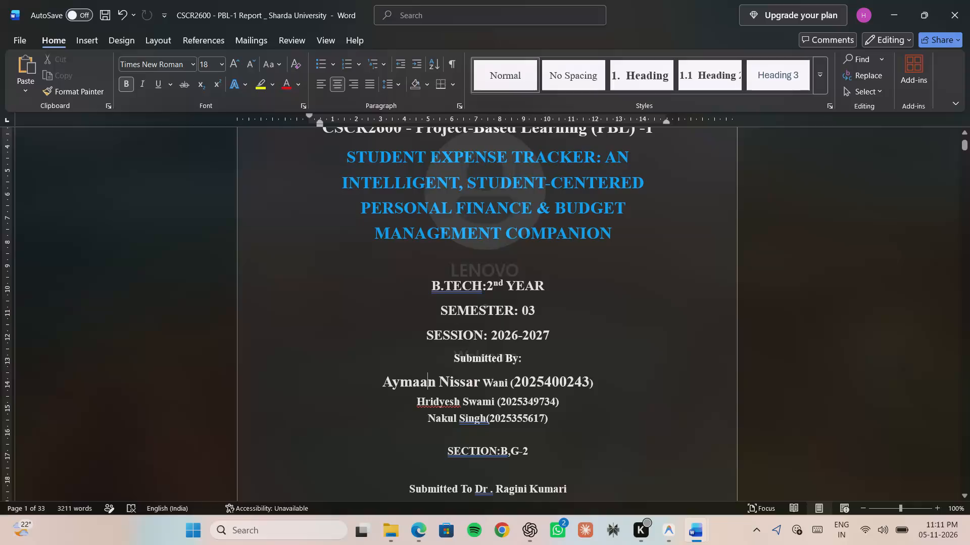
Set the word "Submitted" in the "Submitted By:" line on the cover page to 18 pt.
scroll(614, 249, up, 2)
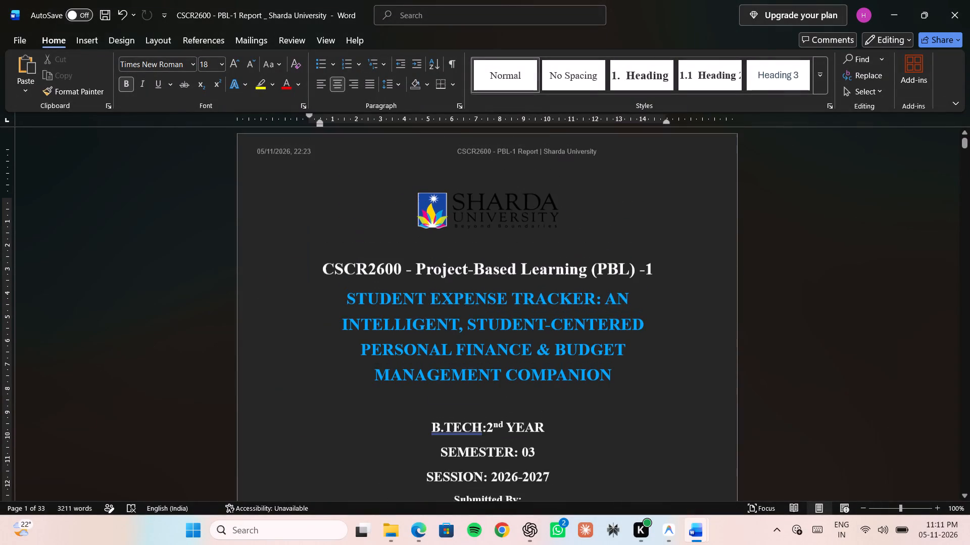
scroll(614, 249, down, 4)
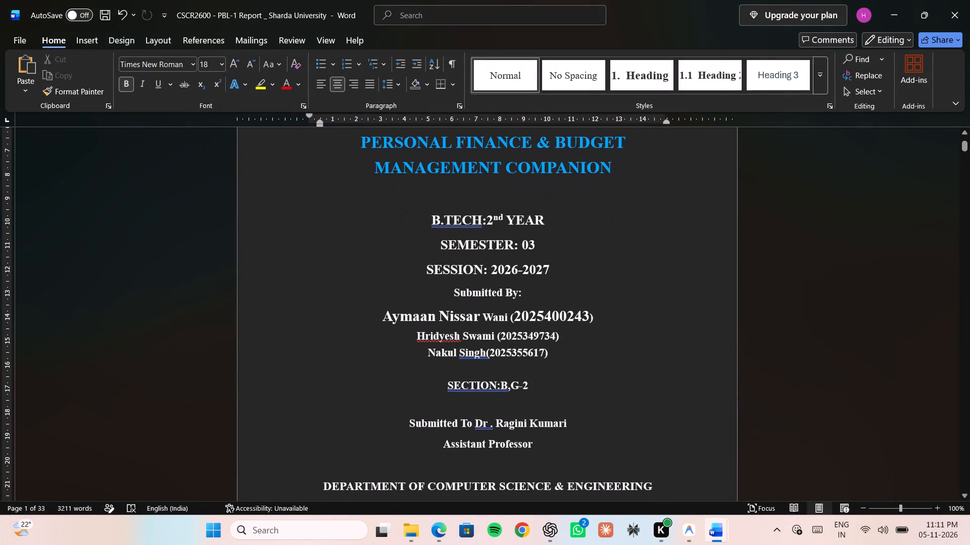
click(492, 293)
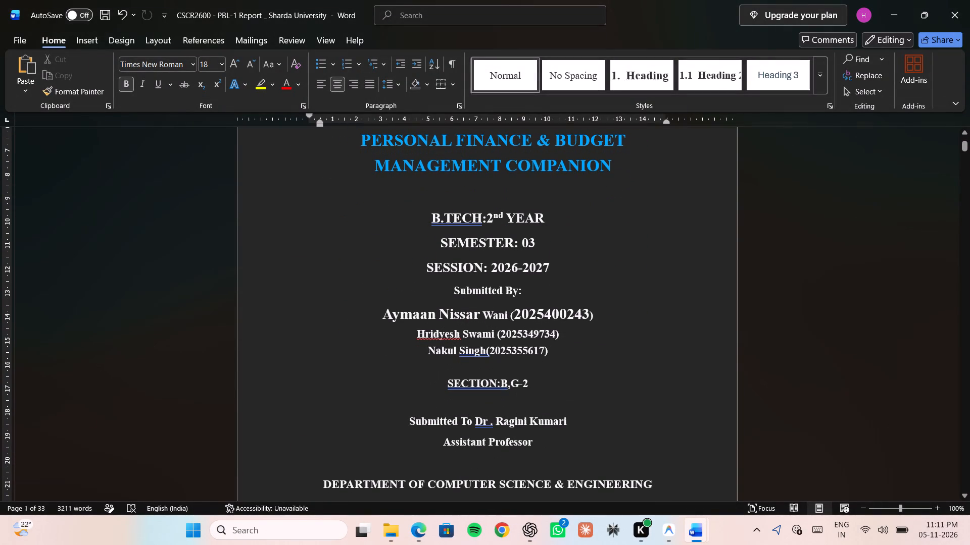
click(218, 62)
click(217, 188)
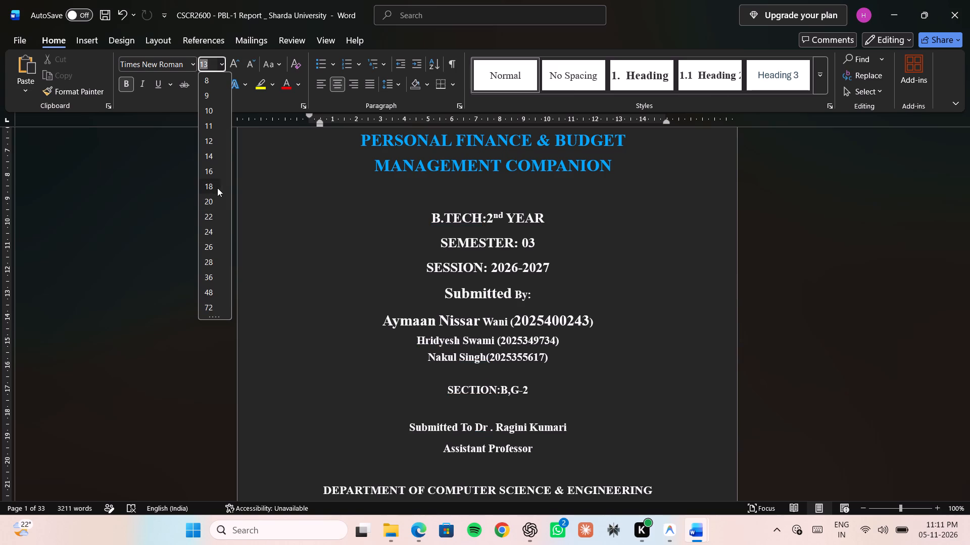
Check the font sizes of the cover page's course code, project title, B.TECH year, semester, session and "Submitted By:" lines.
click(481, 263)
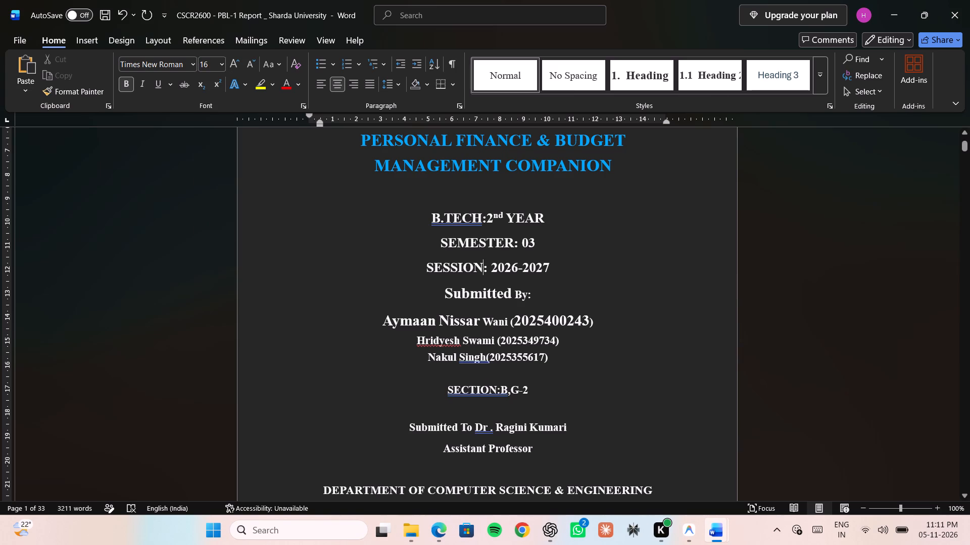
click(501, 297)
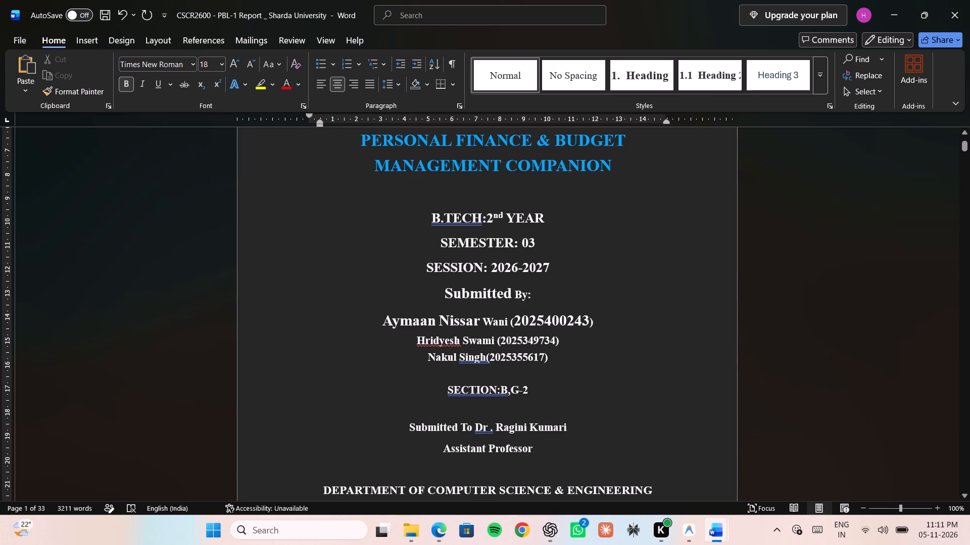
click(492, 267)
click(501, 300)
click(482, 163)
scroll(482, 163, up, 2)
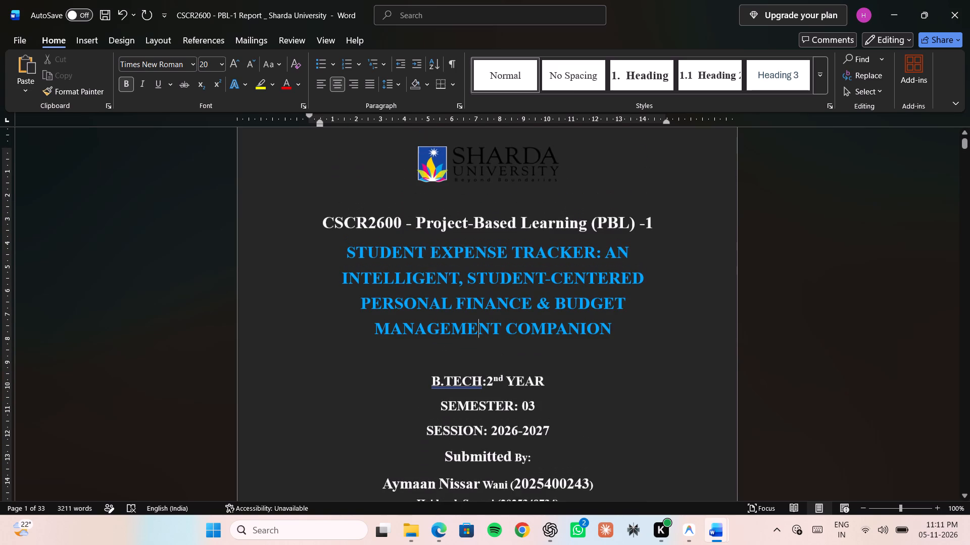
click(492, 213)
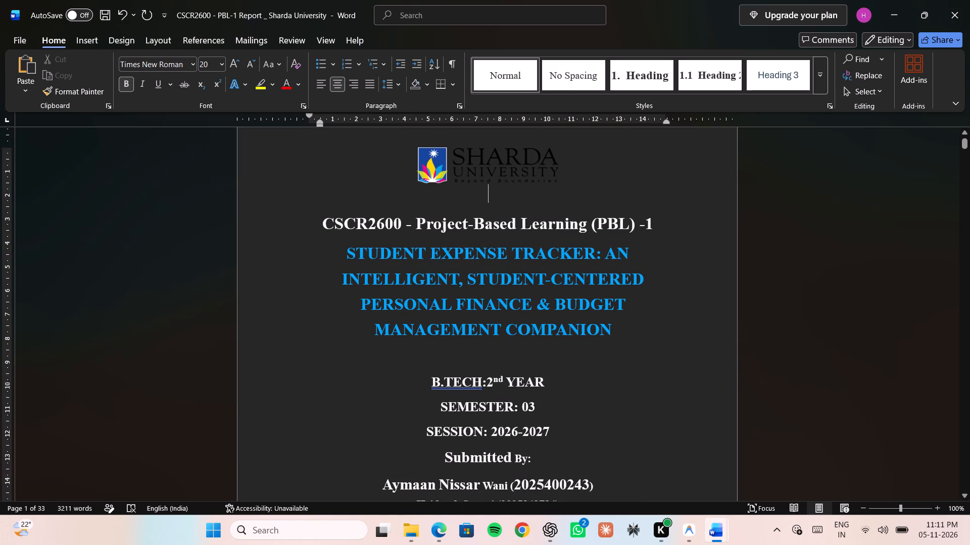
click(490, 225)
click(494, 252)
click(485, 149)
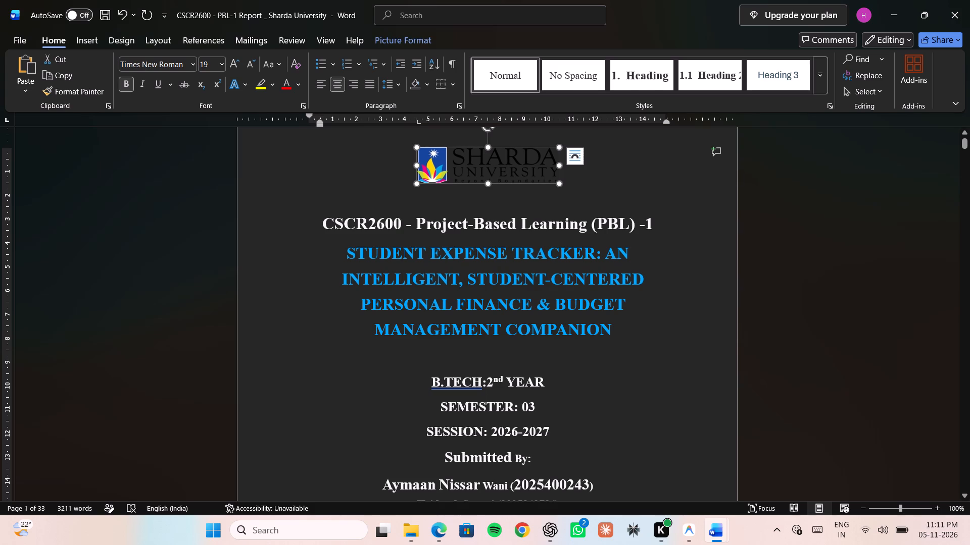
click(643, 186)
scroll(643, 186, up, 1)
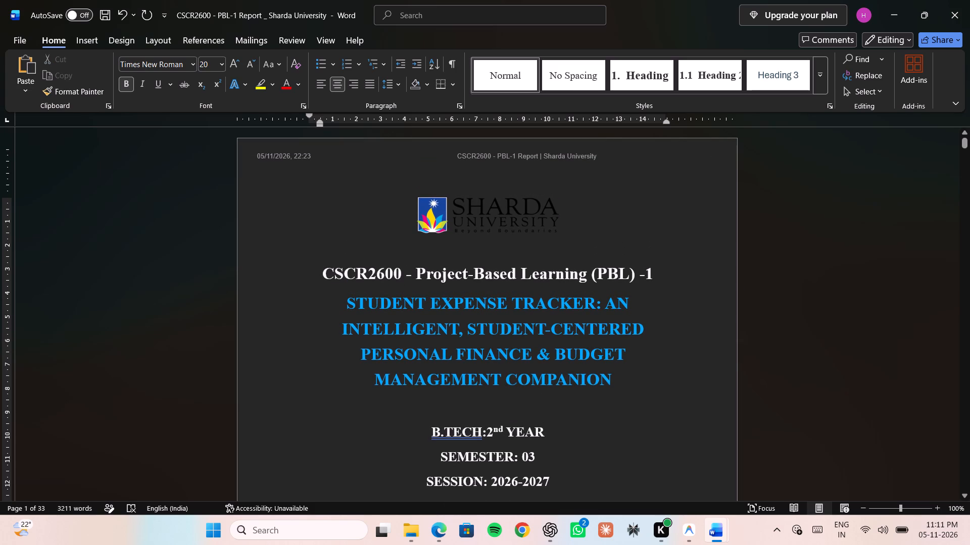
click(596, 152)
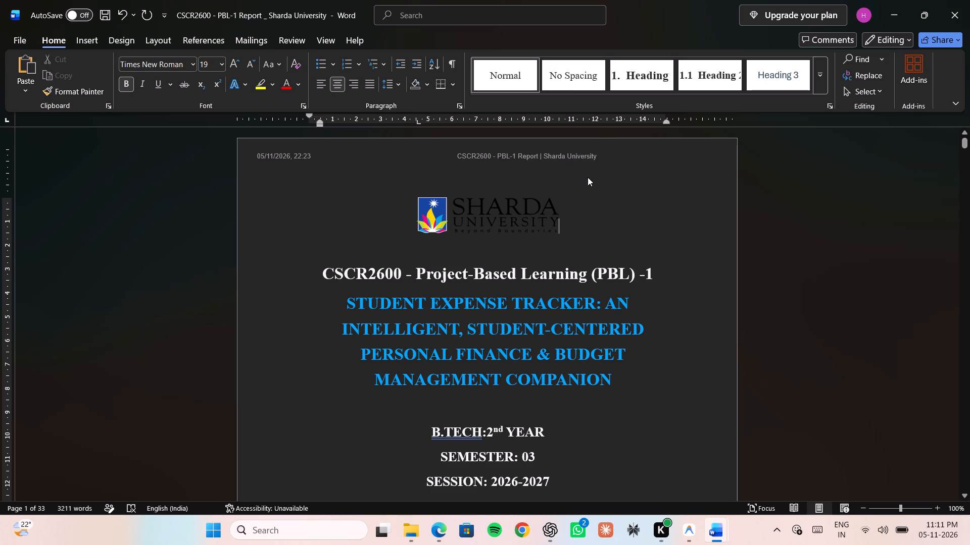
scroll(585, 260, down, 1)
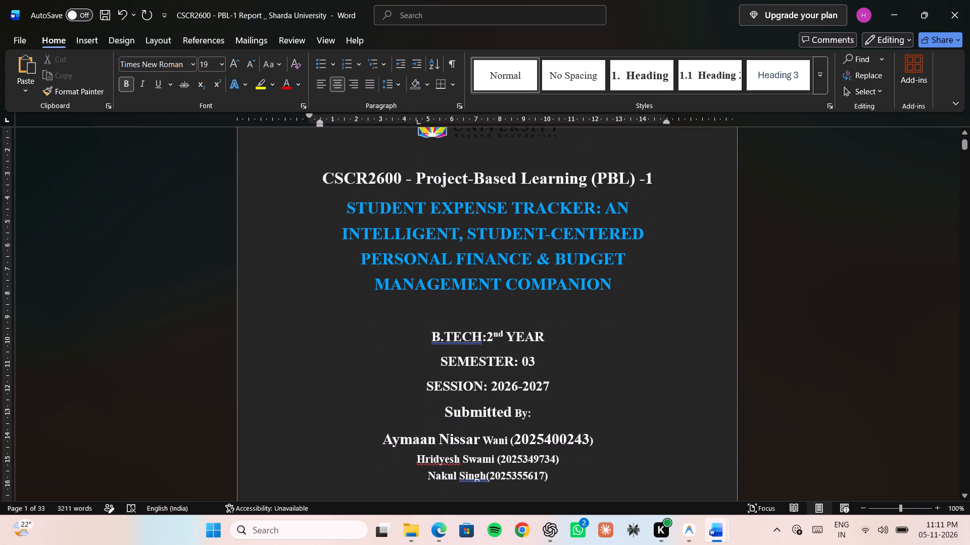
click(492, 268)
click(497, 187)
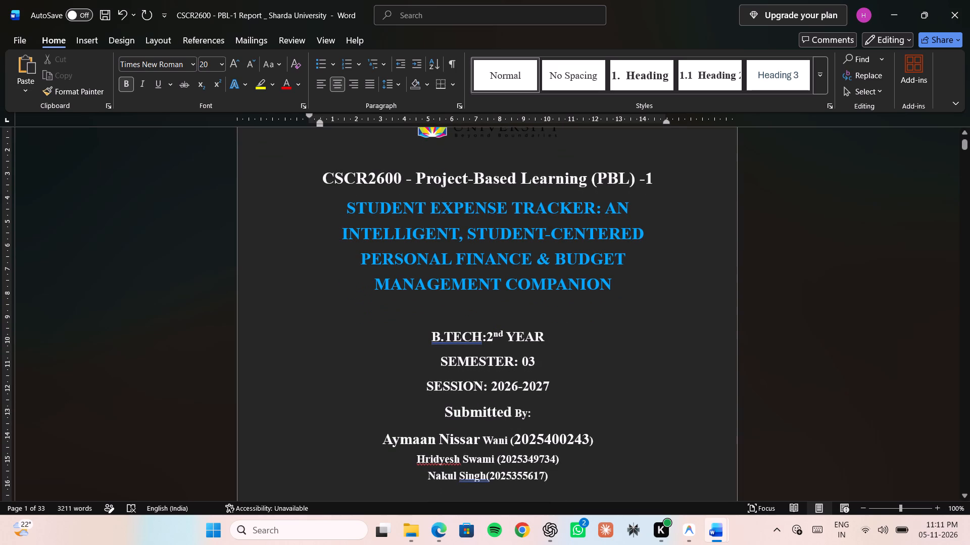
click(485, 228)
scroll(485, 228, down, 1)
click(483, 201)
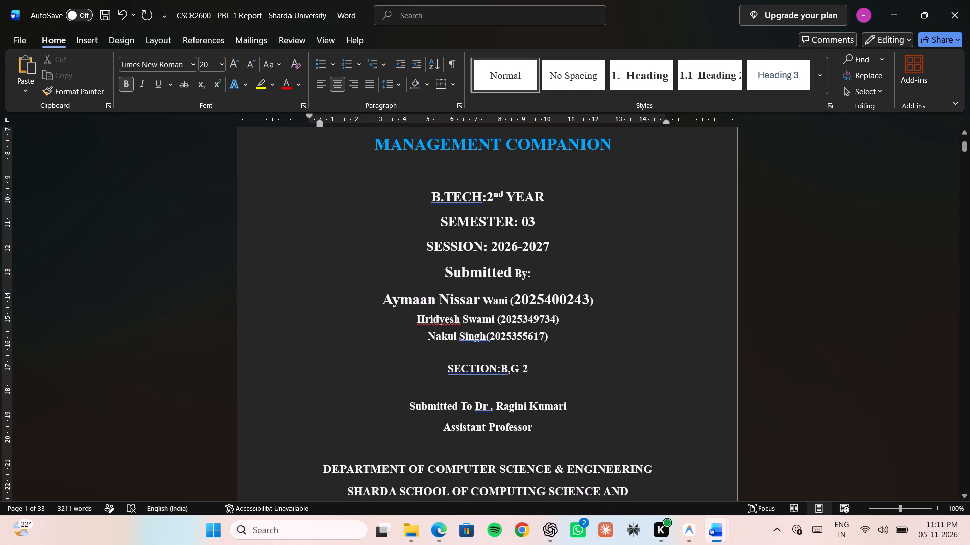
click(480, 225)
click(489, 196)
click(491, 142)
Set "TECH", "YEAR" and "2nd" in the B.TECH year line to 20 pt.
click(470, 195)
click(224, 62)
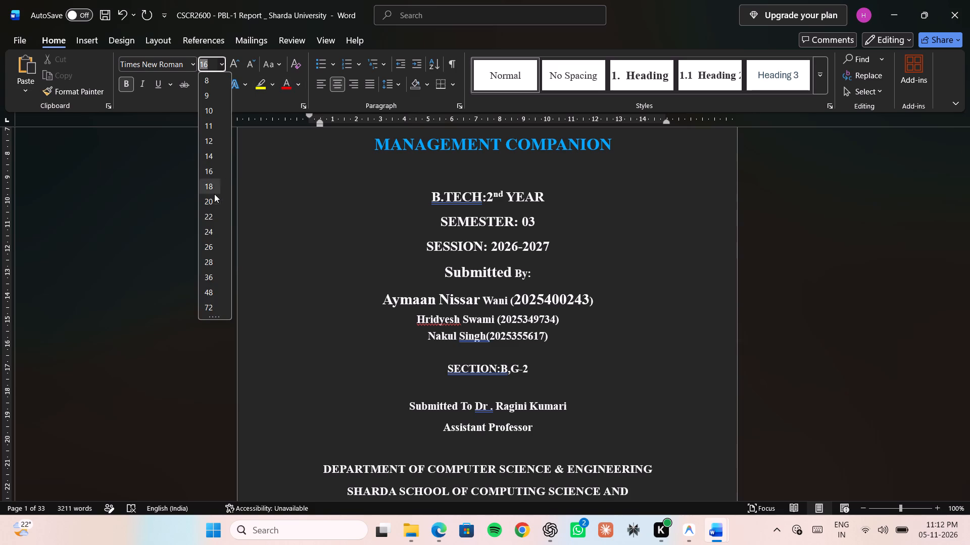
click(213, 202)
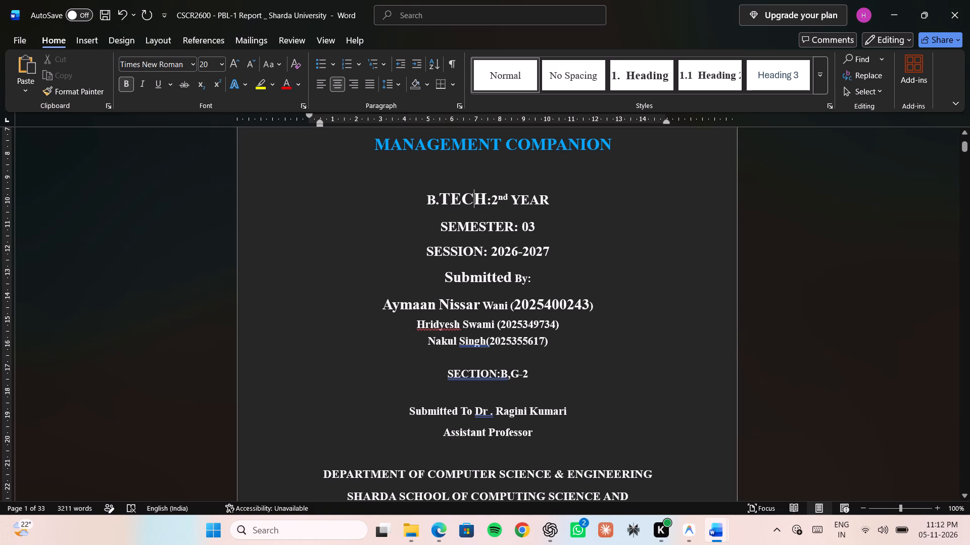
click(469, 232)
click(527, 206)
click(220, 65)
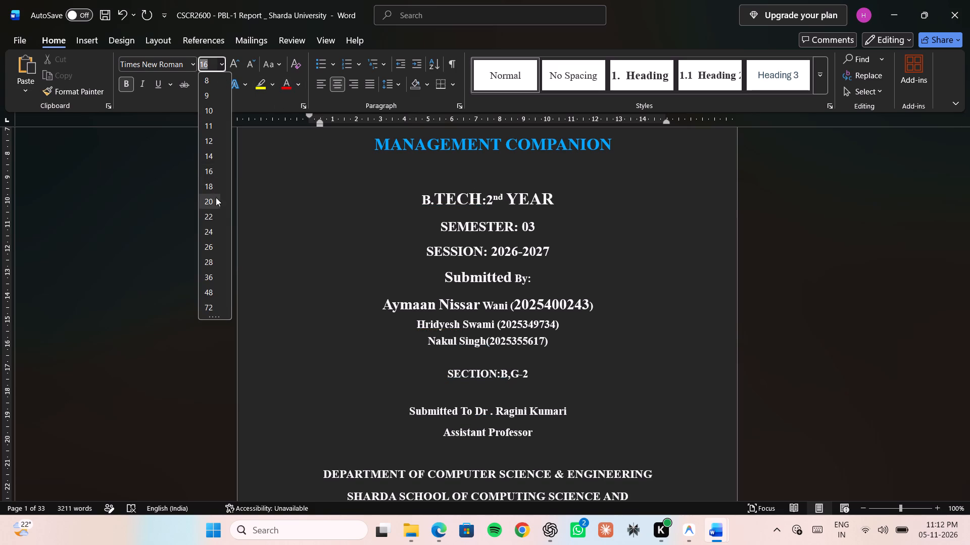
click(216, 200)
click(496, 199)
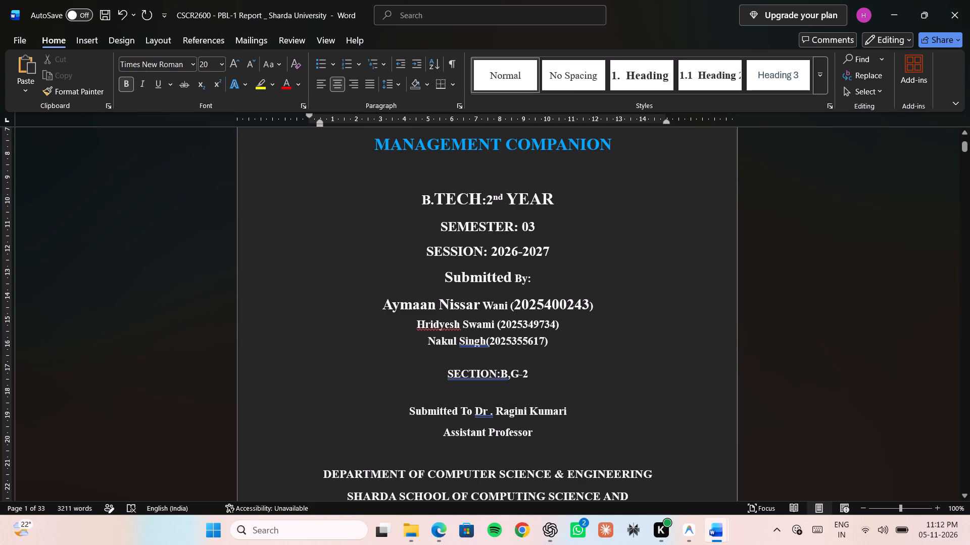
click(223, 67)
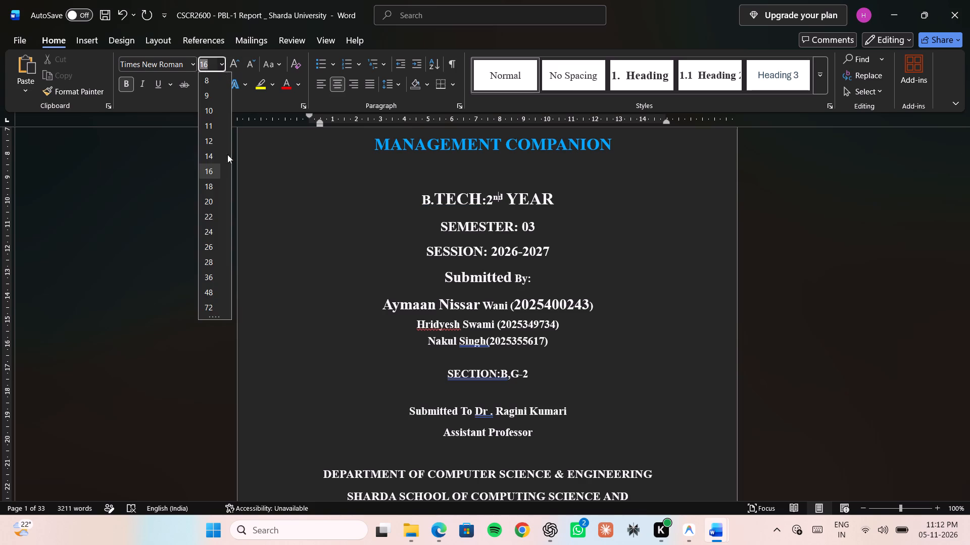
click(210, 200)
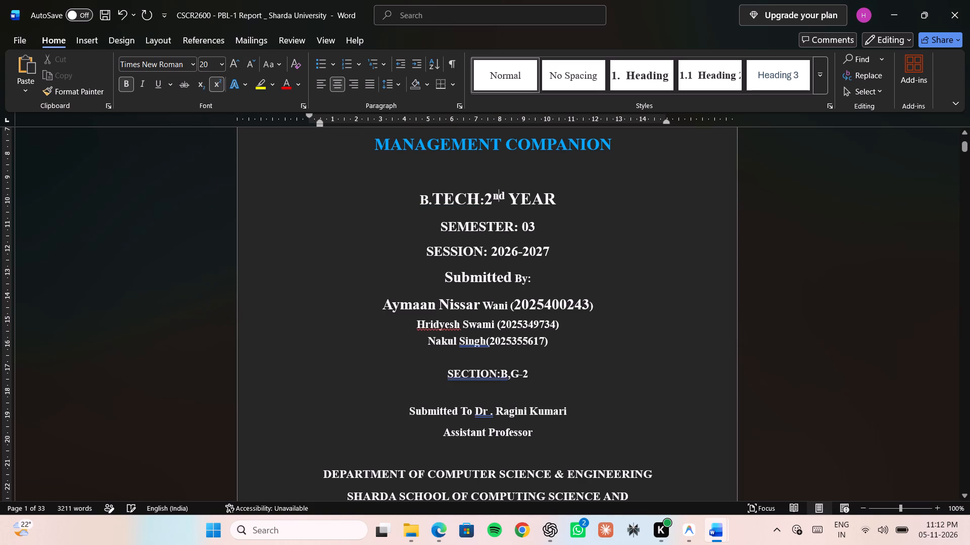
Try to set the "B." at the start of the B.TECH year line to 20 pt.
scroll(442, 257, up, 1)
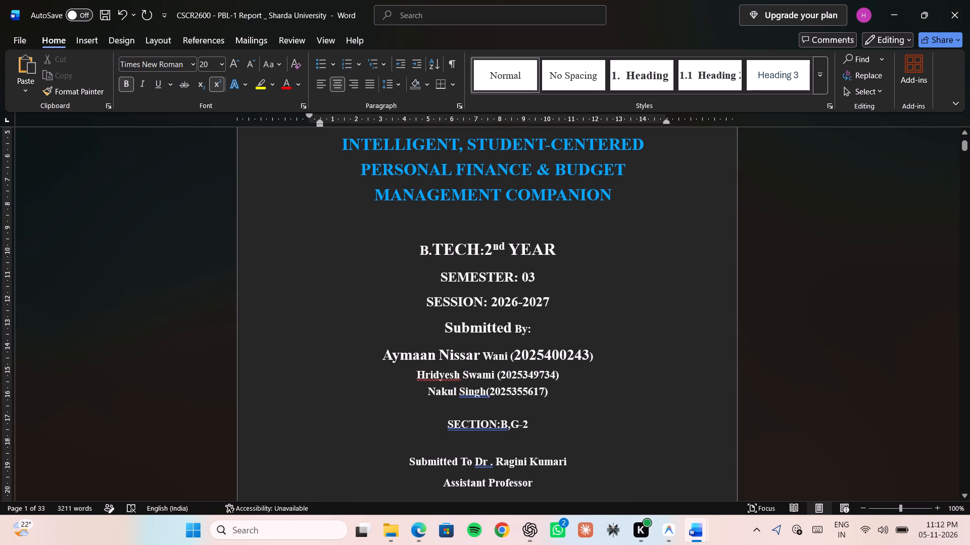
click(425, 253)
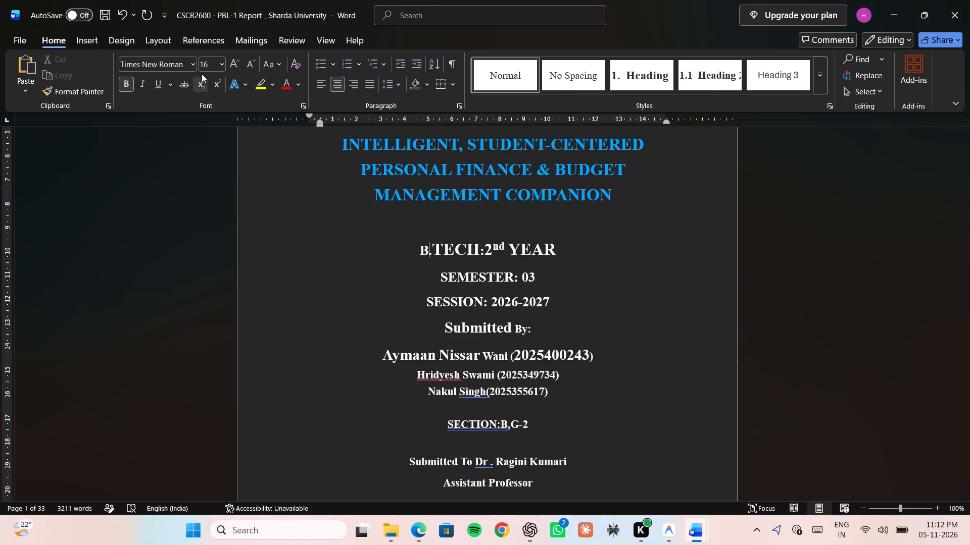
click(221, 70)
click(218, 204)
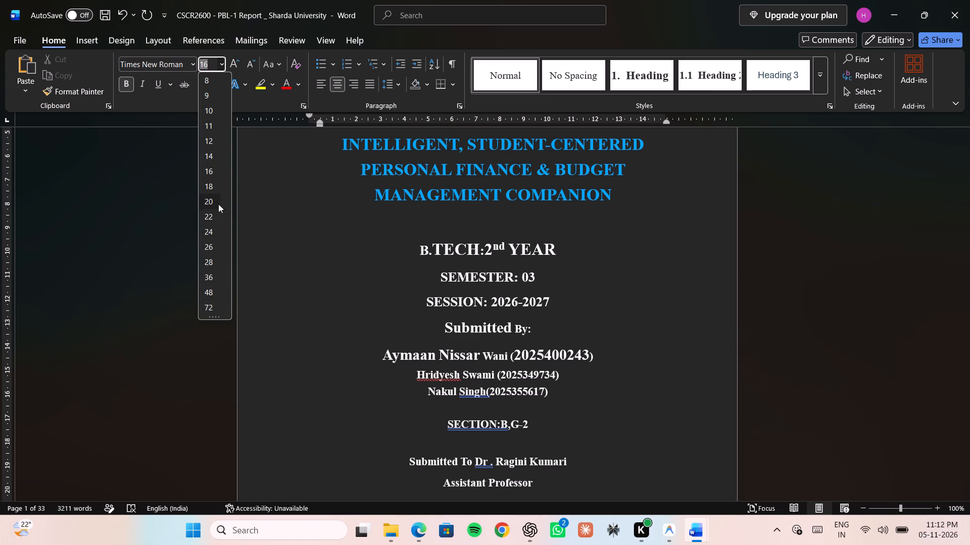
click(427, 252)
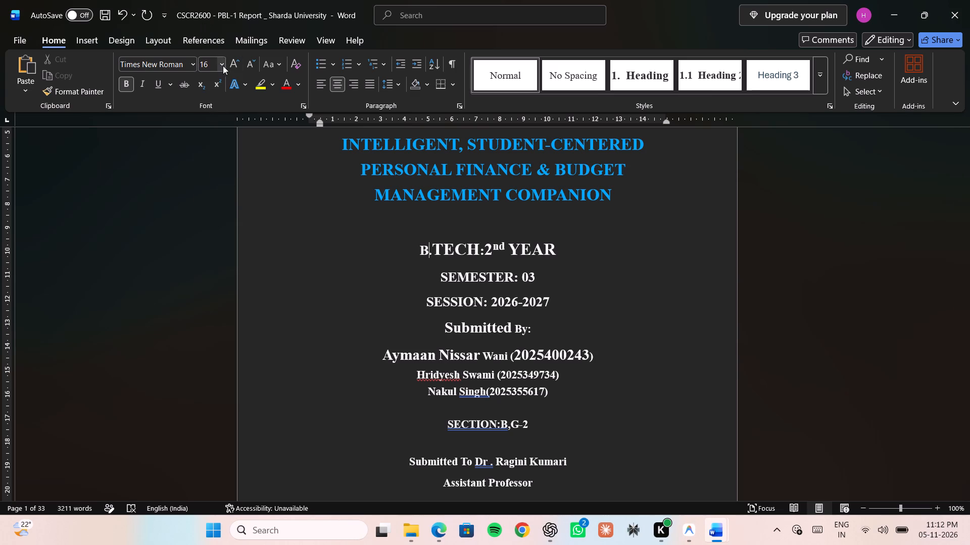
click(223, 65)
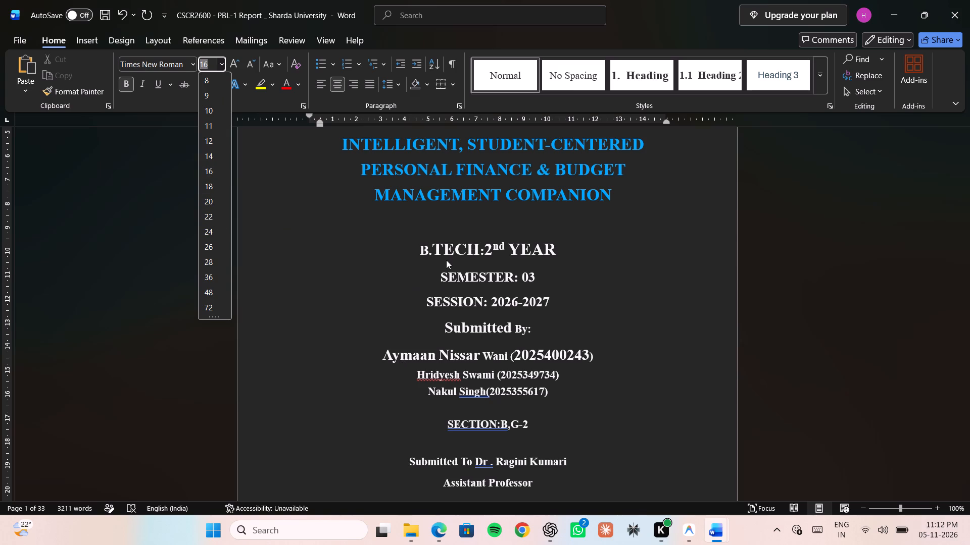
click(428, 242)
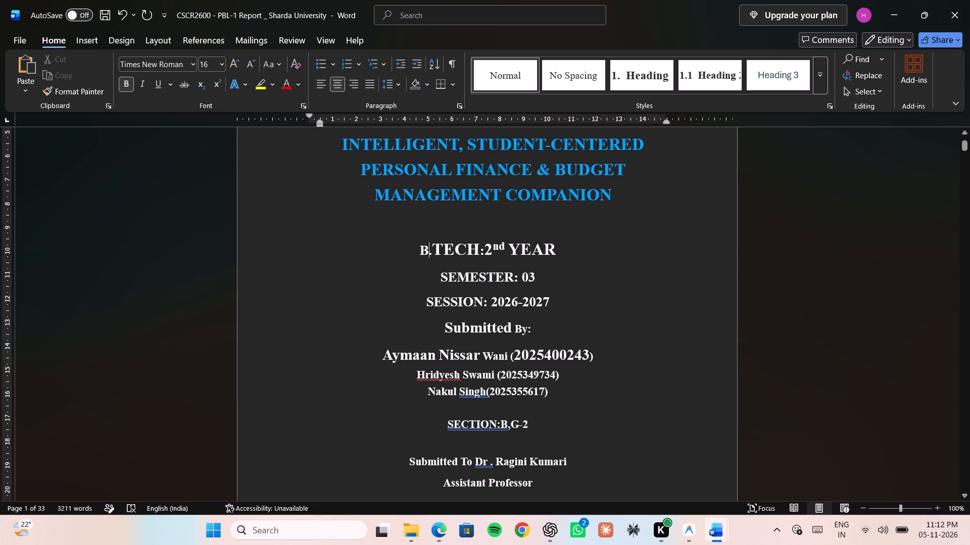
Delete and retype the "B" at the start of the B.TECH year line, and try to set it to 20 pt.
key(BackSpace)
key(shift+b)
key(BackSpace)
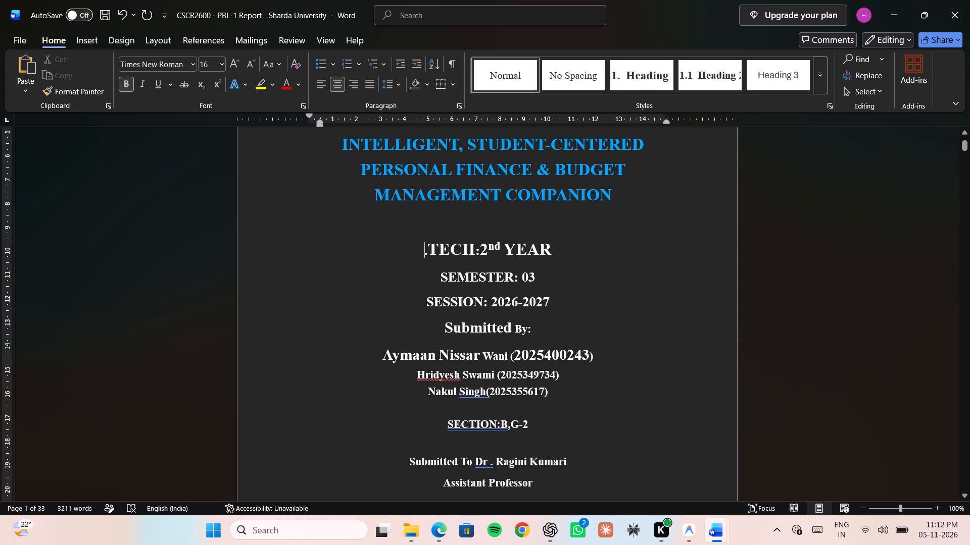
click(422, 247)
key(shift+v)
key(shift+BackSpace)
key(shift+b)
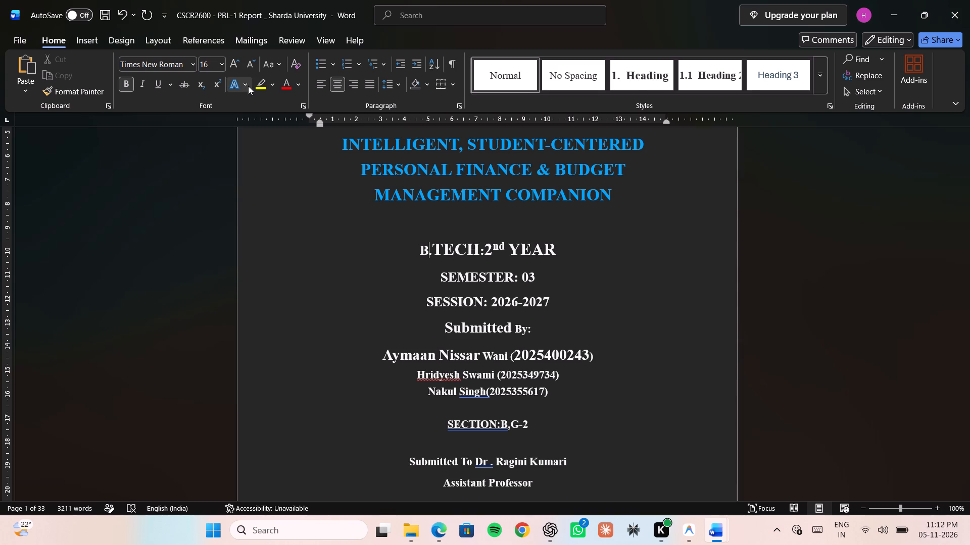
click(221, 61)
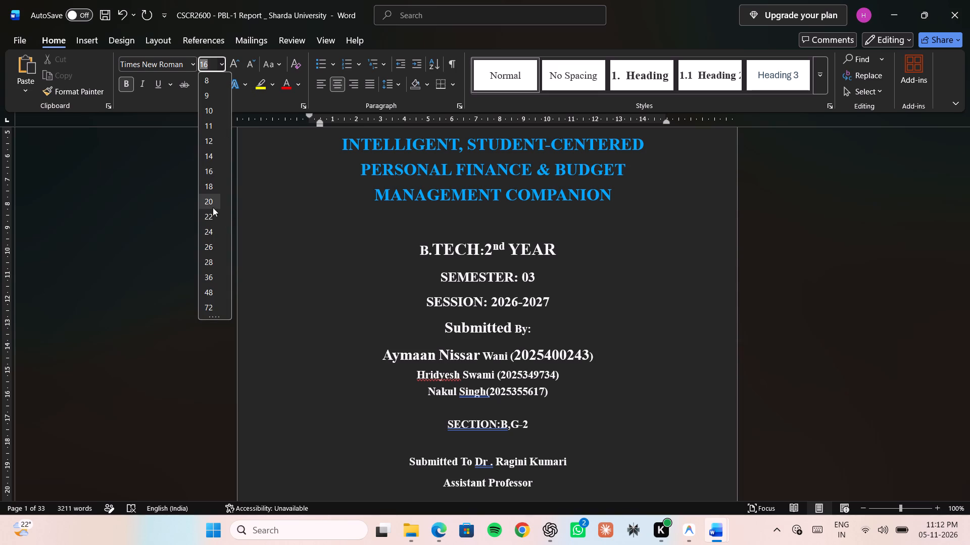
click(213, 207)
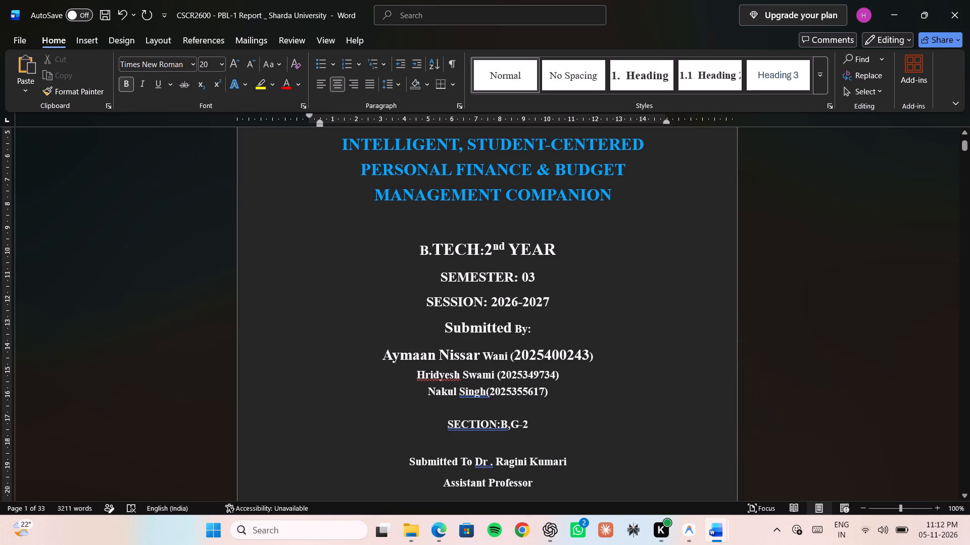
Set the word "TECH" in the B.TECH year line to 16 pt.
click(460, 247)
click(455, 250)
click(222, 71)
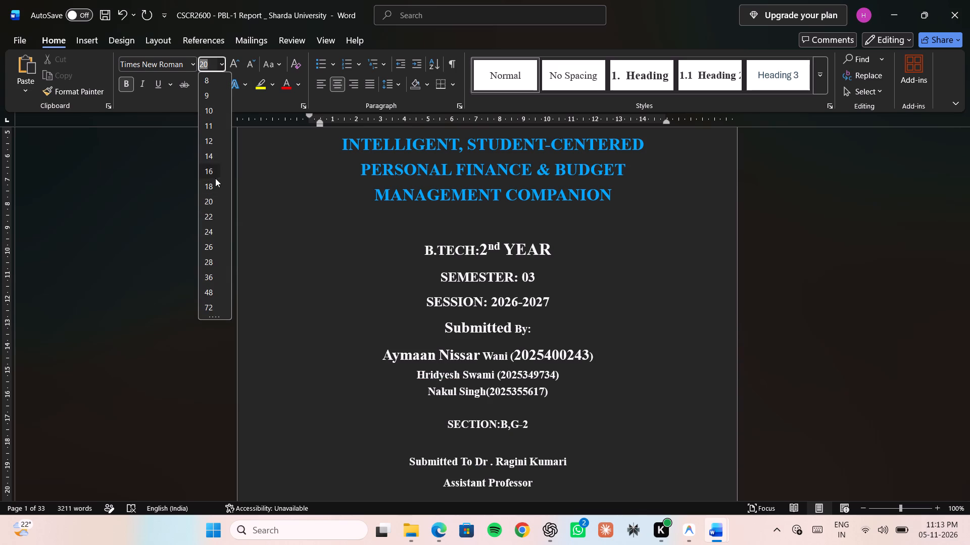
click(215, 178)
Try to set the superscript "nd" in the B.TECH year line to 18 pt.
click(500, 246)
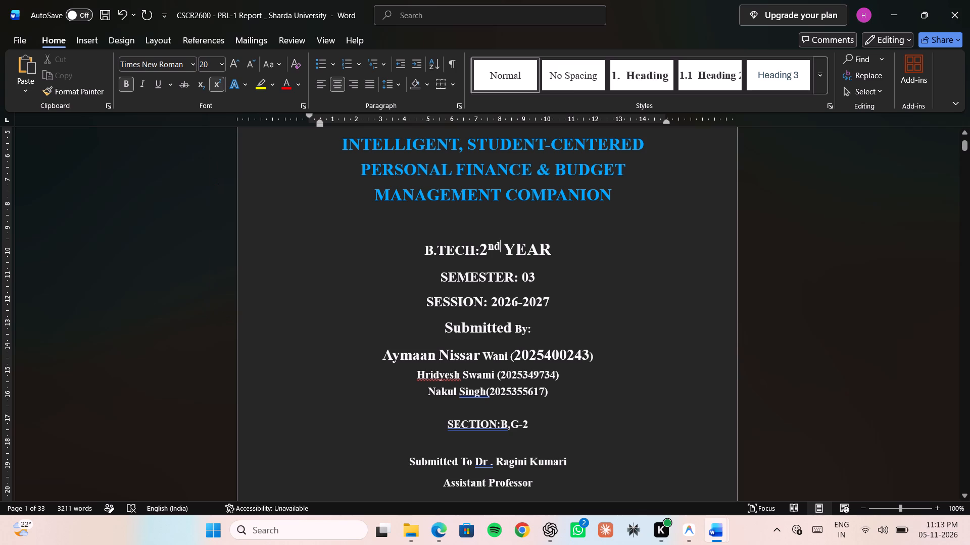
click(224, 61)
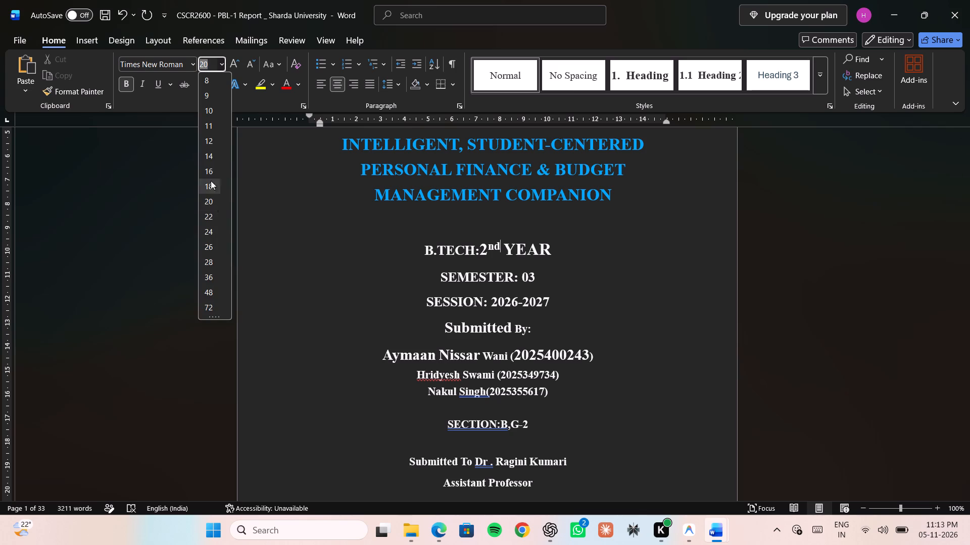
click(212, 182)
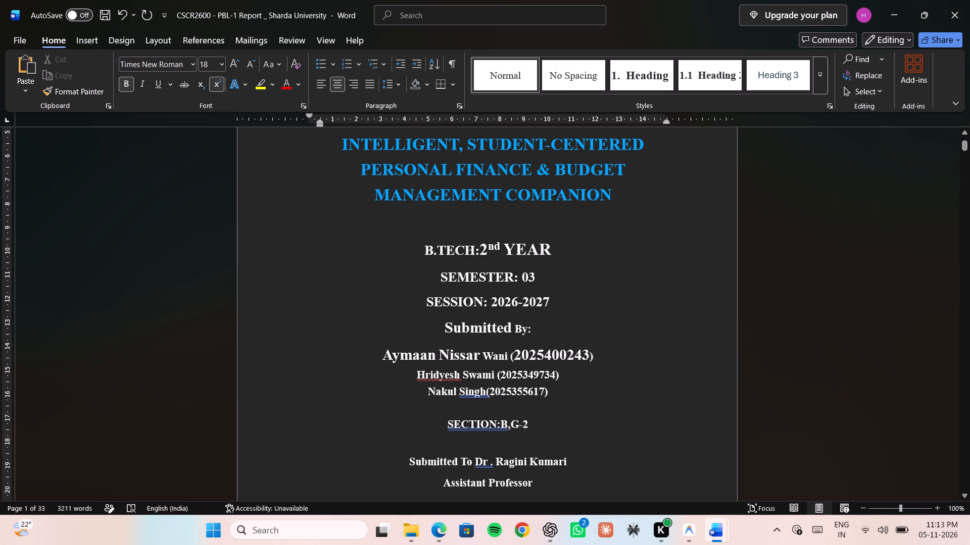
Set the word "TECH" in the B.TECH year line to 18 pt.
click(479, 251)
click(463, 249)
click(223, 66)
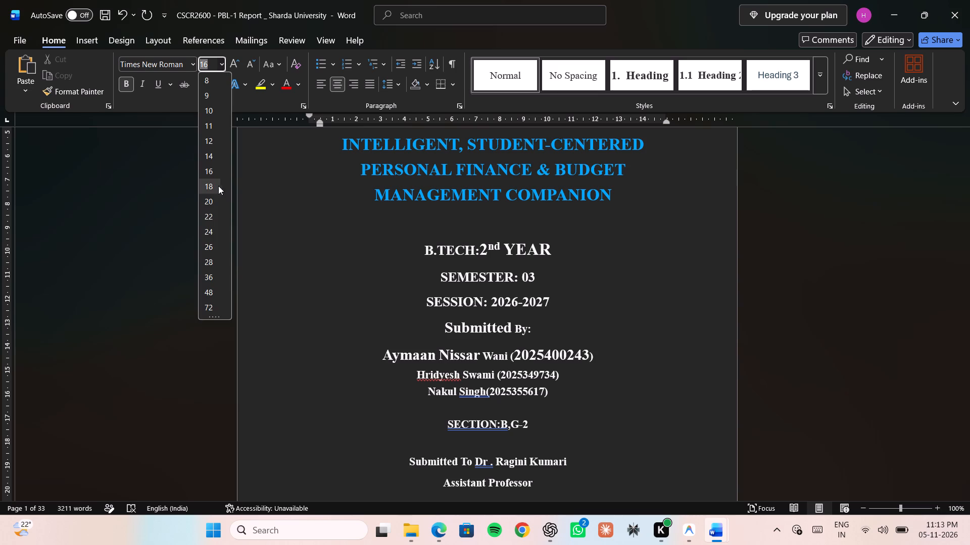
click(213, 182)
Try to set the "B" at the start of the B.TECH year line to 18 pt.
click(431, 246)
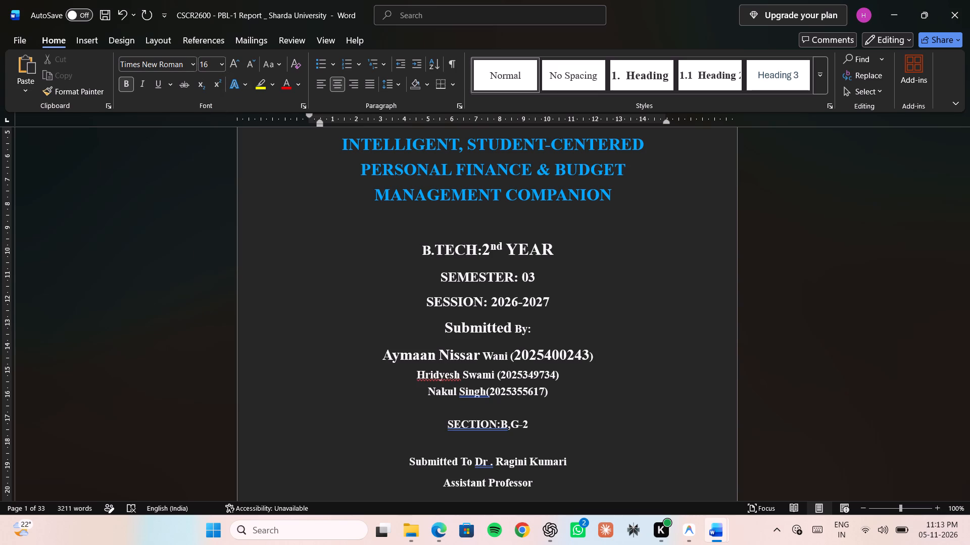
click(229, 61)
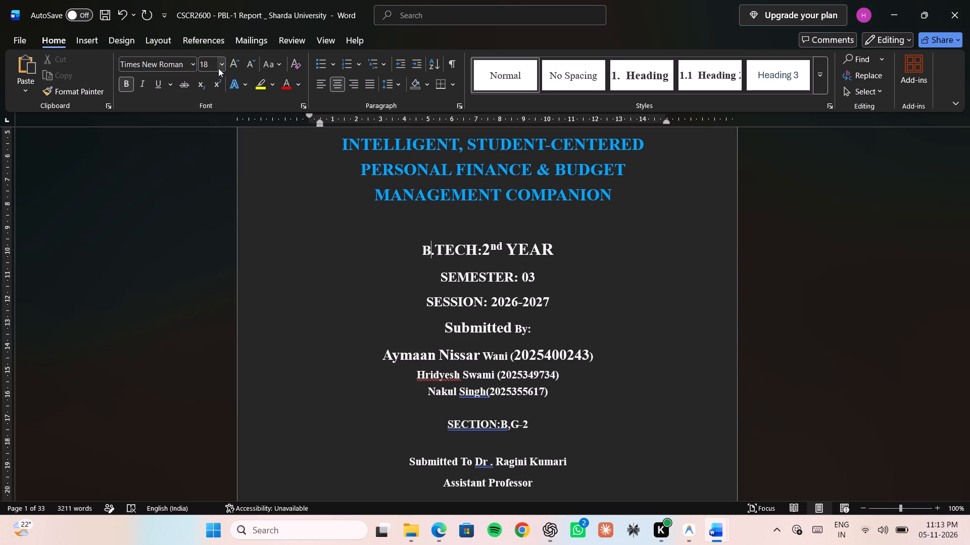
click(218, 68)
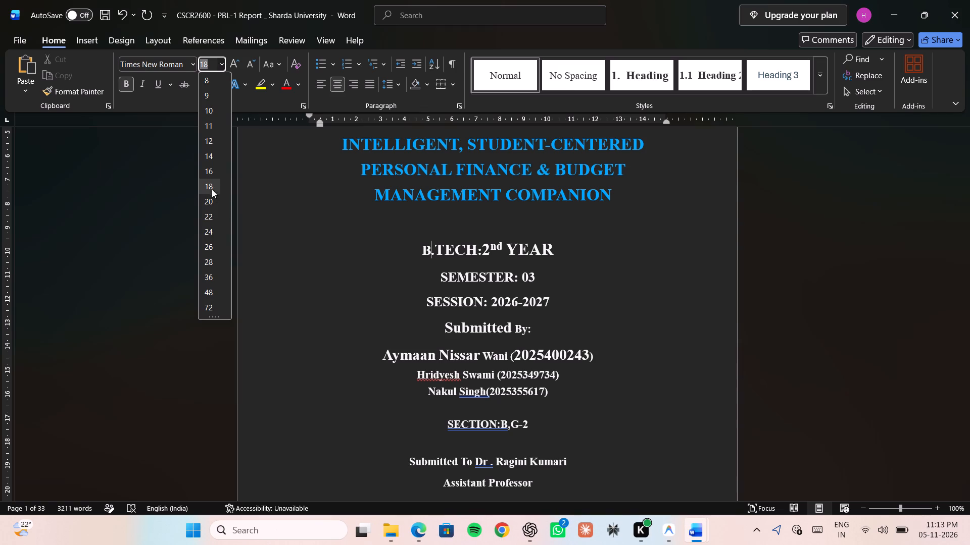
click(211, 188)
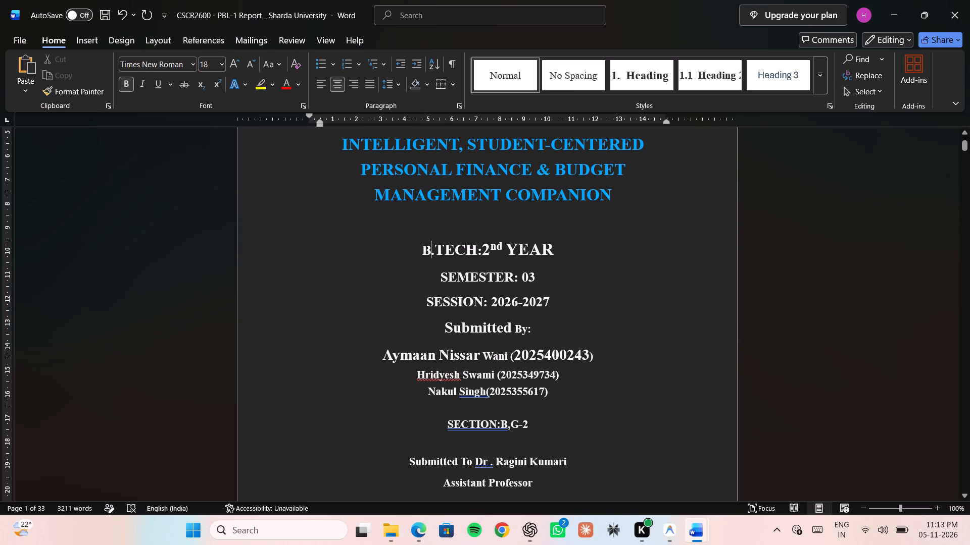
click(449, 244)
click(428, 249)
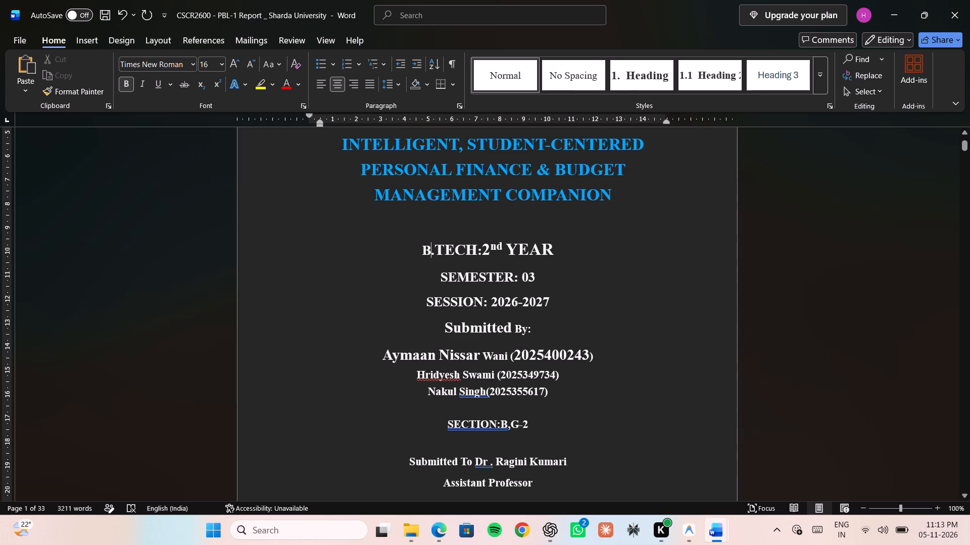
Set "YEAR" and "2nd" in the B.TECH year line to 18 pt.
click(509, 248)
click(537, 250)
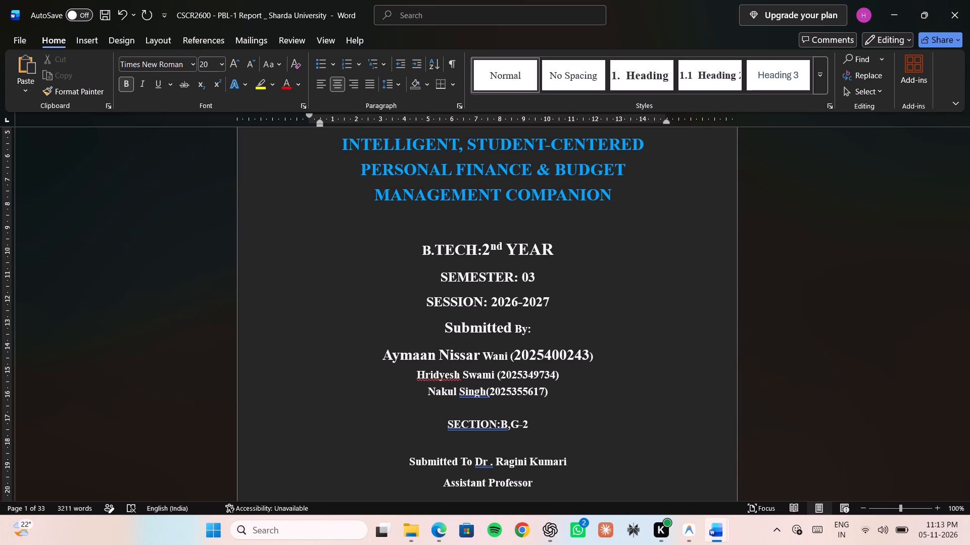
click(223, 65)
click(209, 190)
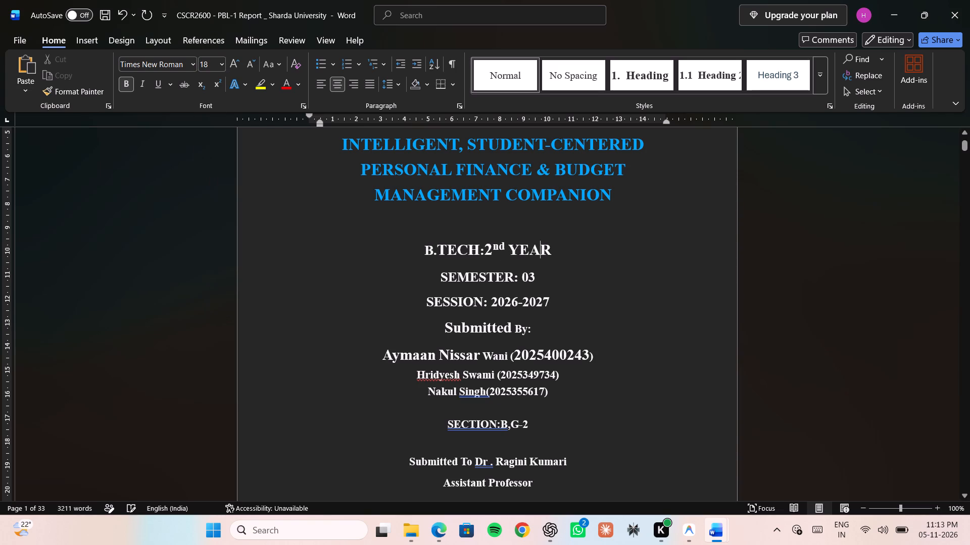
click(497, 252)
click(219, 64)
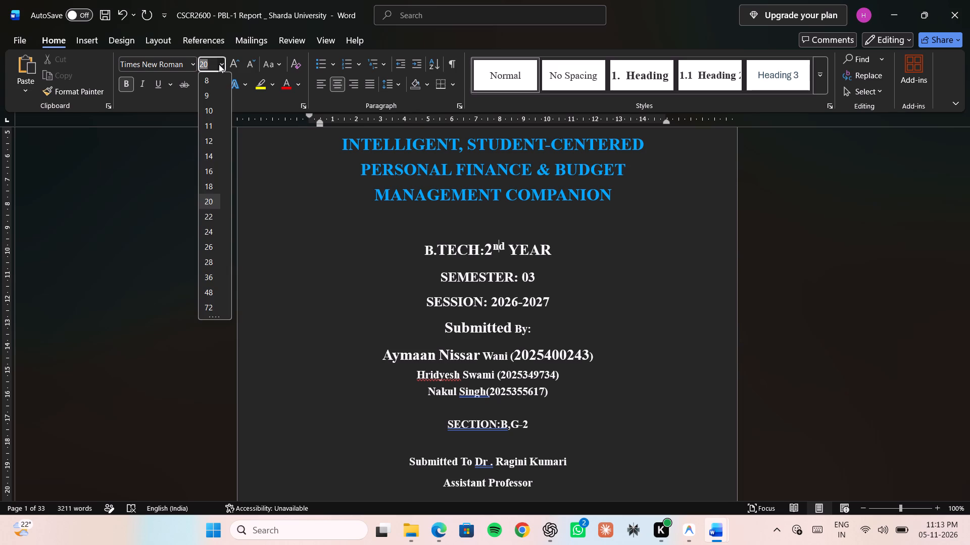
click(208, 185)
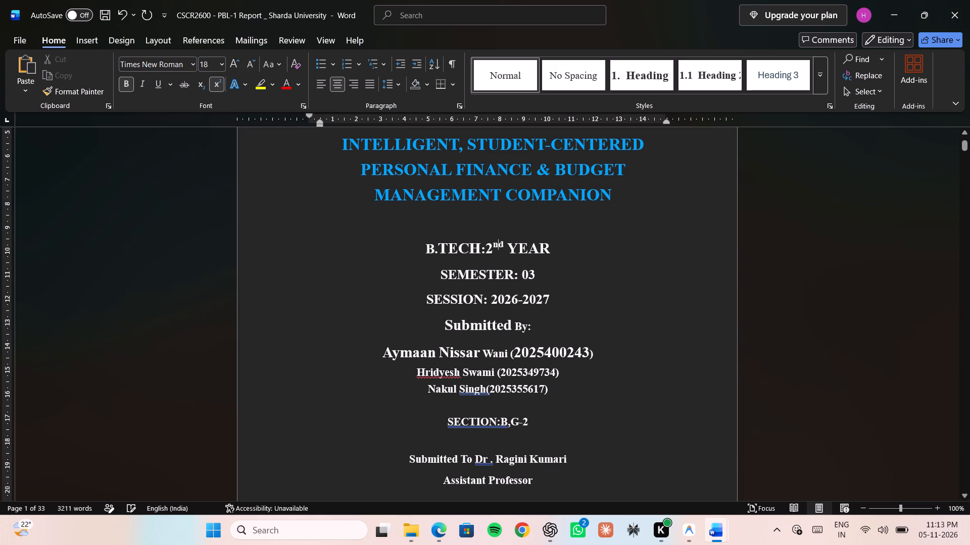
Set the word "MANAGEMENT" in the last line of the blue project title to 18 pt.
click(453, 195)
click(219, 68)
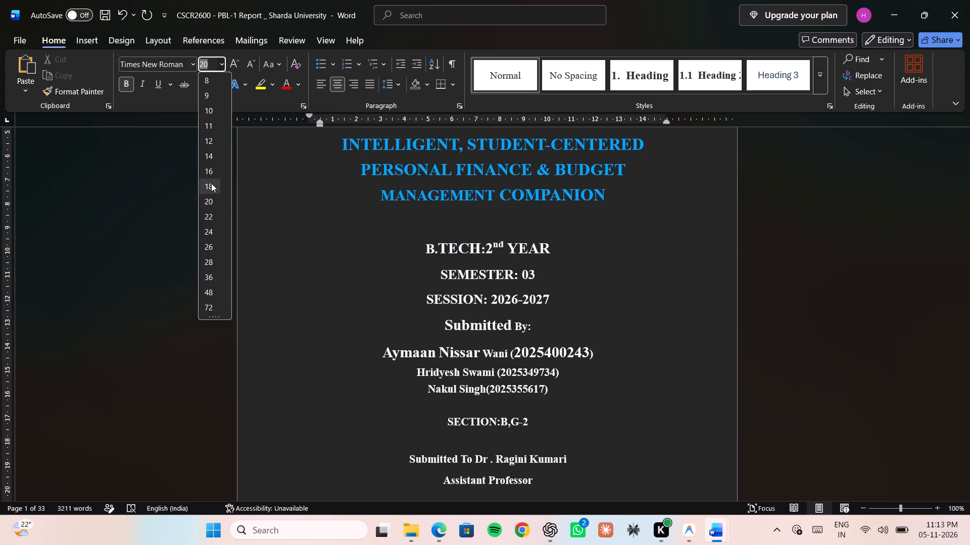
click(211, 183)
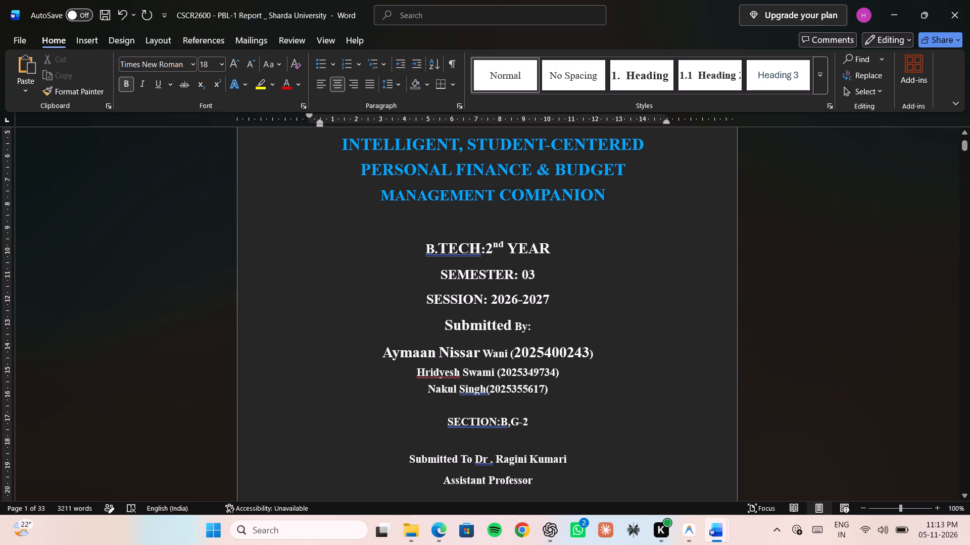
Set the entire blue project title, from "STUDENT EXPENSE TRACKER" to "MANAGEMENT COMPANION", to 18 pt.
scroll(468, 218, up, 1)
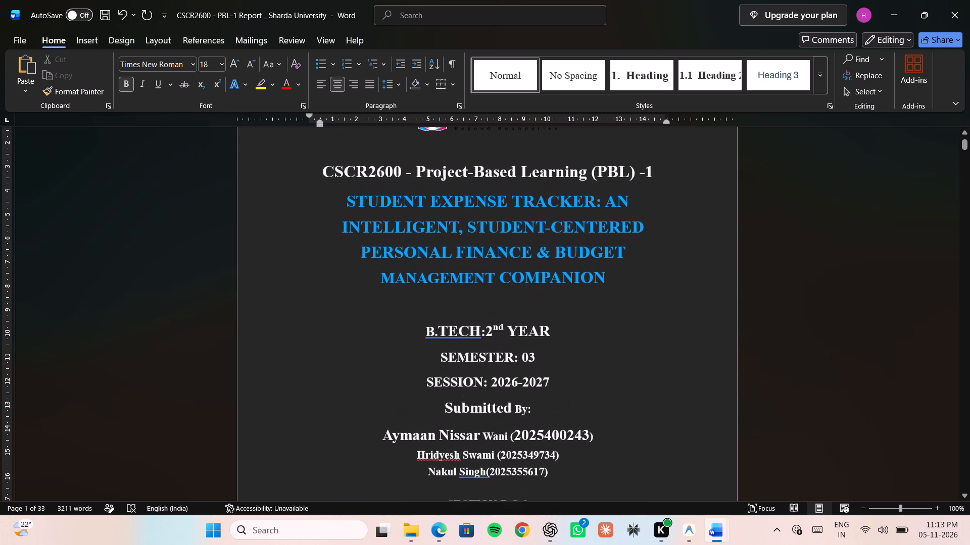
click(509, 255)
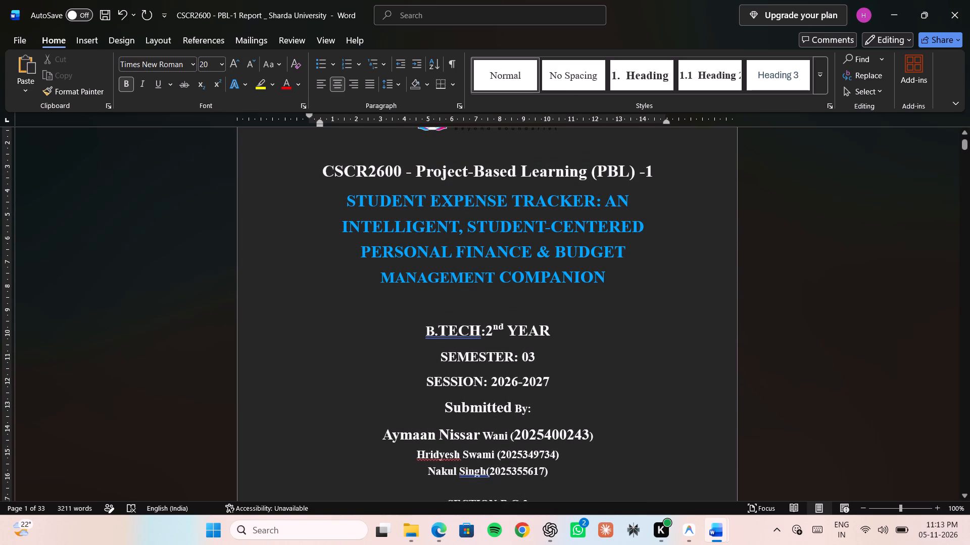
drag(340, 200, 411, 233)
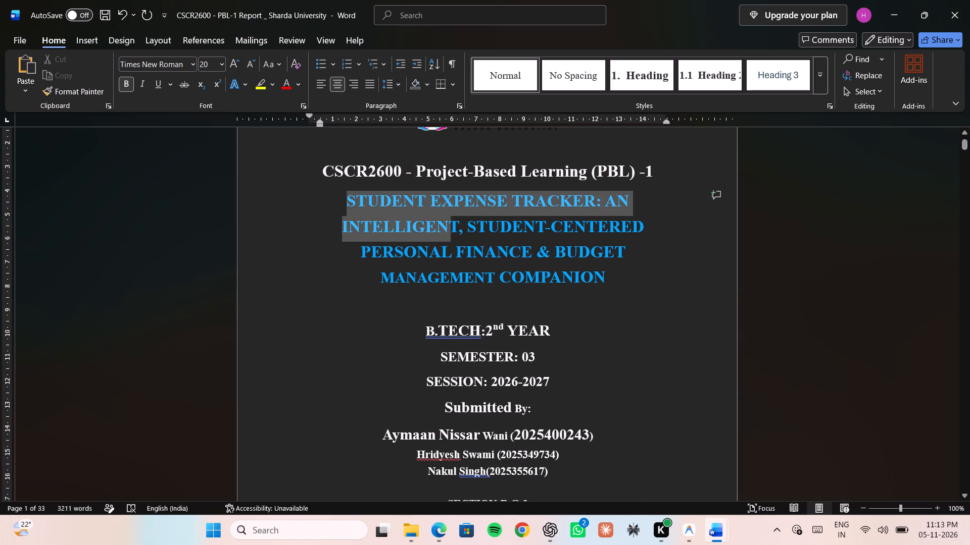
drag(411, 233, 551, 271)
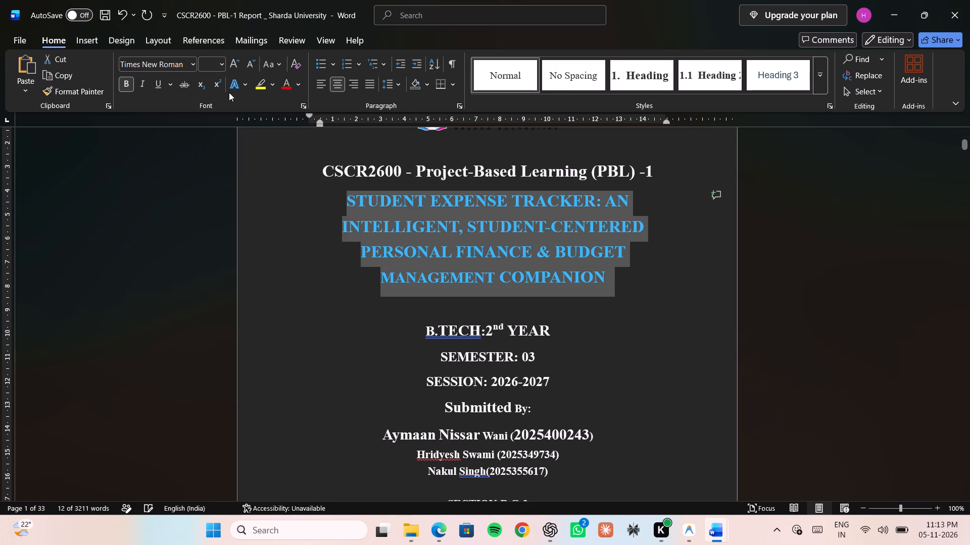
click(223, 63)
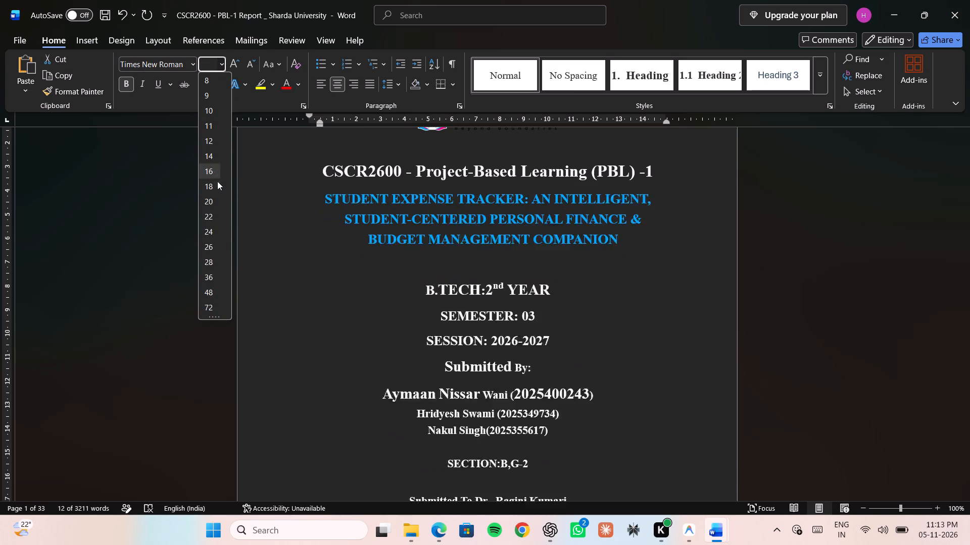
click(214, 188)
click(438, 239)
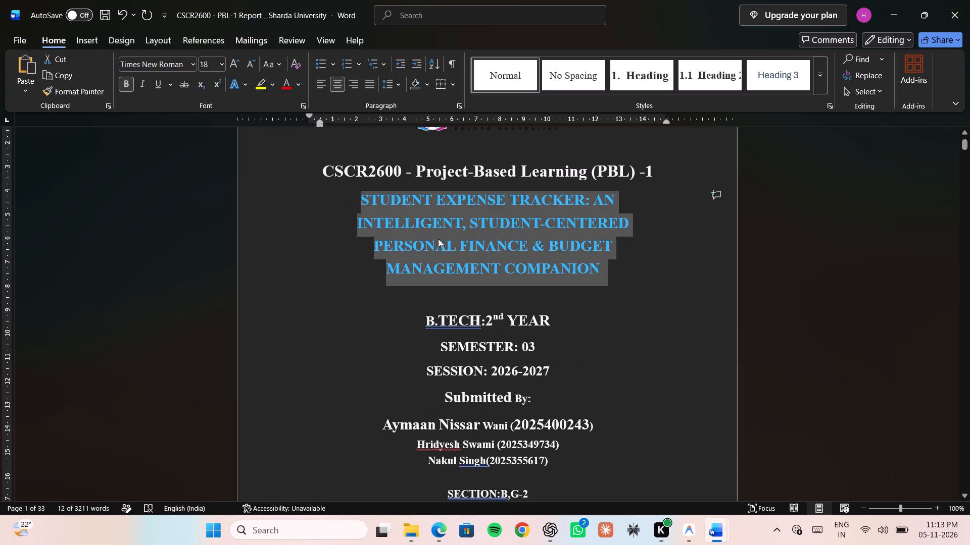
click(431, 225)
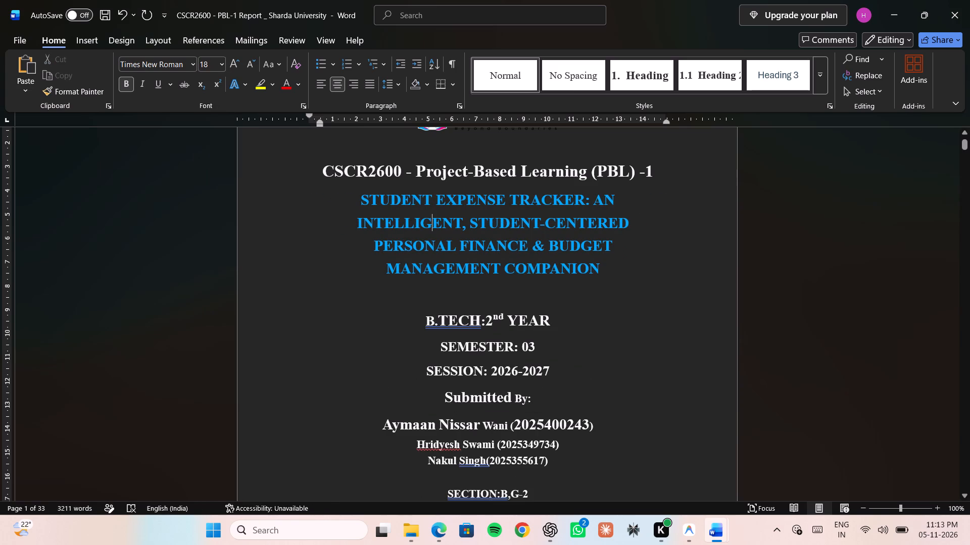
Set the "CSCR2600 - Project-Based Learning (PBL) -1" line above the blue title to 18 pt.
click(450, 175)
drag(325, 174, 522, 160)
drag(522, 160, 664, 176)
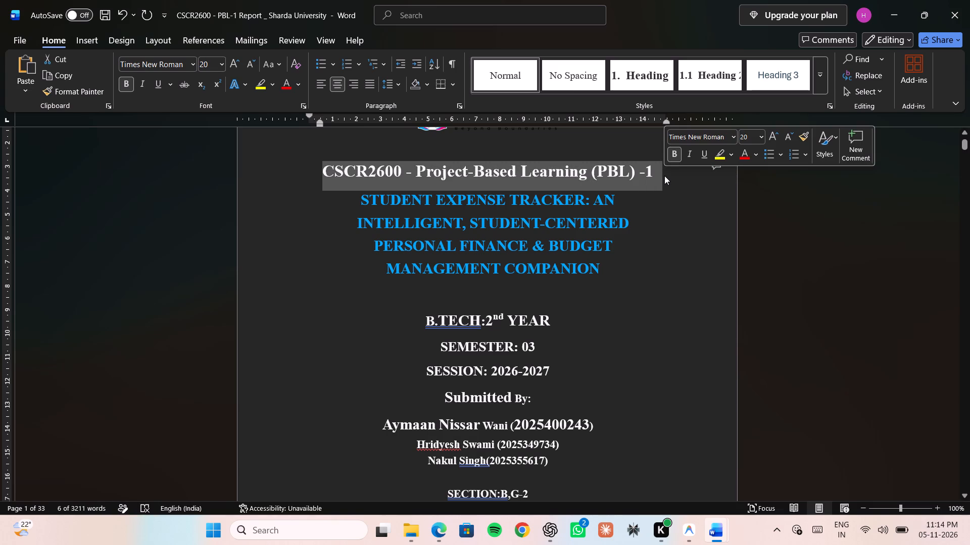
click(218, 65)
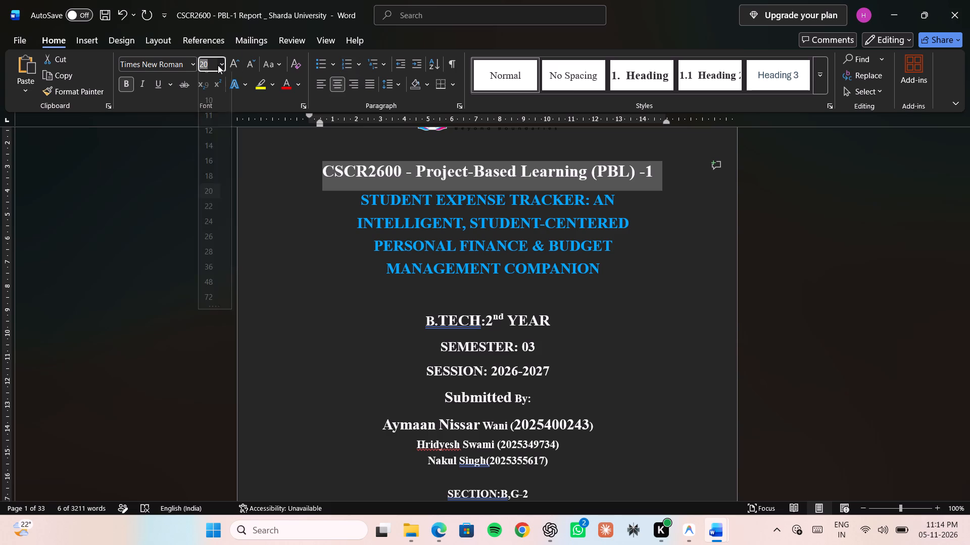
click(210, 192)
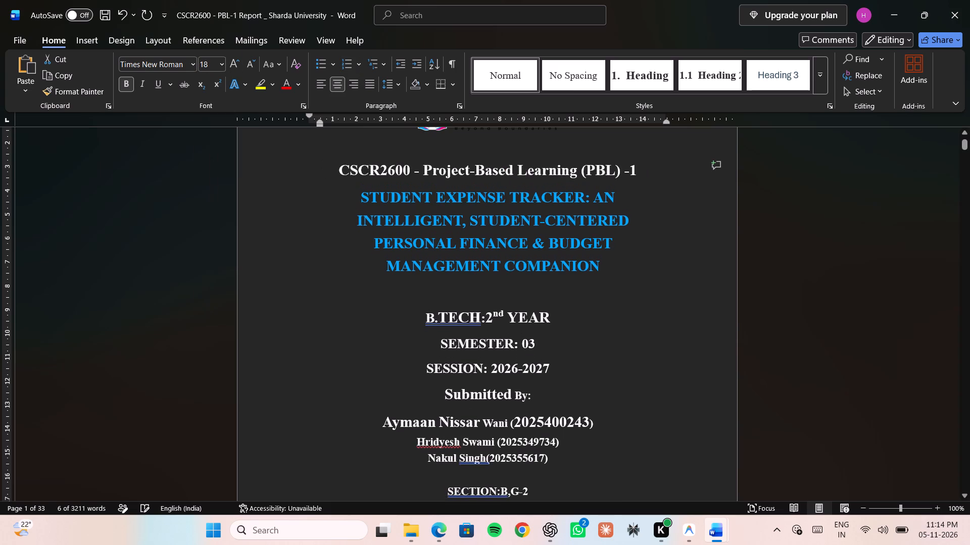
Check the font sizes of the course line, the blue project title and the B.TECH year line.
scroll(400, 200, up, 1)
click(355, 226)
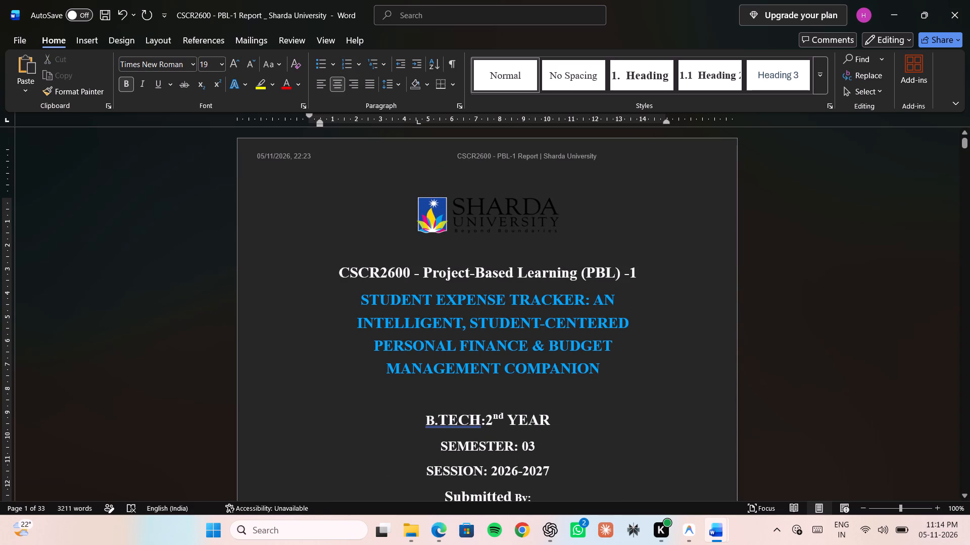
scroll(504, 236, down, 1)
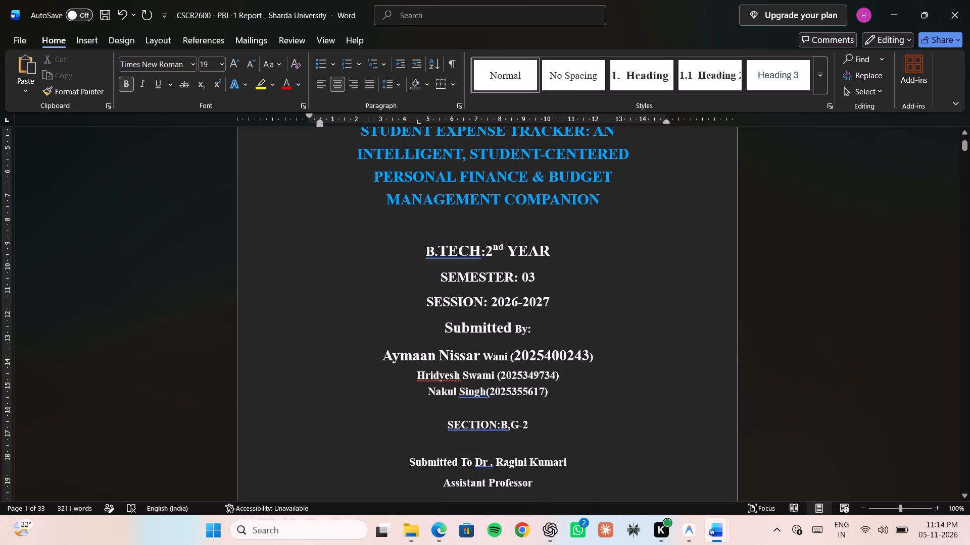
click(484, 263)
click(466, 255)
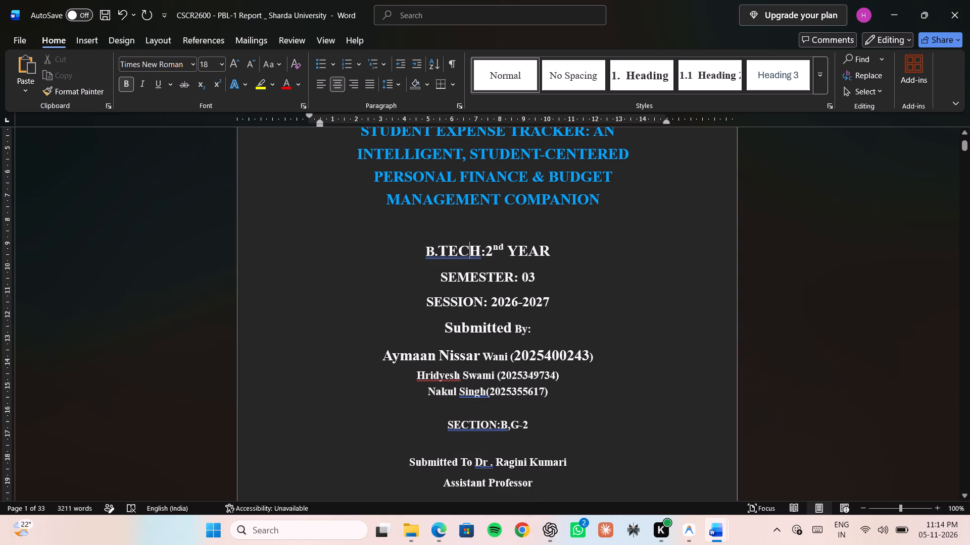
click(551, 245)
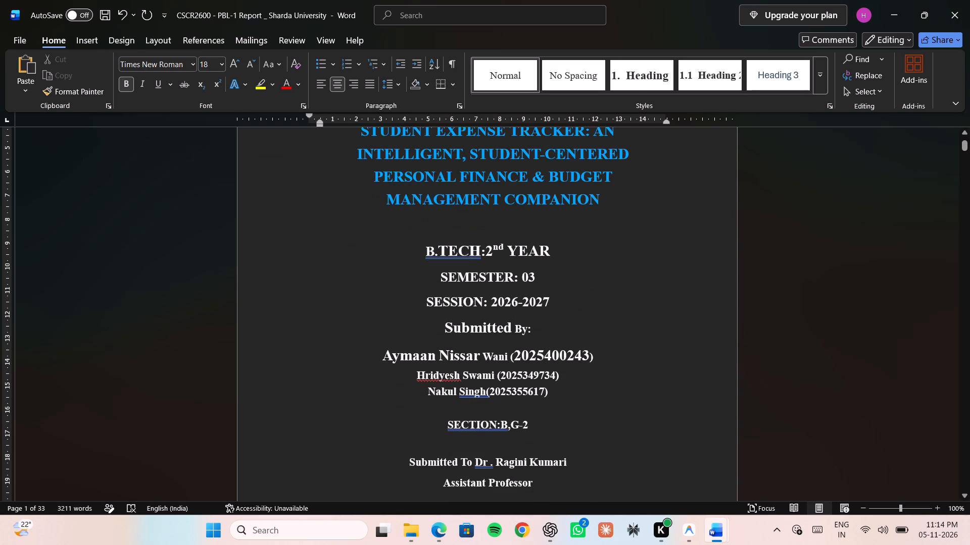
click(492, 174)
scroll(492, 174, up, 1)
click(474, 240)
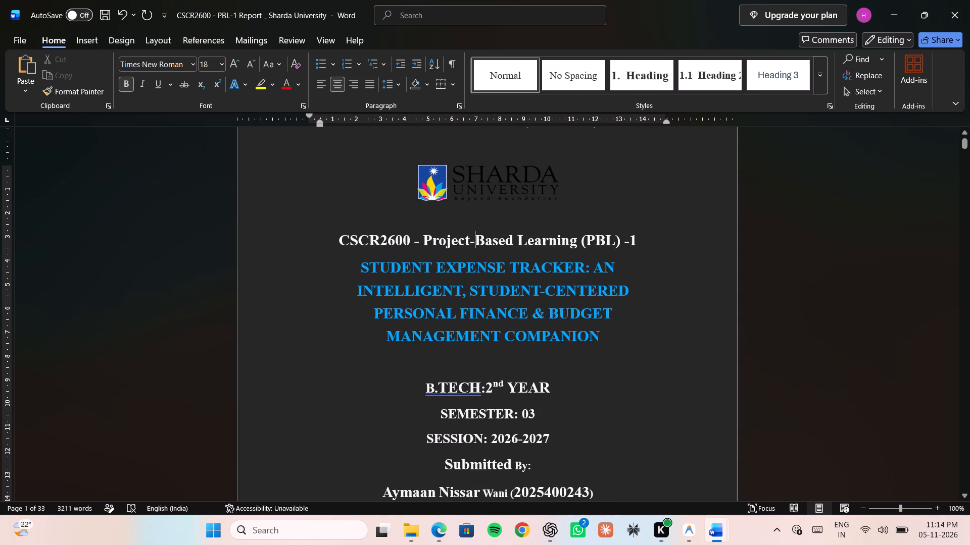
click(535, 289)
Set the whole "B.TECH:2nd YEAR" line to 18 pt, including the leading "B" and the superscript.
scroll(535, 289, down, 1)
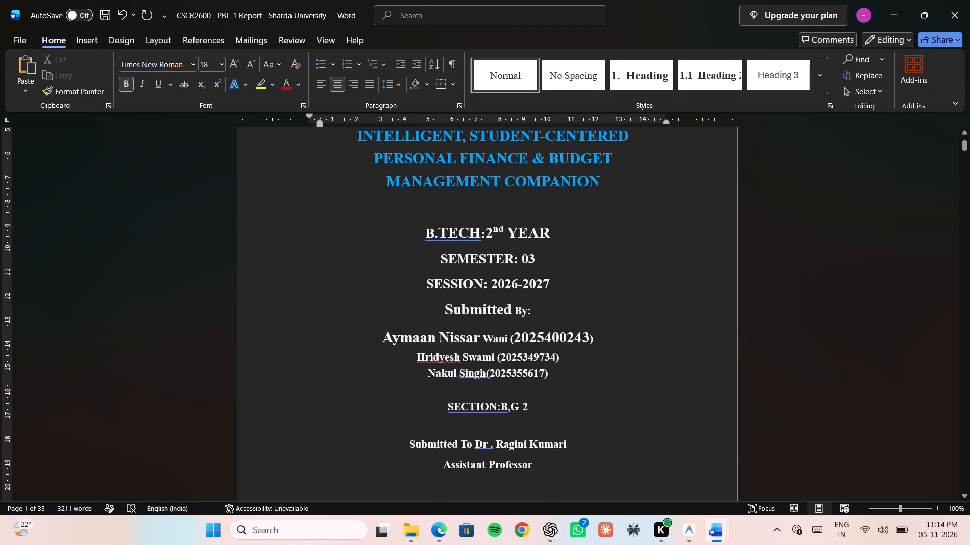
click(511, 256)
click(501, 229)
drag(418, 237, 512, 223)
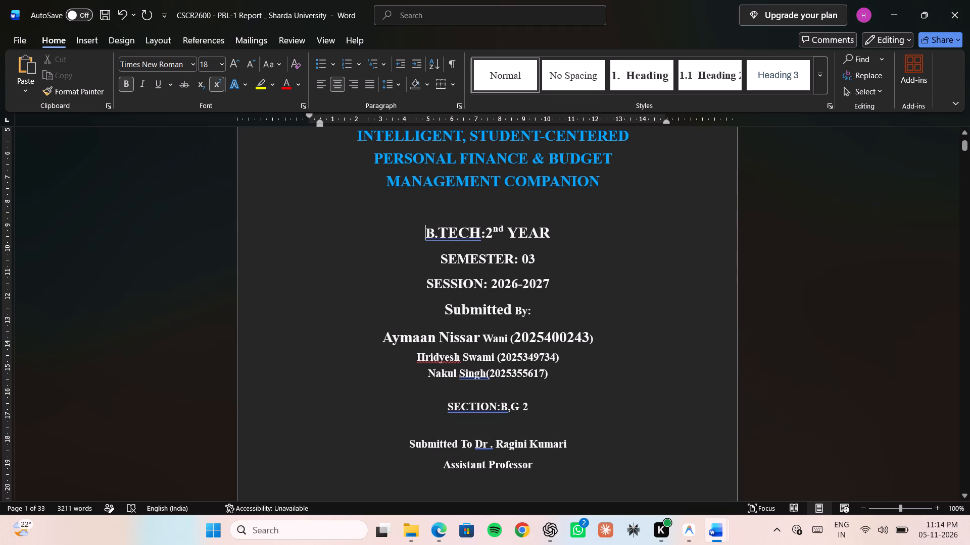
drag(512, 223, 558, 228)
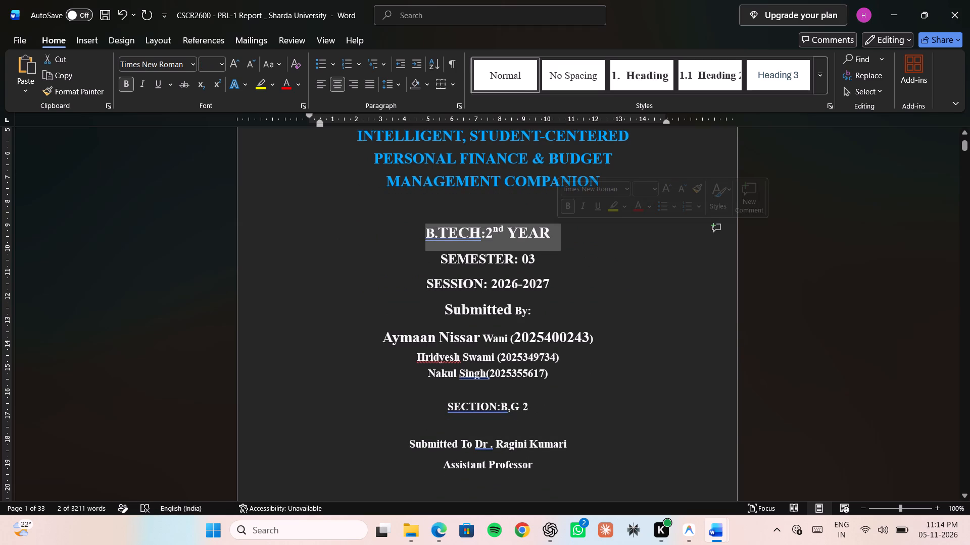
click(223, 60)
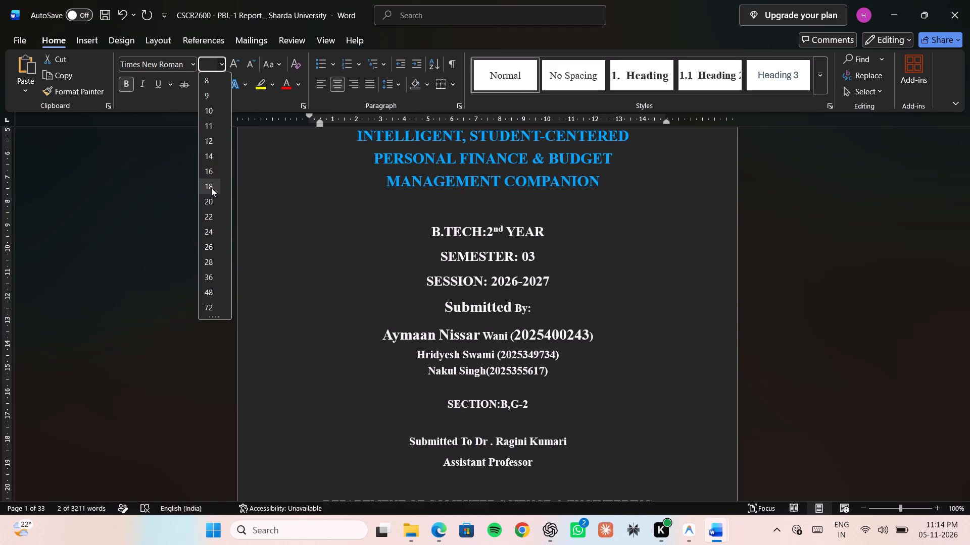
click(211, 188)
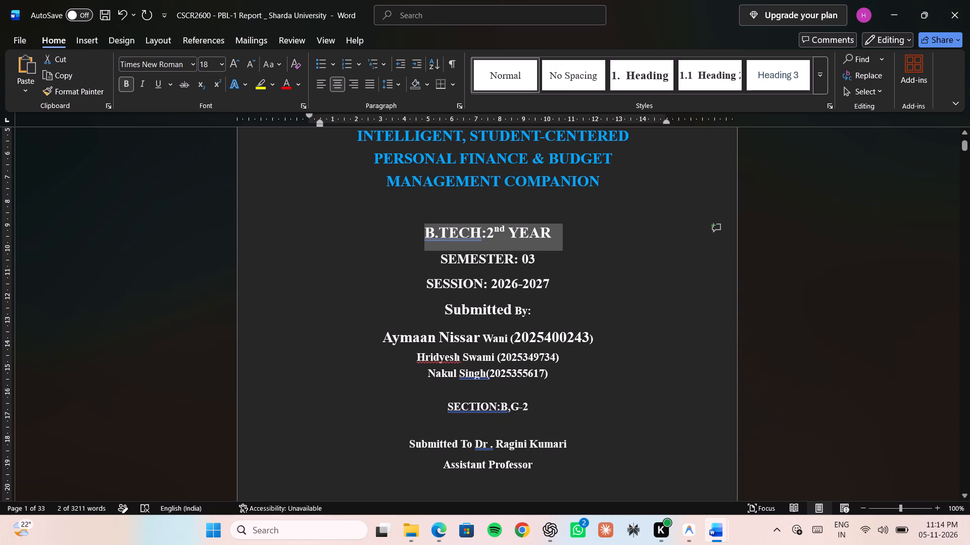
click(463, 153)
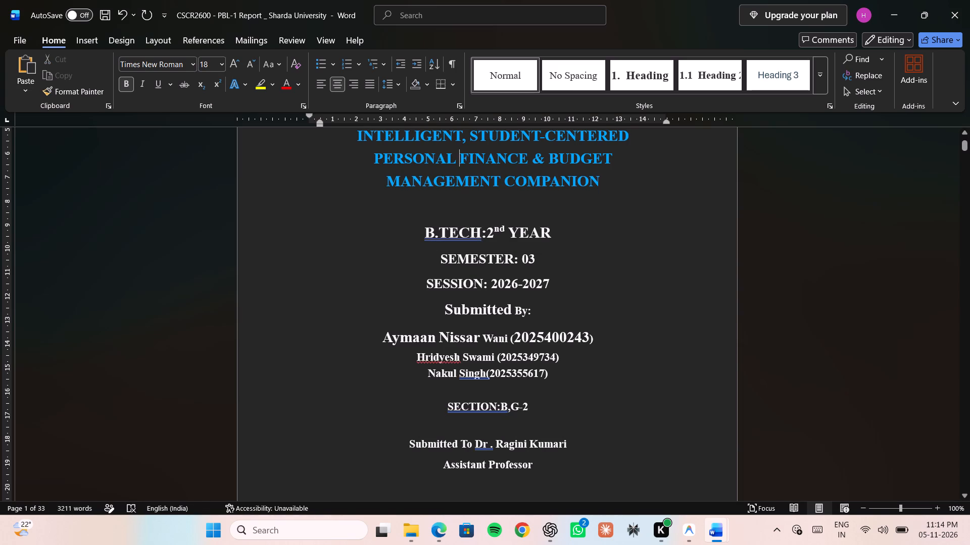
Set the "SEMESTER: 03" line to 18 pt.
drag(433, 263, 551, 262)
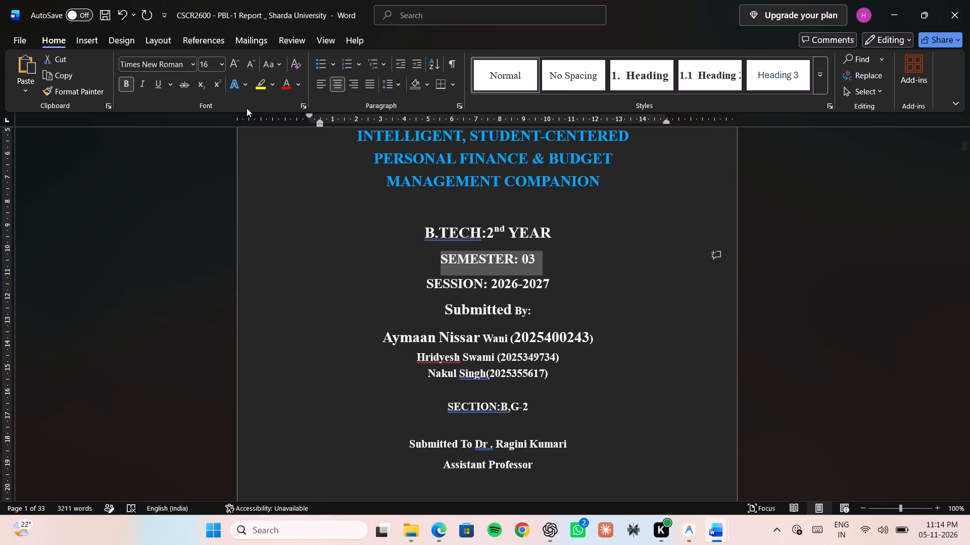
click(220, 66)
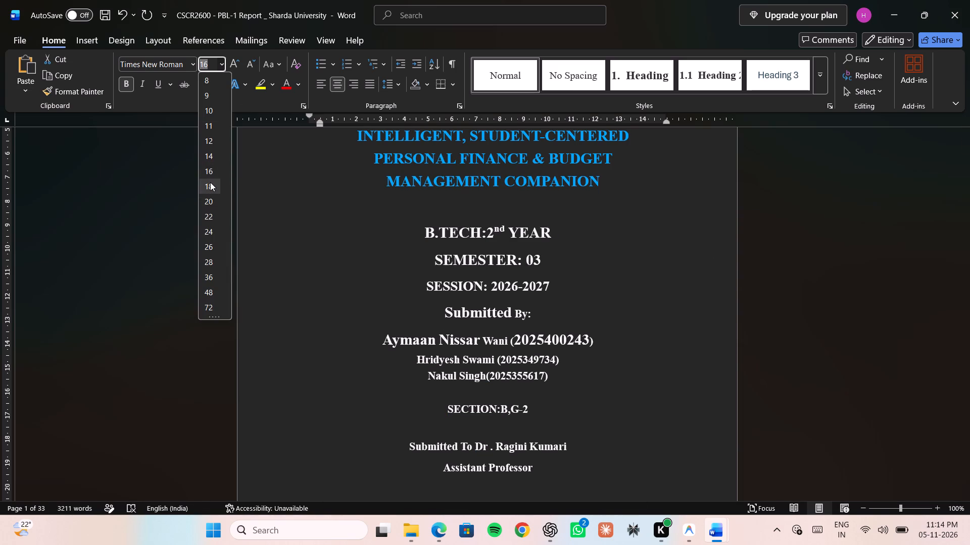
click(210, 182)
Set the "SESSION: 2026-2027" line to 18 pt.
drag(419, 289, 426, 289)
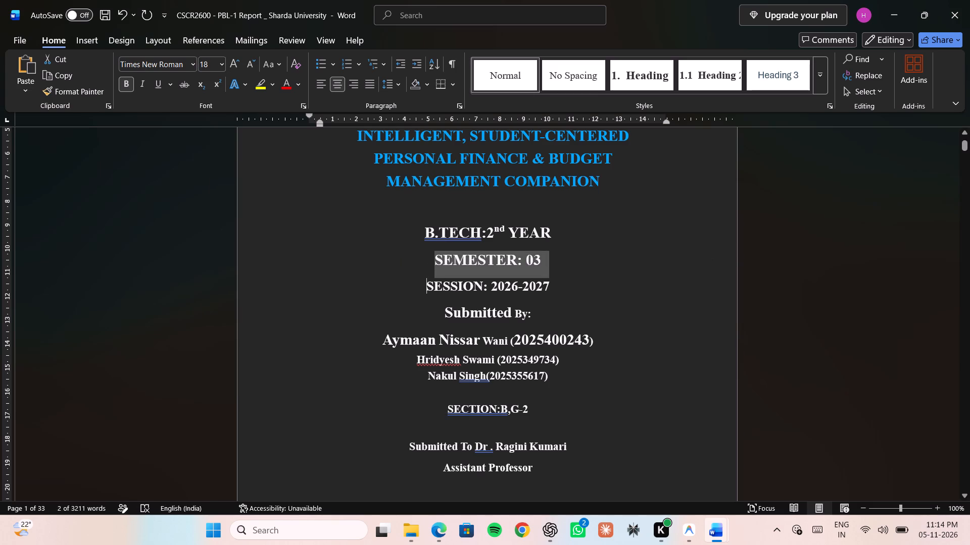
drag(426, 289, 548, 281)
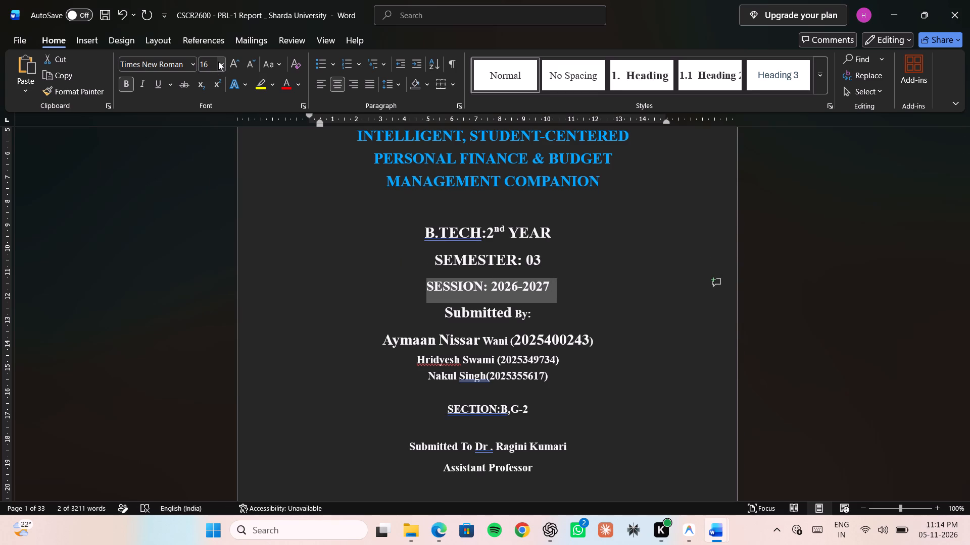
click(220, 62)
click(210, 186)
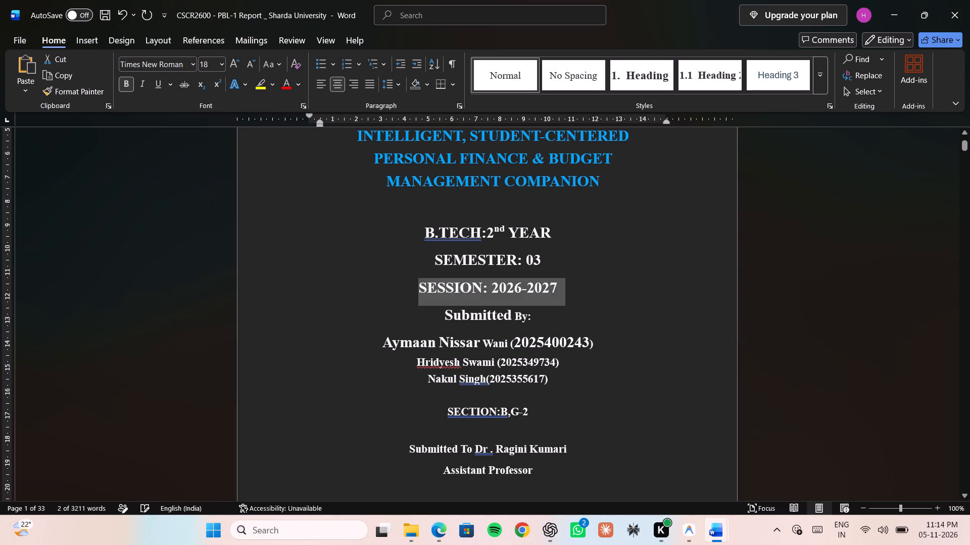
Set the whole "Submitted By:" line to 18 pt.
drag(443, 319, 543, 309)
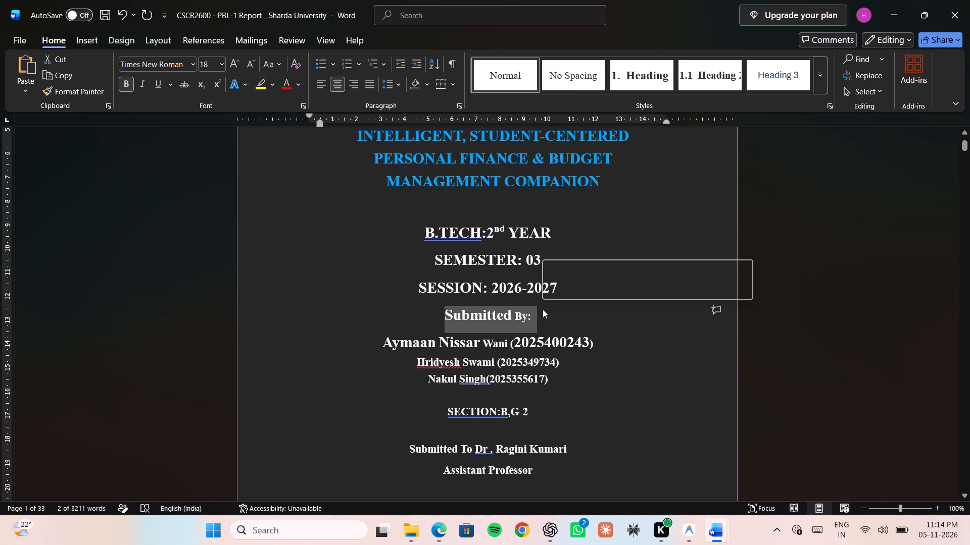
click(220, 60)
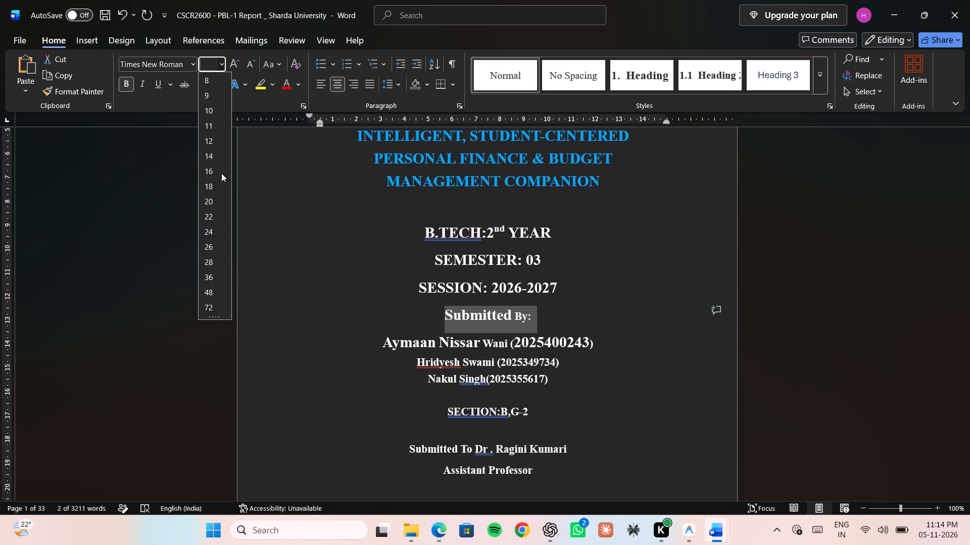
click(209, 186)
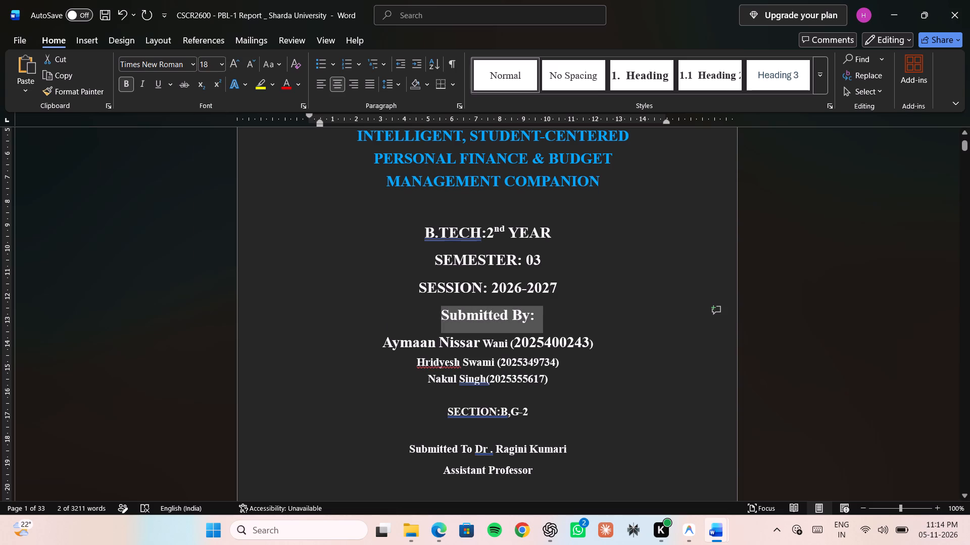
Set the first student's name and ID line below "Submitted By:" to 18 pt.
drag(382, 344, 584, 332)
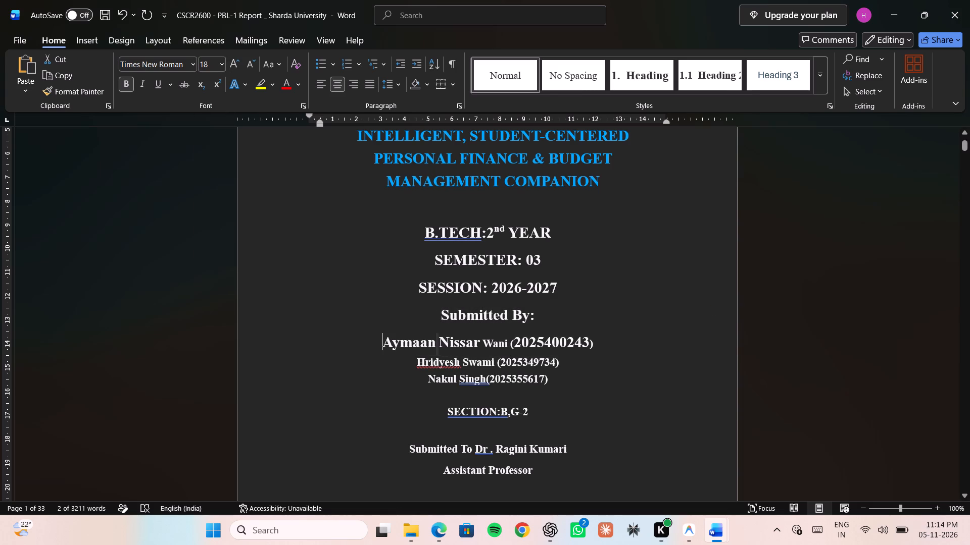
drag(584, 332, 598, 340)
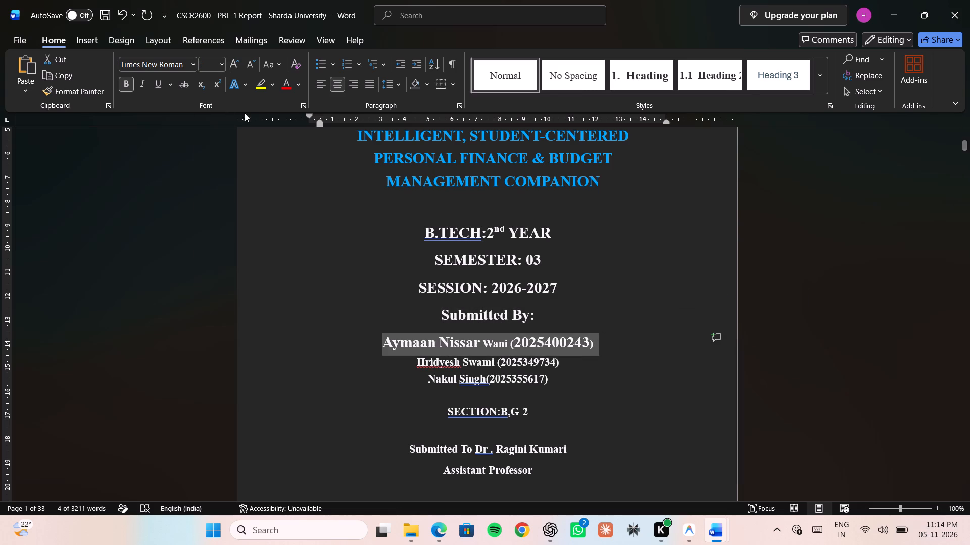
click(221, 64)
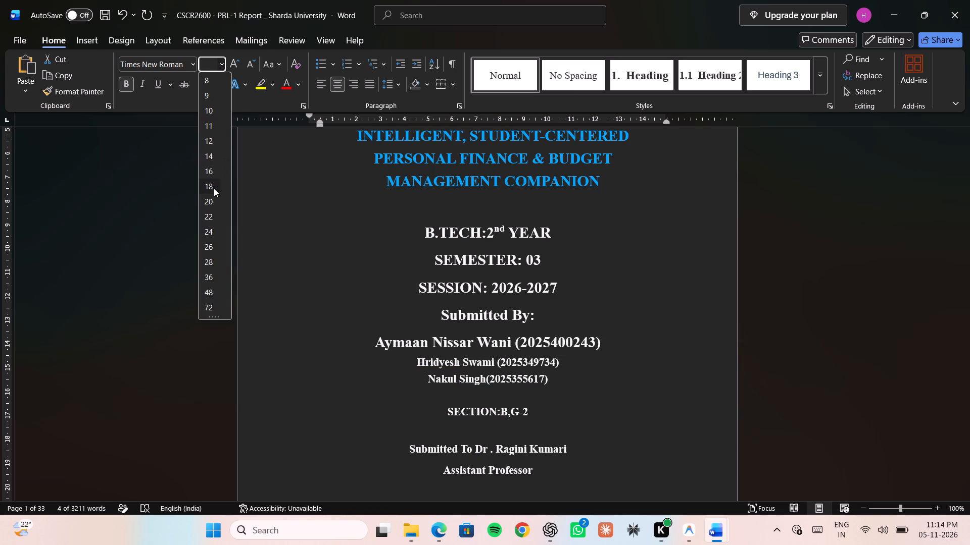
click(214, 188)
Set the second student's name and ID line to 18 pt.
scroll(402, 284, down, 1)
drag(407, 272, 563, 272)
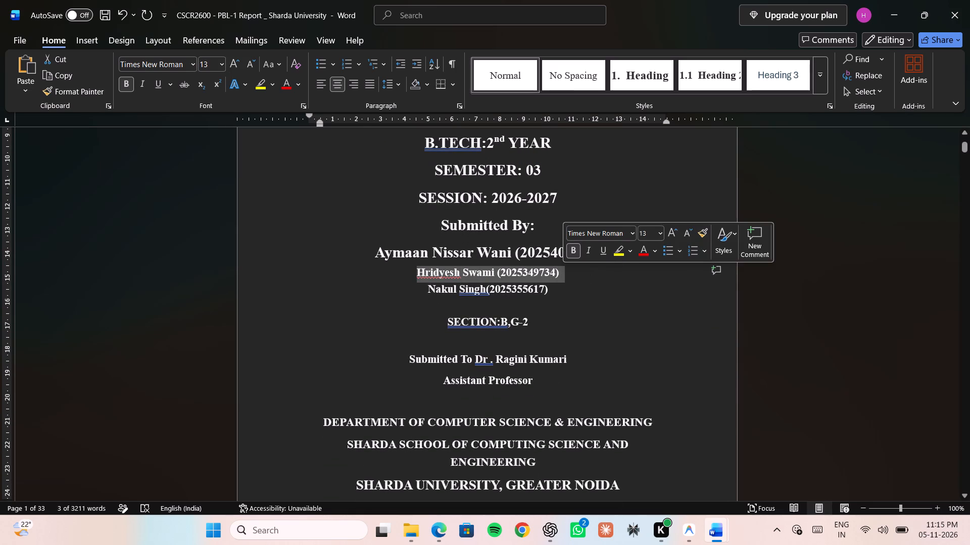
click(661, 233)
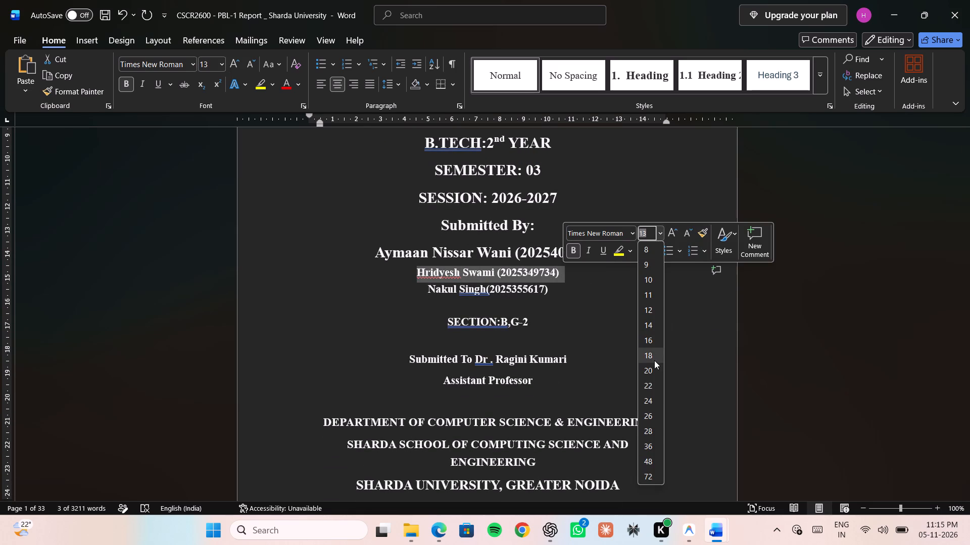
click(653, 360)
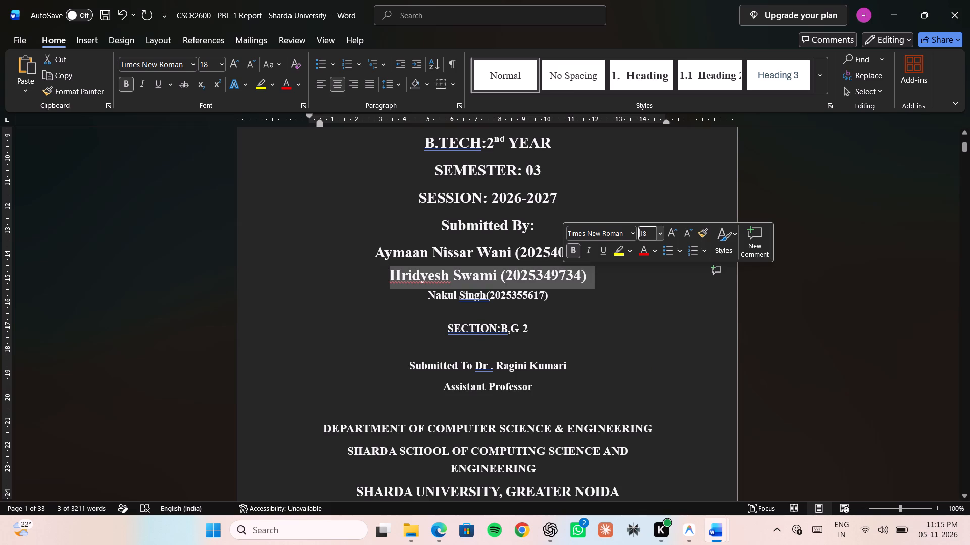
Set the third student's name and ID line to 18 pt.
drag(414, 297, 549, 288)
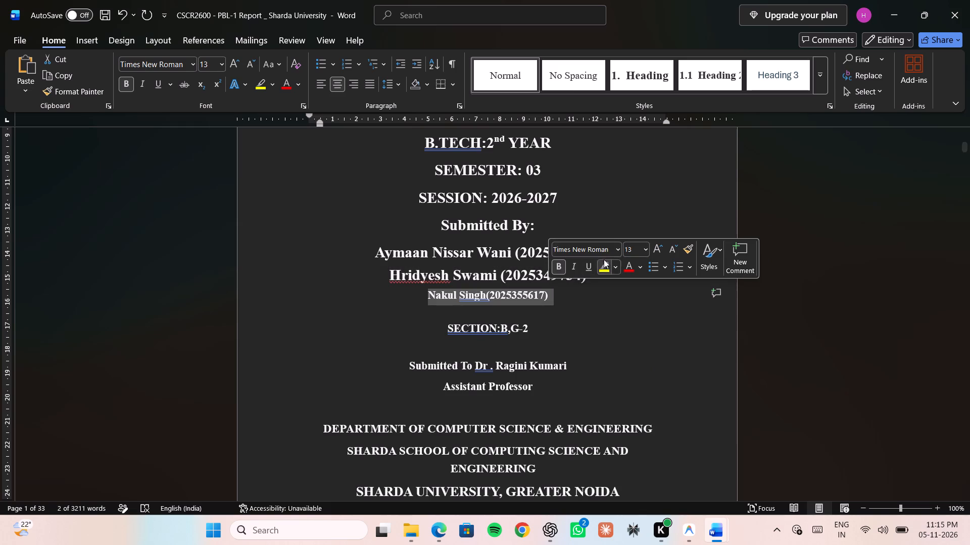
click(640, 248)
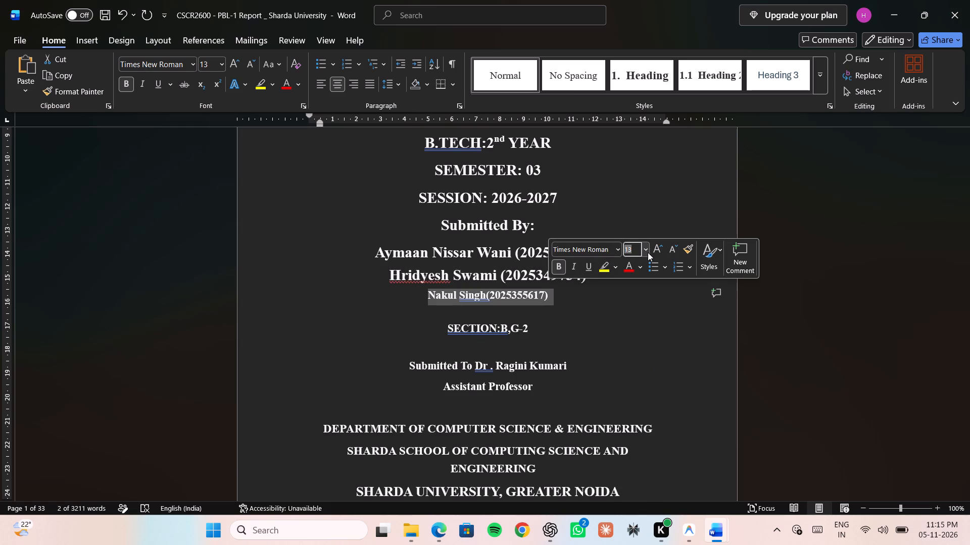
click(648, 252)
click(634, 376)
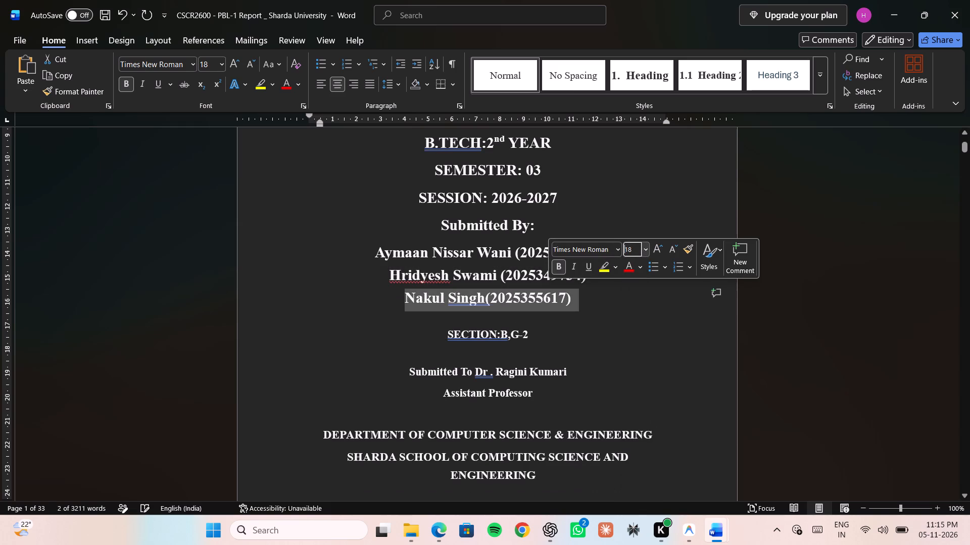
click(613, 325)
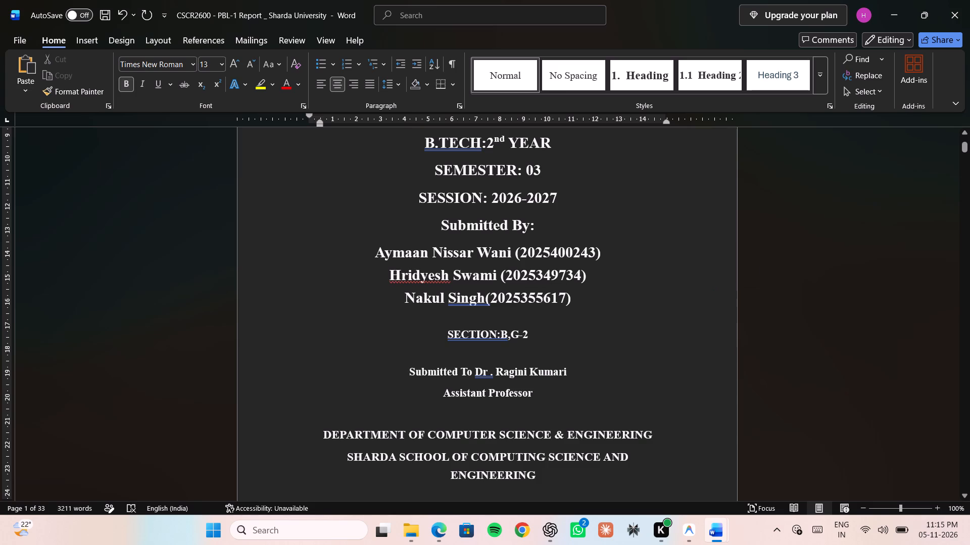
Set the "SECTION:B,G-2" line on the cover page to 18 pt.
drag(444, 334, 544, 338)
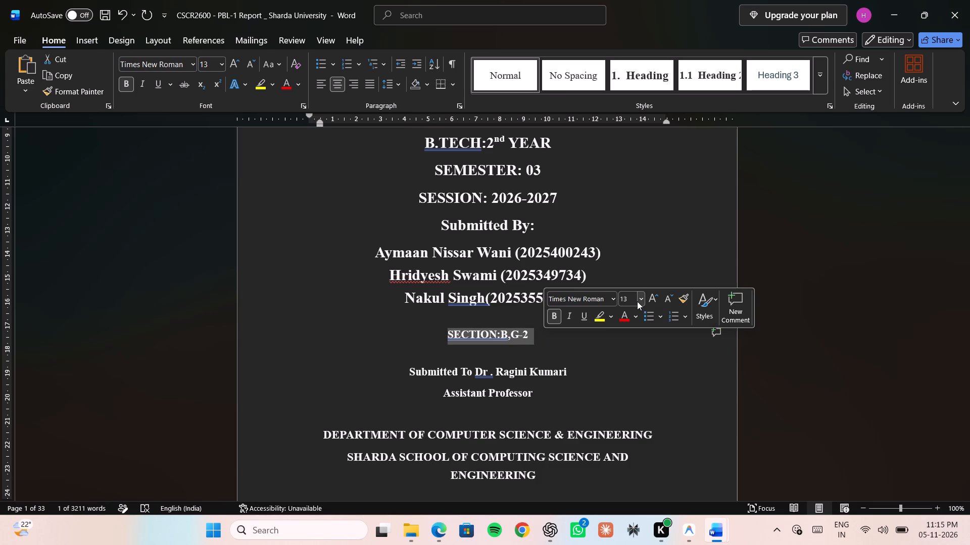
click(637, 301)
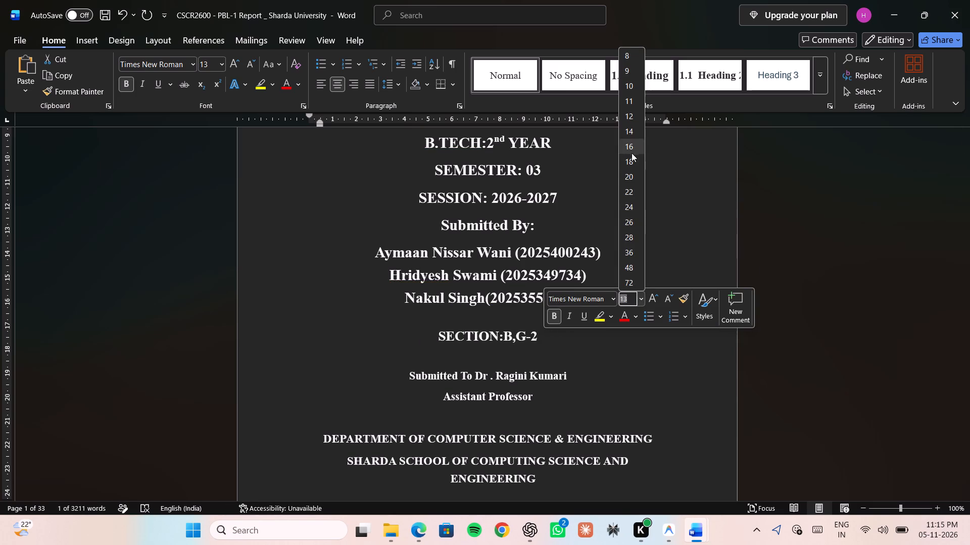
click(632, 158)
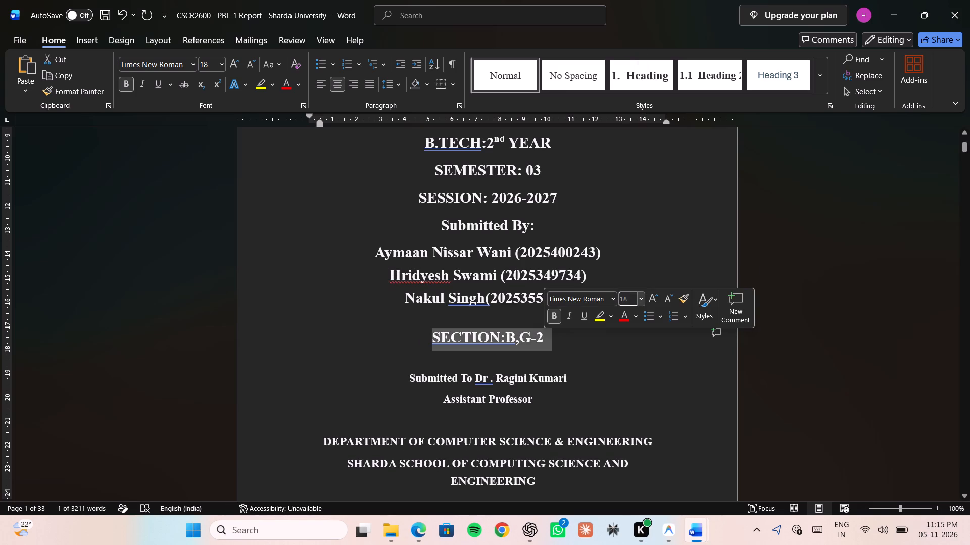
Set the whole "Submitted To" line with the supervisor's name to 18 pt.
drag(410, 378, 567, 379)
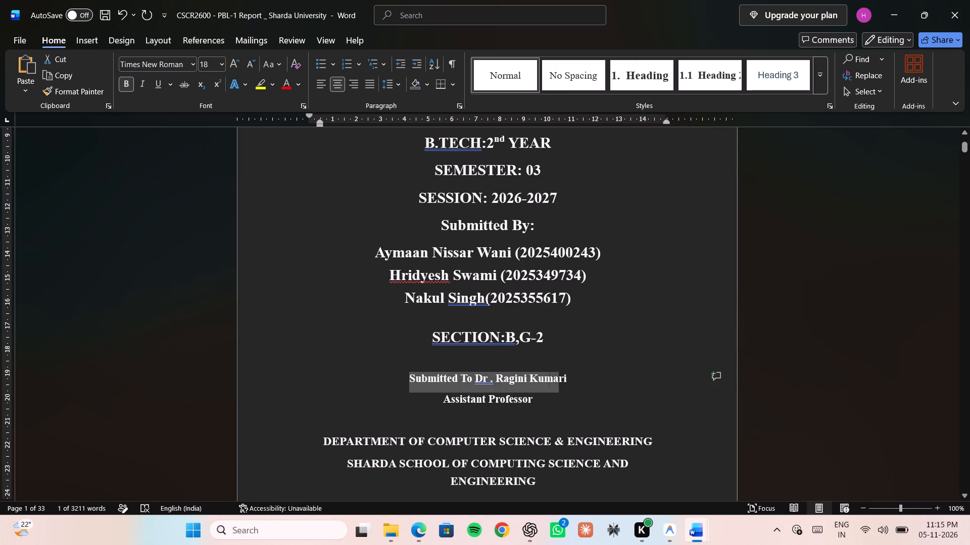
drag(567, 379, 578, 378)
click(673, 341)
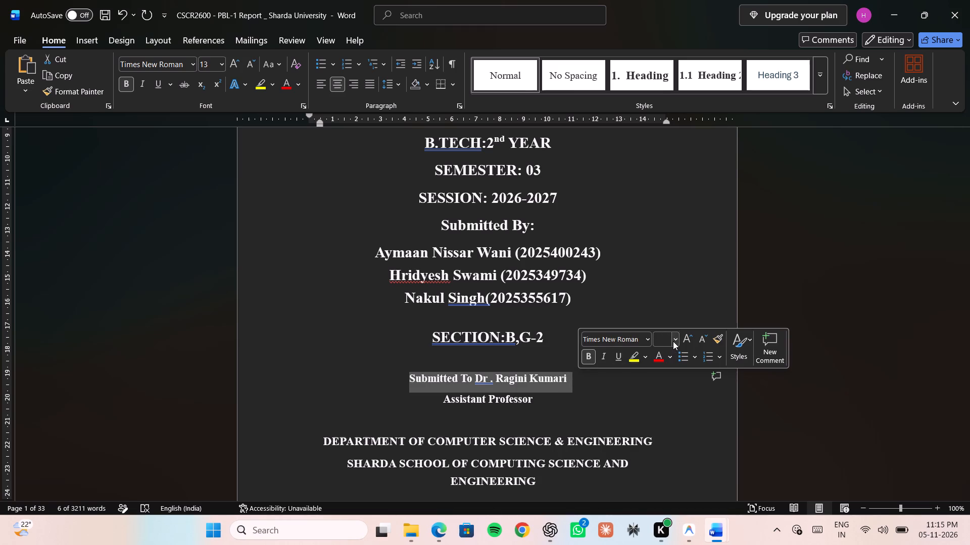
click(663, 198)
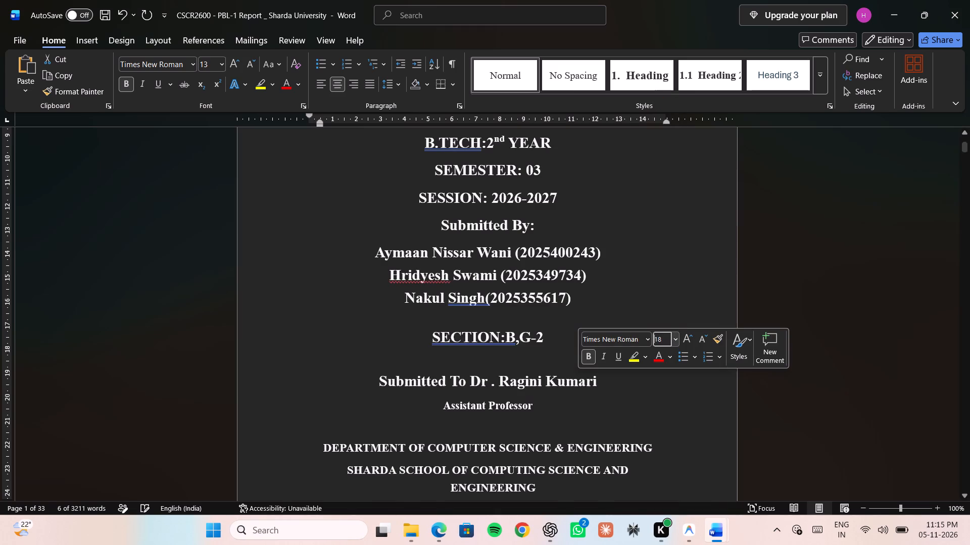
Set the "Assistant Professor" line below the supervisor's name to 18 pt and deselect it.
drag(436, 414, 505, 412)
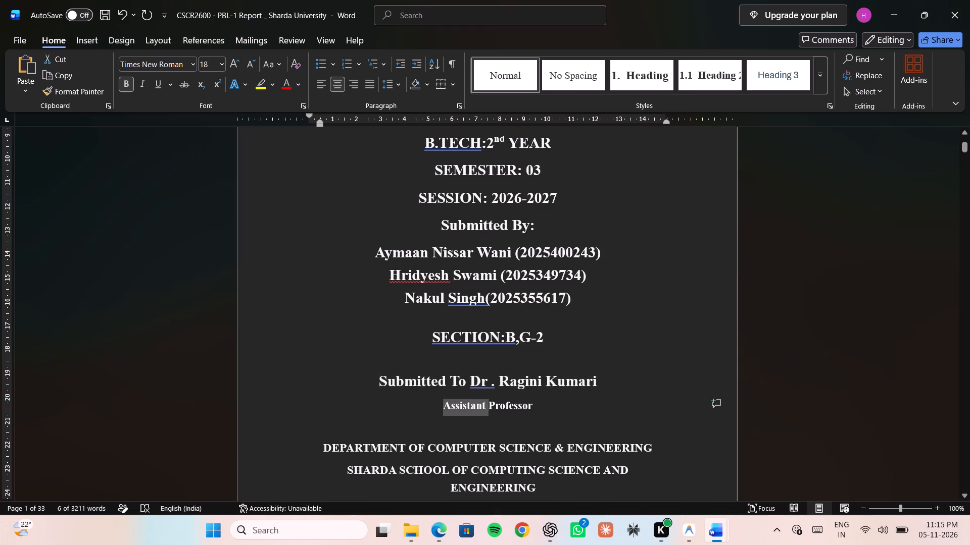
drag(505, 412, 553, 404)
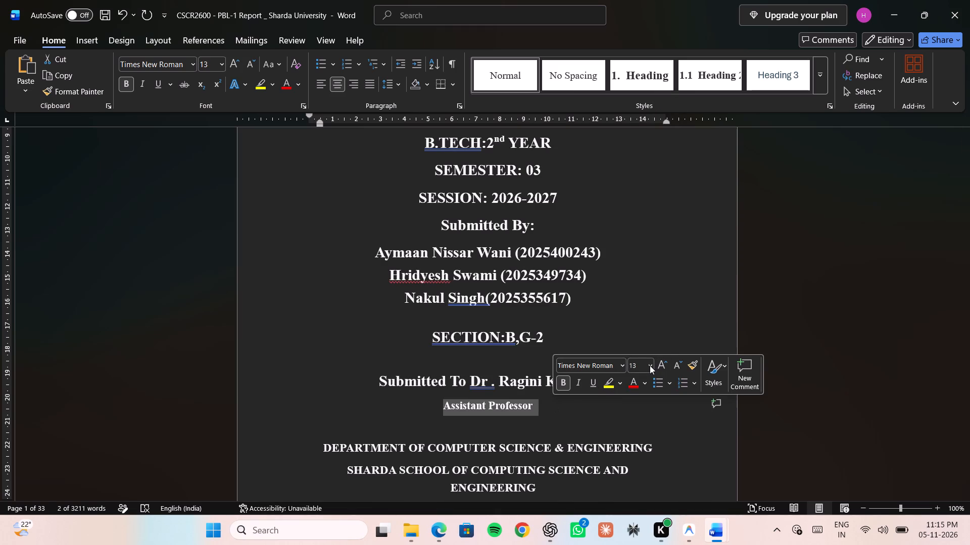
click(650, 365)
click(643, 229)
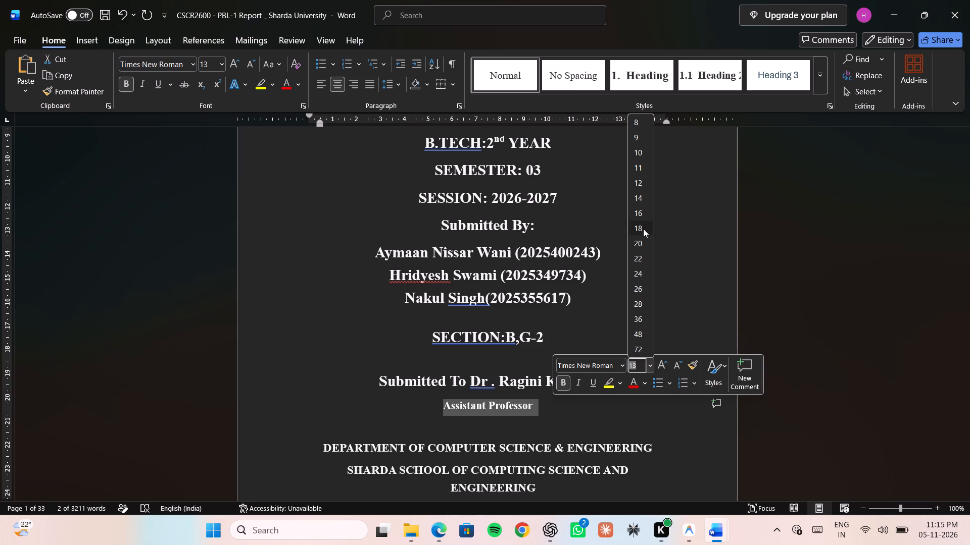
click(628, 325)
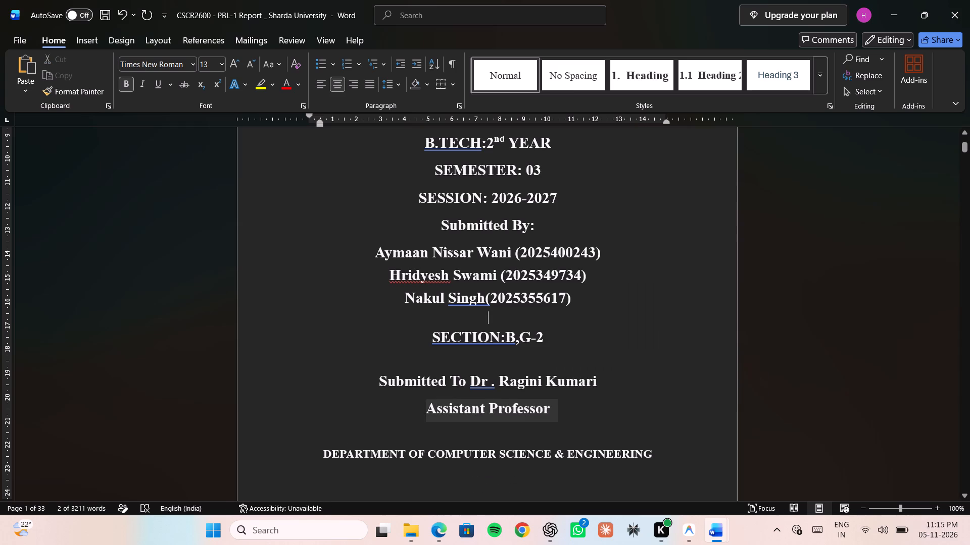
click(519, 286)
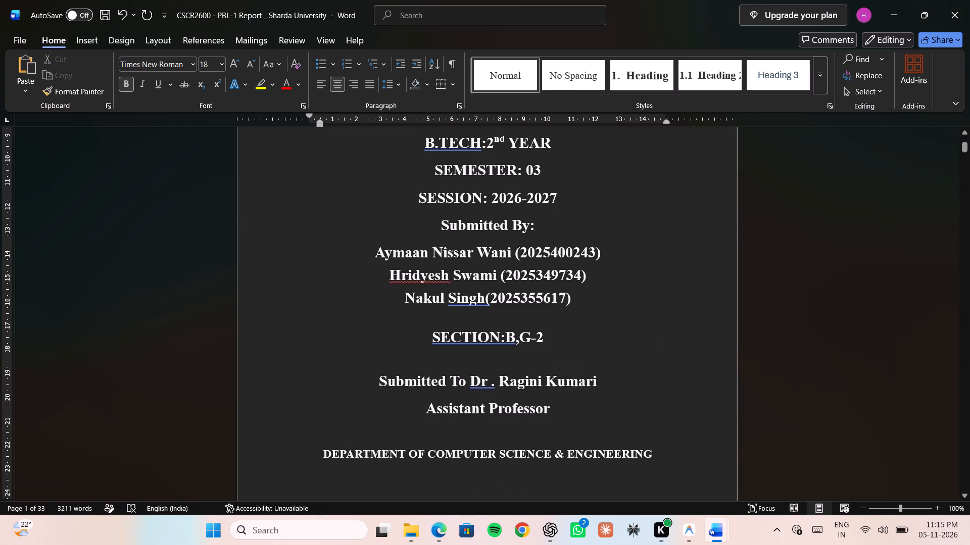
Set the "DEPARTMENT OF COMPUTER SCIENCE & ENGINEERING" line to 18 pt.
scroll(482, 403, down, 1)
drag(316, 318, 654, 310)
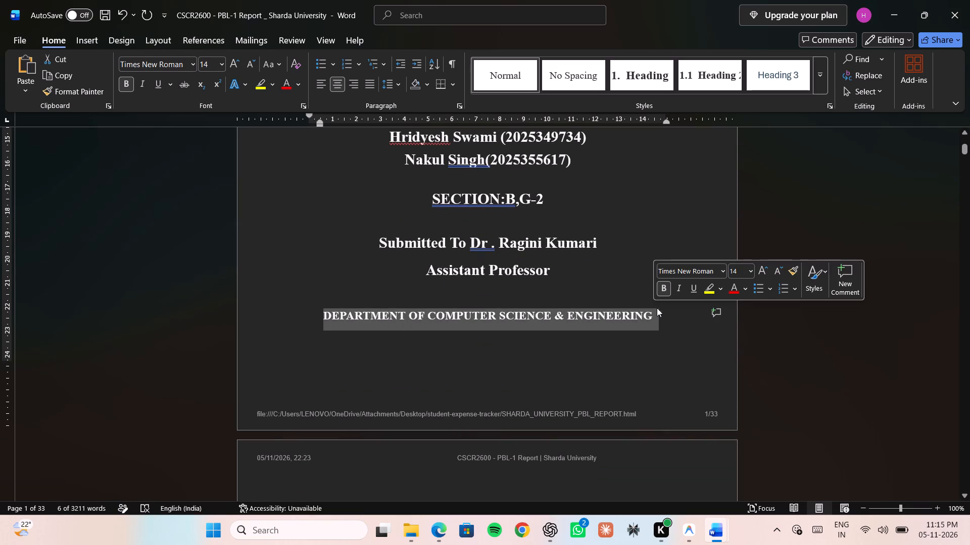
click(749, 270)
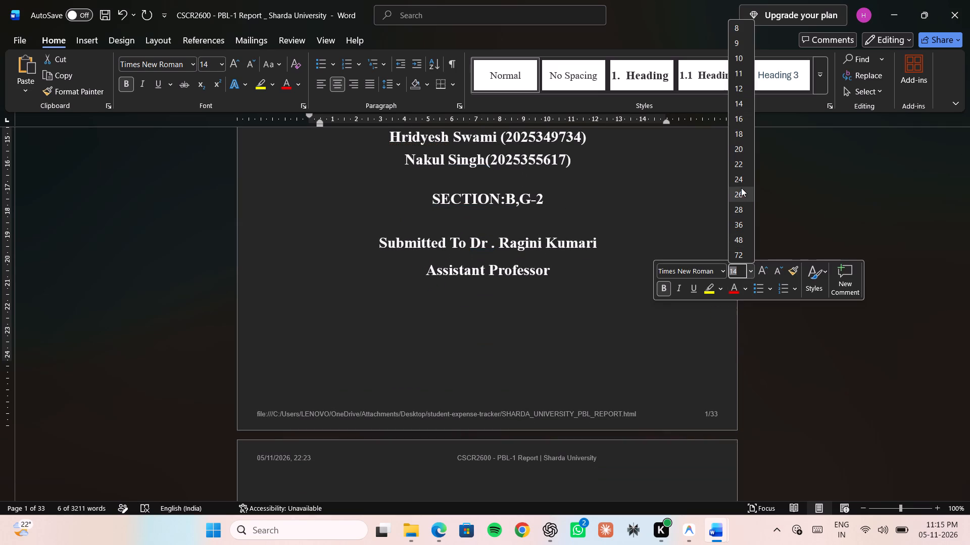
click(739, 133)
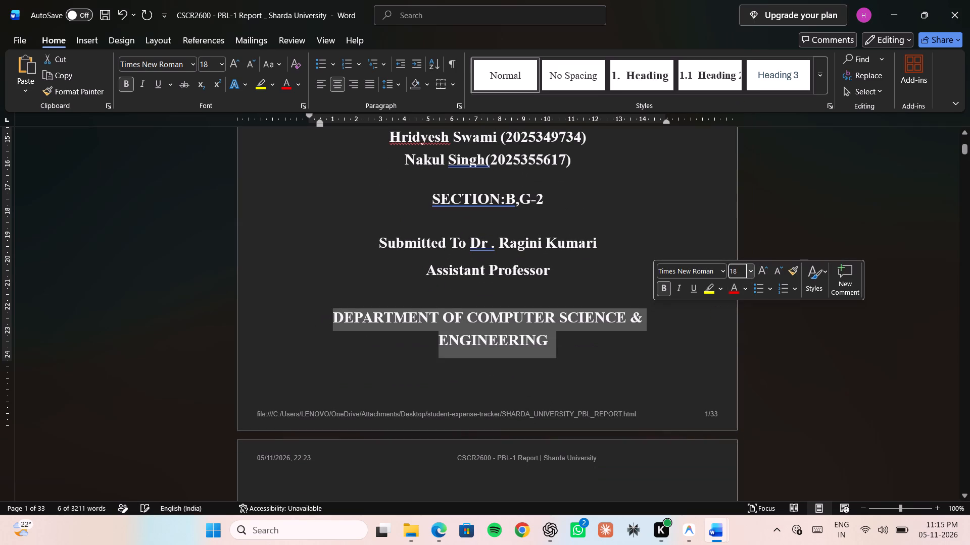
click(711, 381)
Review the layout and font sizes of the cover page and the pages that follow it.
scroll(640, 292, up, 2)
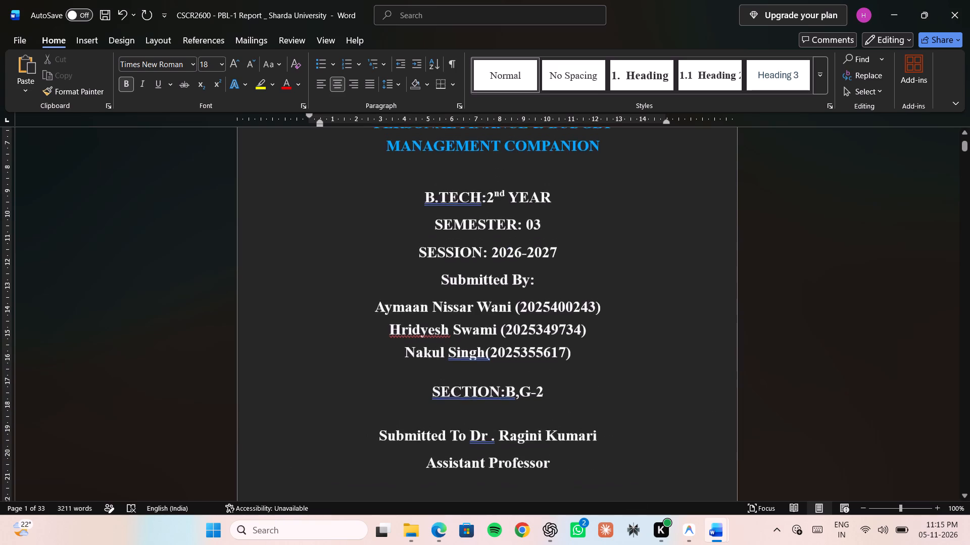
scroll(640, 292, up, 4)
scroll(640, 292, down, 1)
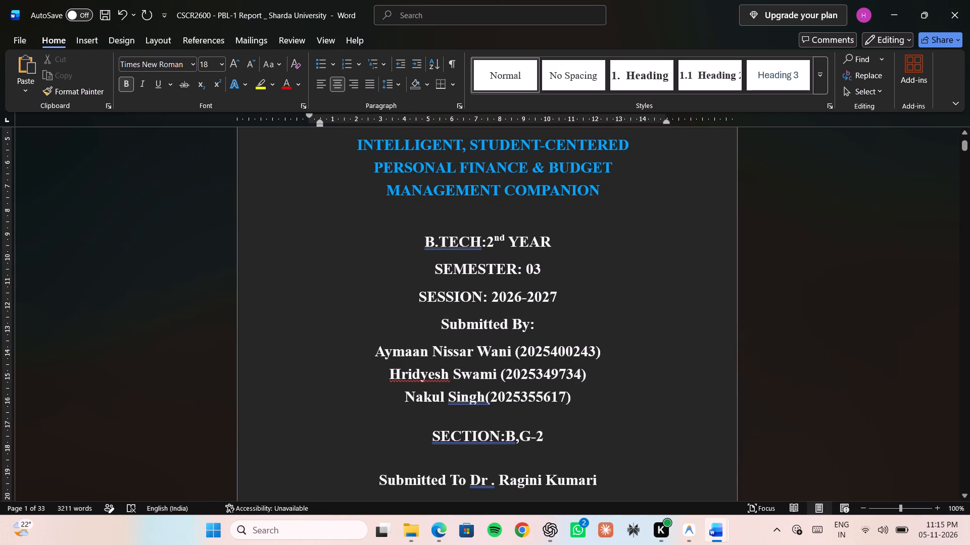
scroll(621, 327, down, 1)
scroll(542, 342, down, 2)
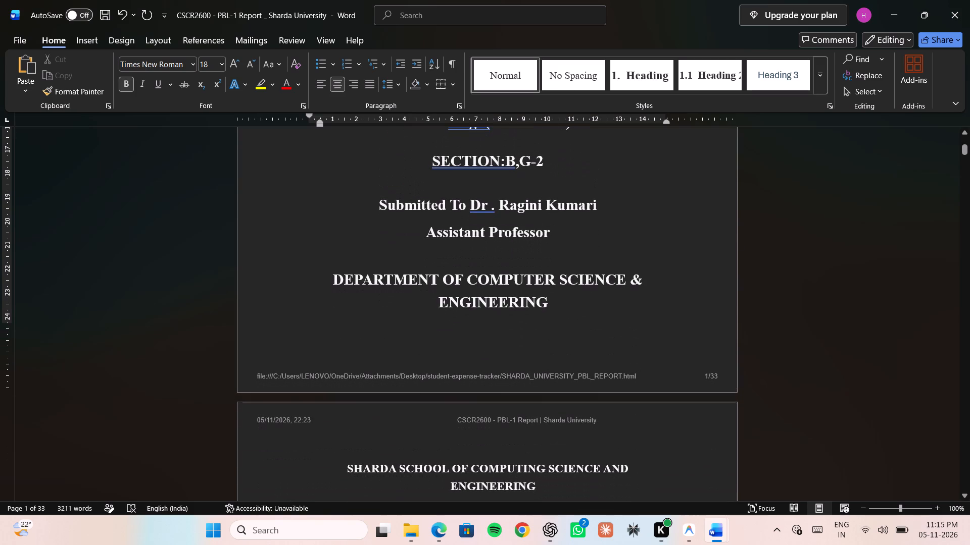
scroll(542, 342, down, 1)
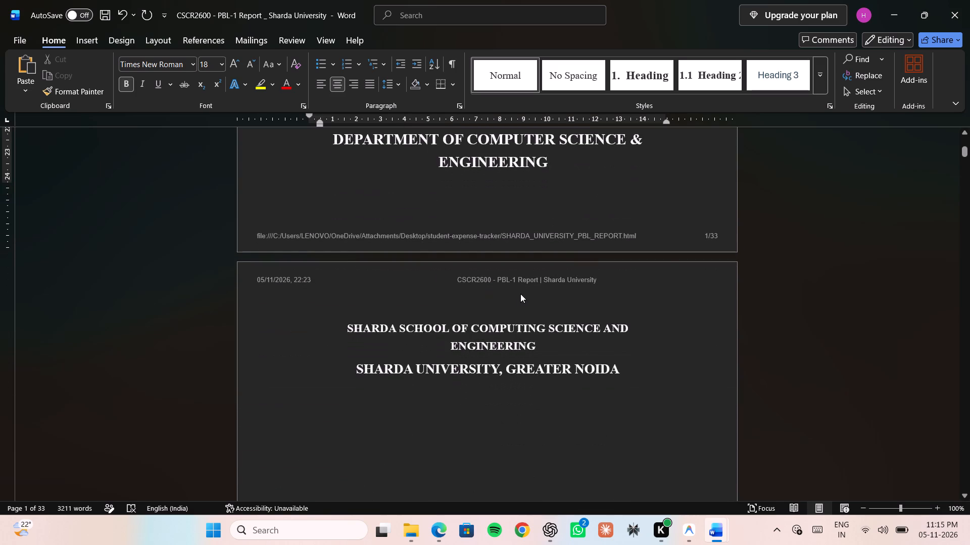
scroll(520, 294, down, 5)
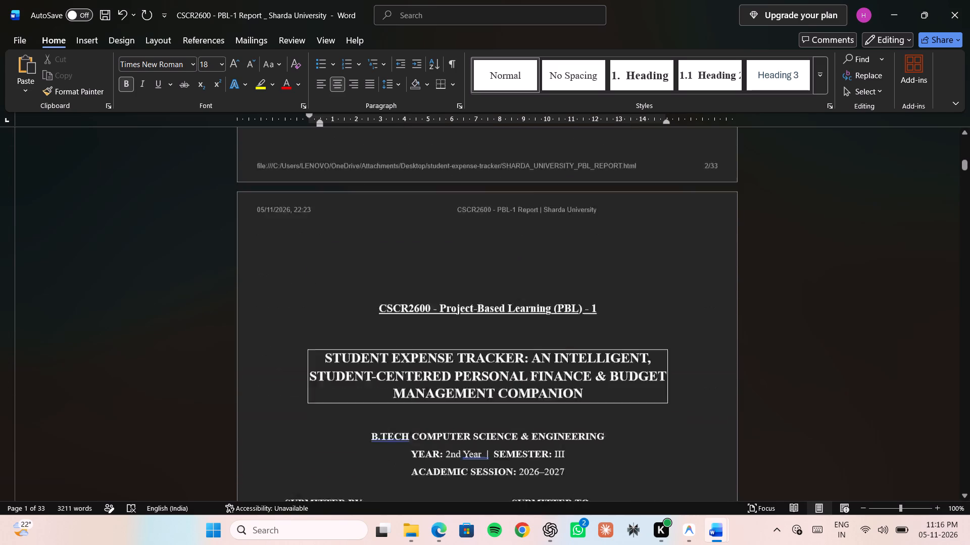
scroll(520, 294, down, 1)
scroll(520, 294, up, 2)
Delete the letters "TIN" from "COMPUTING" in the Sharda School heading on the second page.
click(491, 239)
scroll(491, 239, up, 2)
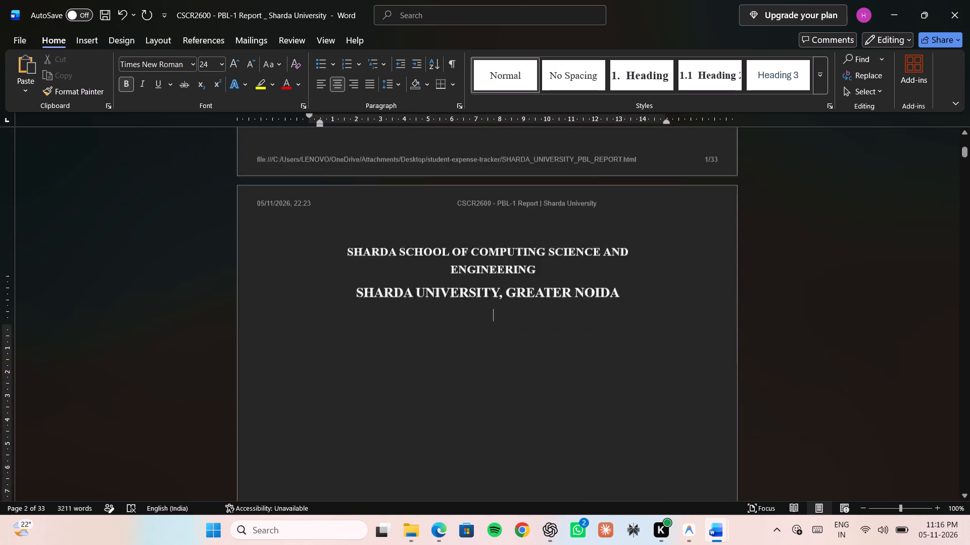
scroll(491, 239, up, 1)
click(515, 335)
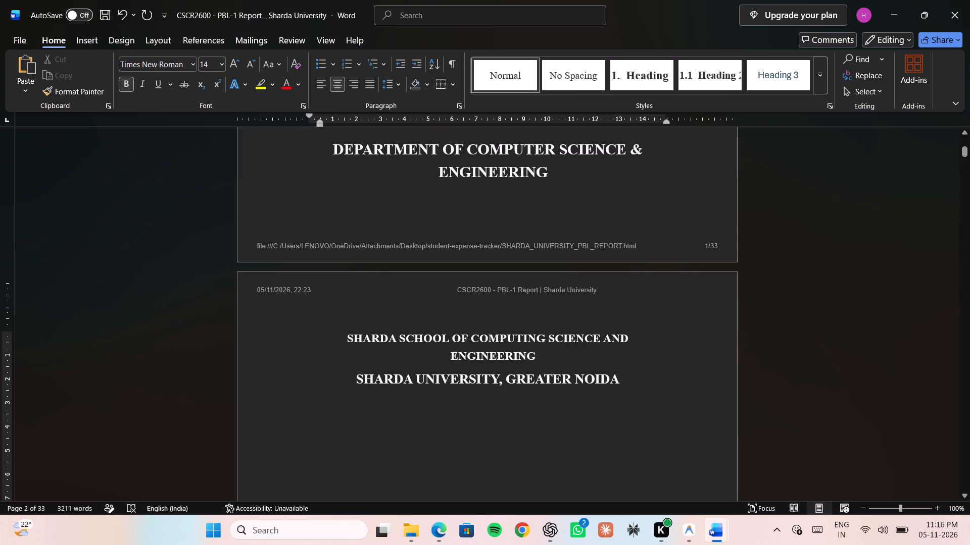
key(Delete)
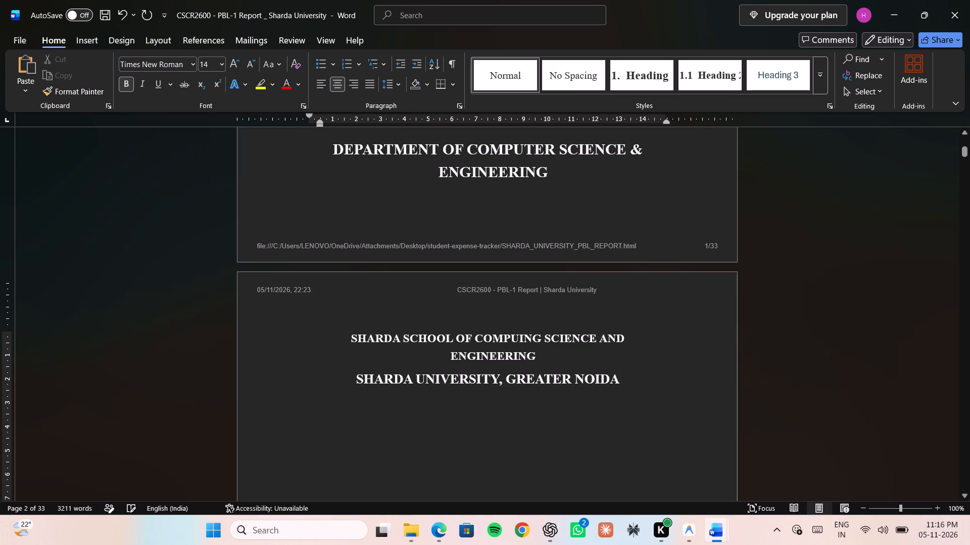
key(Delete)
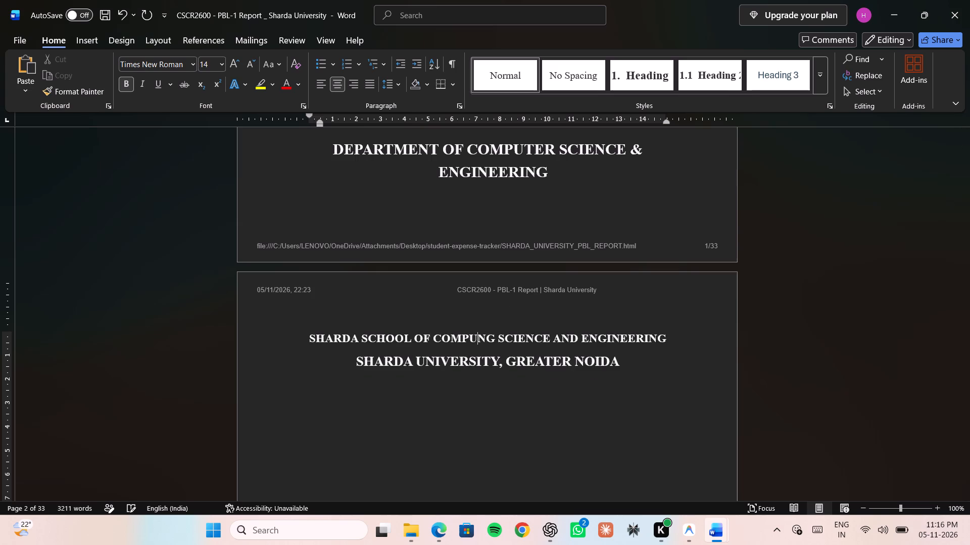
key(Delete)
Delete two empty paragraphs below the "SHARDA UNIVERSITY, GREATER NOIDA" line on the second page.
click(517, 391)
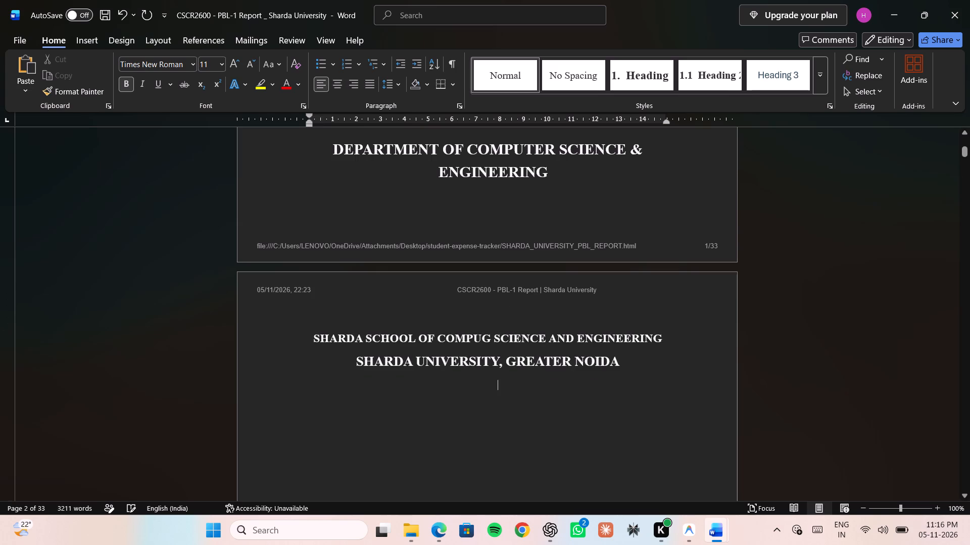
key(Delete)
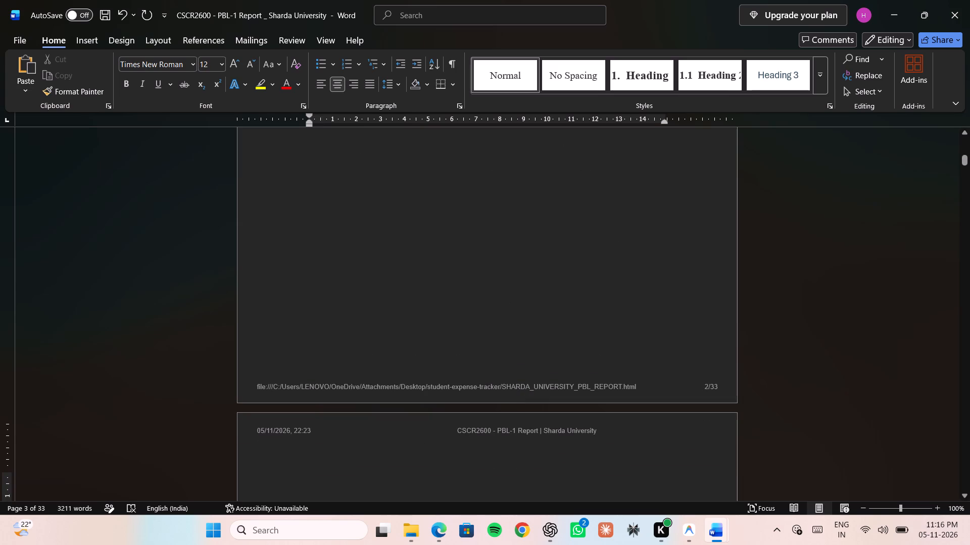
scroll(529, 308, up, 4)
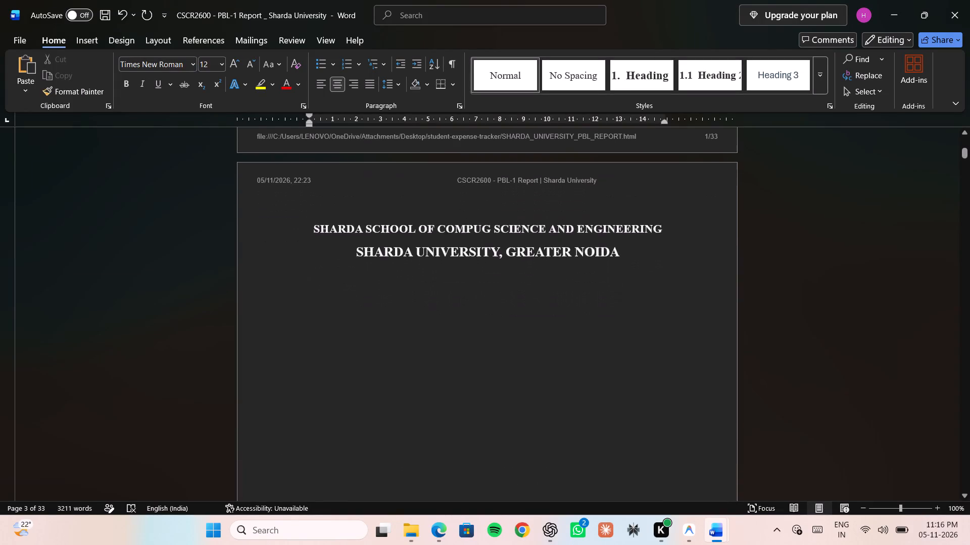
click(529, 308)
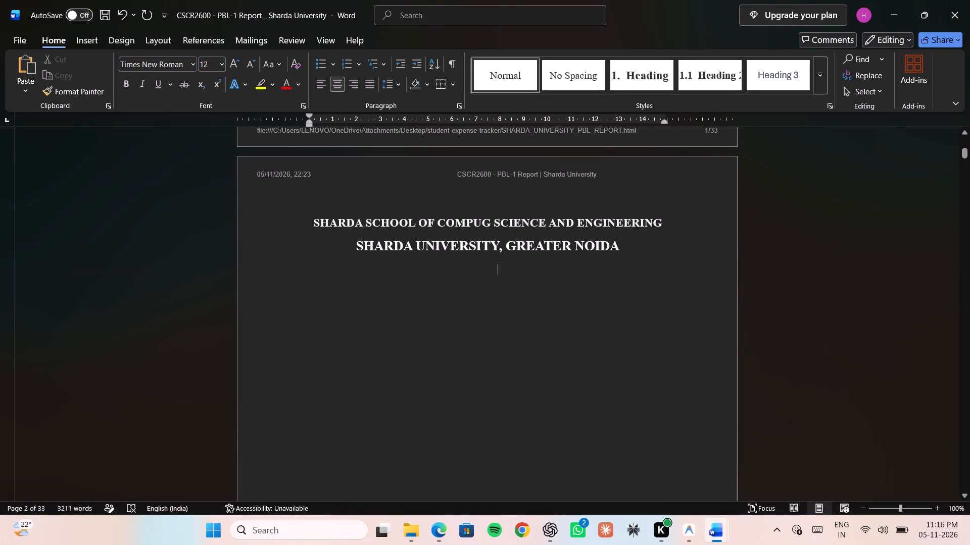
key(Delete)
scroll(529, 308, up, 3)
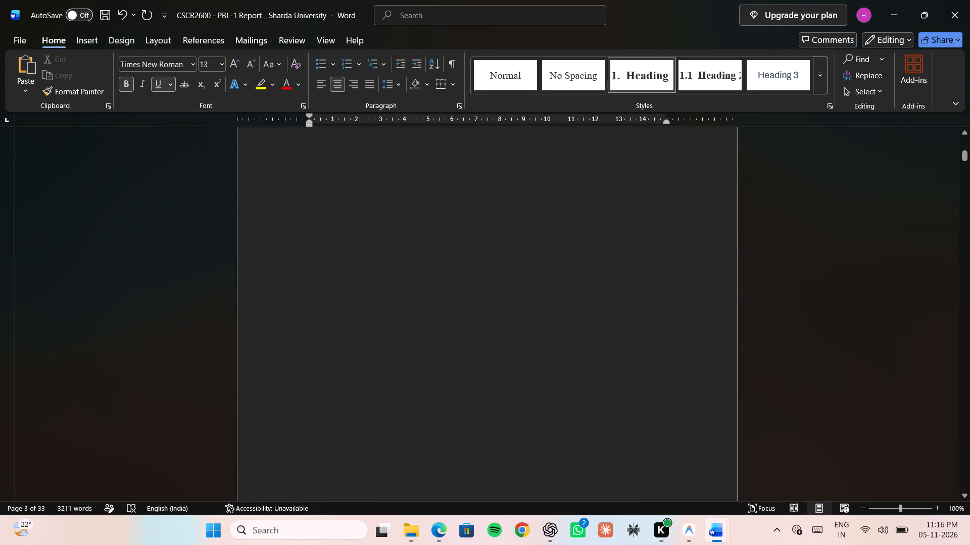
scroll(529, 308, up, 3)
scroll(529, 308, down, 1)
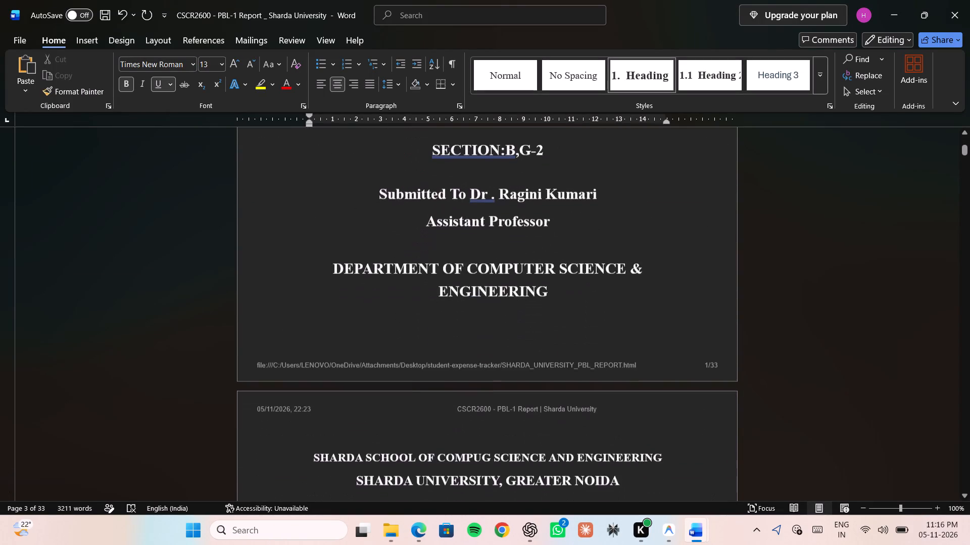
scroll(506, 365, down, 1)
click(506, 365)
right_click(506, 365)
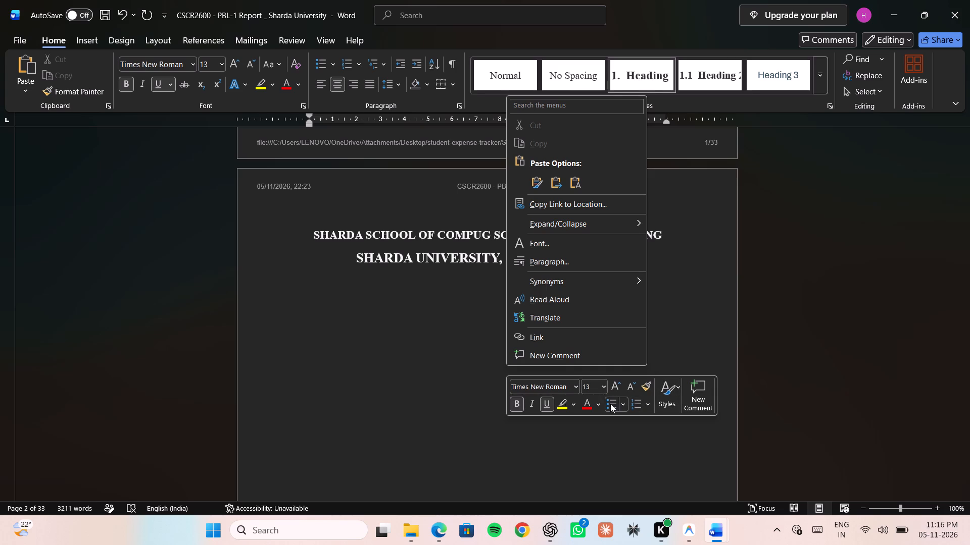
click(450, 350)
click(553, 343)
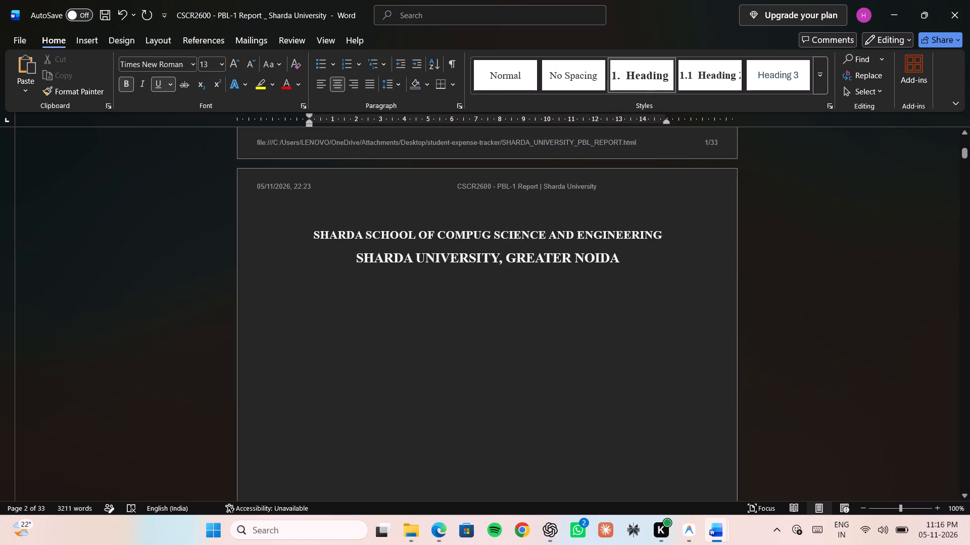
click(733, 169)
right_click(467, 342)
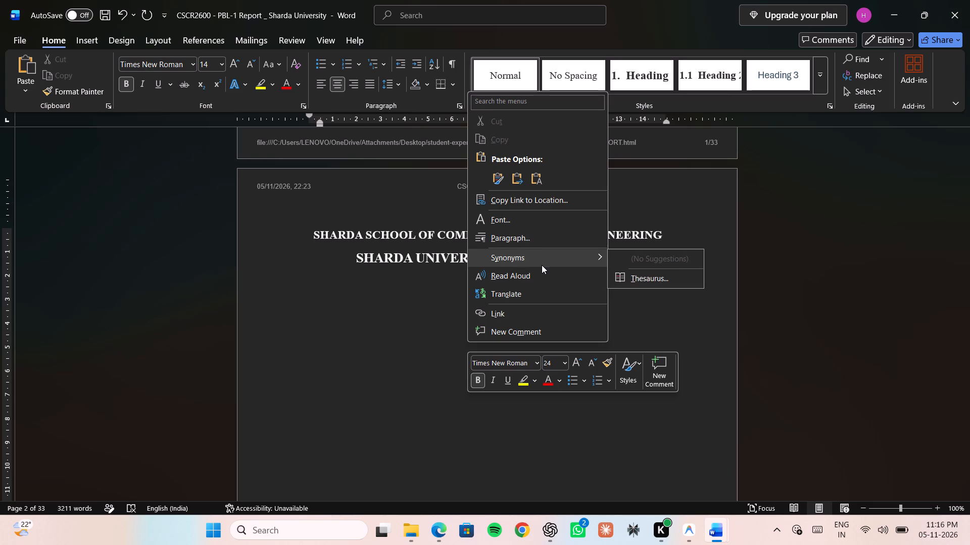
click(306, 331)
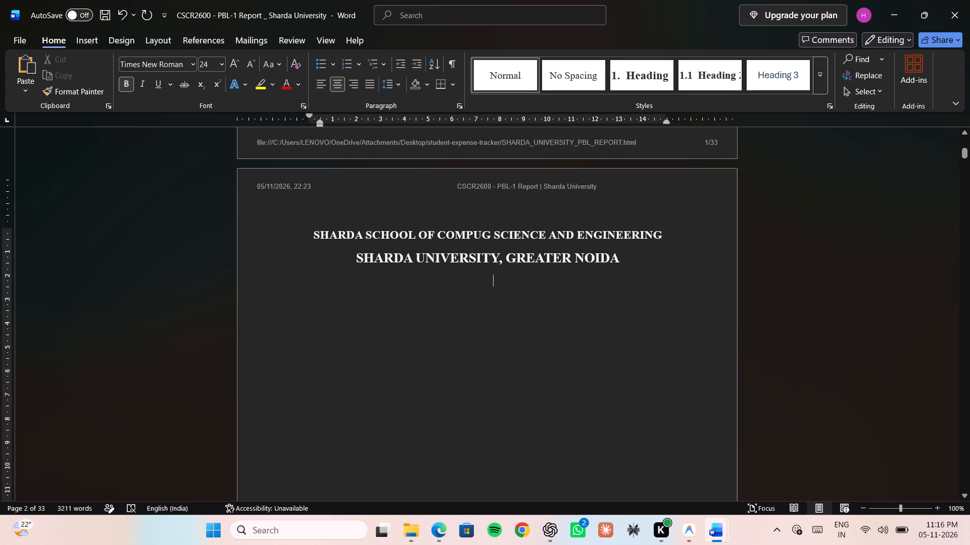
Delete the "SHARDA SCHOOL OF COMPUG SCIENCE AND ENGINEERING" and "SHARDA UNIVERSITY, GREATER NOIDA" lines from the second page.
click(637, 262)
click(555, 432)
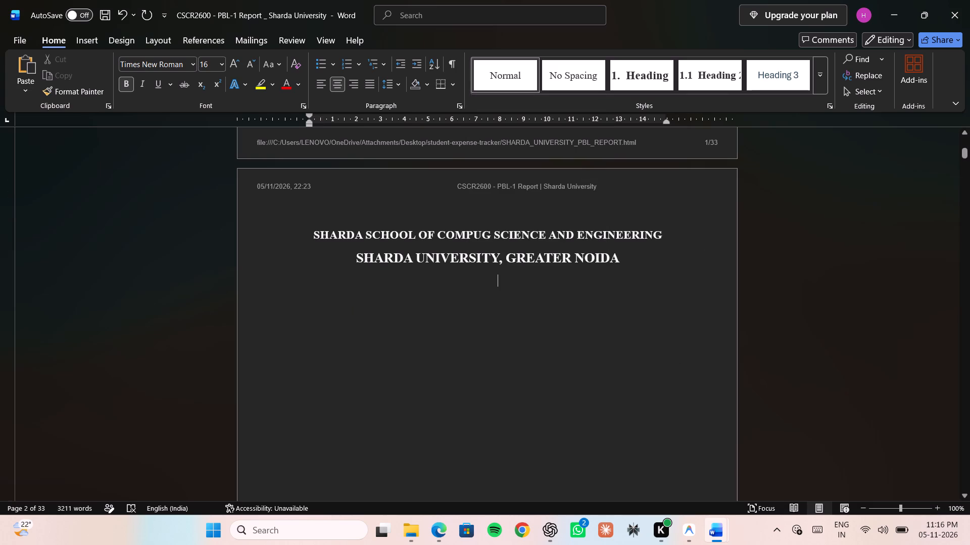
click(643, 266)
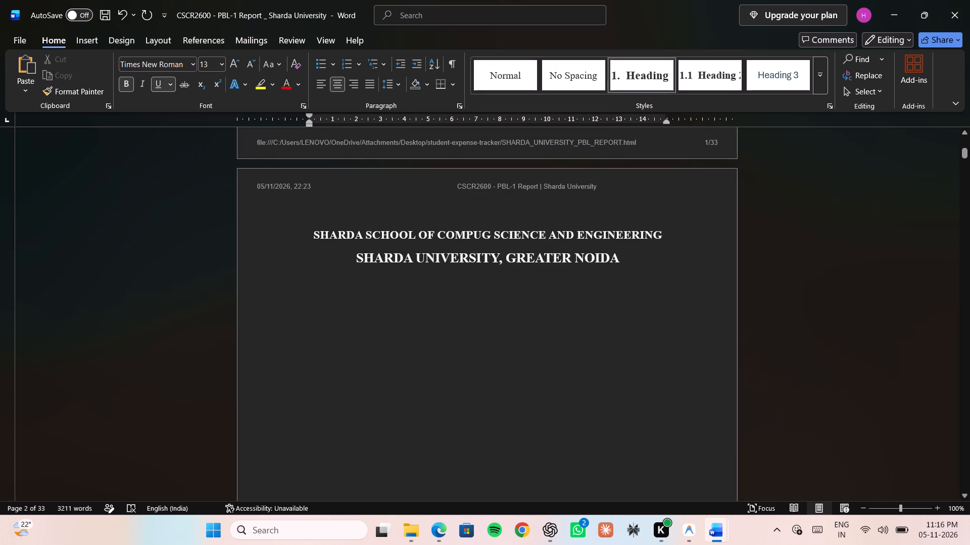
click(632, 250)
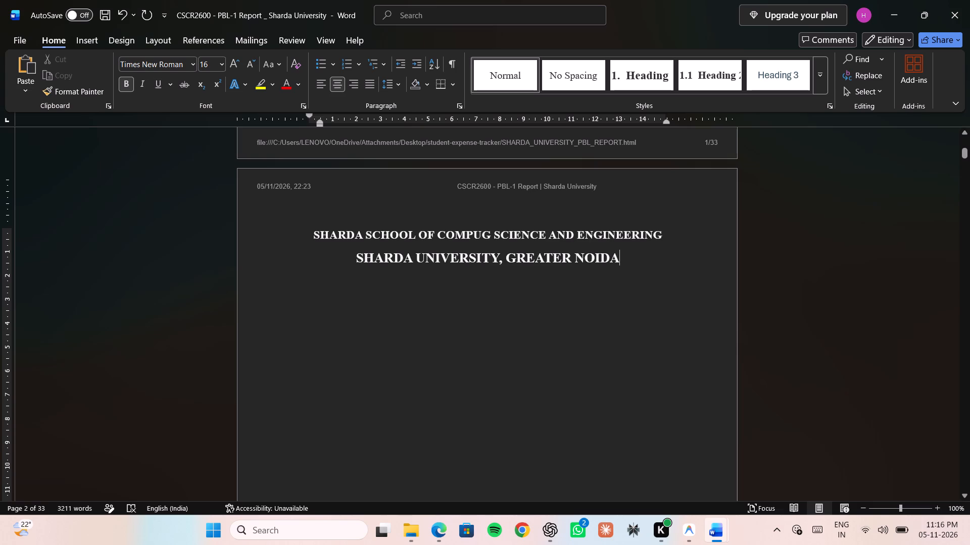
key(BackSpace)
key(BackSpace)
key(BackSpace)
key(BackSpace)
key(BackSpace)
key(BackSpace)
key(BackSpace)
key(BackSpace)
key(BackSpace)
key(BackSpace)
key(BackSpace)
key(BackSpace)
key(BackSpace)
key(BackSpace)
key(BackSpace)
key(BackSpace)
key(BackSpace)
key(BackSpace)
key(BackSpace)
key(BackSpace)
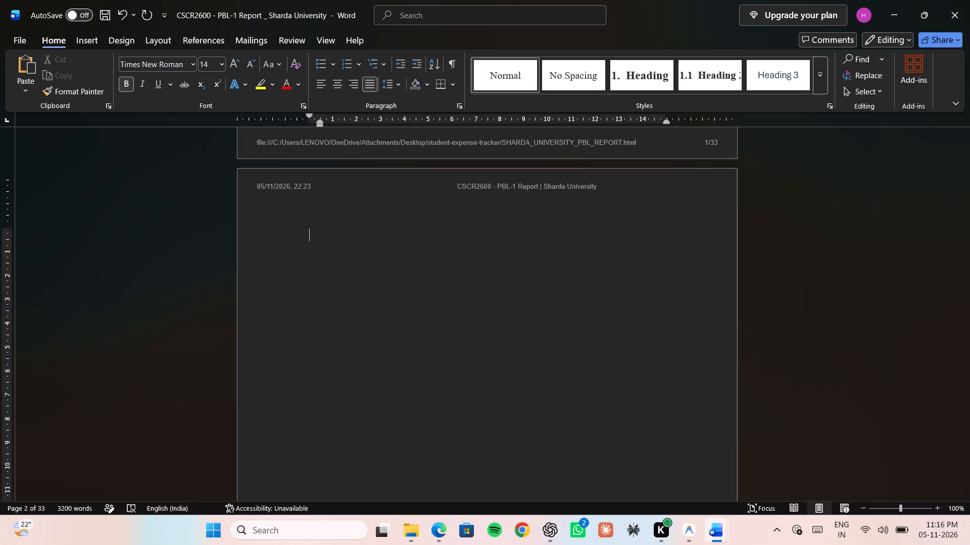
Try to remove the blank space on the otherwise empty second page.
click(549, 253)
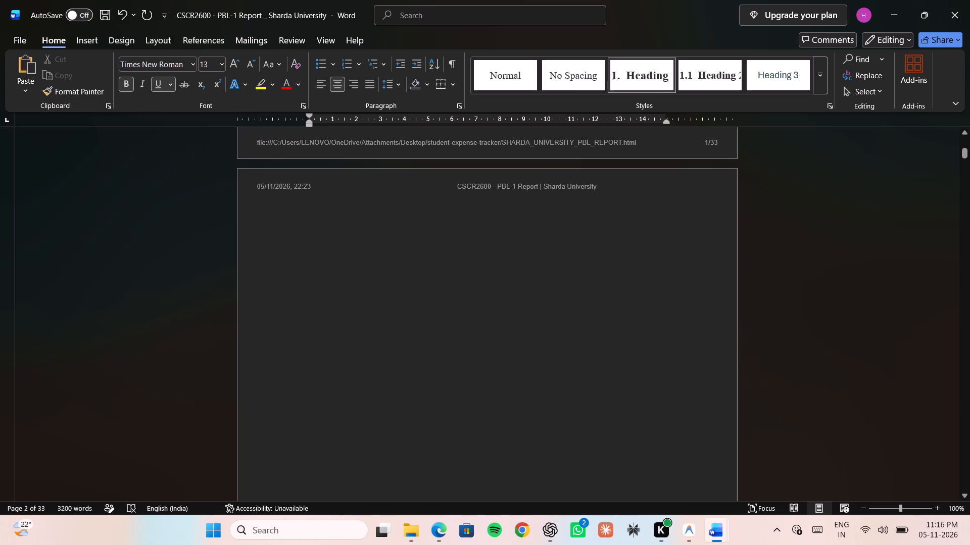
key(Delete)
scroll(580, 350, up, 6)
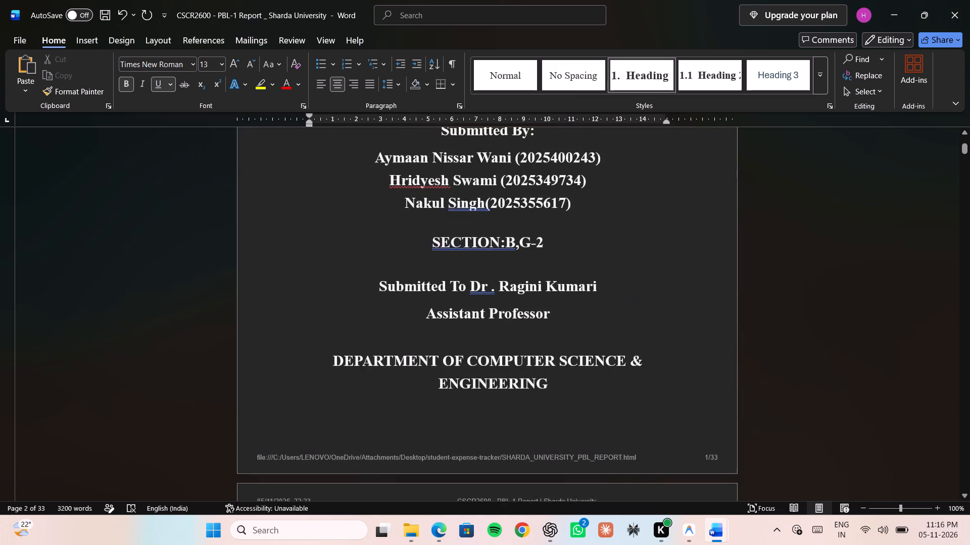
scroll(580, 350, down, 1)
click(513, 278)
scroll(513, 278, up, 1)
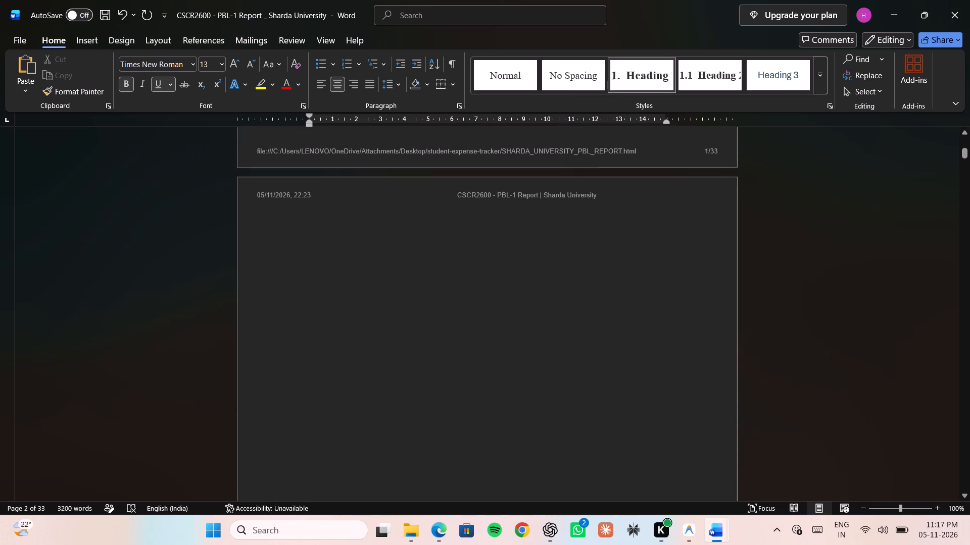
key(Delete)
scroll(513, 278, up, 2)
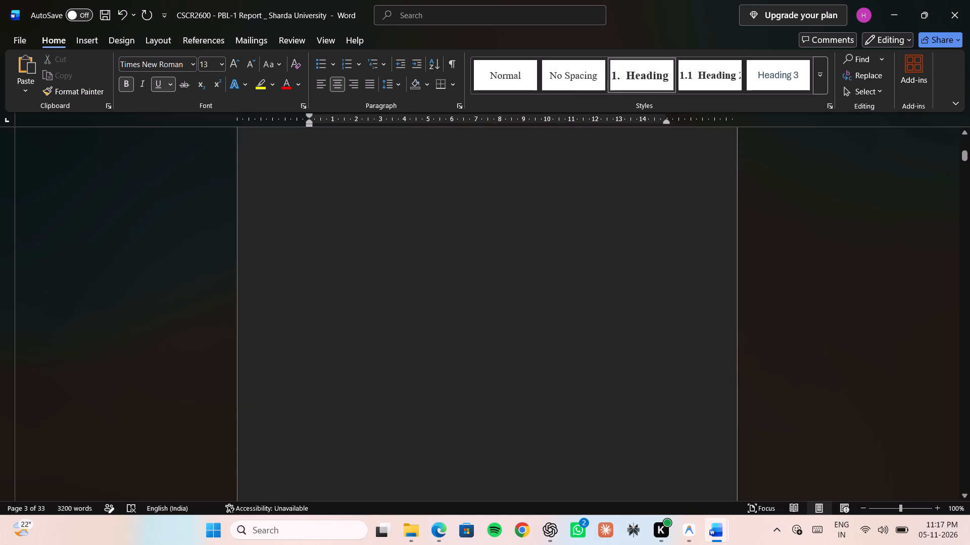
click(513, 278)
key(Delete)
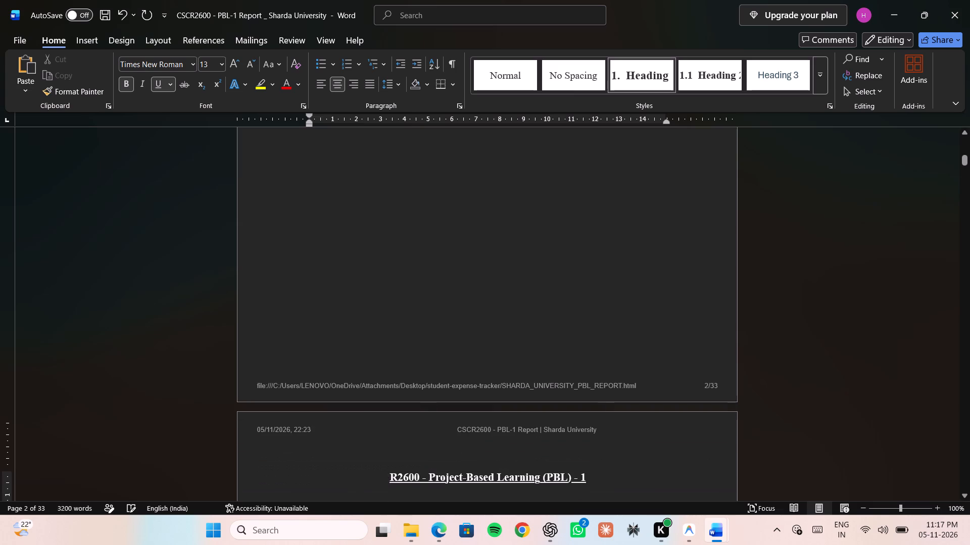
Delete the empty paragraphs and break on the blank second page so the "R2600 - Project-Based Learning (PBL) - 1" block moves up onto it.
scroll(513, 278, up, 5)
scroll(470, 410, down, 1)
click(470, 410)
click(470, 410)
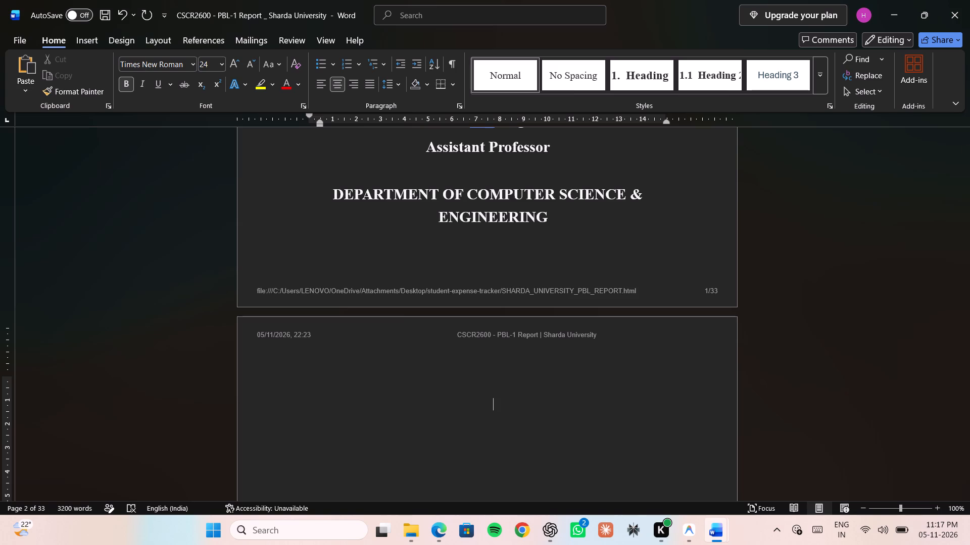
key(ctrl+Delete)
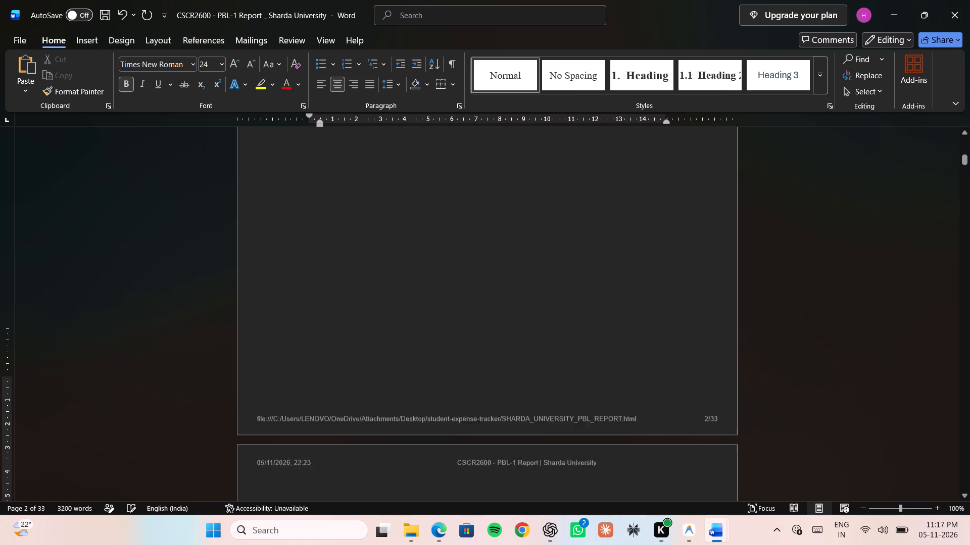
scroll(483, 341, up, 2)
click(483, 341)
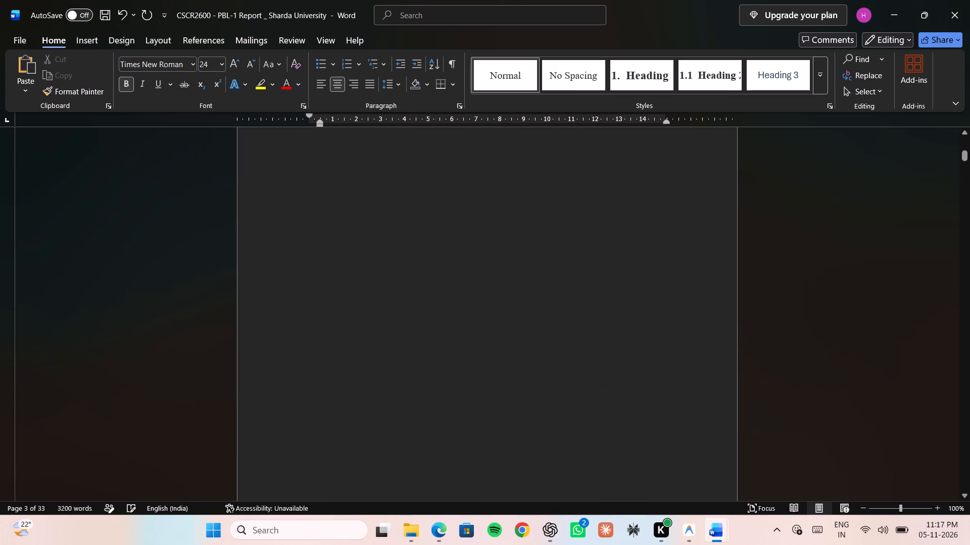
scroll(483, 341, up, 2)
click(483, 341)
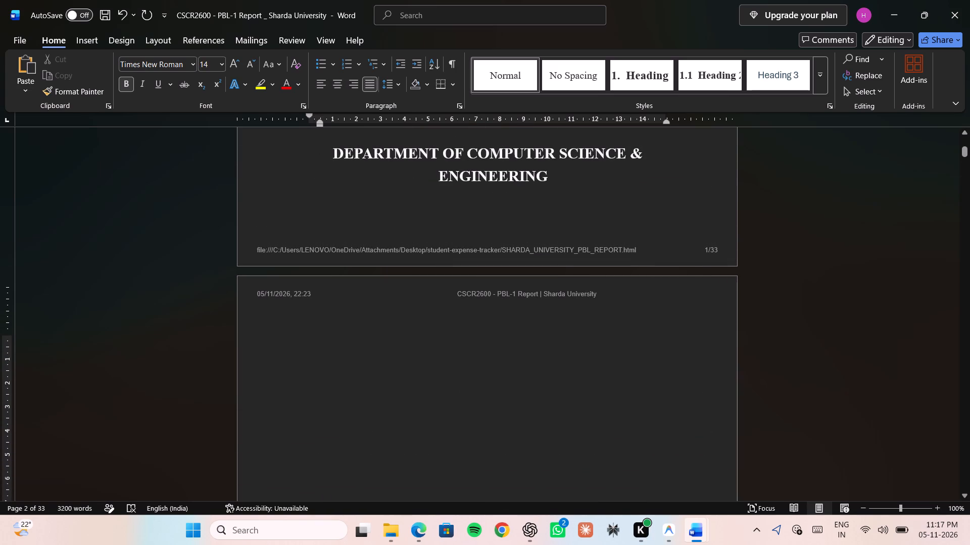
key(Delete)
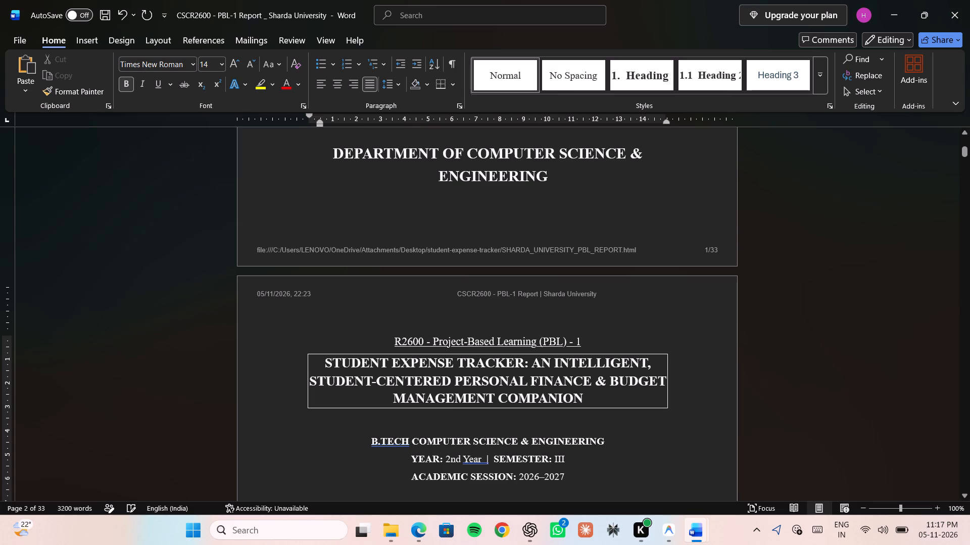
Examine the report's second page and compare it with the cover page and table of contents in the Report format document.
scroll(505, 296, up, 2)
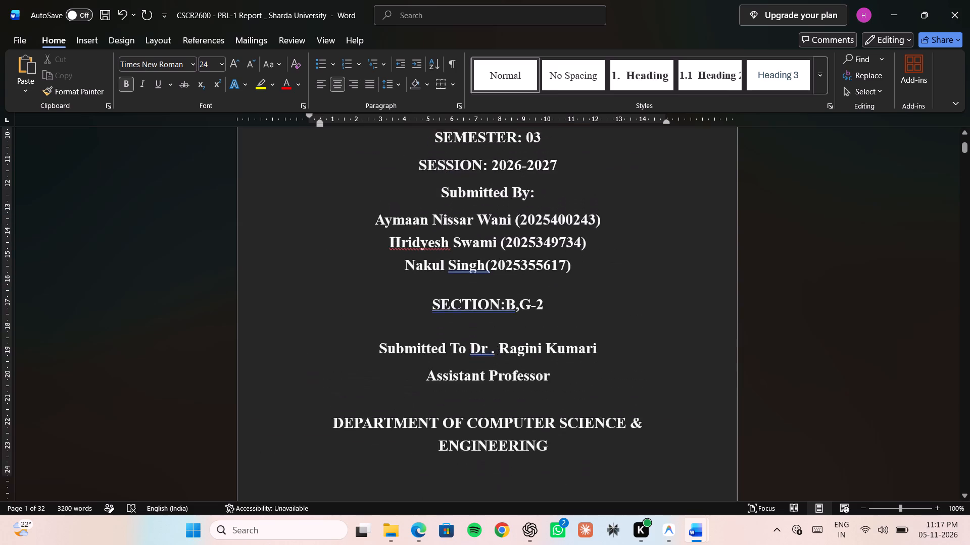
scroll(505, 296, down, 4)
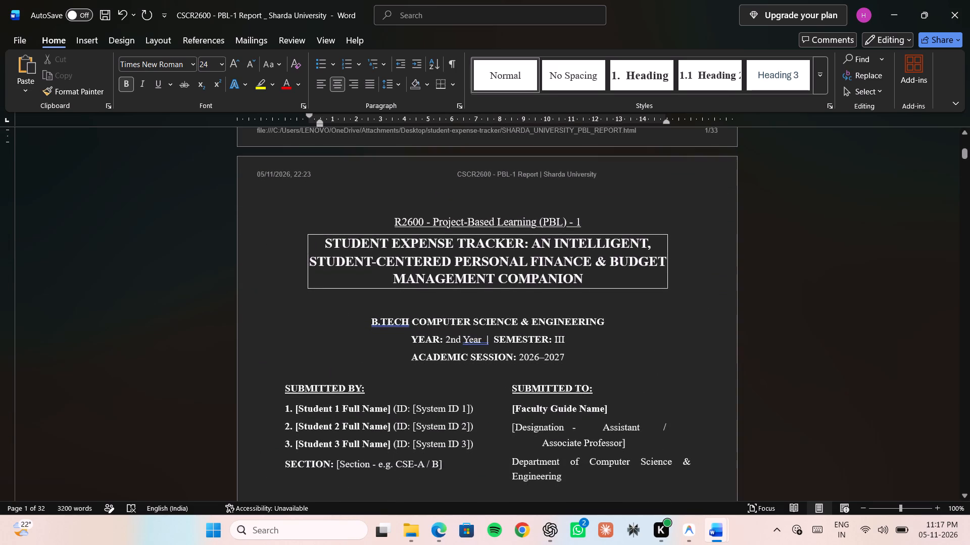
scroll(446, 353, down, 1)
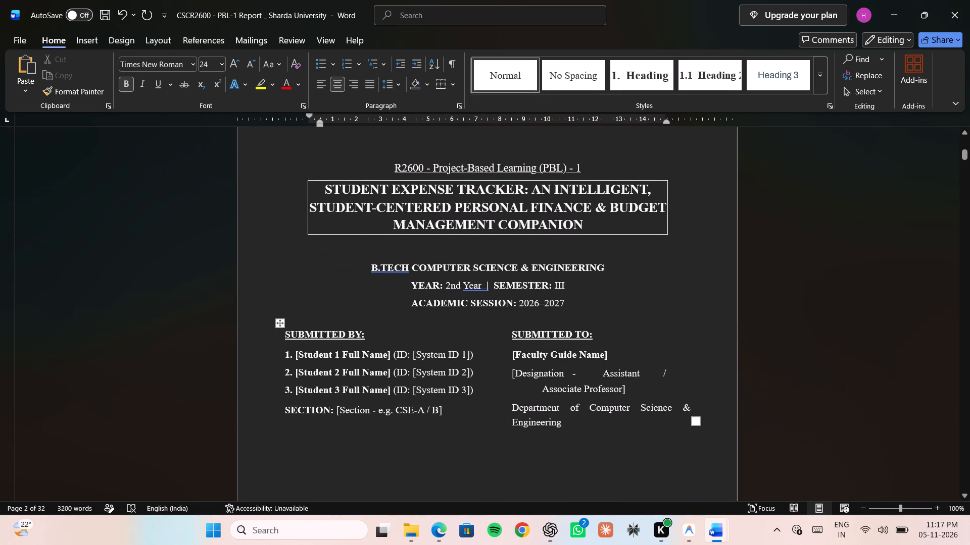
scroll(439, 318, down, 1)
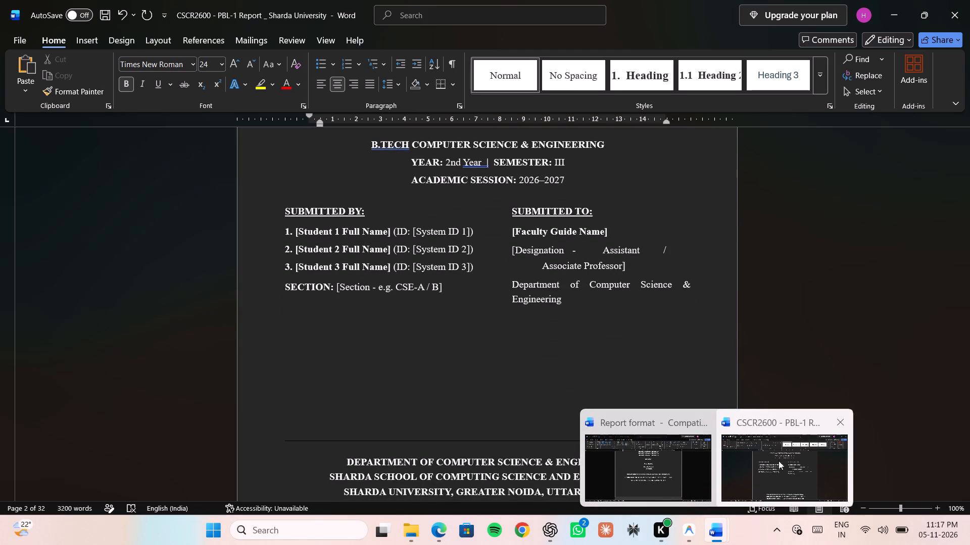
click(688, 486)
scroll(579, 373, up, 2)
scroll(579, 373, down, 5)
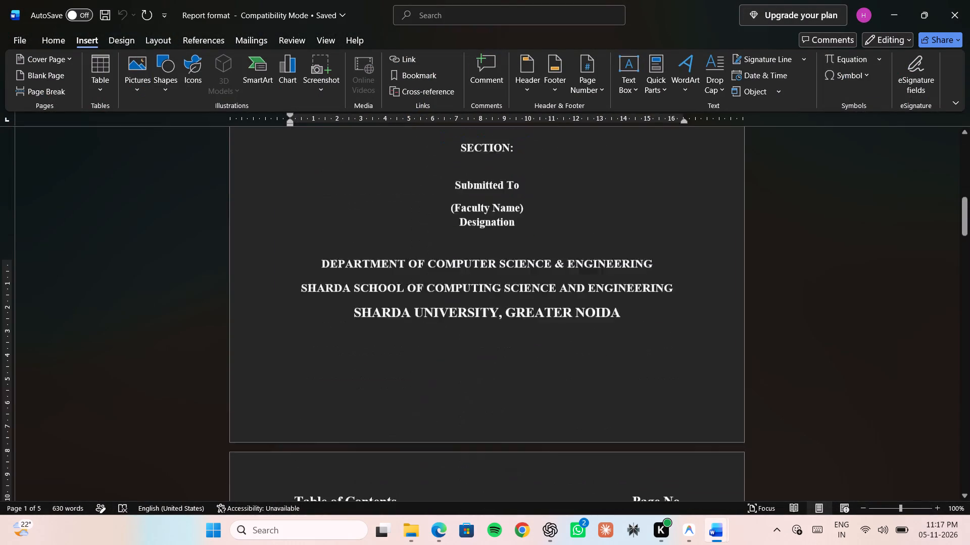
scroll(579, 373, down, 1)
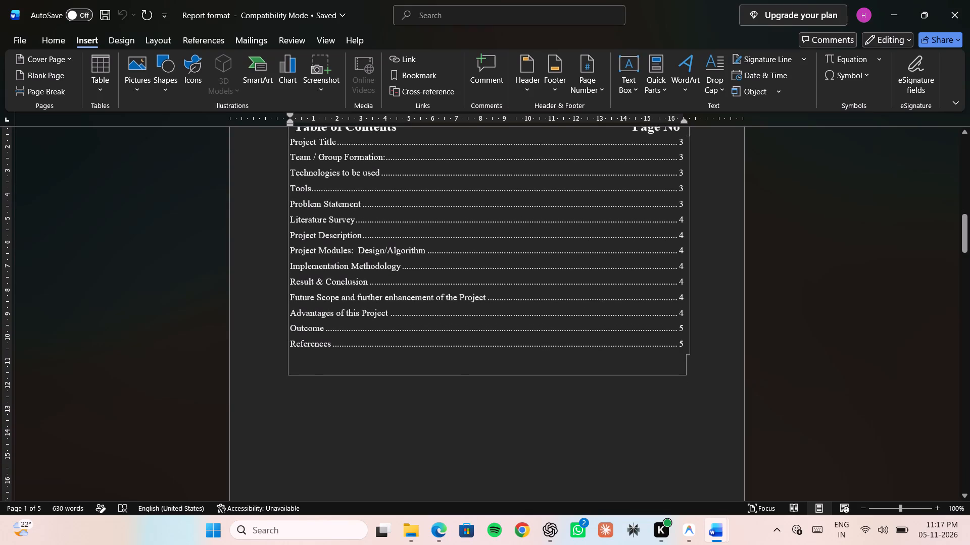
scroll(579, 373, down, 1)
click(510, 438)
scroll(510, 438, up, 1)
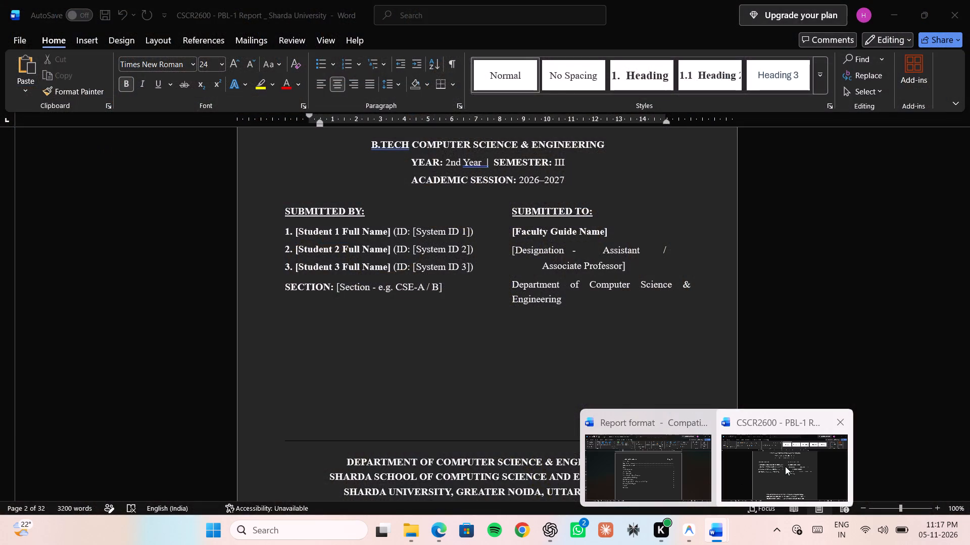
Return to the PBL-1 report and examine the placeholder title block and the start of the table of contents.
click(783, 466)
scroll(560, 391, down, 1)
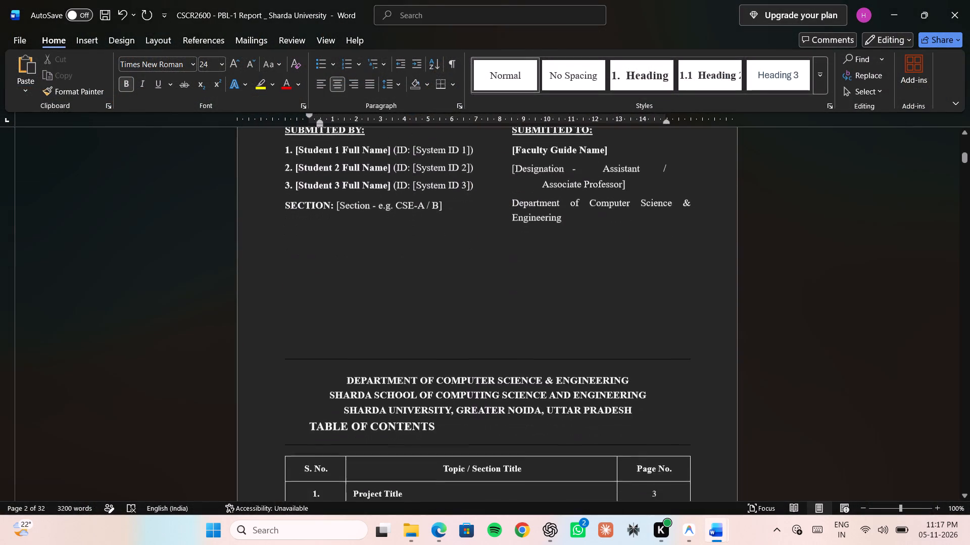
scroll(560, 391, down, 3)
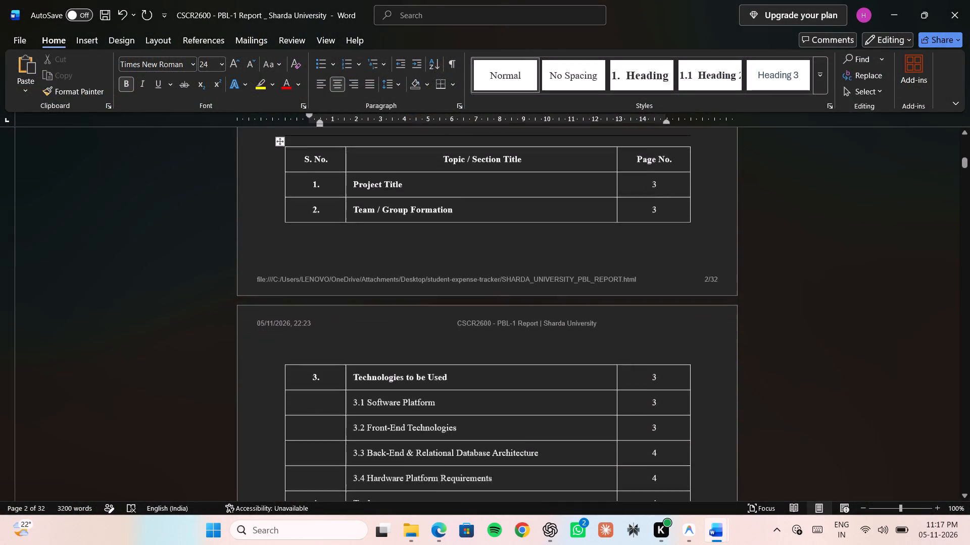
scroll(560, 391, down, 1)
scroll(560, 391, up, 2)
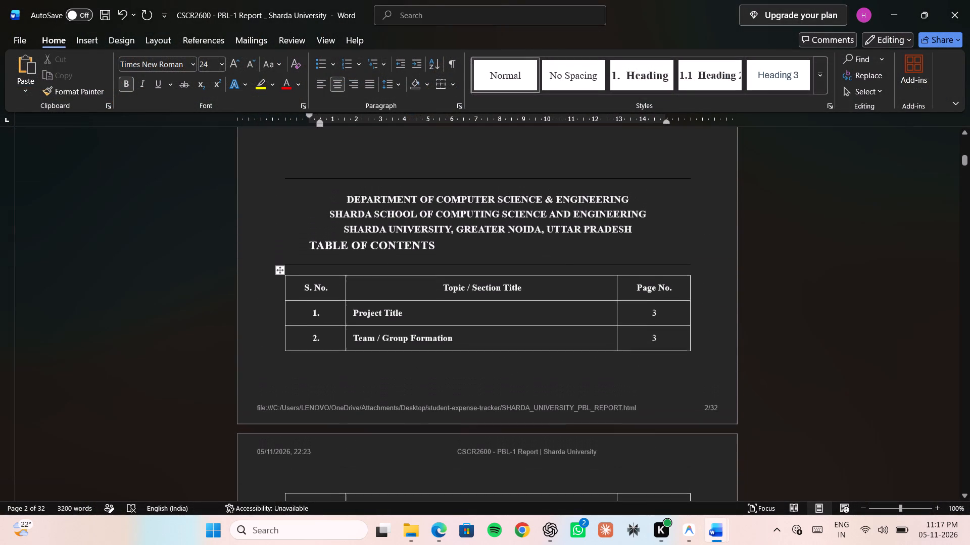
scroll(560, 391, up, 2)
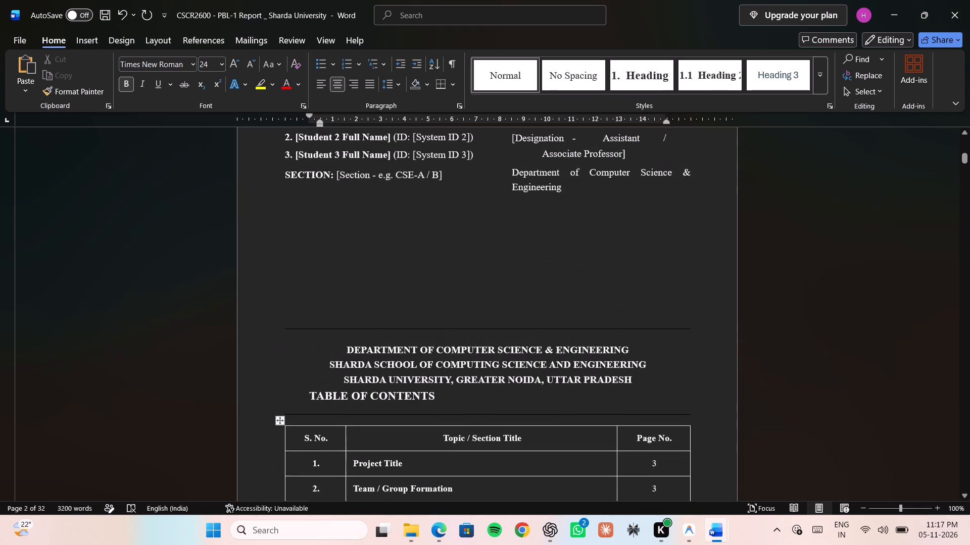
scroll(560, 391, up, 2)
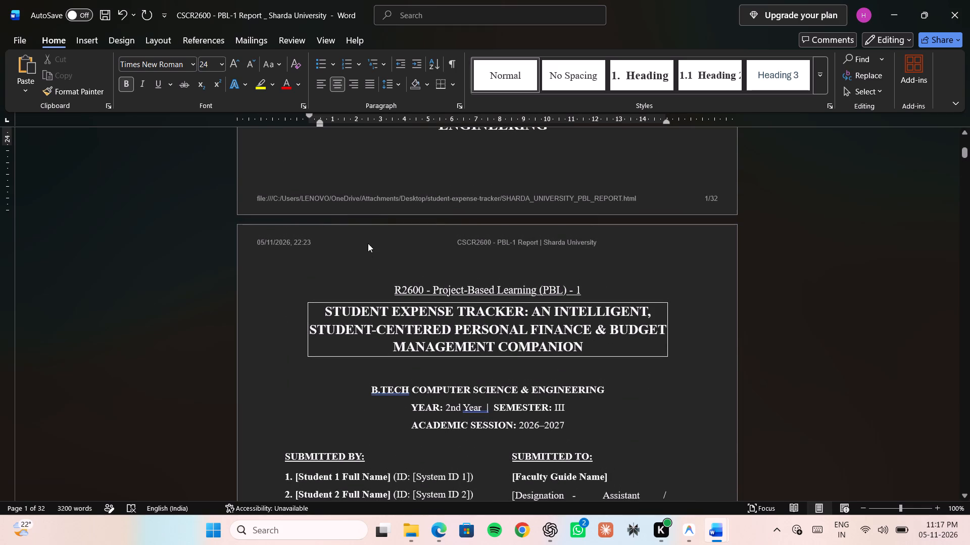
Delete the page-two title block from "R2600 - Project-Based Learning (PBL) - 1" through the placeholder Submitted By and Submitted To details.
drag(387, 295, 474, 451)
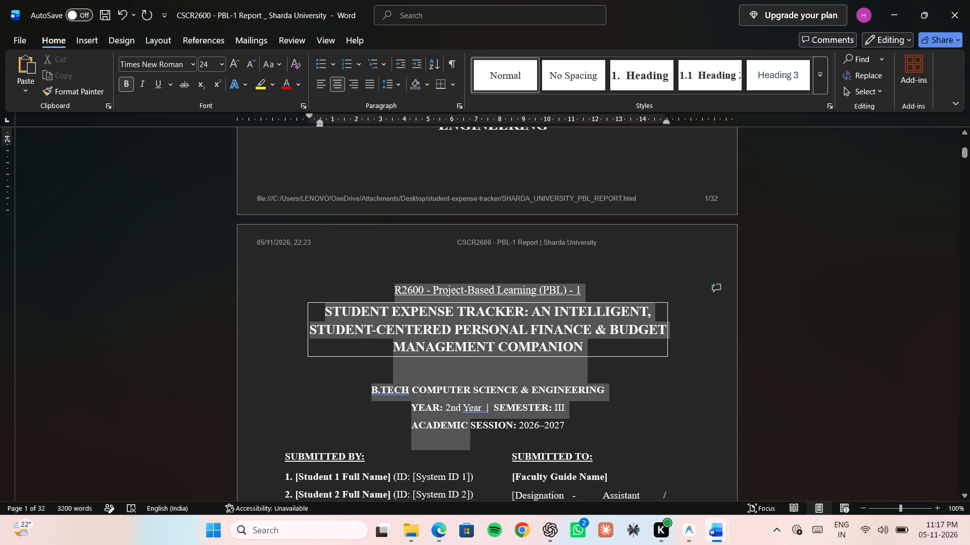
drag(474, 451, 507, 469)
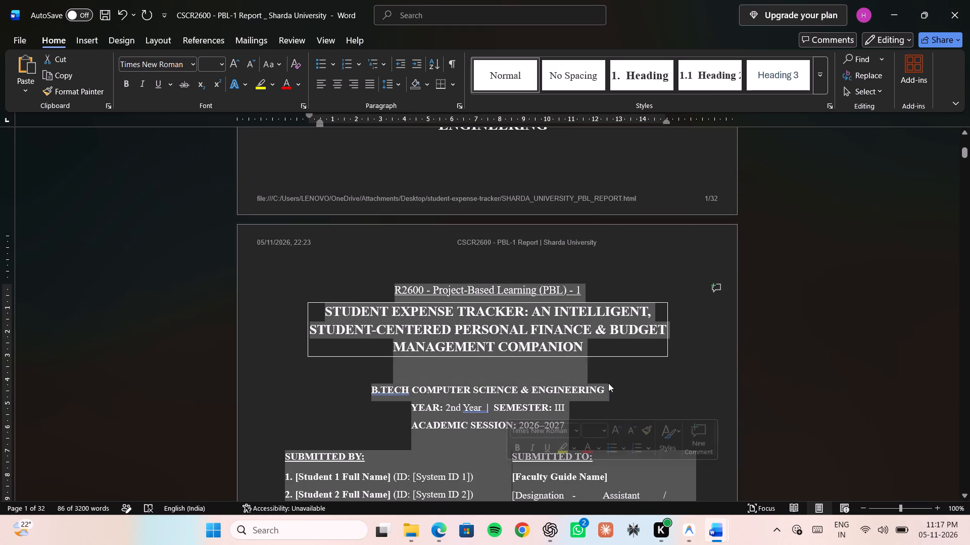
scroll(608, 383, down, 3)
key(BackSpace)
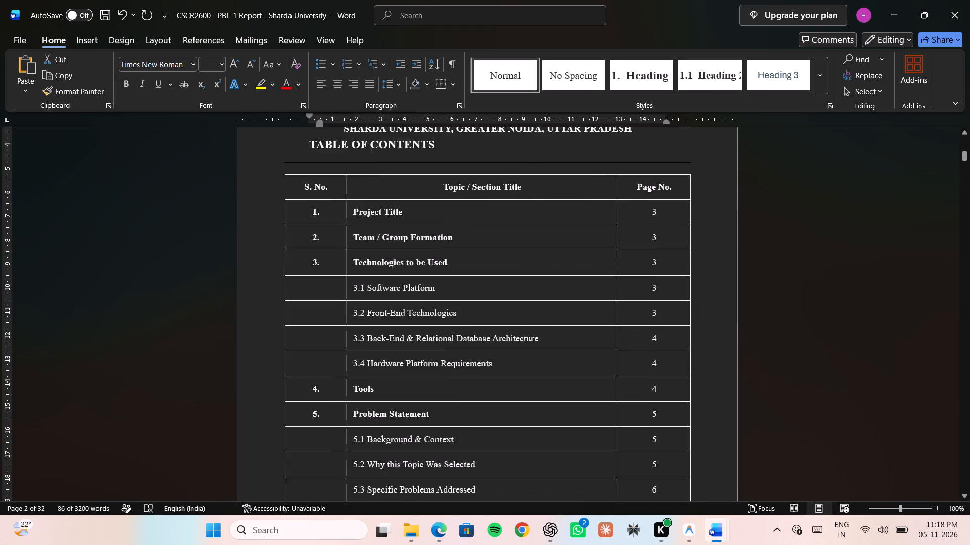
Delete the leftover "Engineering" line, the rule and the department, school and university lines above the TABLE OF CONTENTS heading.
scroll(518, 290, up, 1)
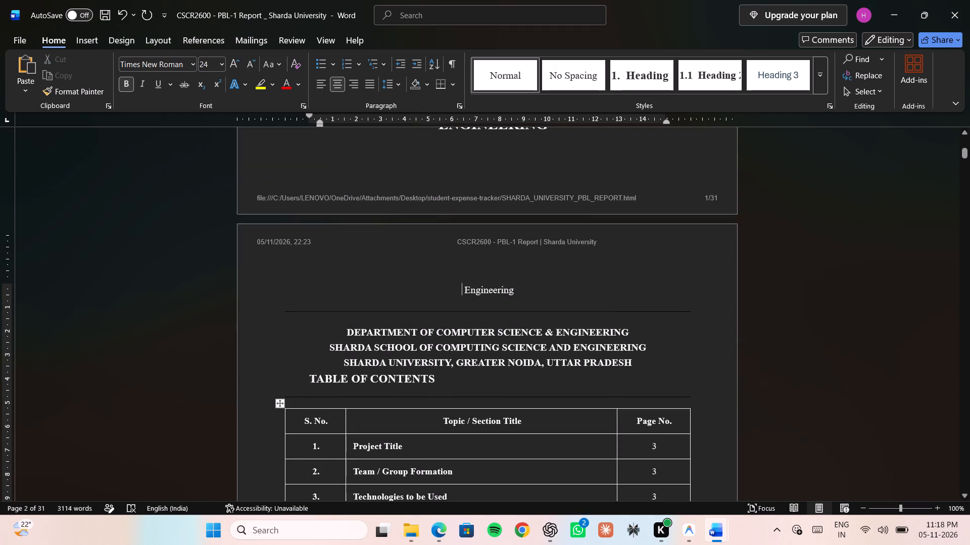
drag(428, 283, 647, 368)
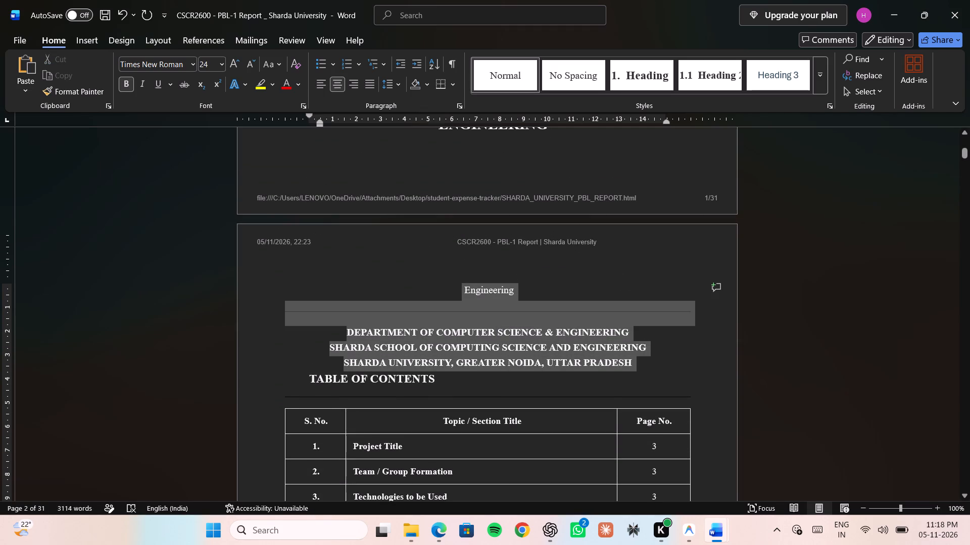
drag(647, 368, 646, 368)
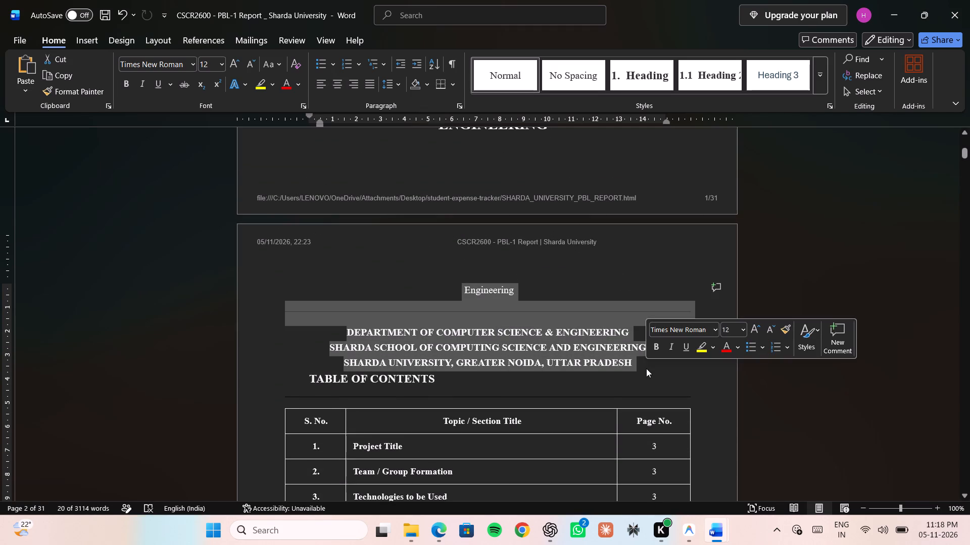
key(BackSpace)
Remove the blank page between the cover page and the TABLE OF CONTENTS heading.
scroll(546, 350, down, 5)
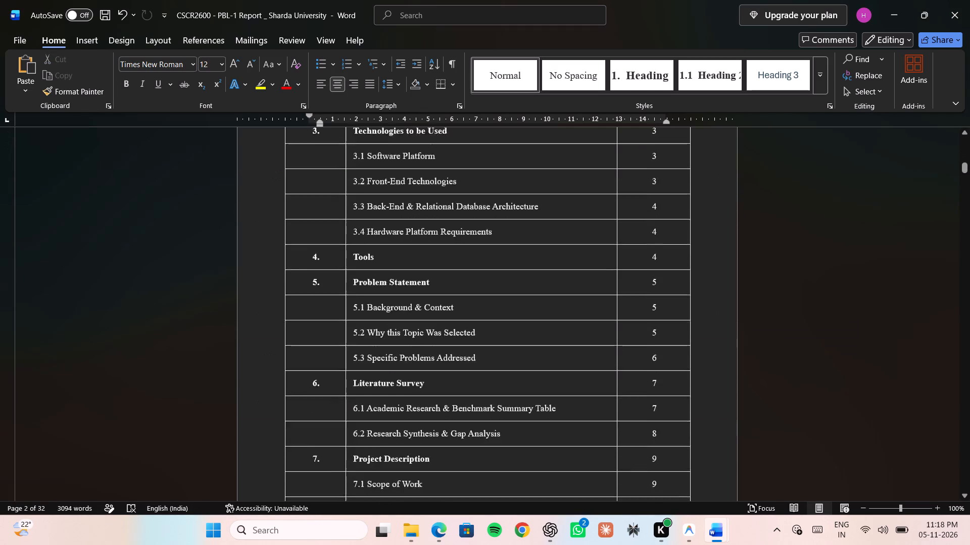
scroll(546, 350, up, 4)
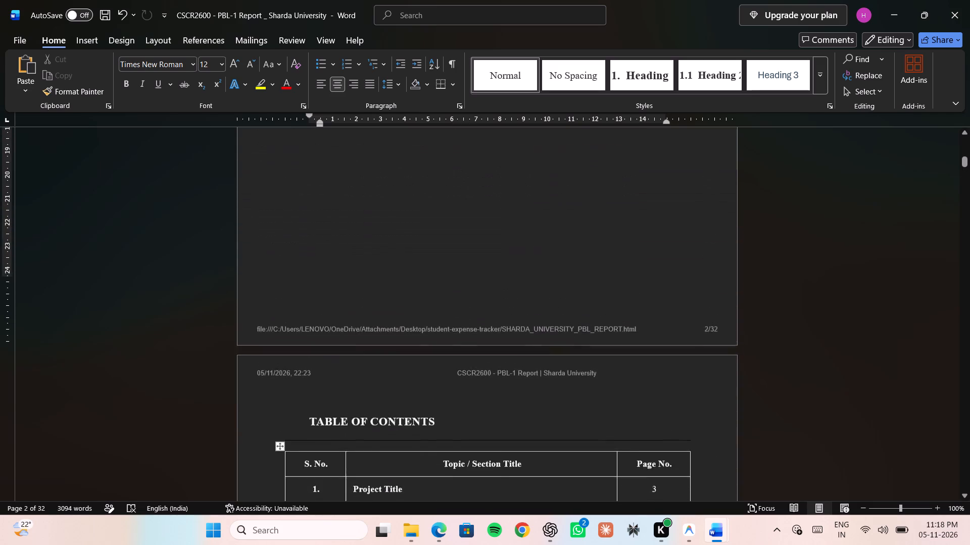
scroll(546, 350, up, 2)
click(460, 270)
scroll(460, 270, up, 1)
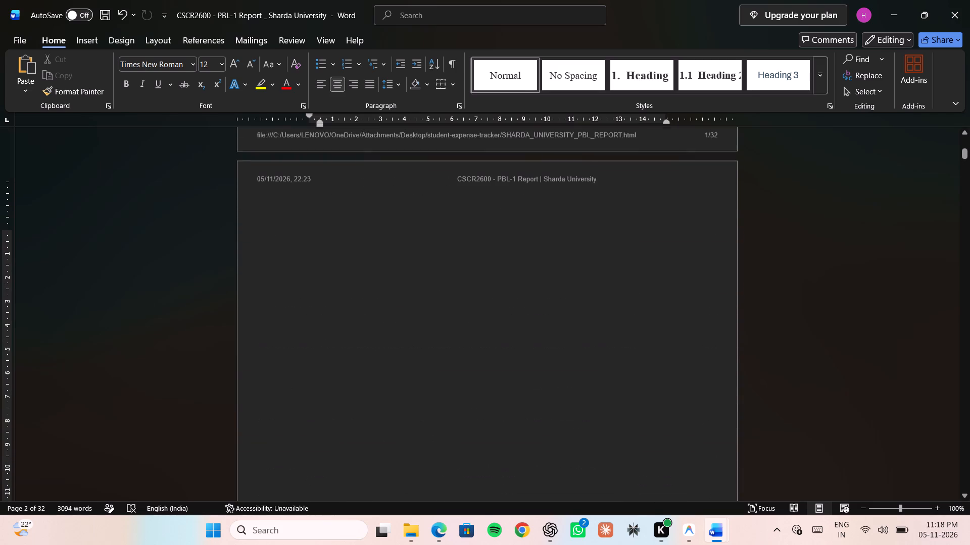
key(Delete)
Examine the cover page, the contents table and the start of the Project Title section for layout and formatting.
scroll(460, 270, up, 4)
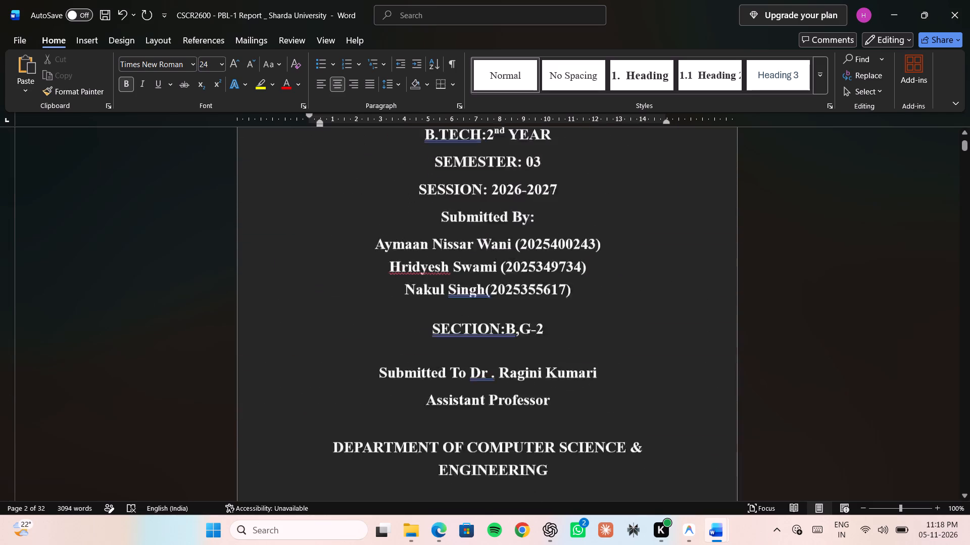
scroll(460, 270, up, 3)
scroll(460, 270, down, 5)
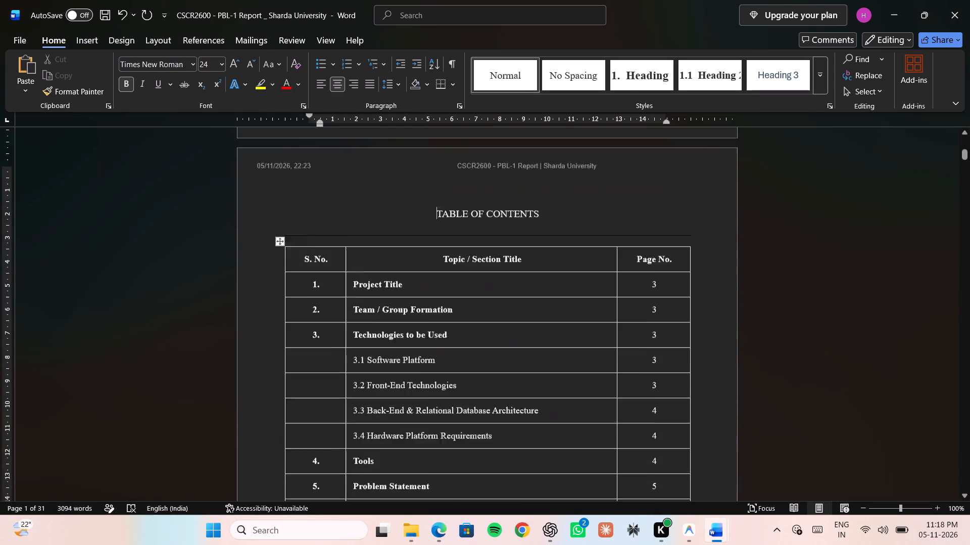
scroll(460, 270, down, 2)
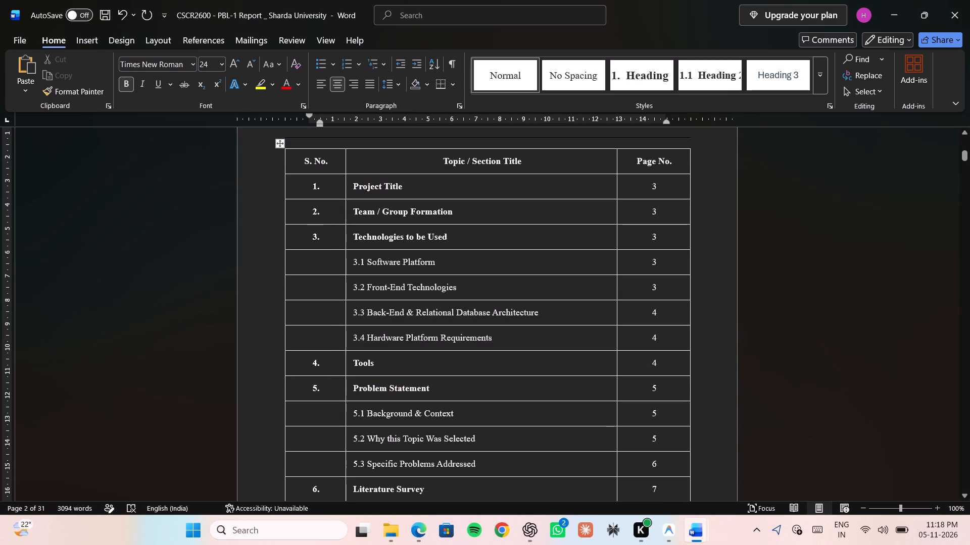
scroll(587, 278, down, 1)
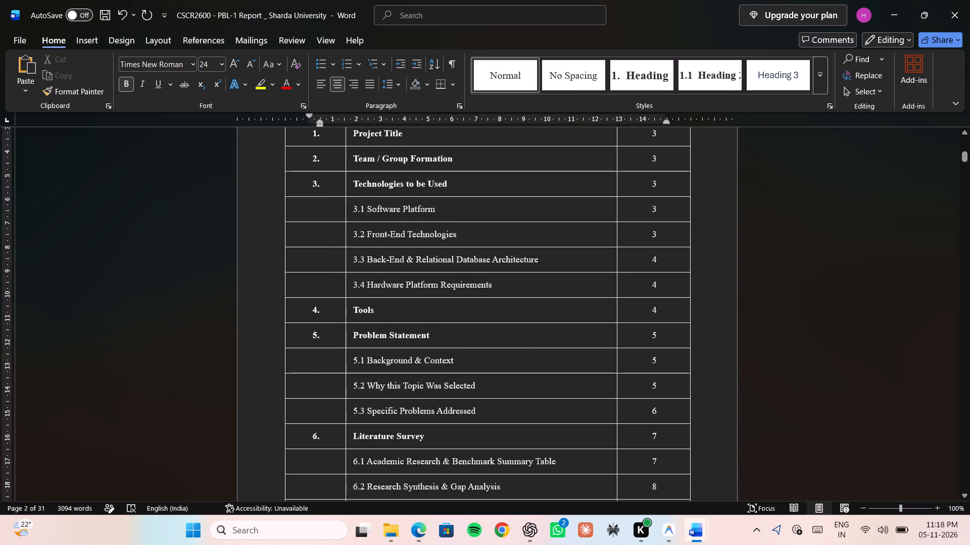
scroll(465, 189, right, 1)
scroll(465, 189, down, 2)
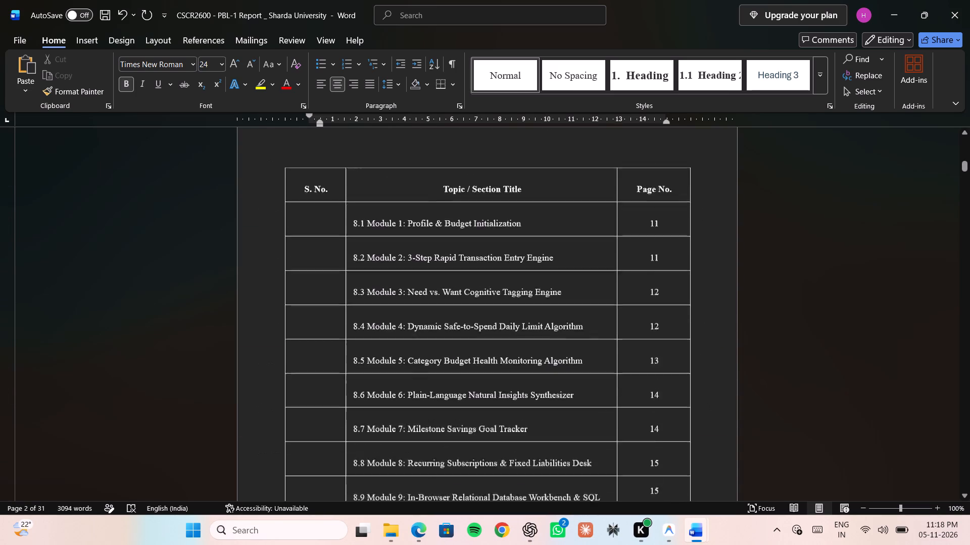
scroll(465, 189, down, 2)
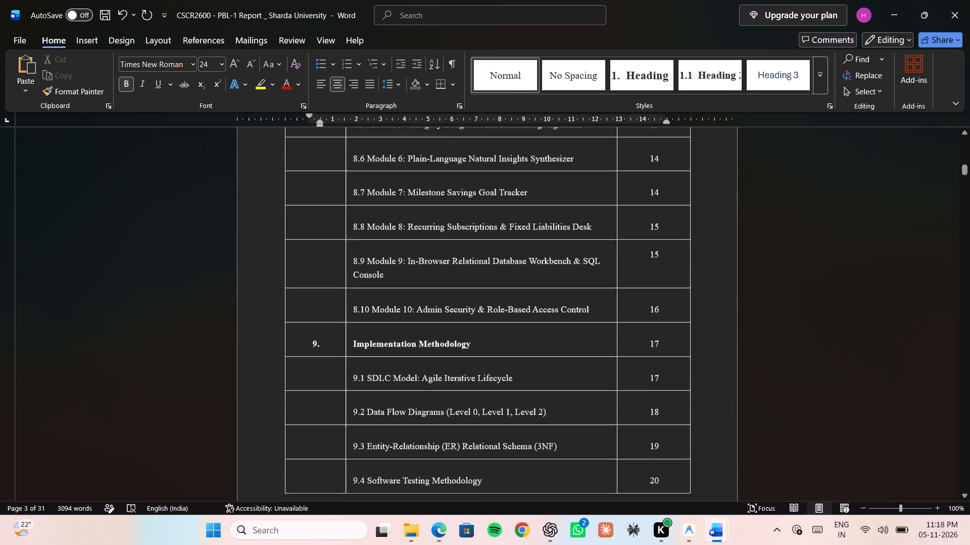
scroll(465, 189, up, 6)
scroll(465, 189, down, 7)
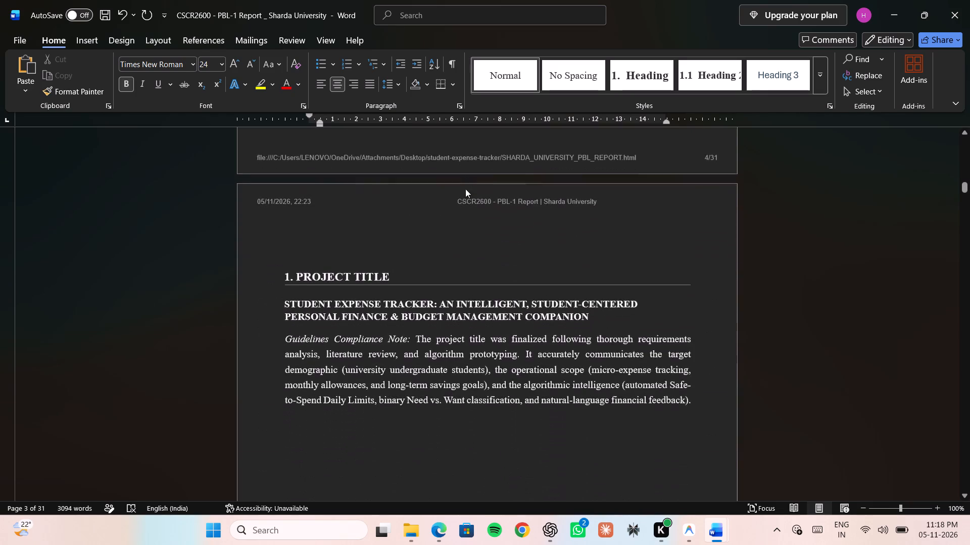
scroll(465, 189, down, 2)
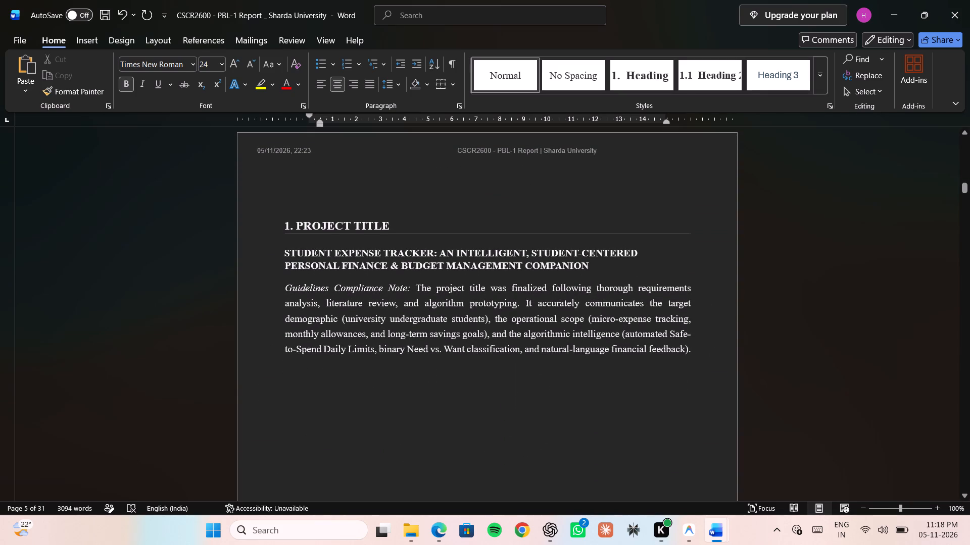
scroll(465, 189, up, 14)
scroll(465, 189, down, 2)
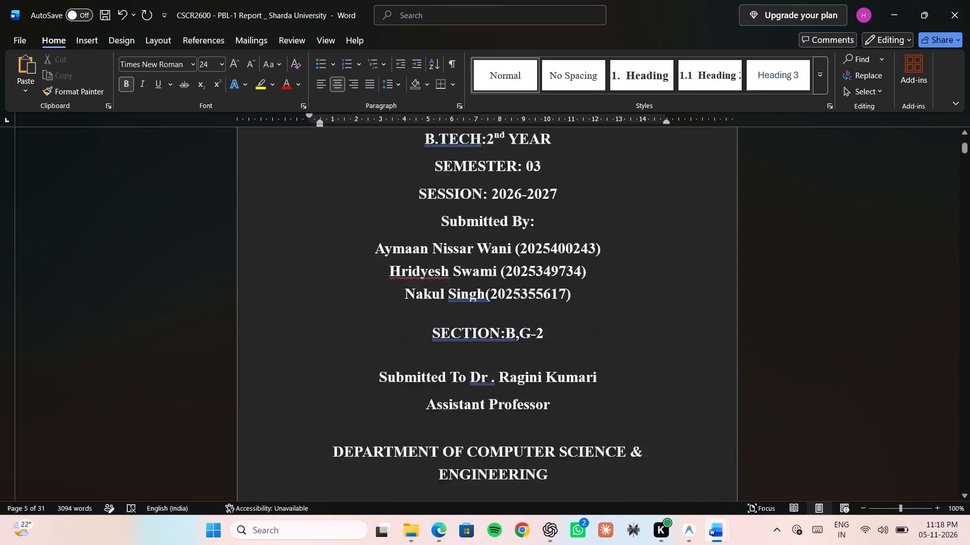
scroll(465, 189, down, 3)
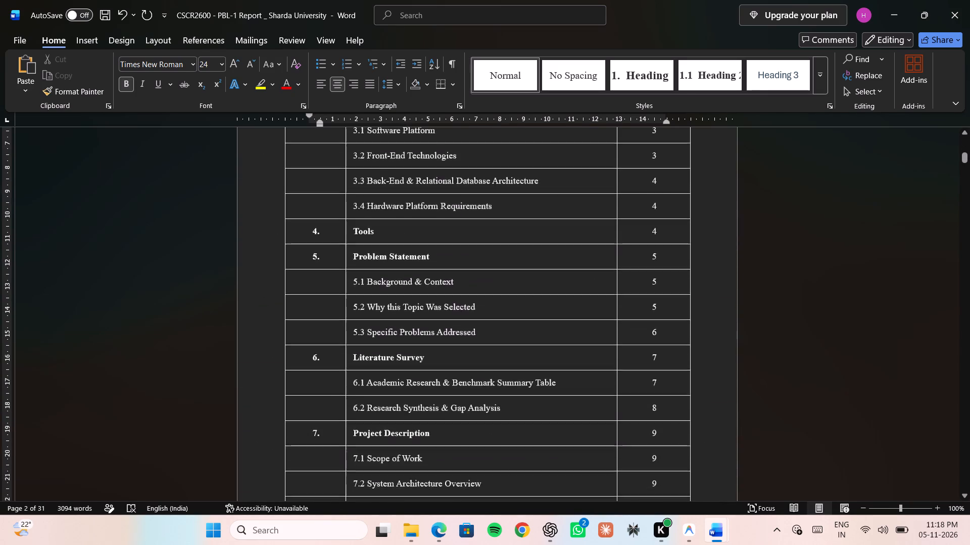
Set the font size of the TABLE OF CONTENTS heading to 18.
scroll(478, 202, up, 2)
drag(427, 152, 477, 151)
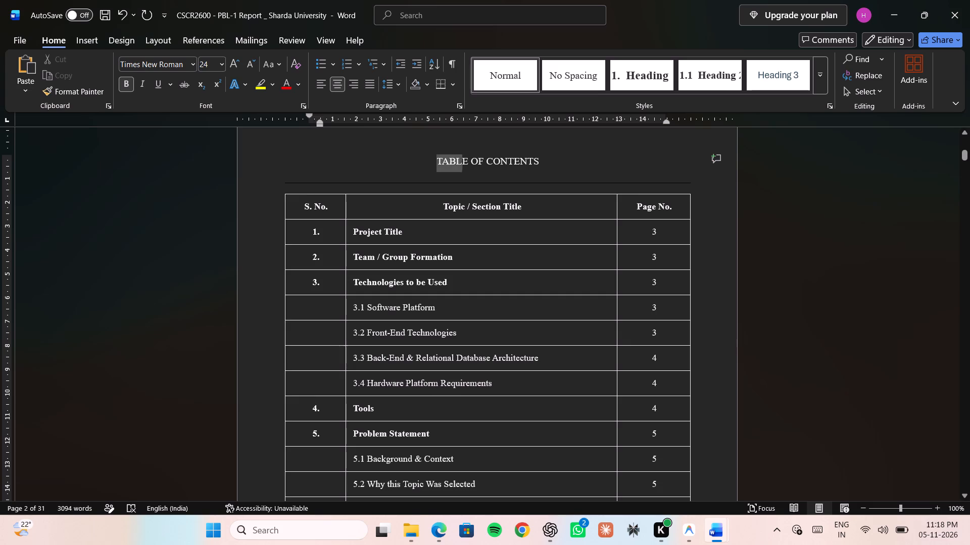
drag(477, 151, 540, 150)
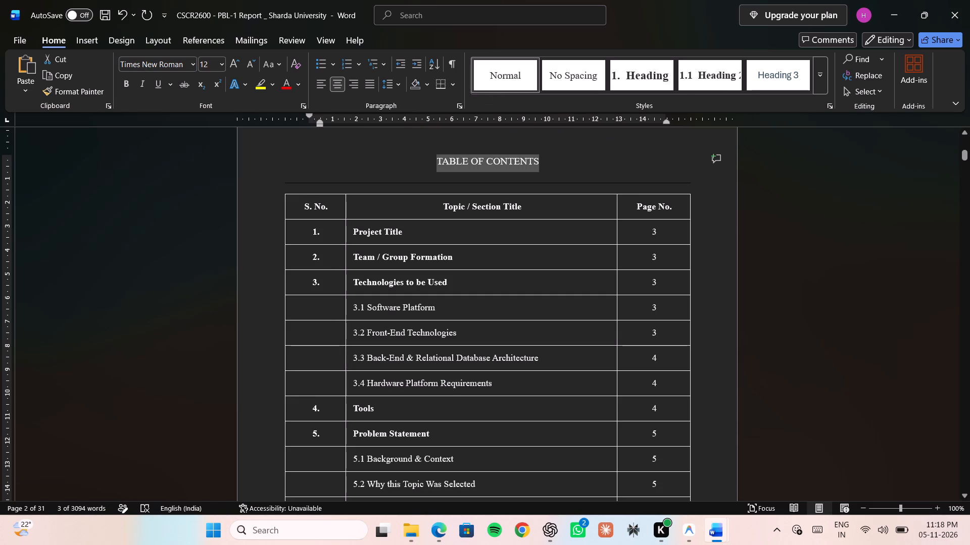
drag(426, 160, 443, 160)
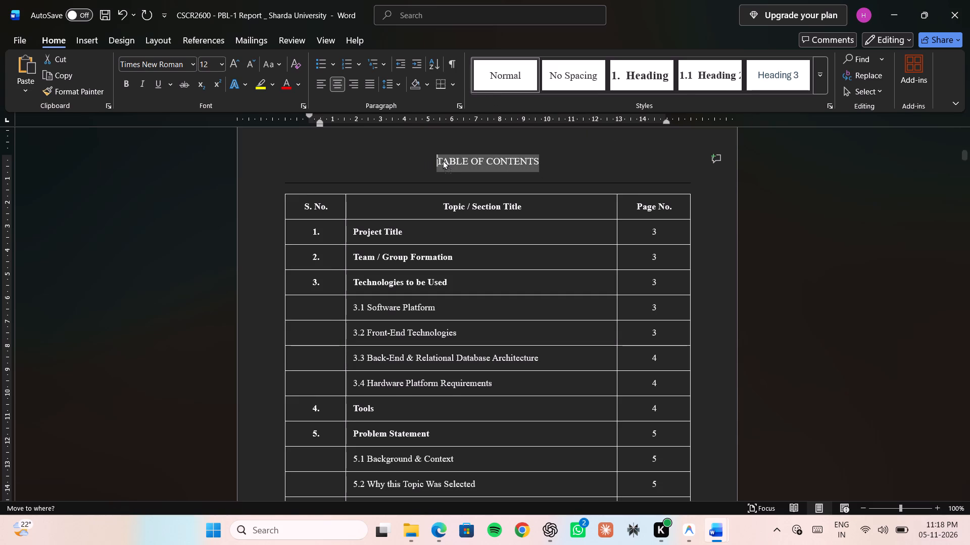
drag(443, 160, 539, 152)
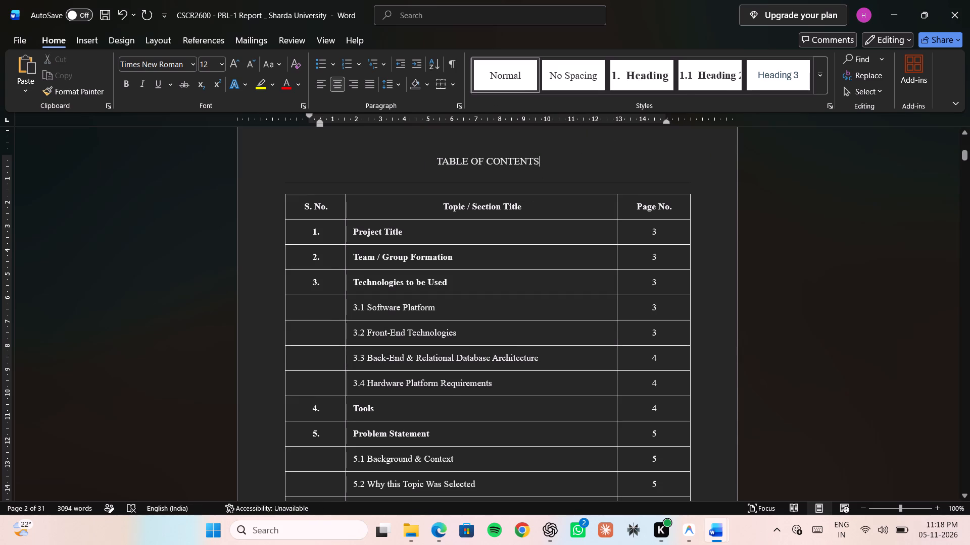
drag(431, 161, 555, 159)
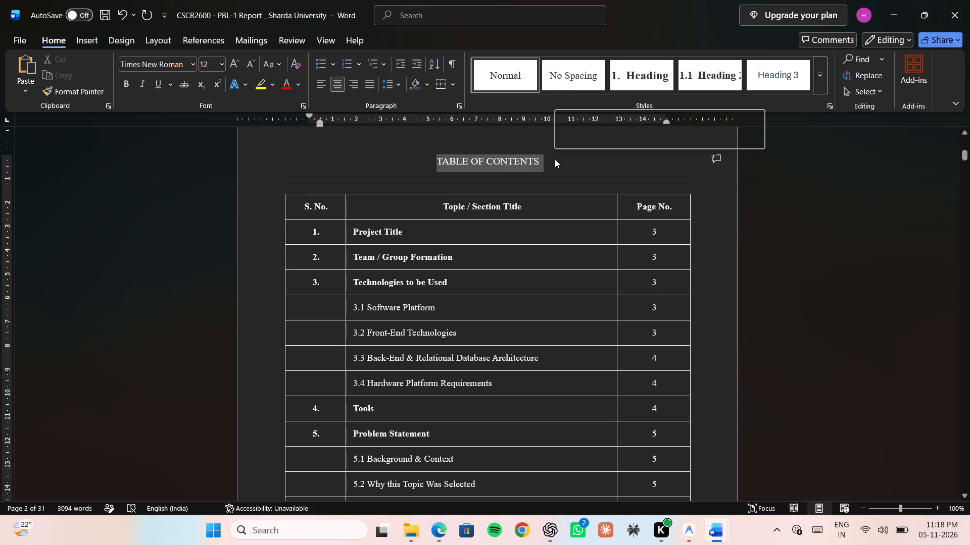
click(650, 119)
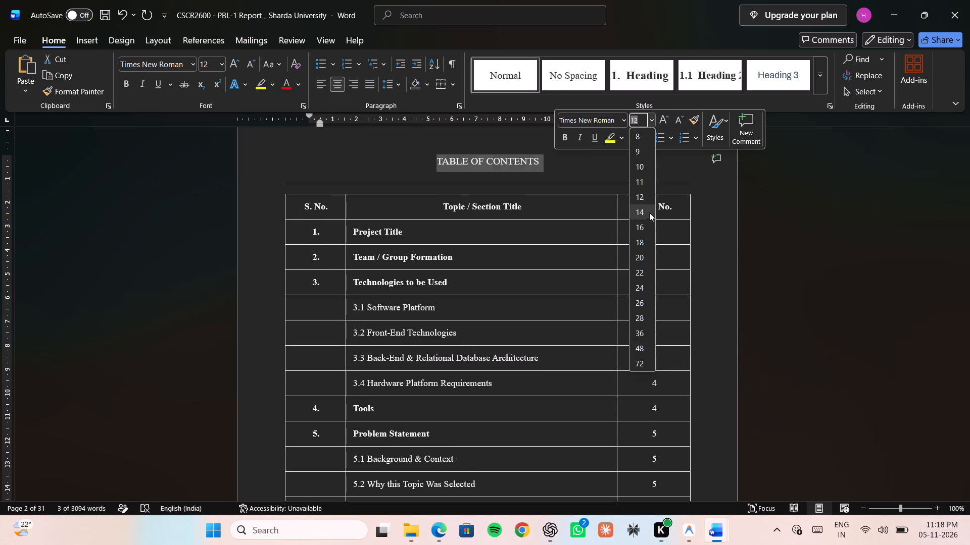
click(643, 241)
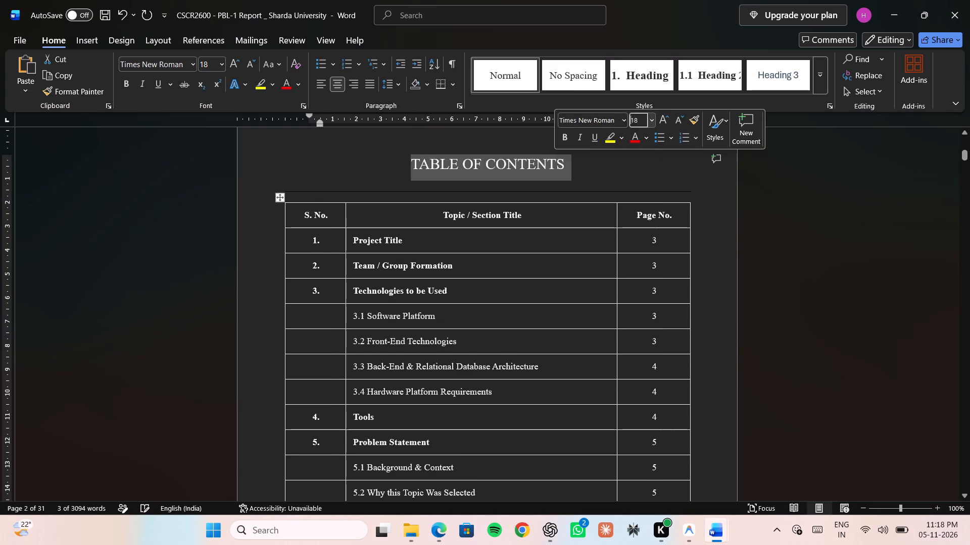
click(611, 161)
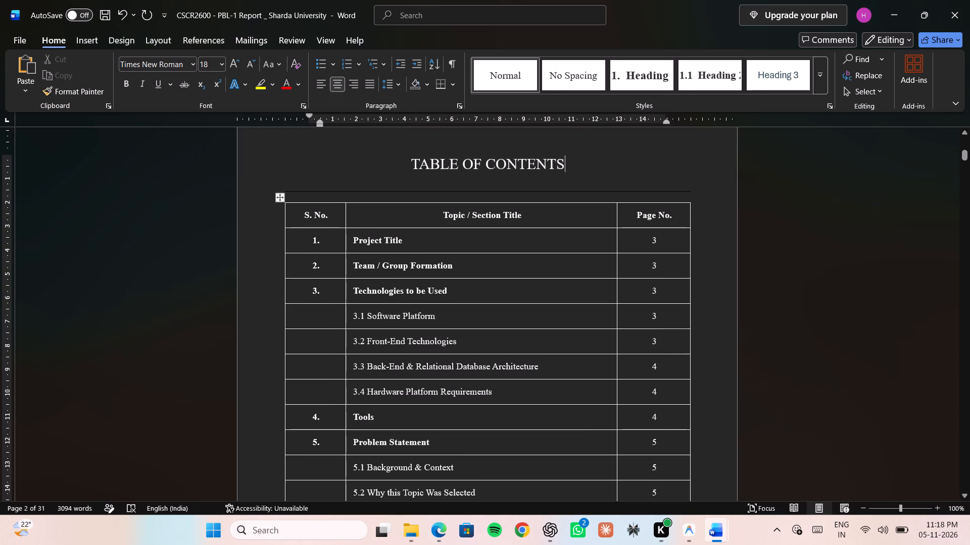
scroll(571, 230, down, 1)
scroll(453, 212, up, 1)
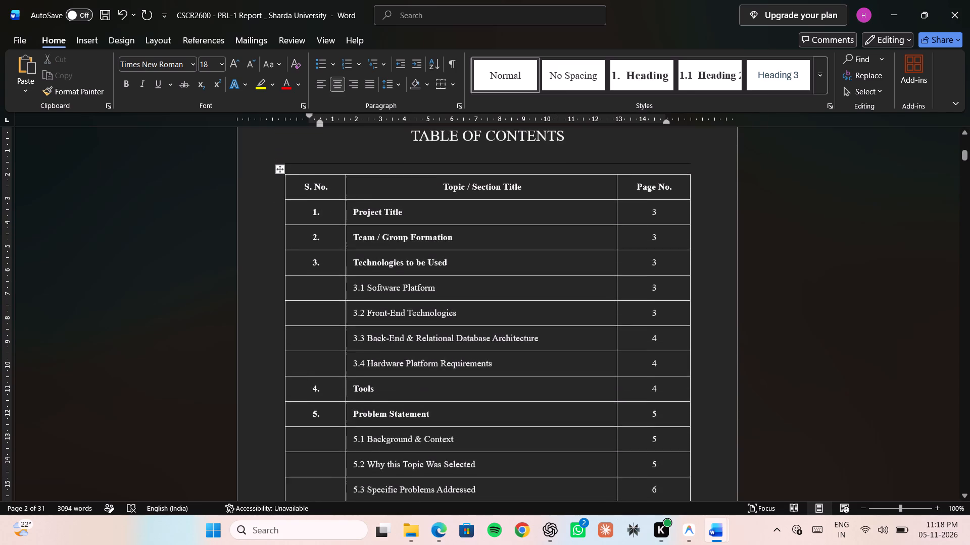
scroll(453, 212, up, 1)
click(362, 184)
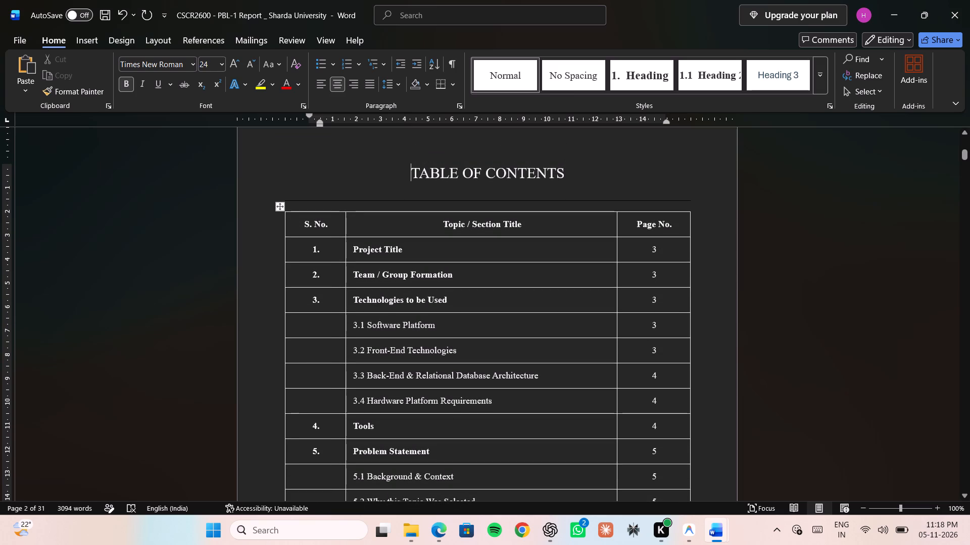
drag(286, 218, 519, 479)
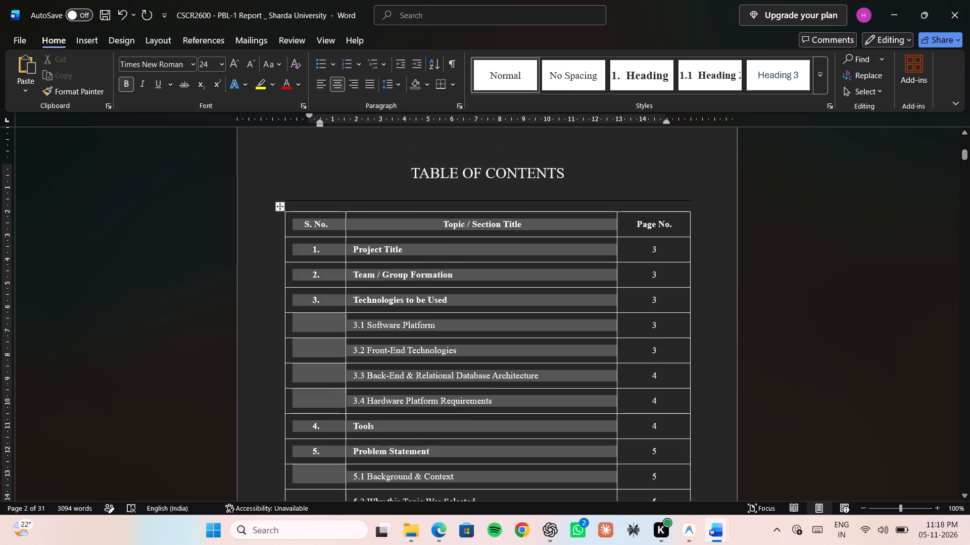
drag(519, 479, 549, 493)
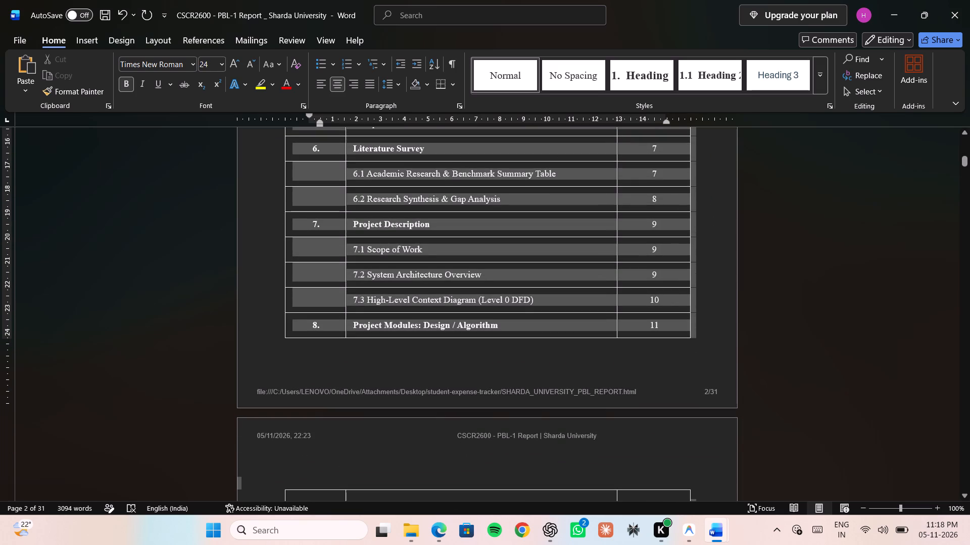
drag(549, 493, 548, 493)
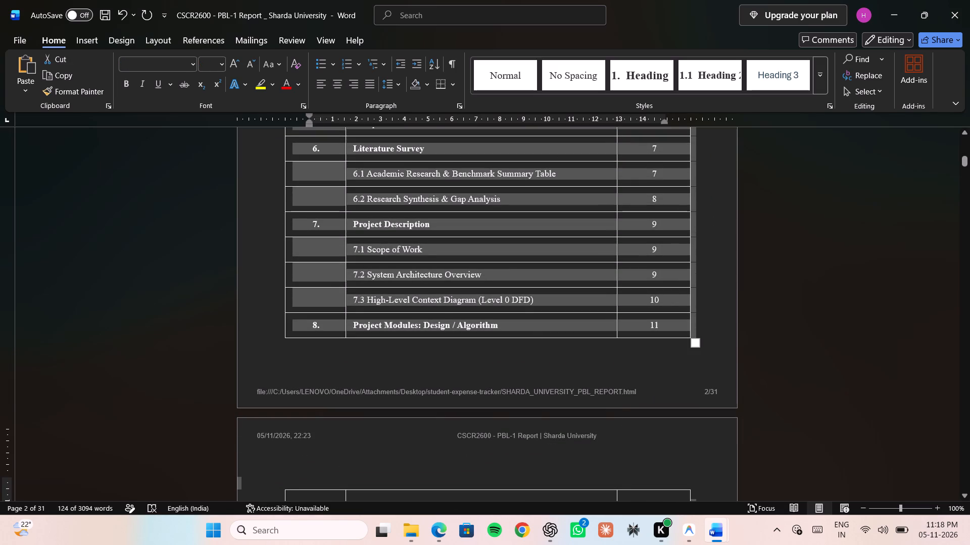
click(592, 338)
Set the font size to 14 for the page-two contents table, from the header row through row 8, Project Modules: Design / Algorithm.
scroll(518, 330, up, 1)
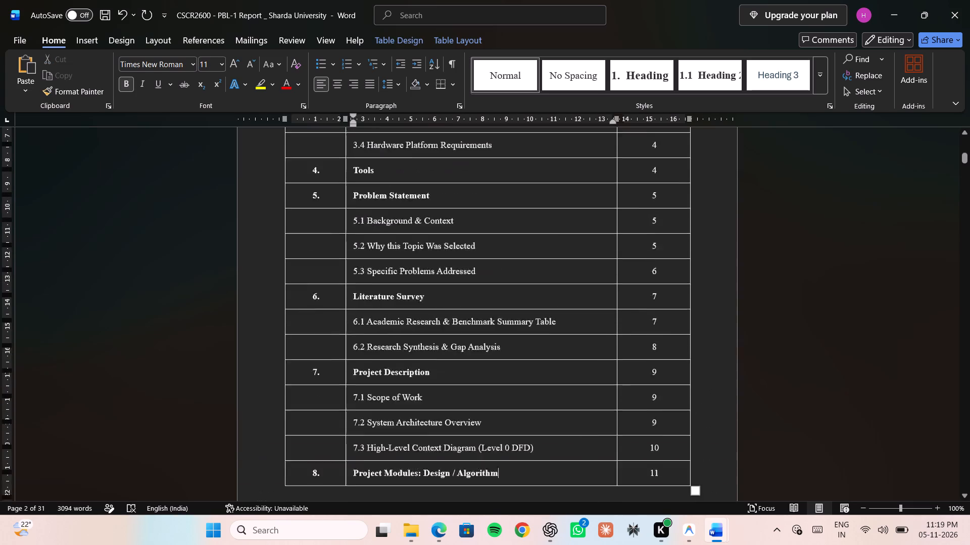
scroll(518, 330, up, 2)
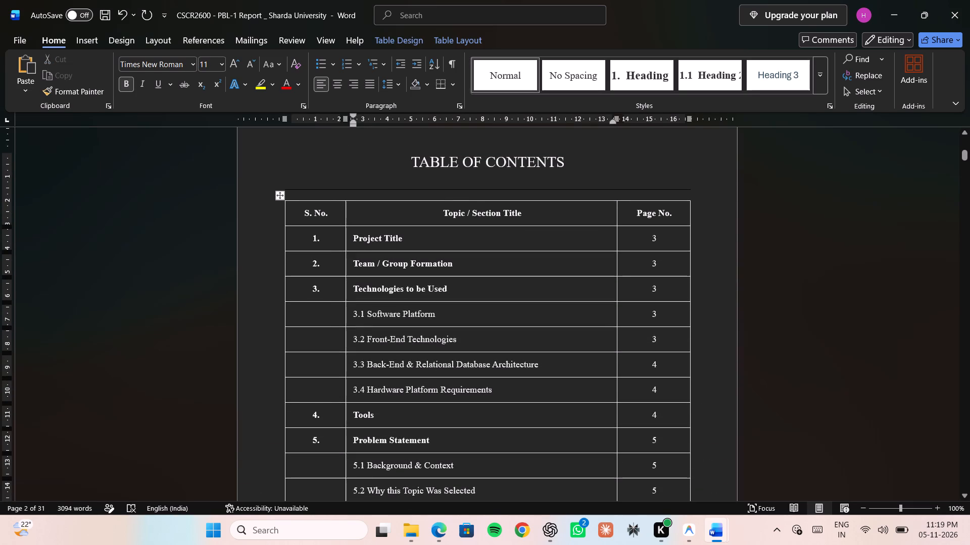
click(293, 205)
drag(293, 205, 598, 480)
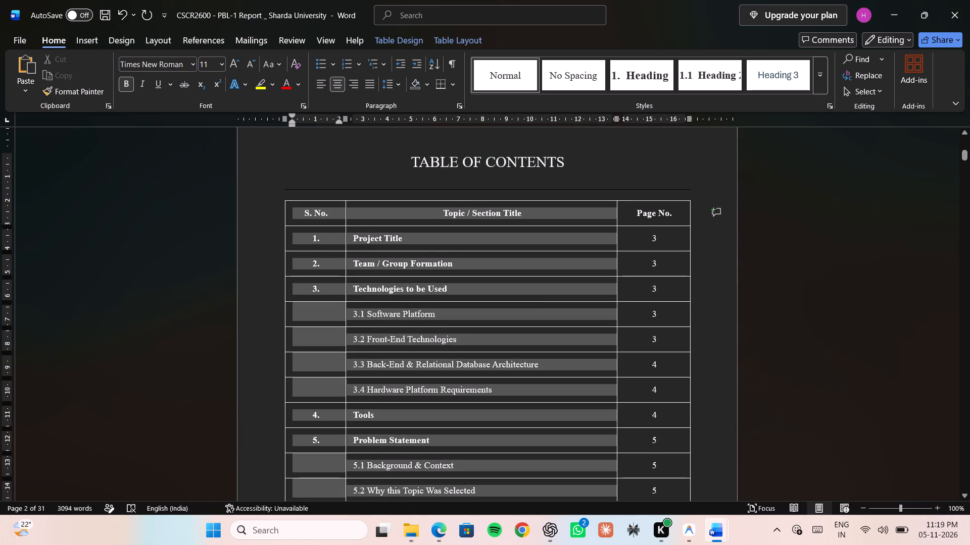
drag(598, 480, 645, 303)
click(722, 267)
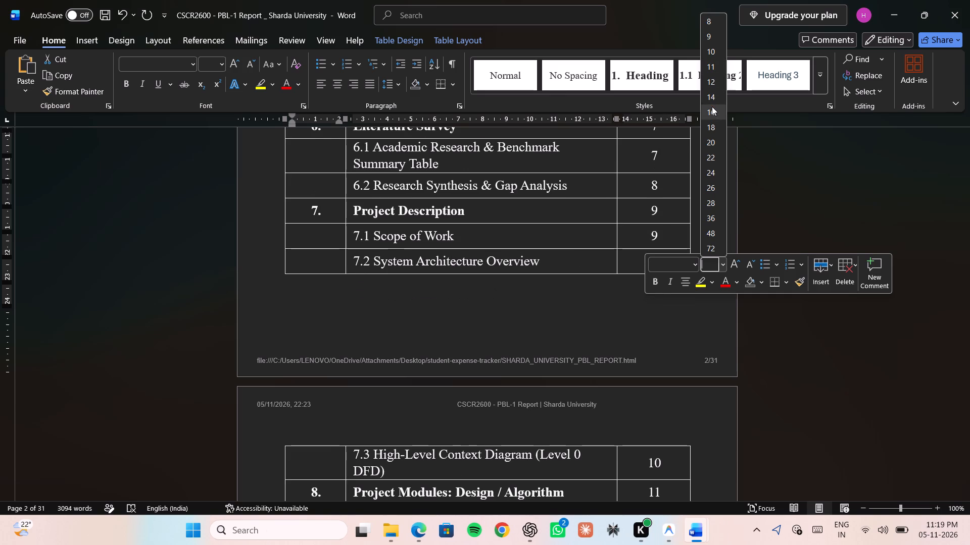
click(711, 95)
click(700, 193)
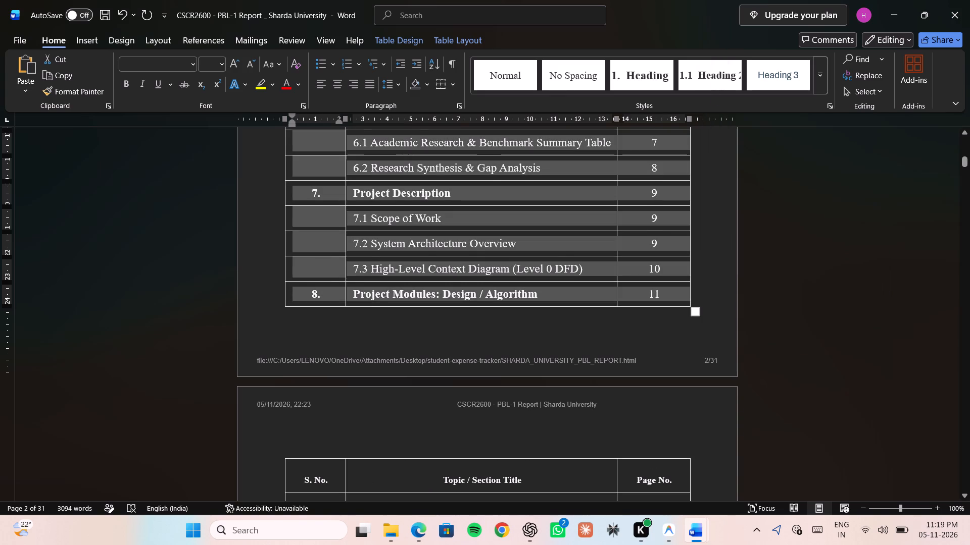
scroll(700, 193, up, 2)
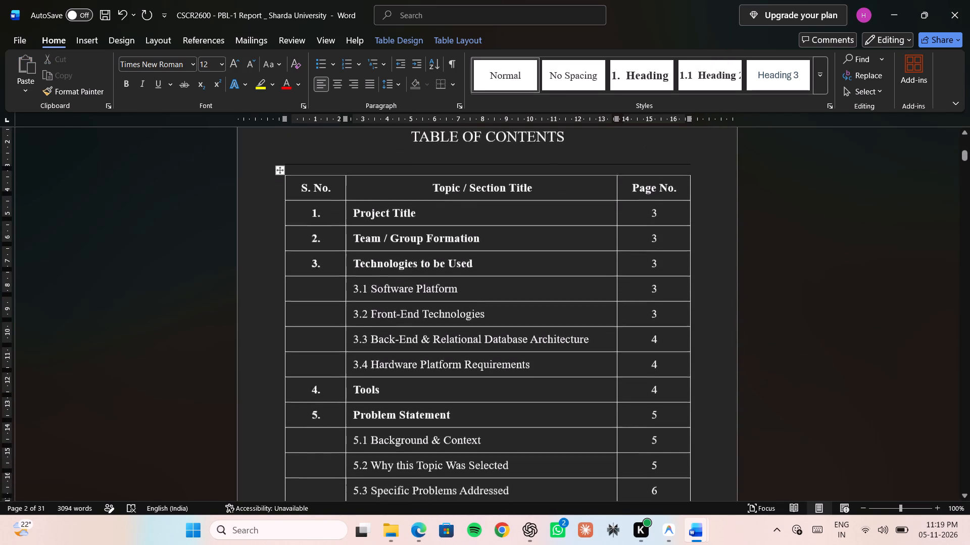
scroll(700, 193, down, 1)
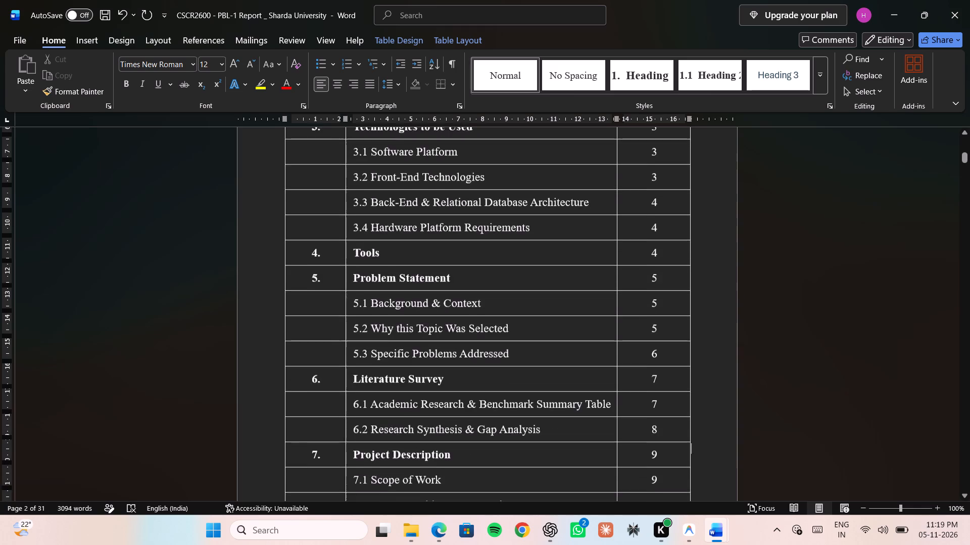
scroll(538, 307, down, 1)
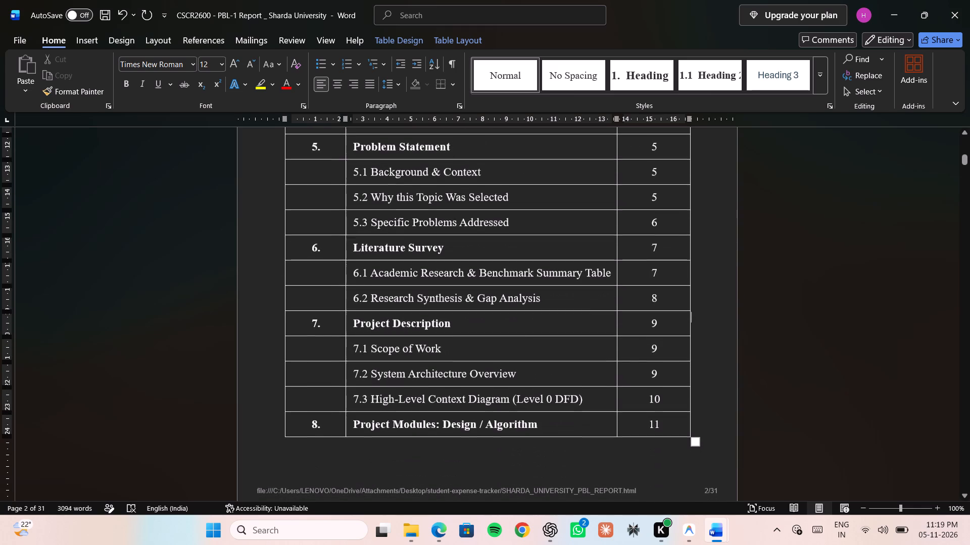
scroll(448, 355, down, 1)
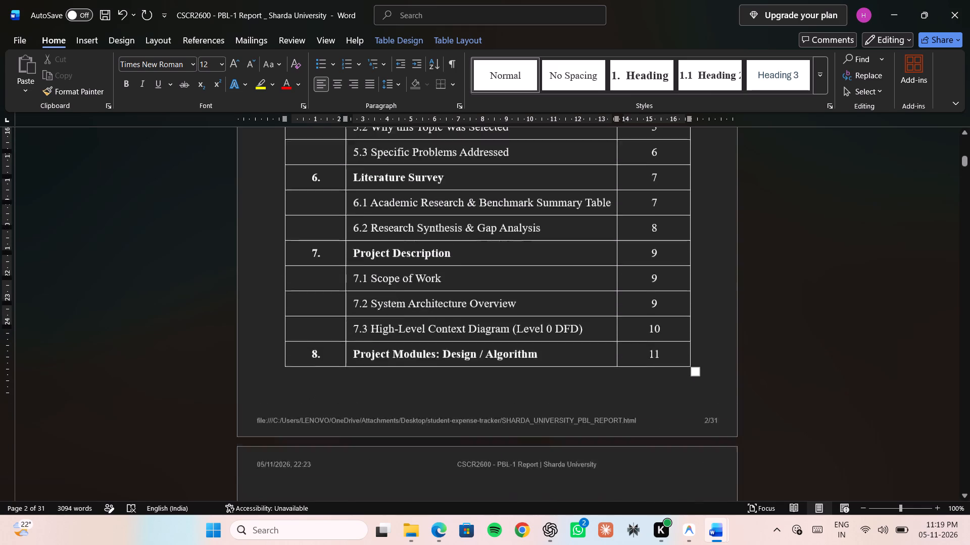
Set the font size to 12 for the page-three contents table, from the header row through 9.4 Software Testing Methodology.
scroll(448, 355, down, 2)
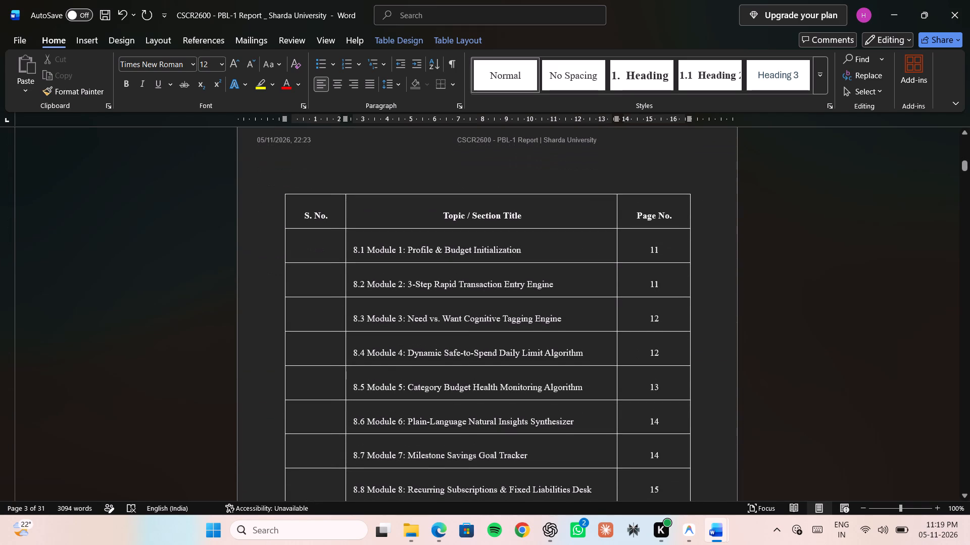
drag(300, 212, 575, 467)
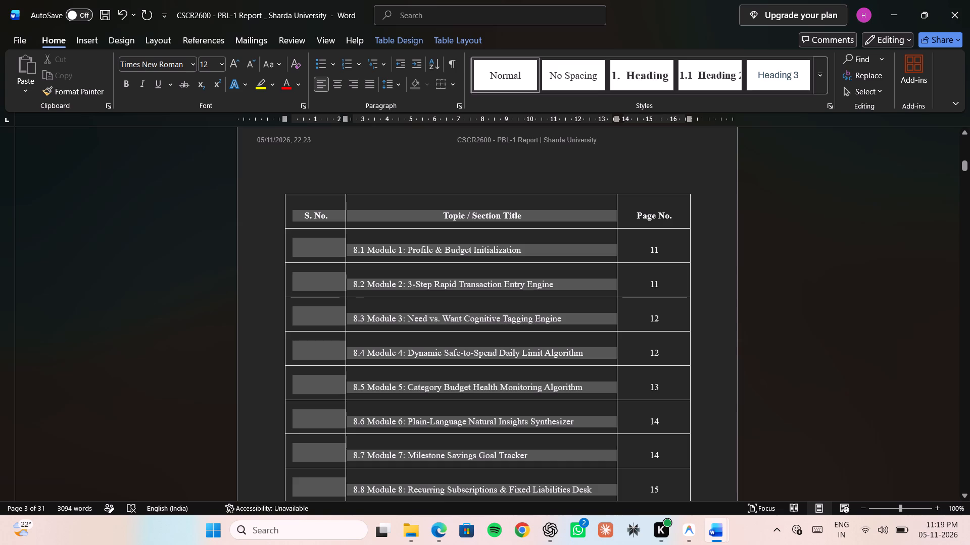
drag(575, 467, 616, 333)
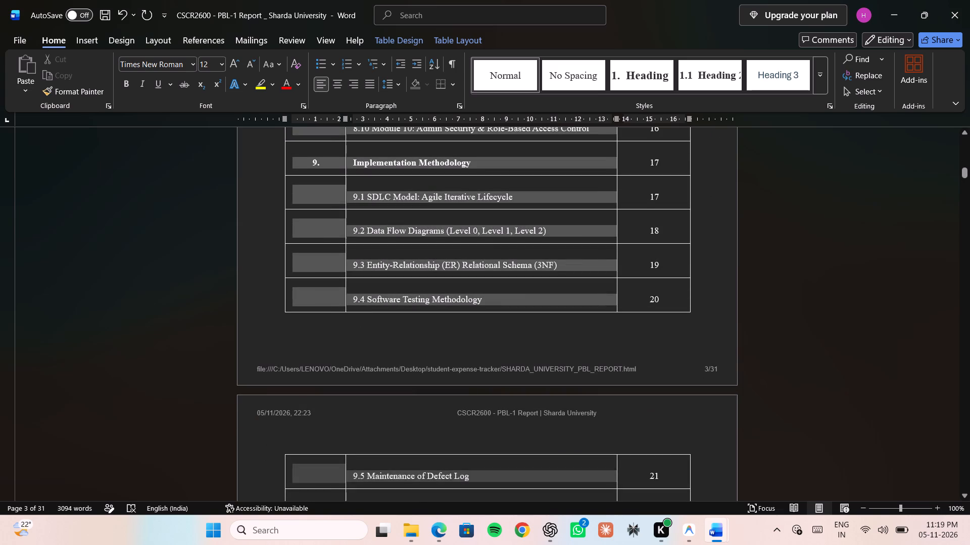
drag(616, 333, 644, 323)
click(723, 281)
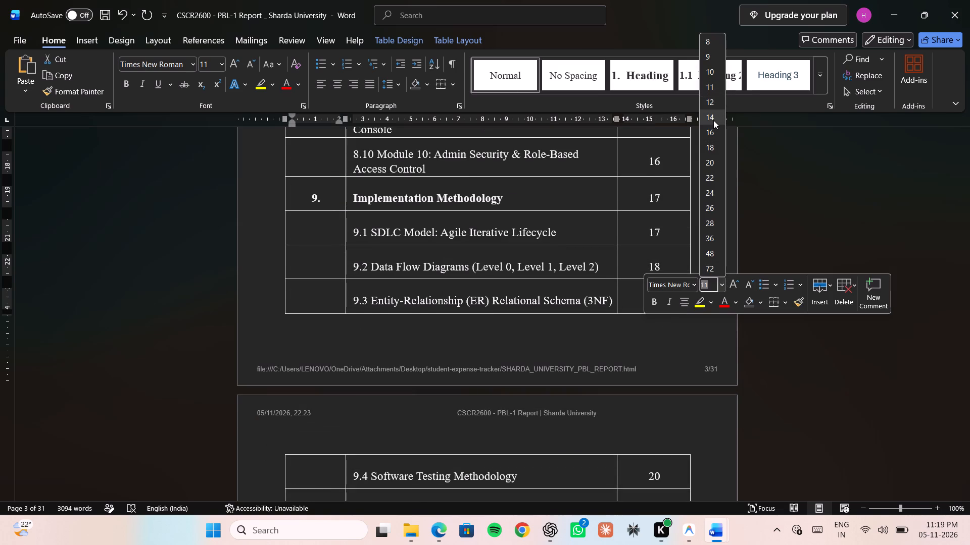
click(715, 102)
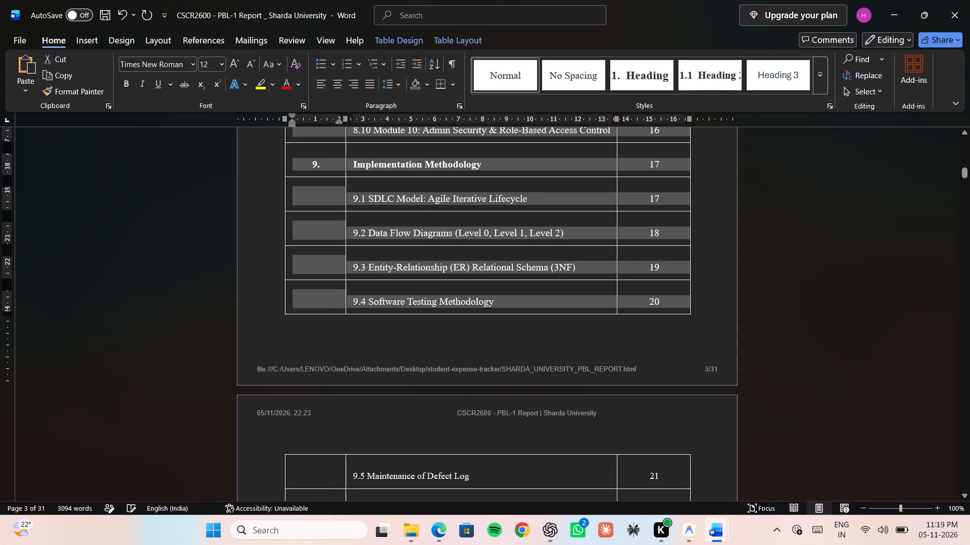
click(711, 210)
Compare the text size and row layout of the contents table across pages two, three and four.
scroll(711, 210, up, 2)
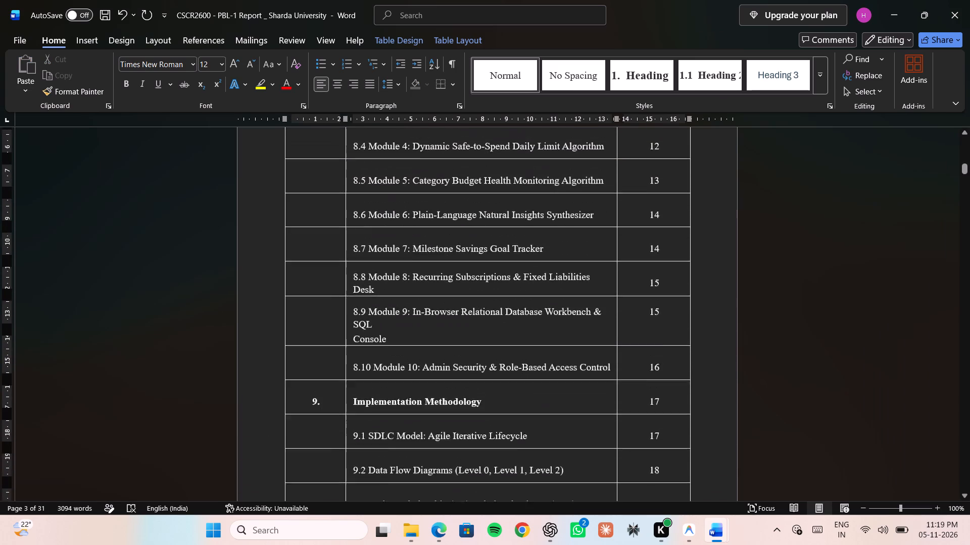
scroll(711, 210, up, 2)
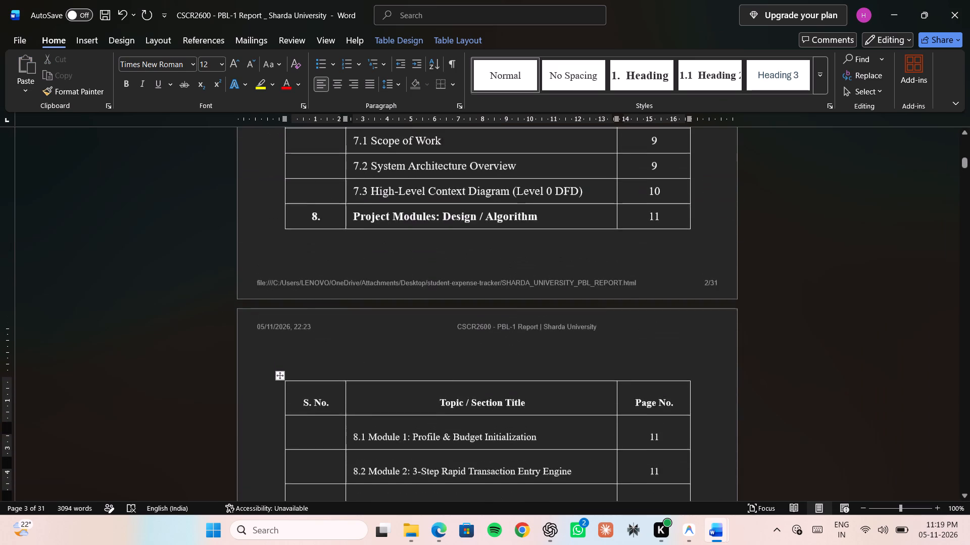
scroll(711, 210, down, 1)
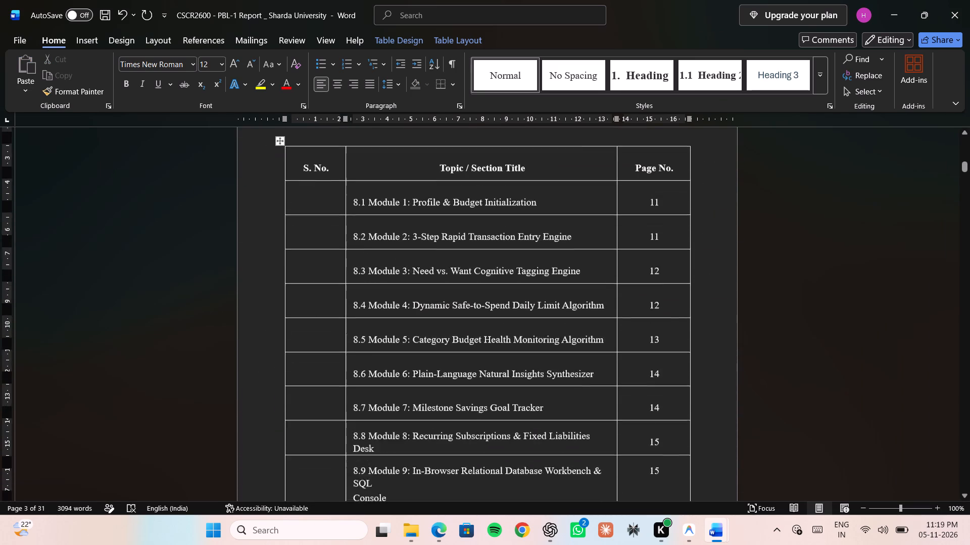
scroll(711, 210, down, 4)
scroll(711, 210, up, 1)
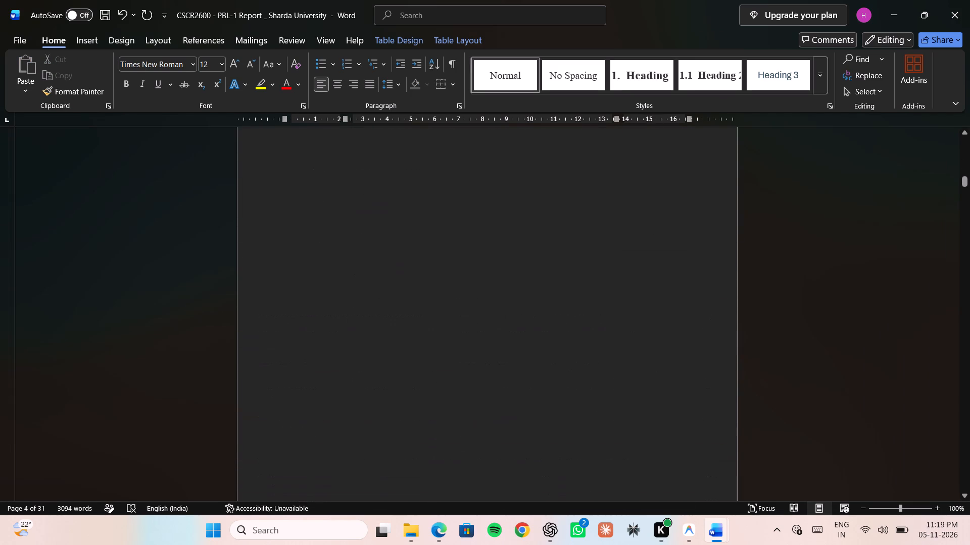
scroll(711, 210, up, 3)
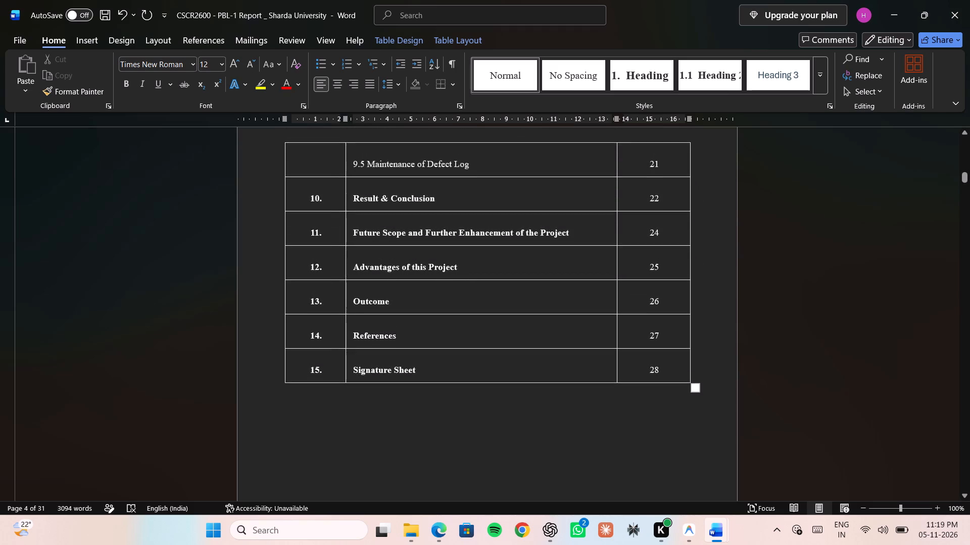
scroll(711, 210, up, 1)
scroll(711, 210, down, 1)
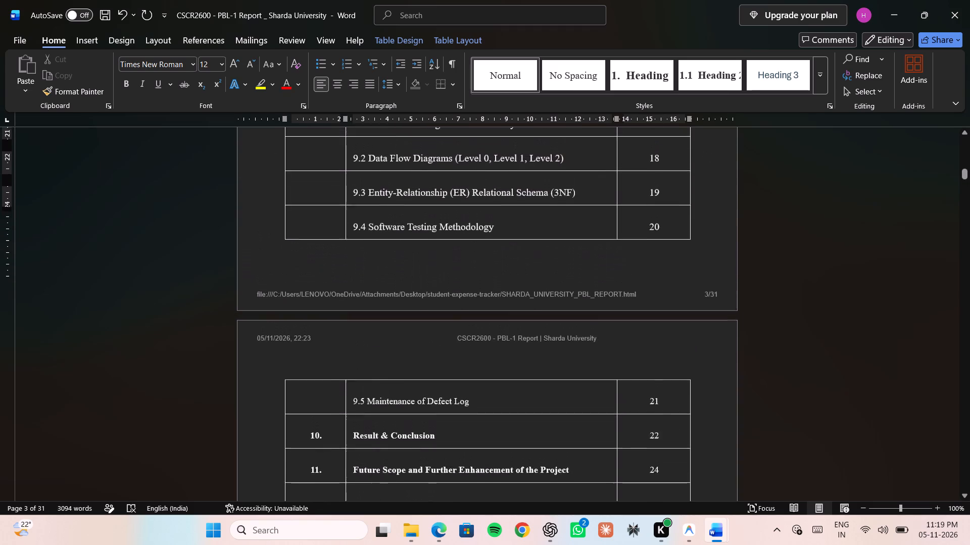
scroll(711, 210, down, 1)
scroll(711, 210, up, 4)
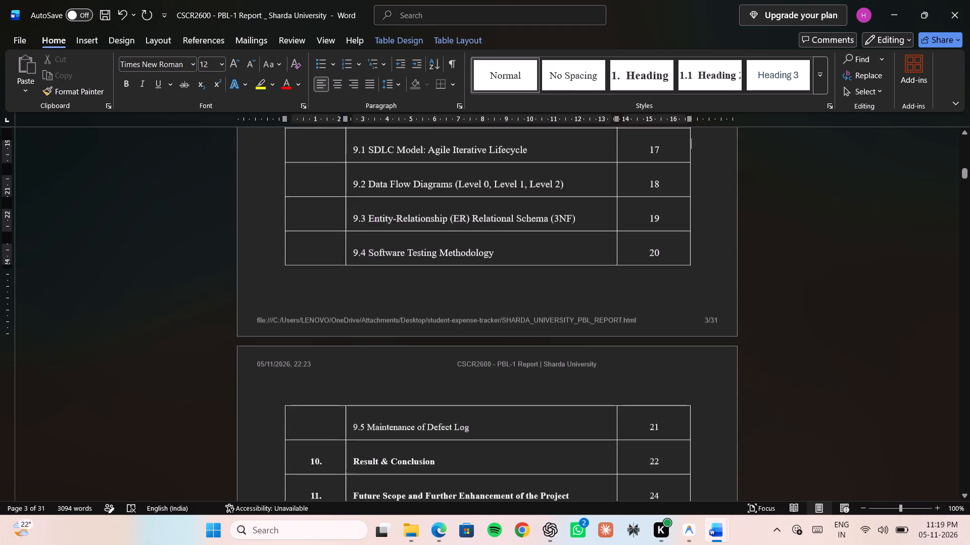
scroll(711, 210, up, 2)
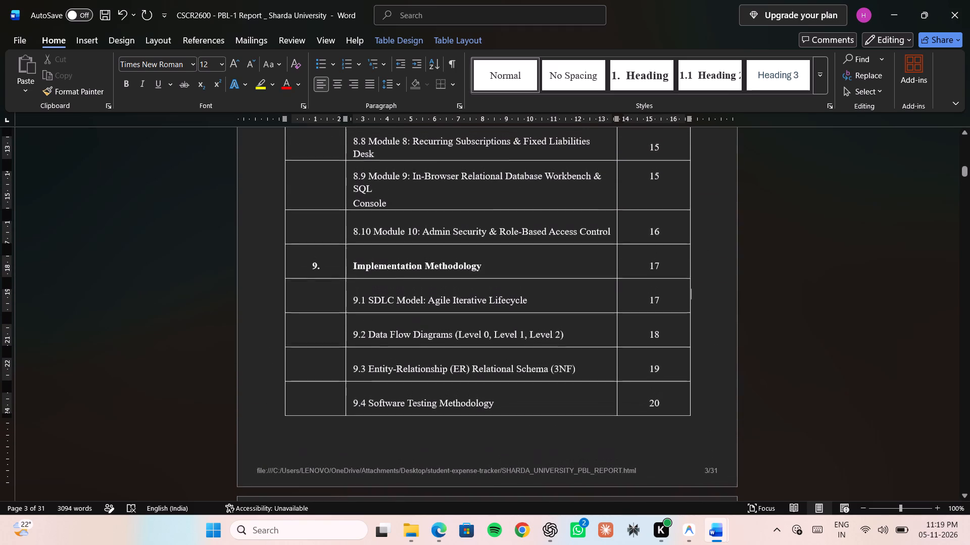
click(552, 232)
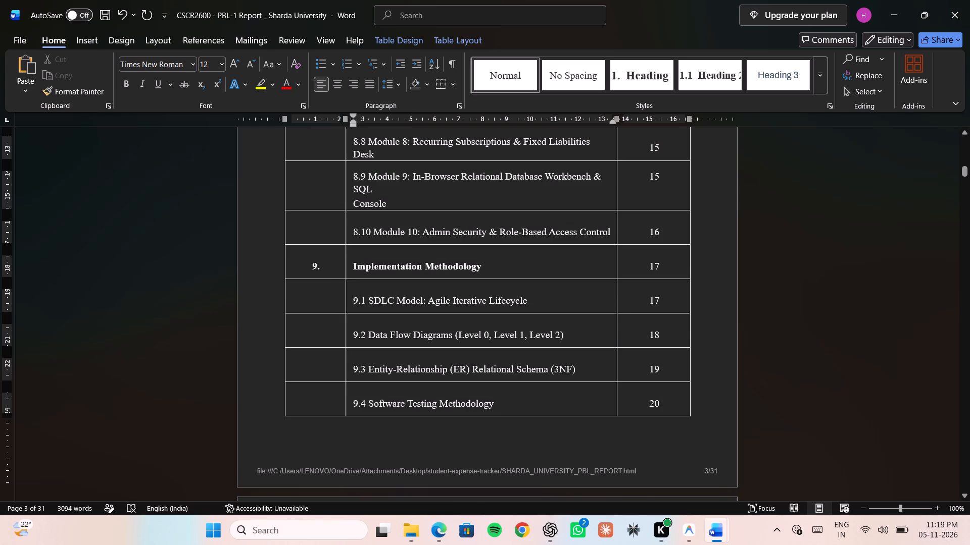
scroll(521, 304, up, 4)
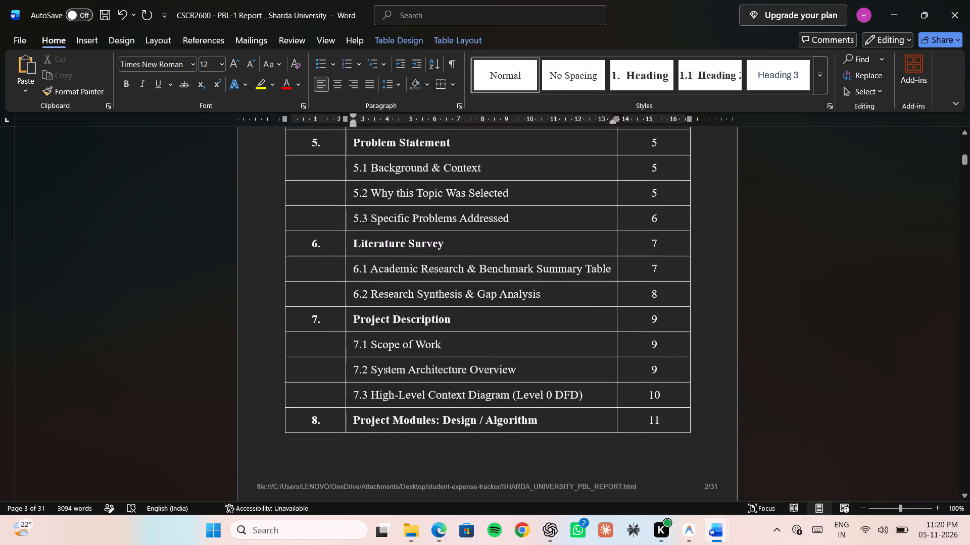
click(470, 290)
Set the font size to 12 for the page-four contents rows, from 9.5 Maintenance of Defect Log through 15, Signature Sheet.
scroll(470, 290, down, 5)
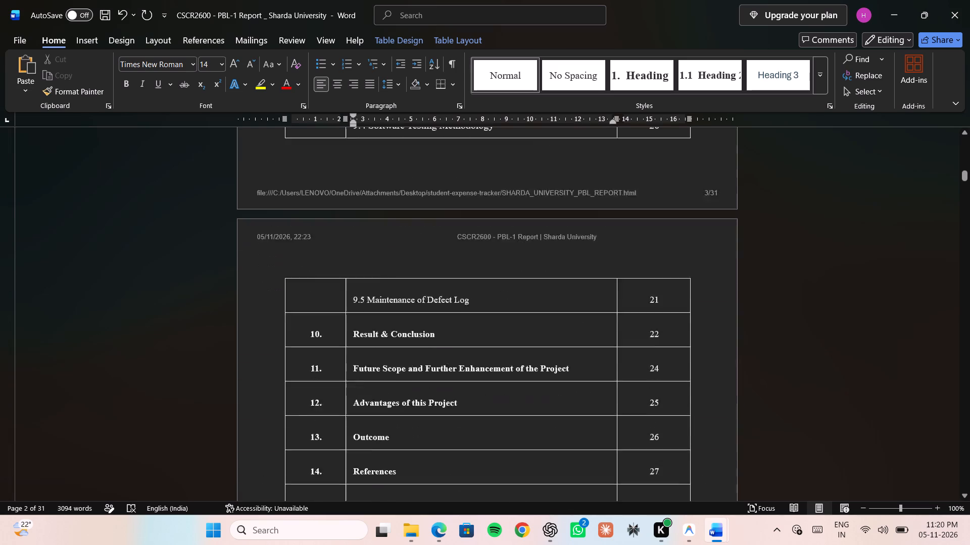
scroll(470, 290, down, 3)
click(429, 301)
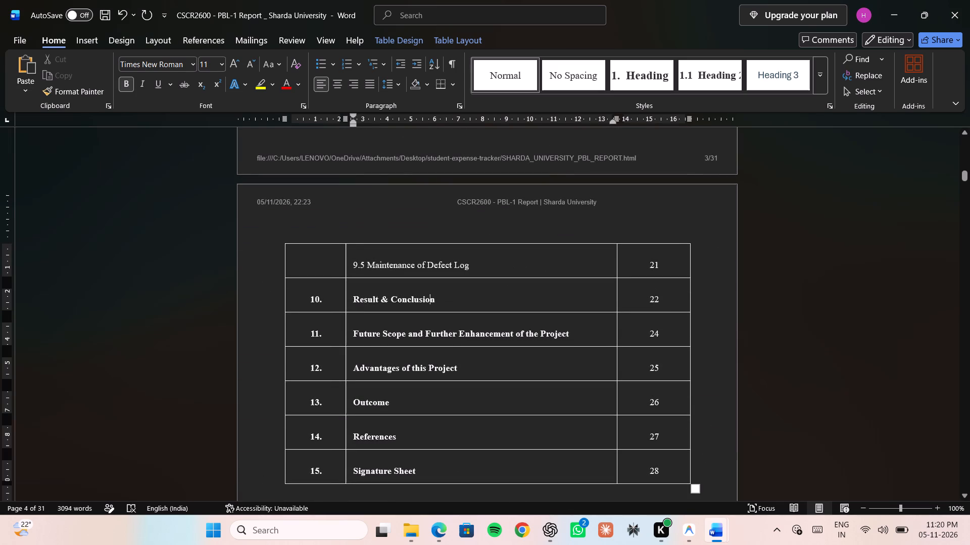
click(350, 262)
click(350, 262)
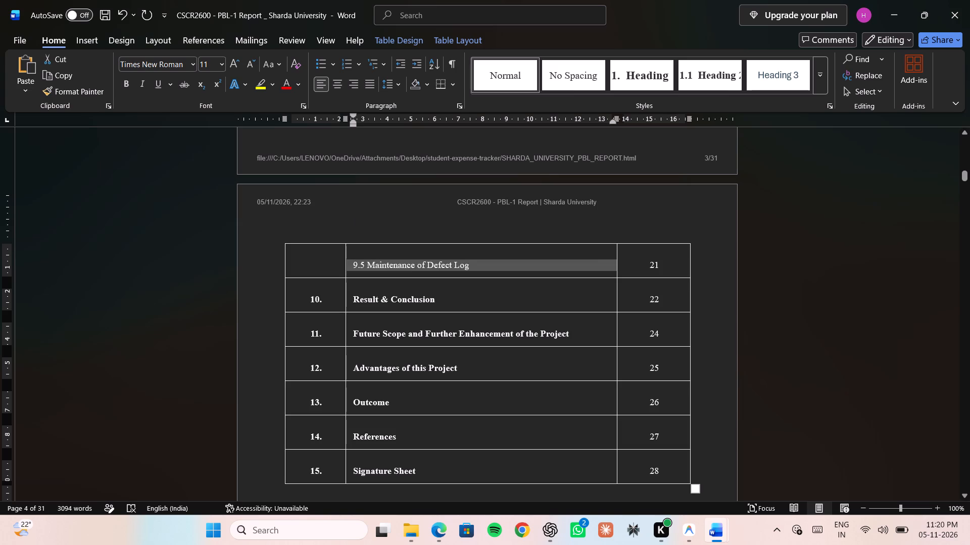
drag(350, 262, 453, 522)
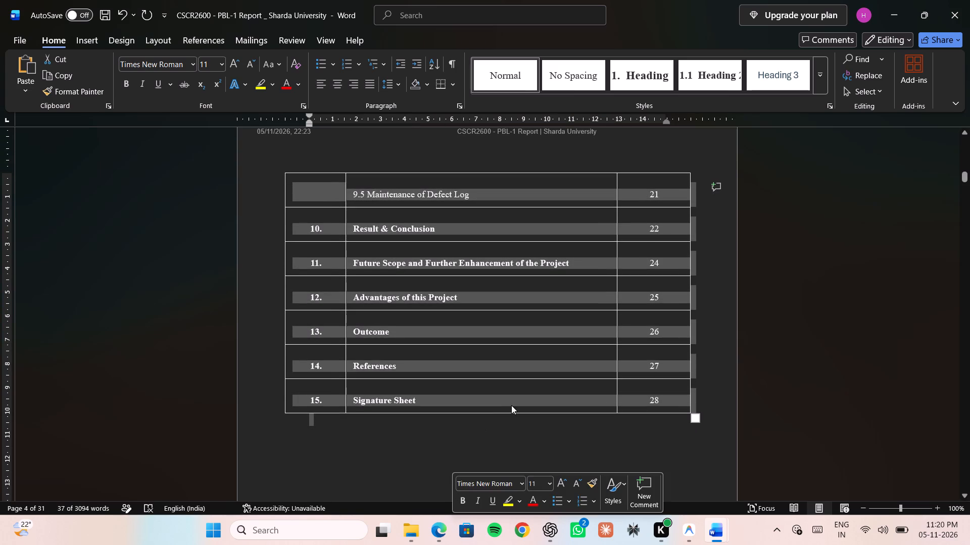
click(547, 485)
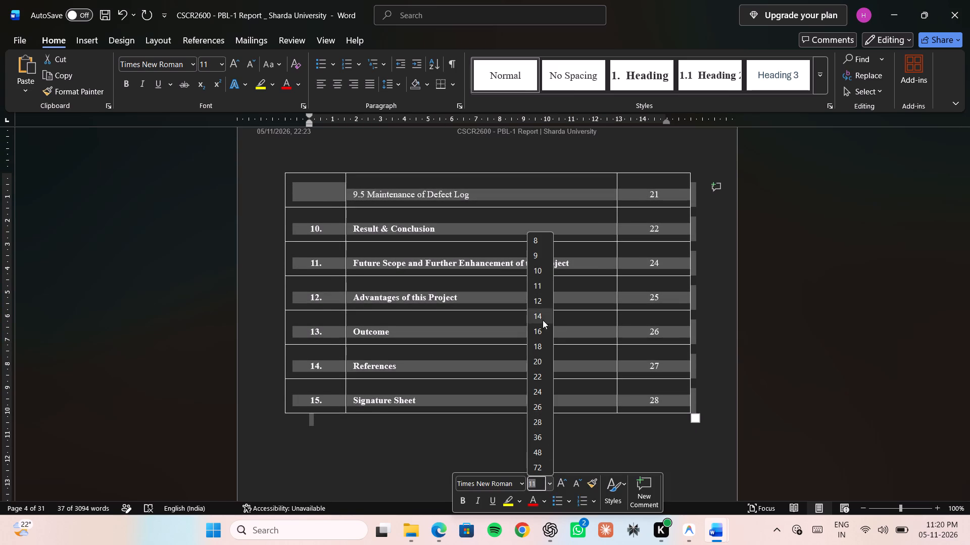
click(544, 298)
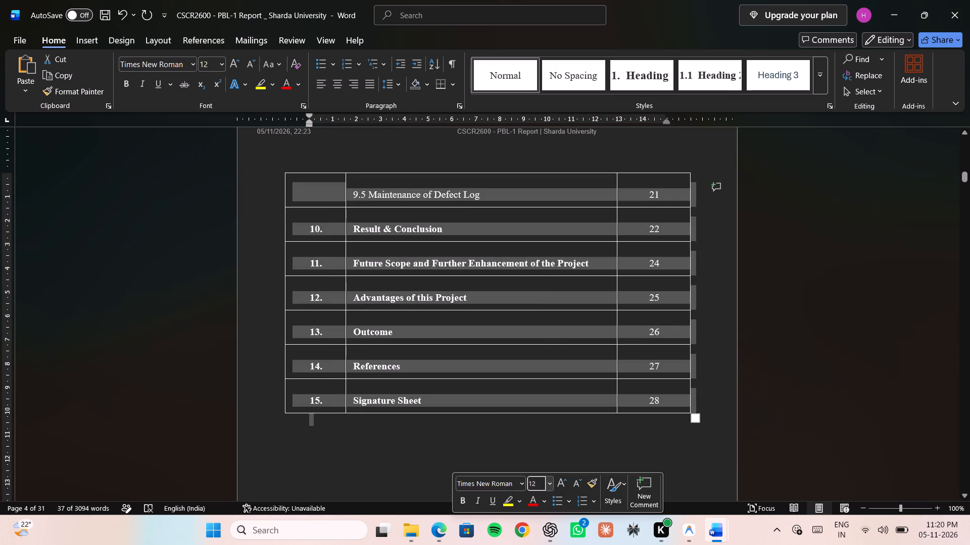
click(463, 451)
Examine the end of the contents table and the Project Title page for layout and formatting.
scroll(463, 451, up, 2)
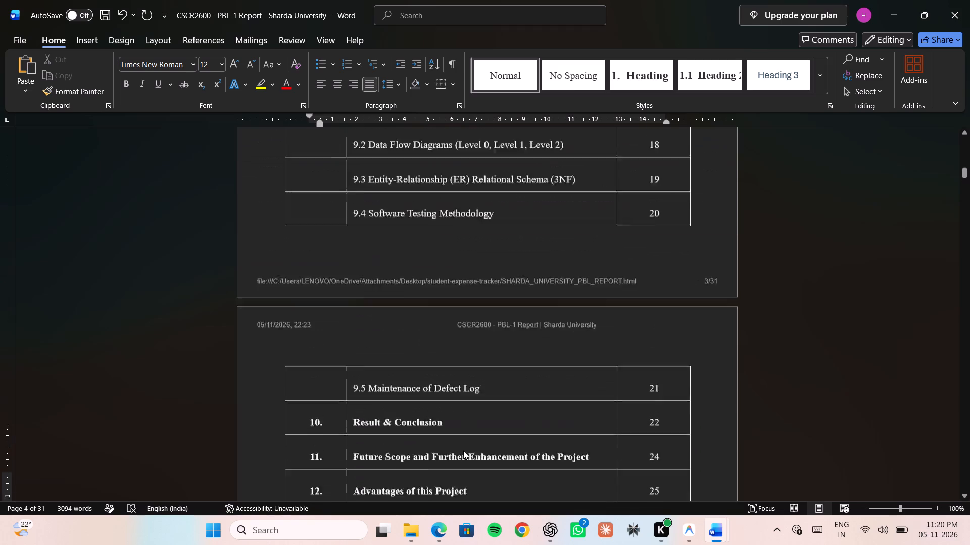
scroll(463, 451, up, 1)
scroll(463, 451, down, 5)
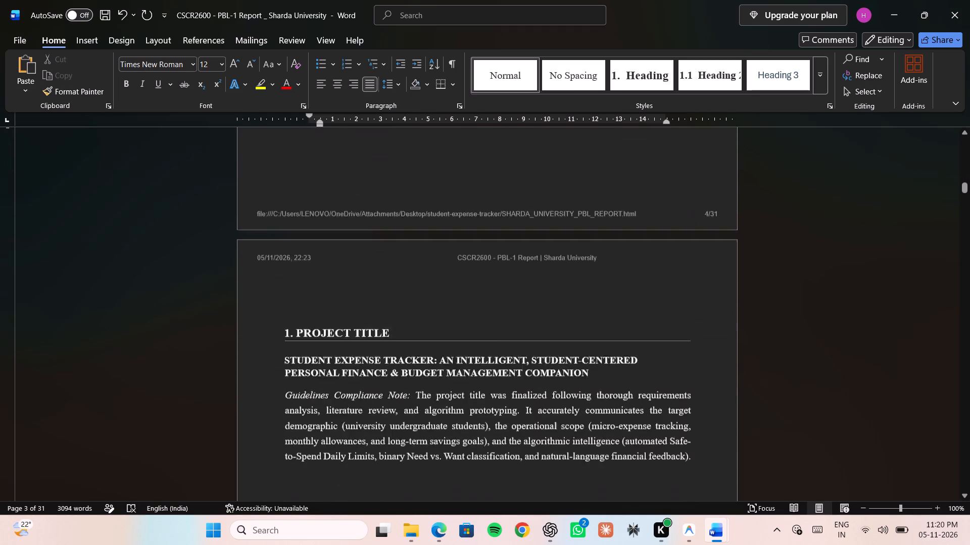
scroll(463, 451, down, 1)
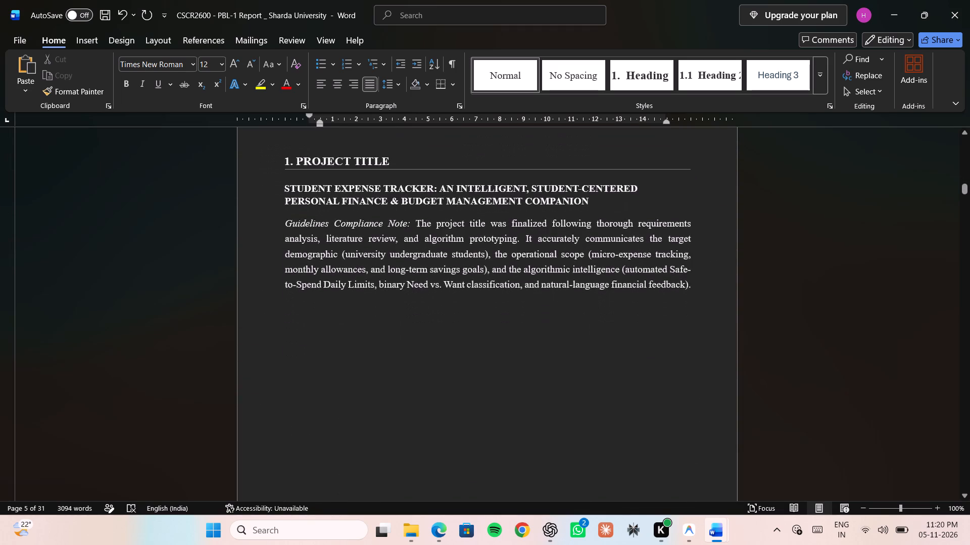
scroll(463, 451, down, 1)
scroll(463, 451, up, 1)
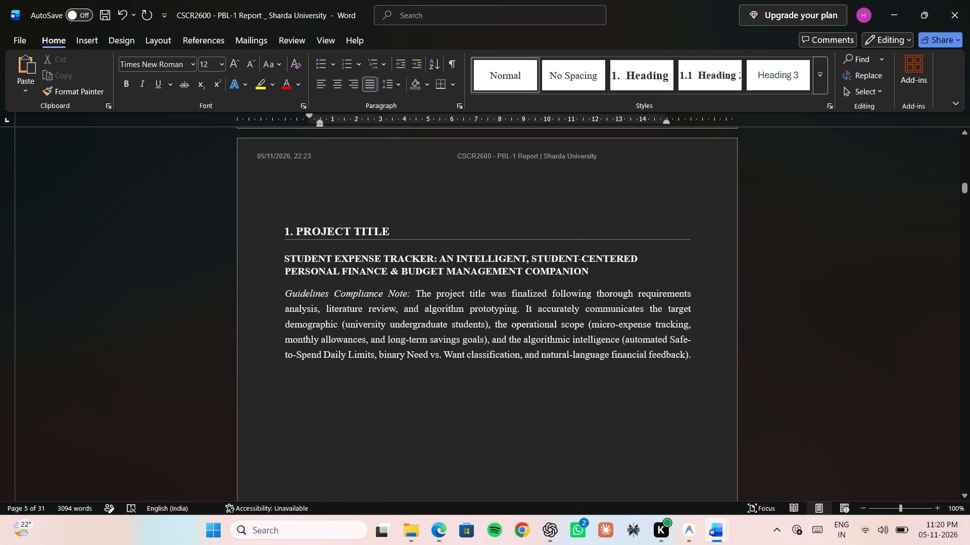
scroll(516, 455, down, 3)
scroll(516, 455, up, 1)
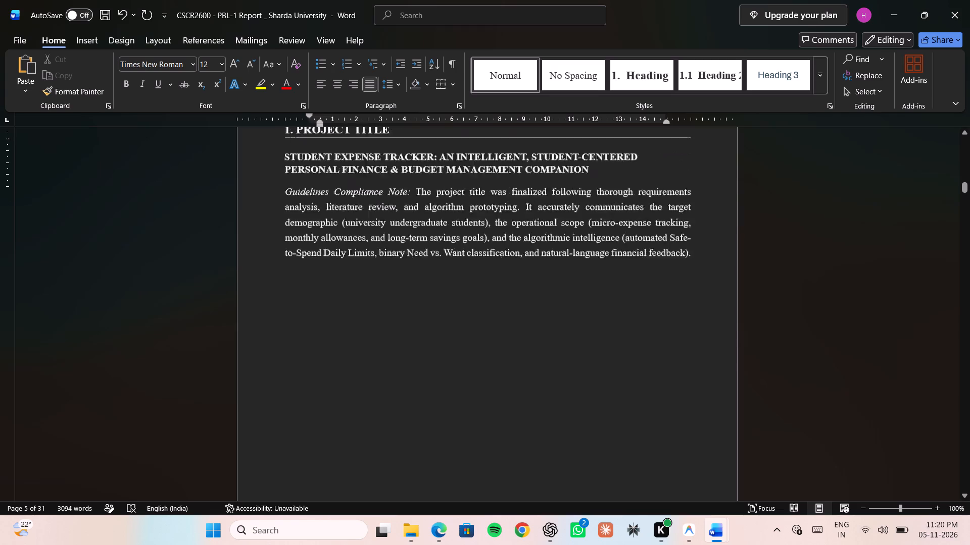
scroll(516, 455, up, 1)
scroll(516, 455, down, 2)
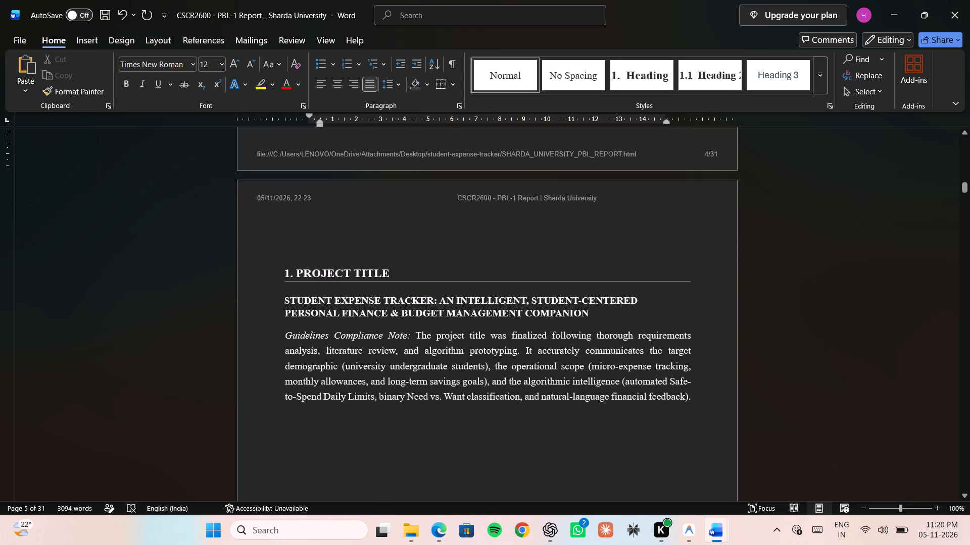
scroll(457, 425, down, 1)
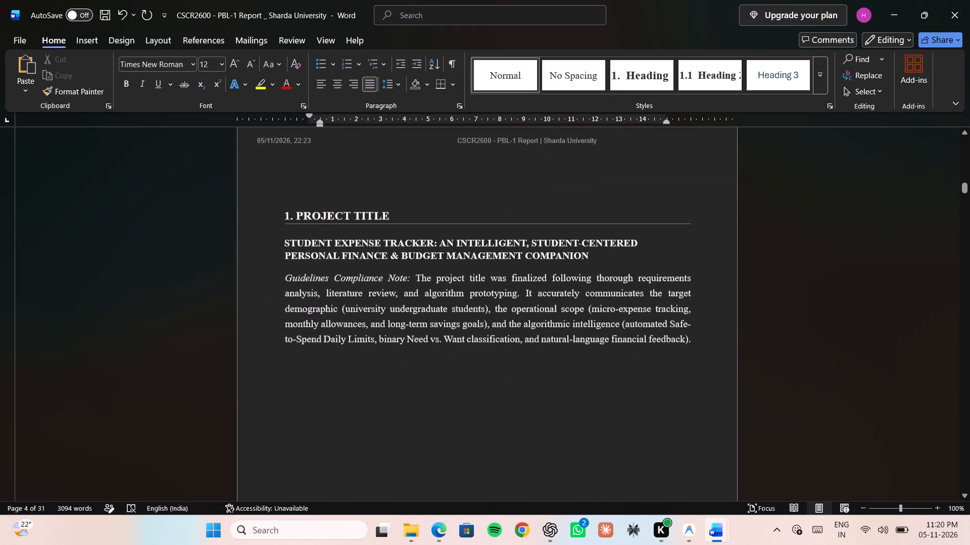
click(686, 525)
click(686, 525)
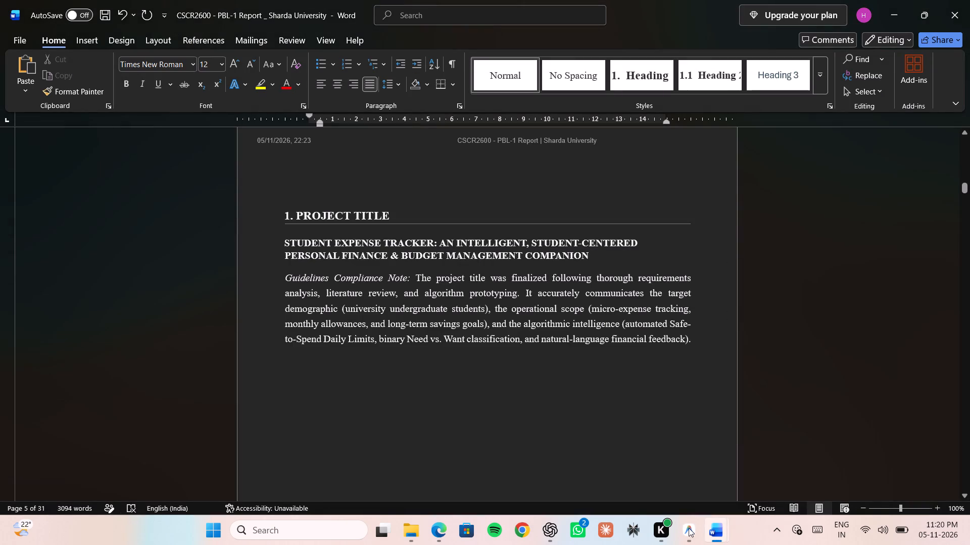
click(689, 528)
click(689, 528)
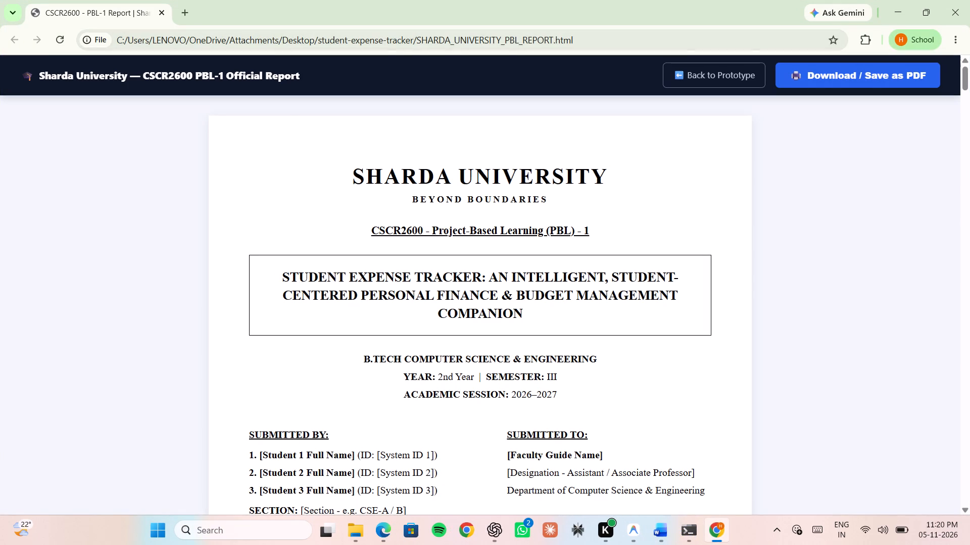
scroll(427, 233, down, 1)
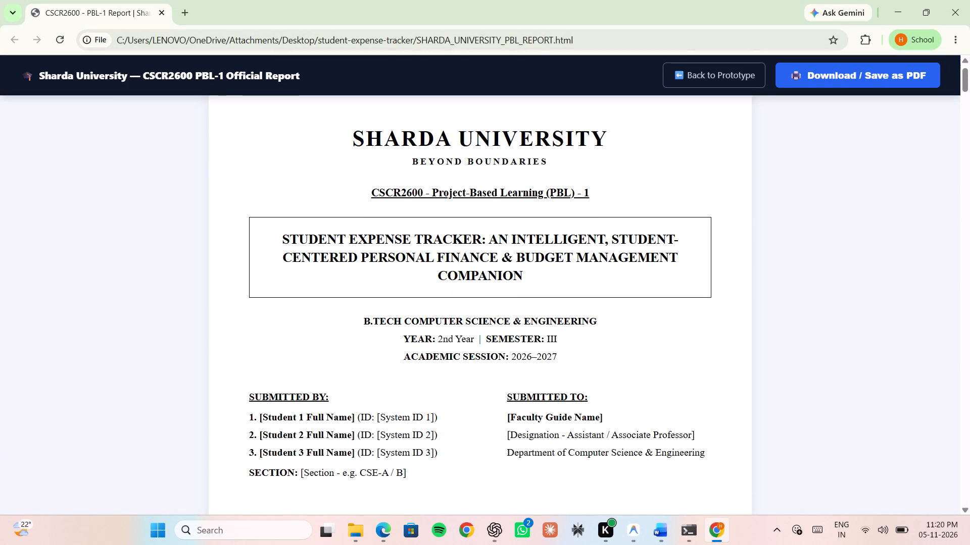
Lower the screen brightness slightly in the system quick settings.
click(887, 531)
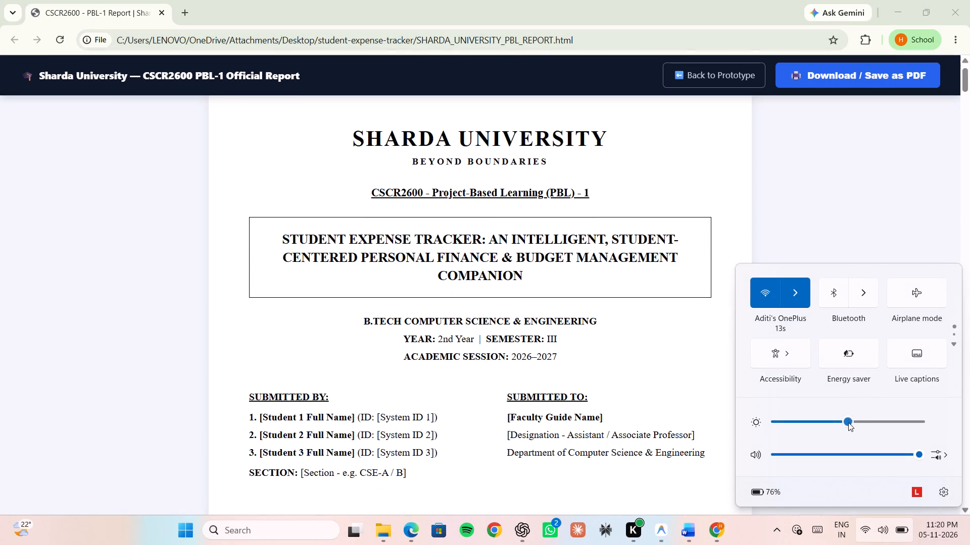
drag(848, 423, 823, 423)
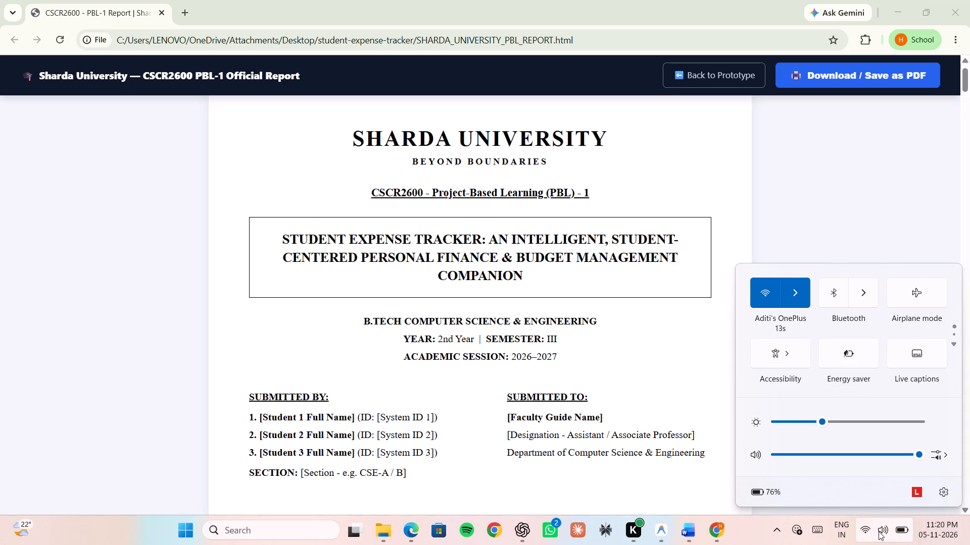
click(879, 531)
Review the HTML report from the cover page through the contents table to the Project Title and Team / Group Formation sections.
scroll(657, 394, down, 2)
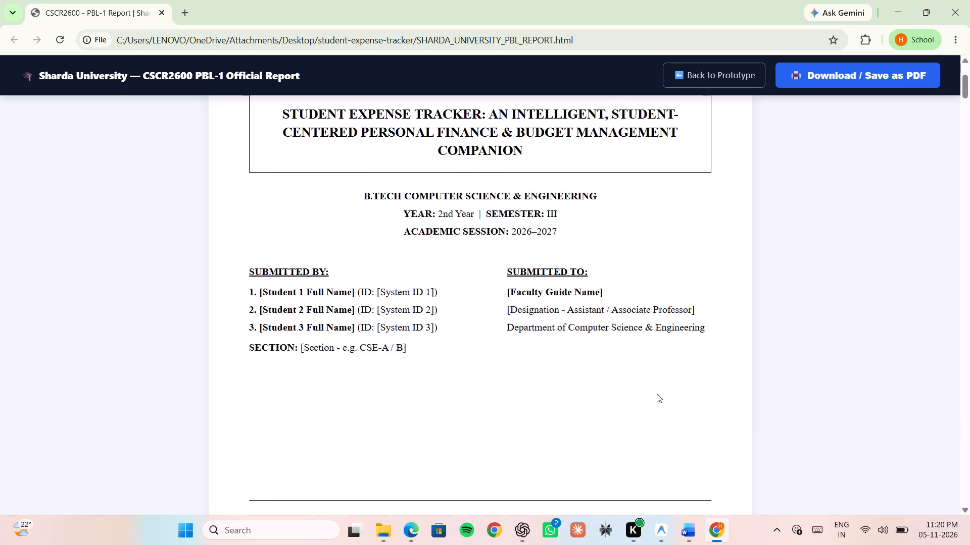
scroll(657, 394, down, 5)
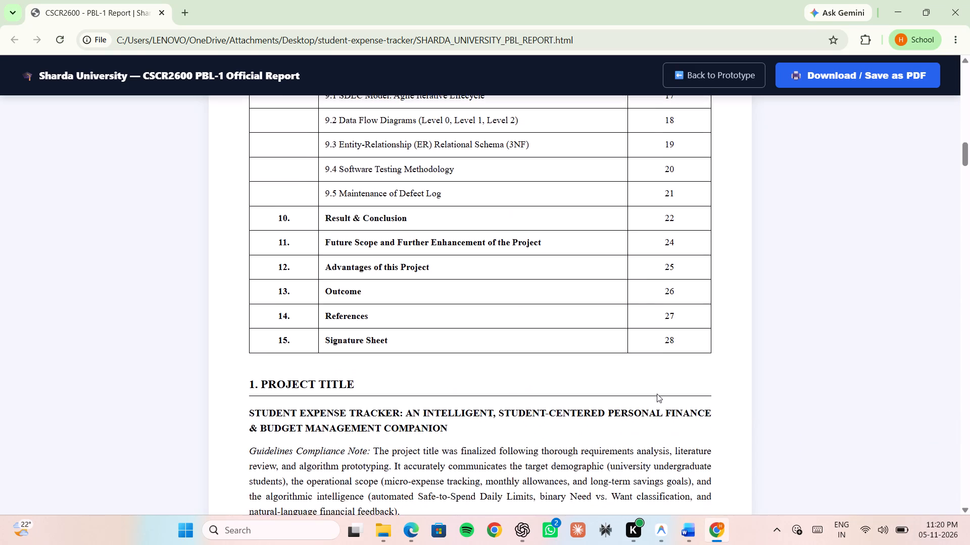
scroll(657, 394, down, 1)
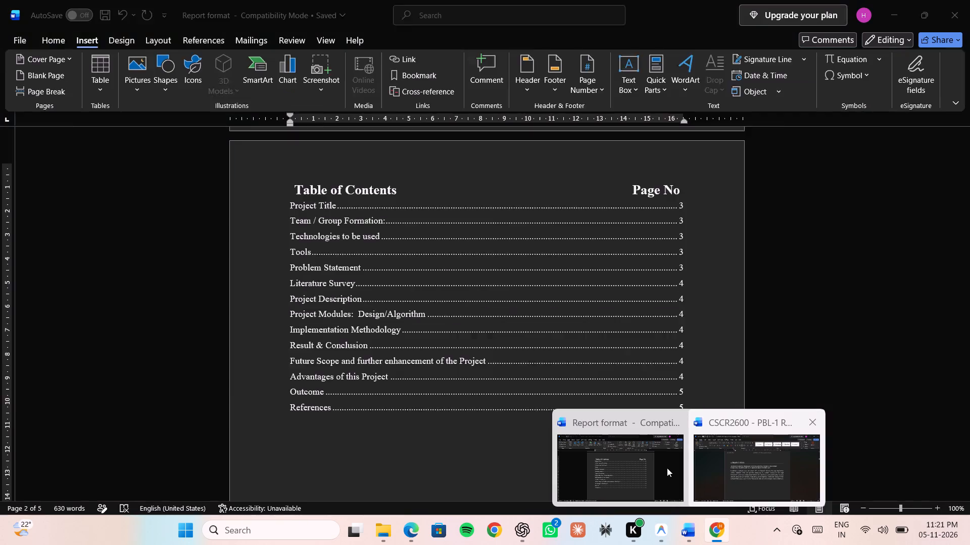
Switch to the CSCR2600 PBL-1 report in Word and examine the page layout from Project Title through Team / Group Formation to Technologies to Be Used.
click(718, 463)
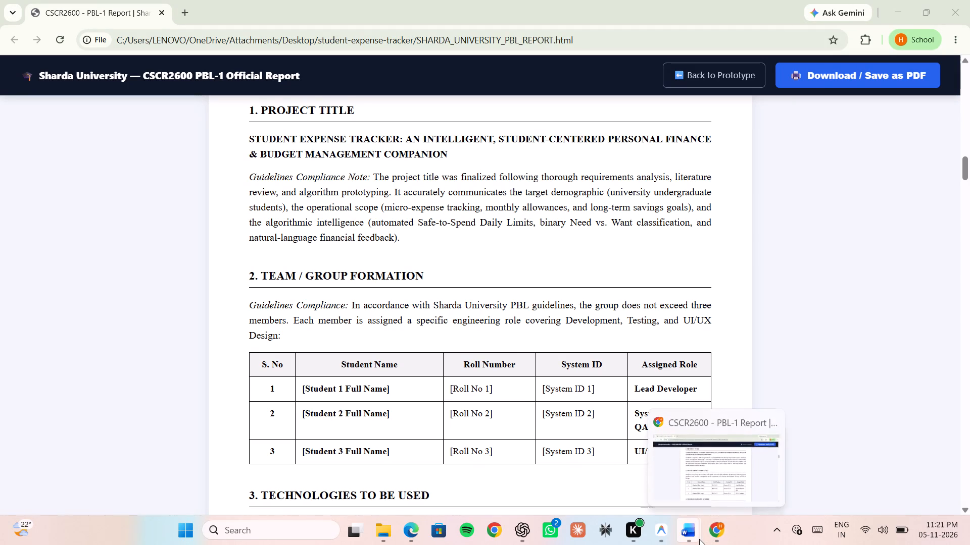
click(751, 493)
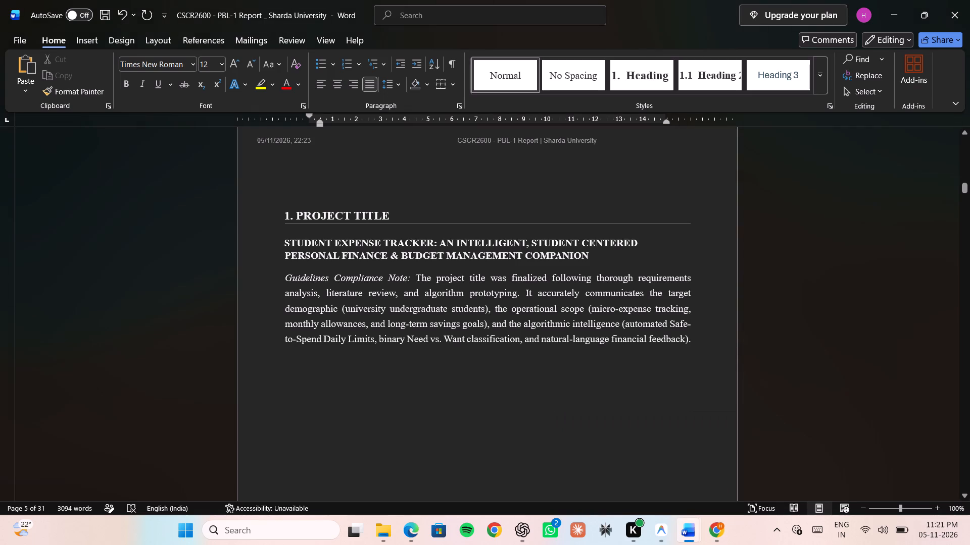
scroll(641, 462, down, 2)
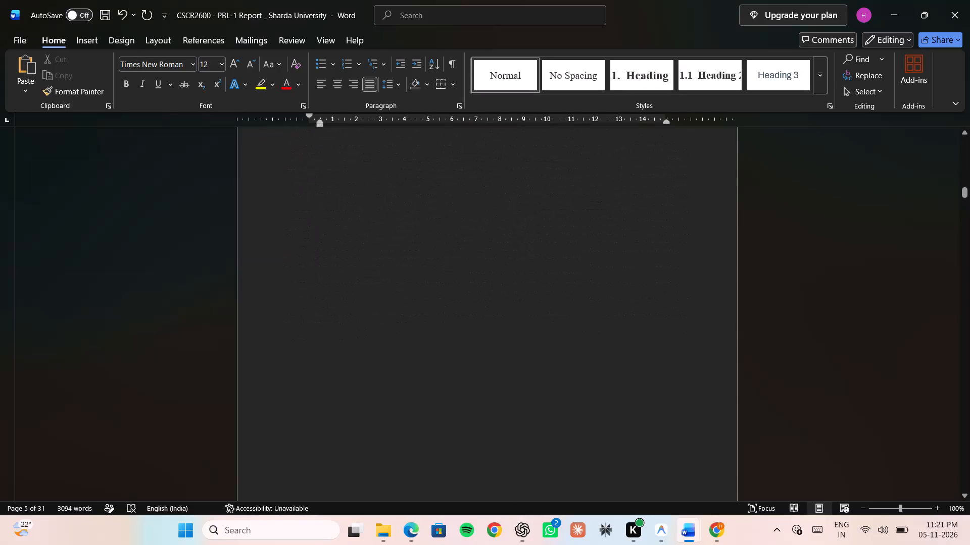
scroll(641, 462, down, 3)
scroll(641, 462, up, 1)
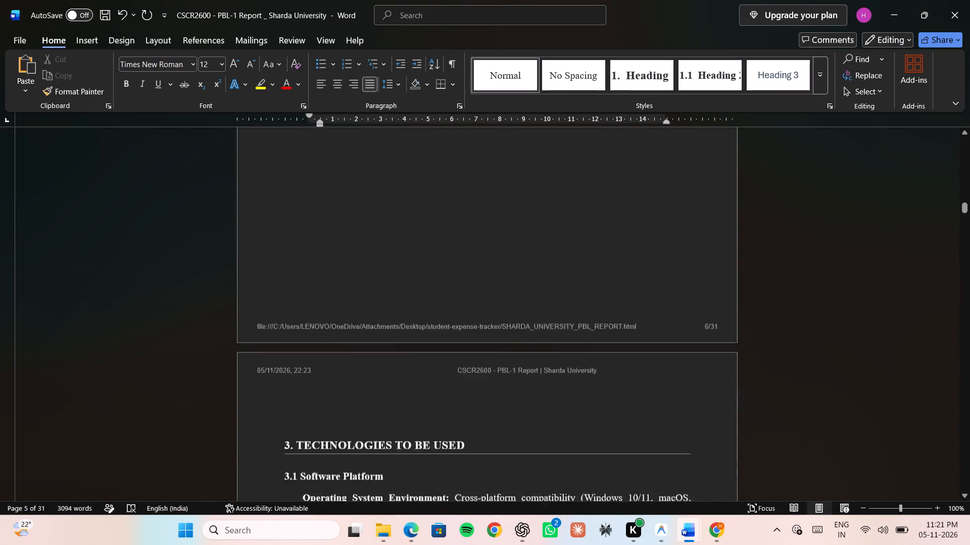
scroll(641, 462, up, 1)
scroll(641, 462, down, 2)
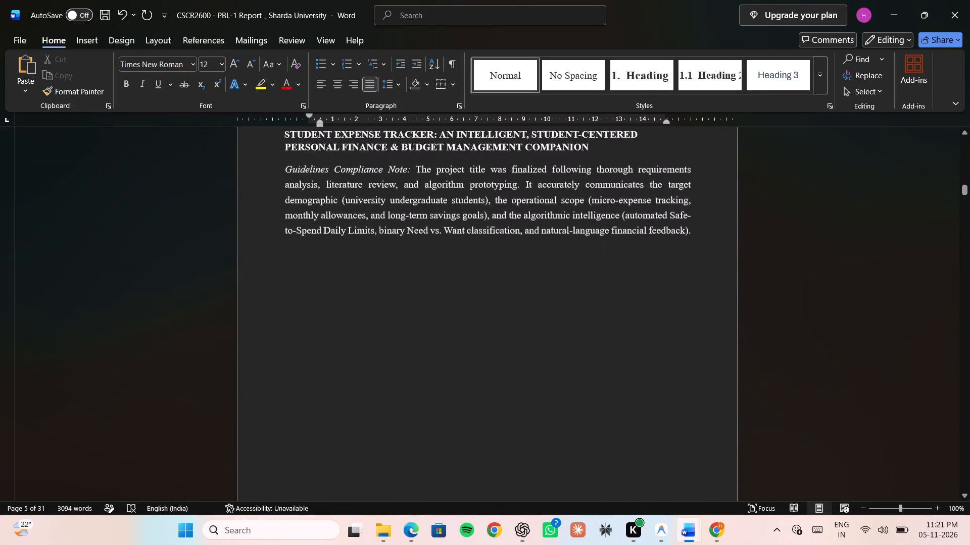
scroll(641, 462, down, 3)
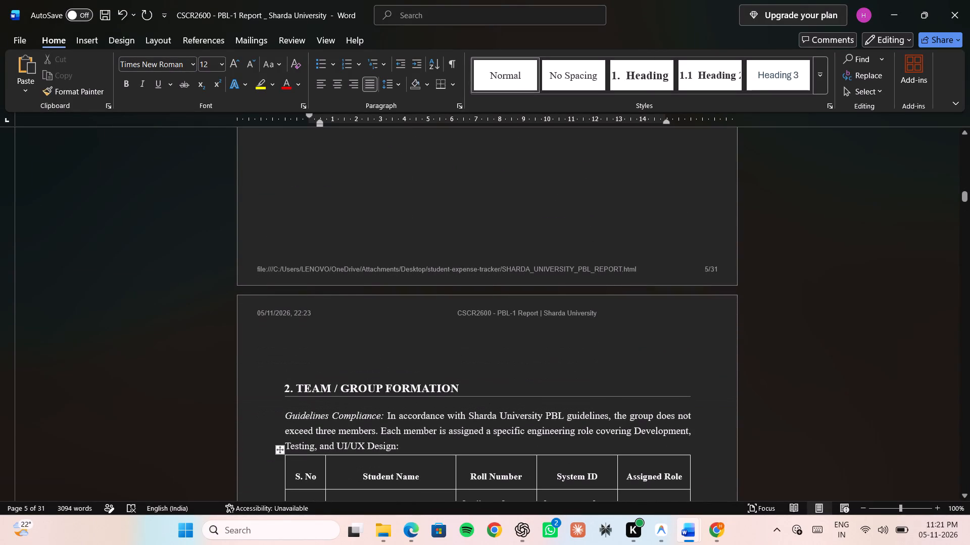
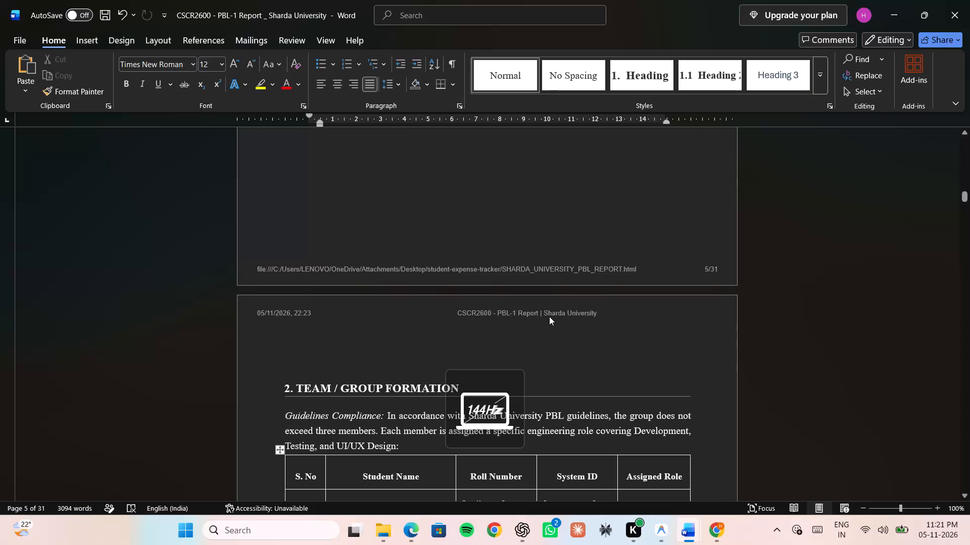
Copy the Team / Group Formation section: its heading text, compliance paragraph and three-student table.
scroll(549, 316, up, 2)
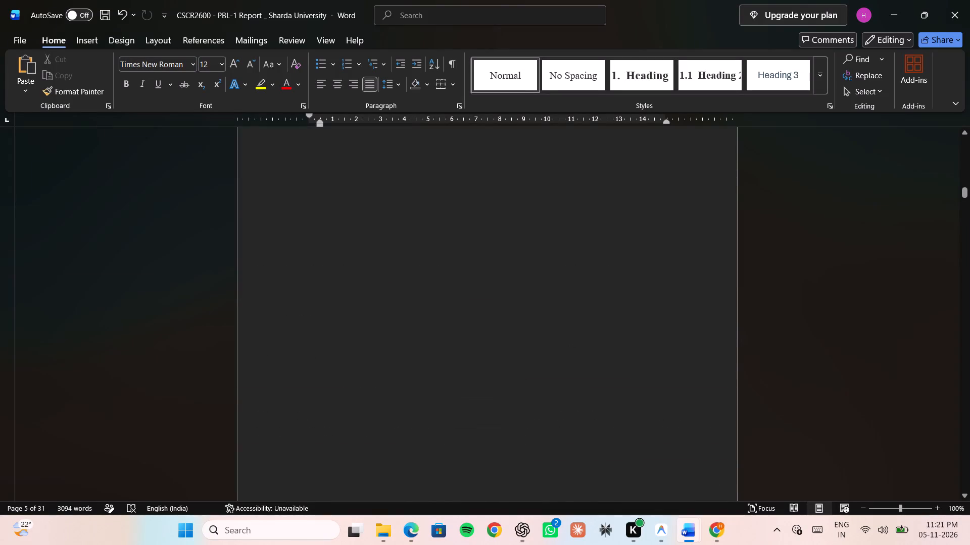
scroll(549, 316, down, 4)
scroll(549, 316, left, 1)
scroll(549, 316, up, 1)
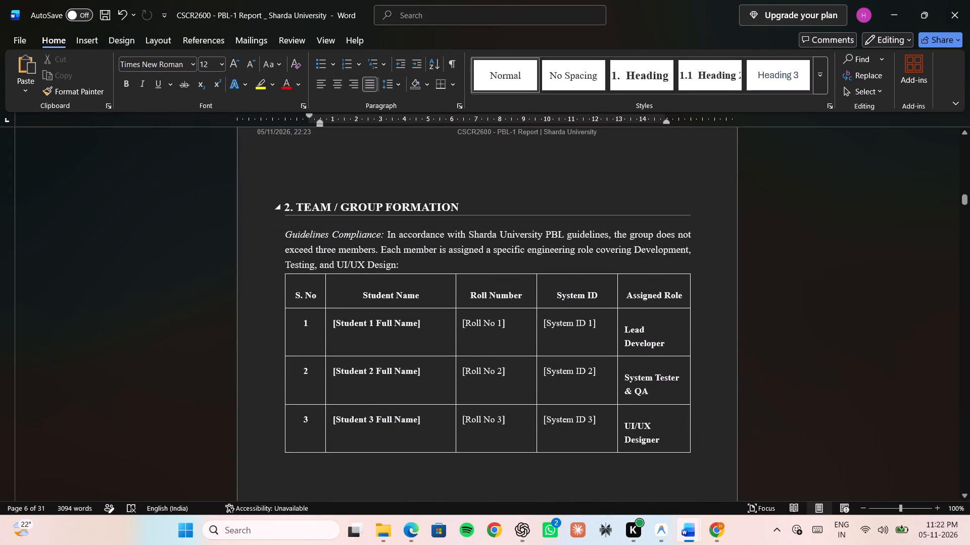
drag(283, 205, 565, 423)
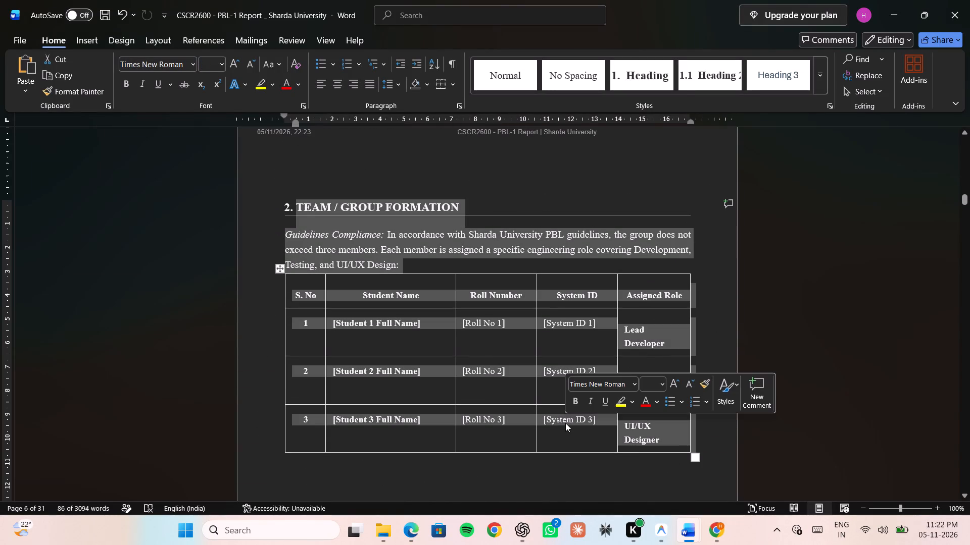
key(ctrl+c)
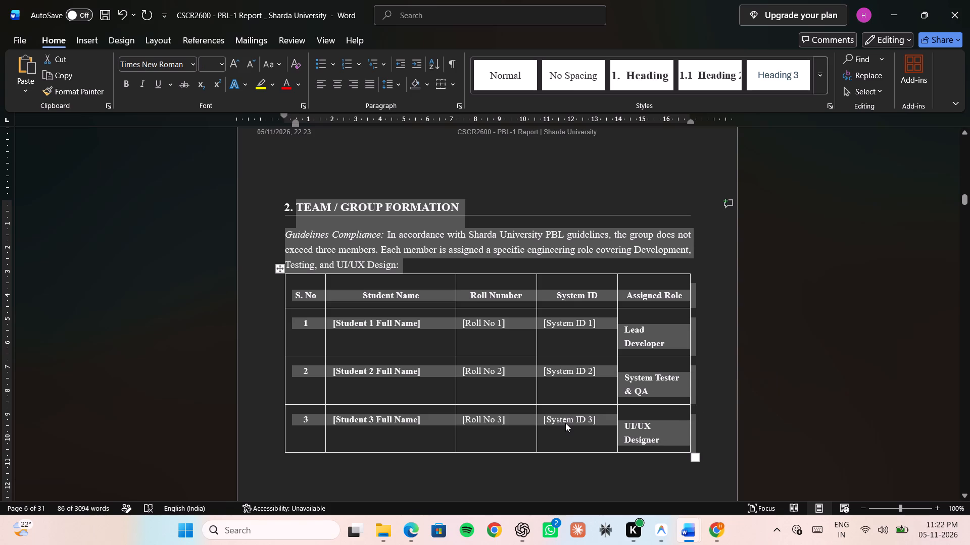
Insert a new empty paragraph after the Project Title compliance note, ahead of the Team / Group Formation heading.
click(597, 192)
scroll(597, 192, up, 3)
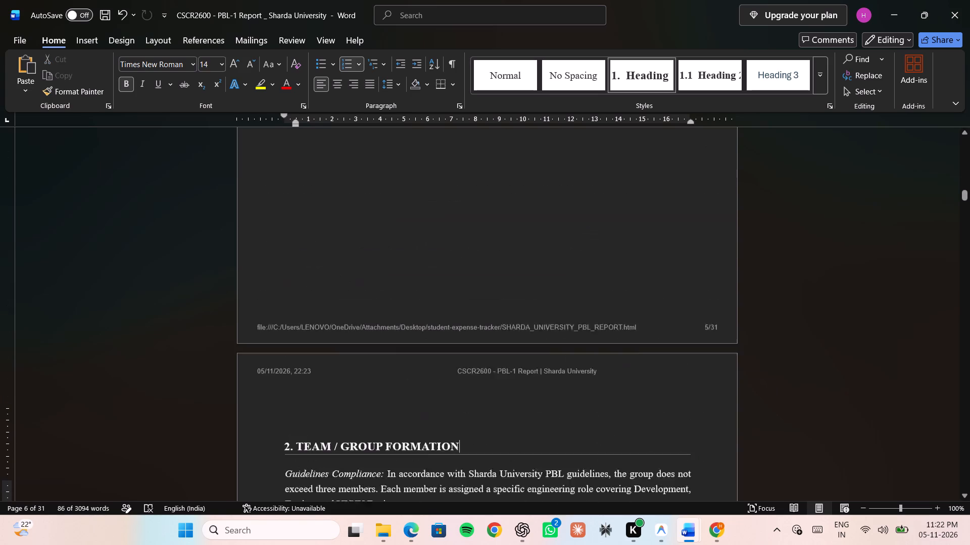
click(490, 236)
scroll(490, 236, up, 1)
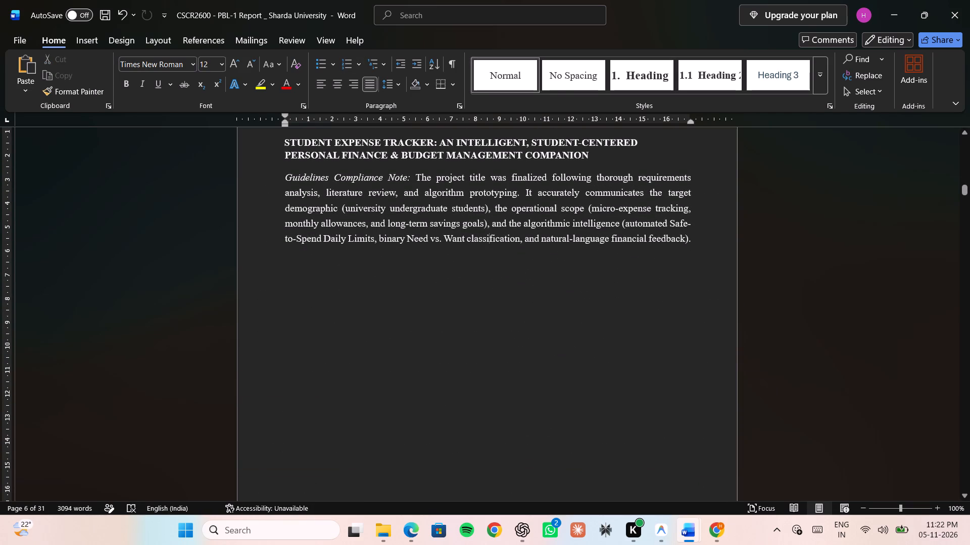
click(402, 305)
click(709, 239)
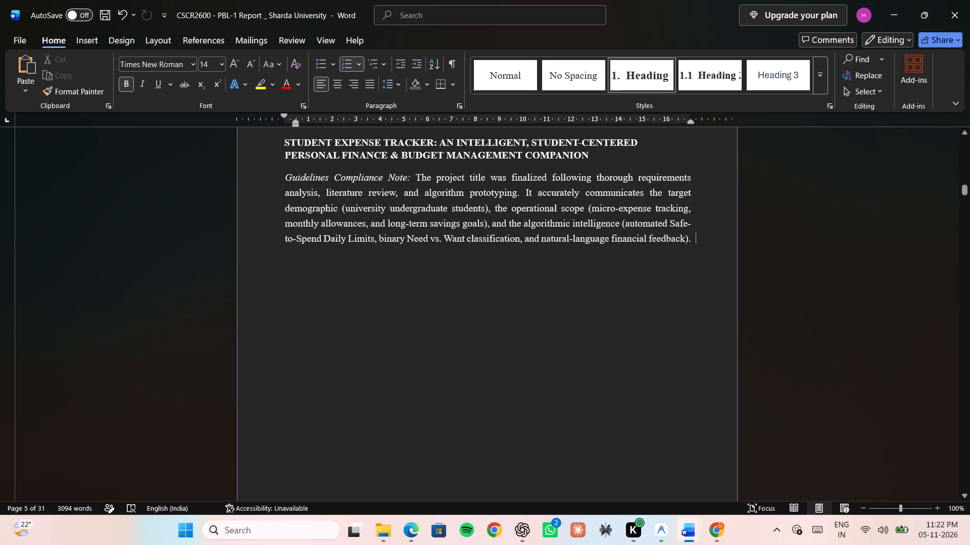
key(Return)
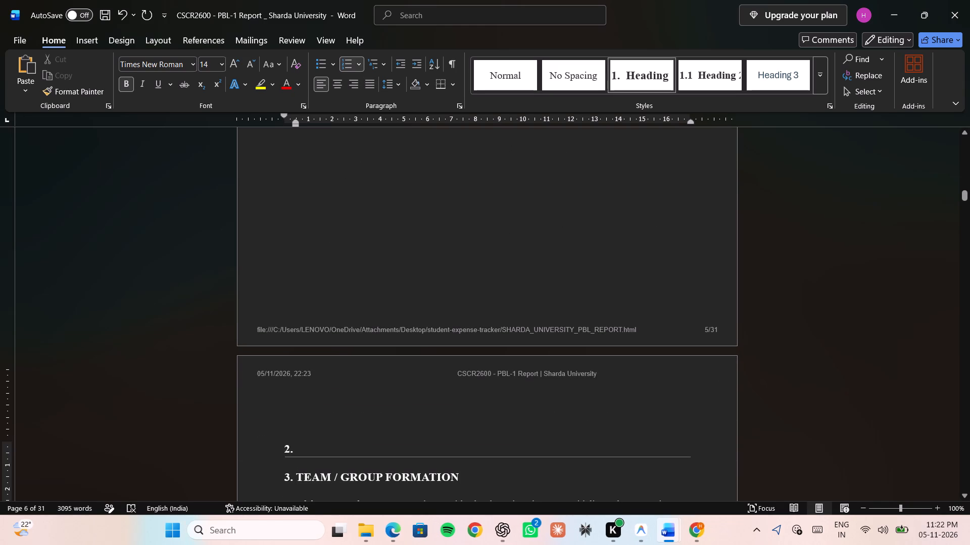
Check the section order in Chrome's HTML report, then paste the copied Team / Group Formation section at Word's empty numbered heading.
scroll(583, 246, up, 3)
scroll(583, 246, down, 2)
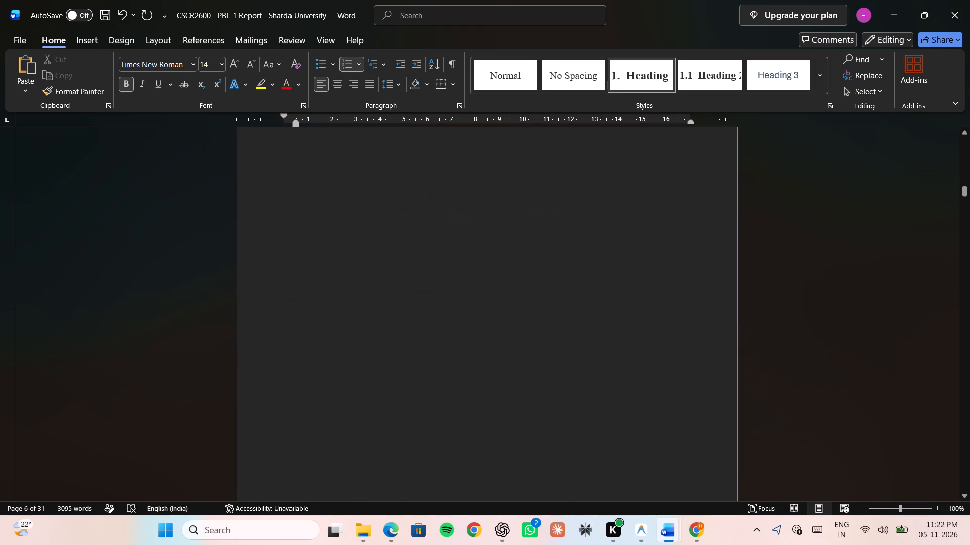
scroll(583, 246, down, 2)
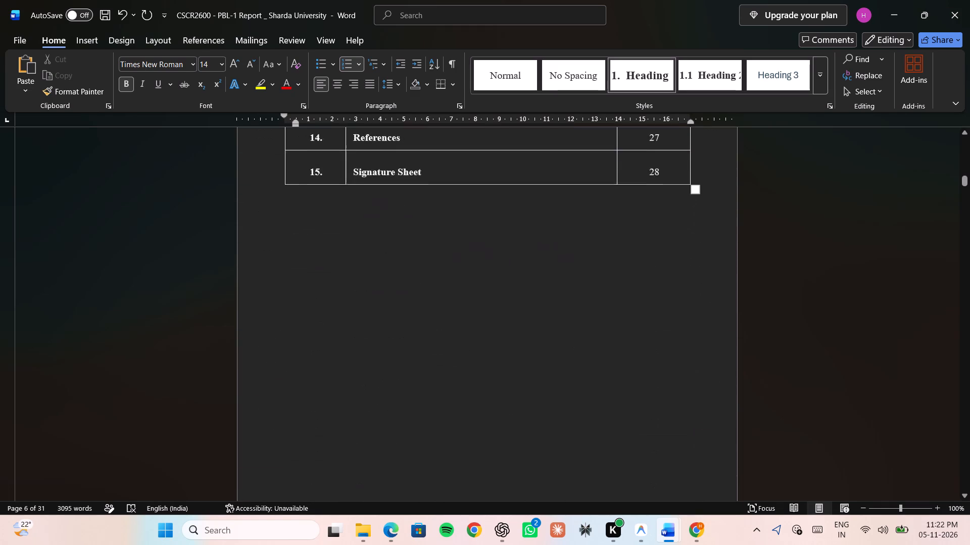
scroll(583, 246, down, 4)
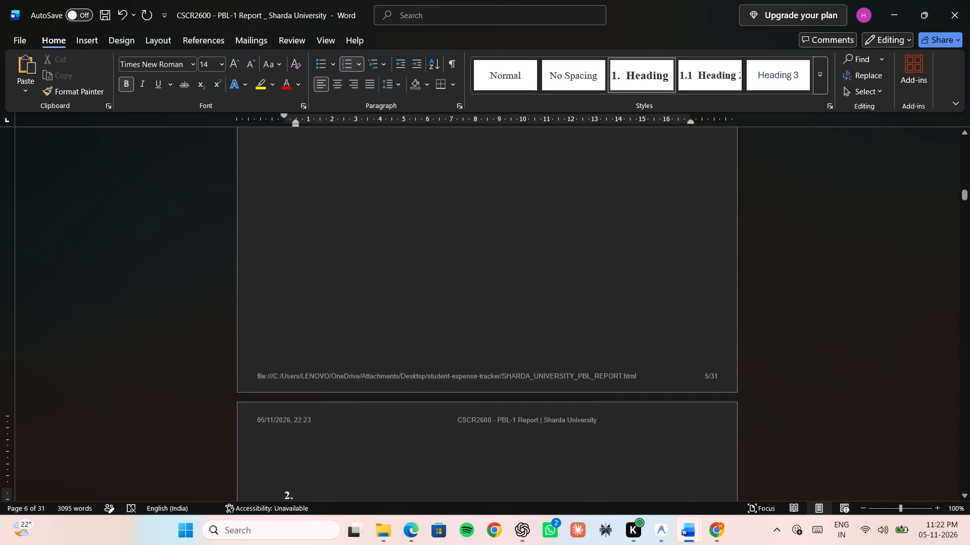
scroll(583, 246, down, 2)
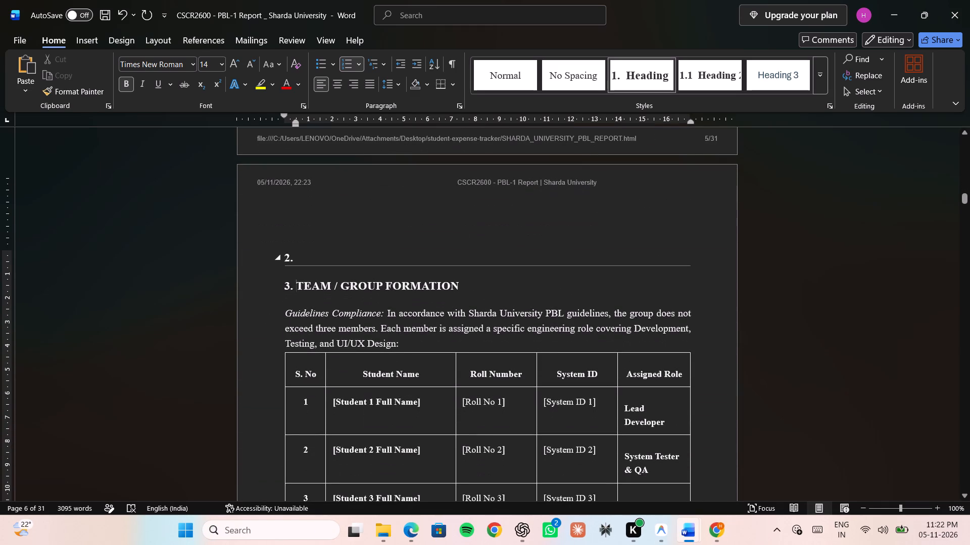
click(497, 249)
click(497, 249)
click(721, 532)
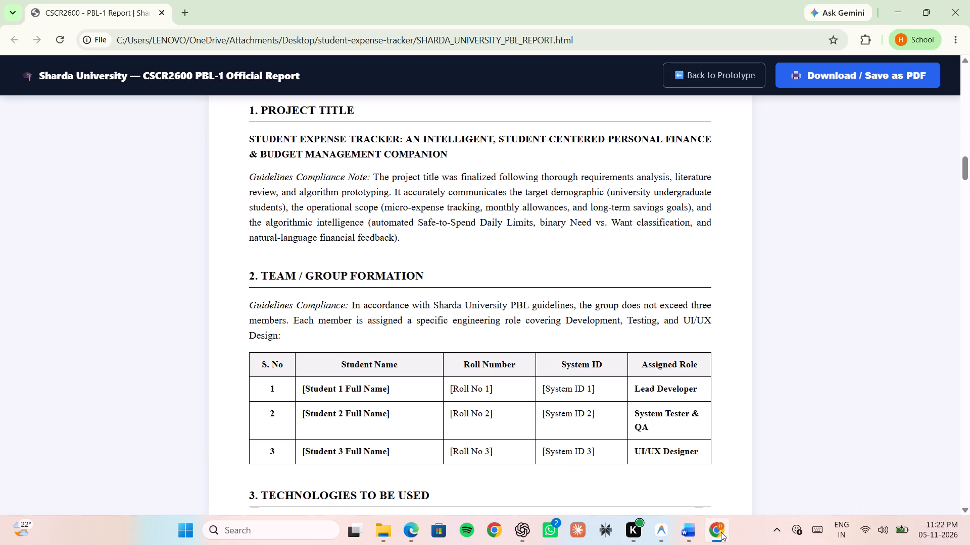
click(721, 532)
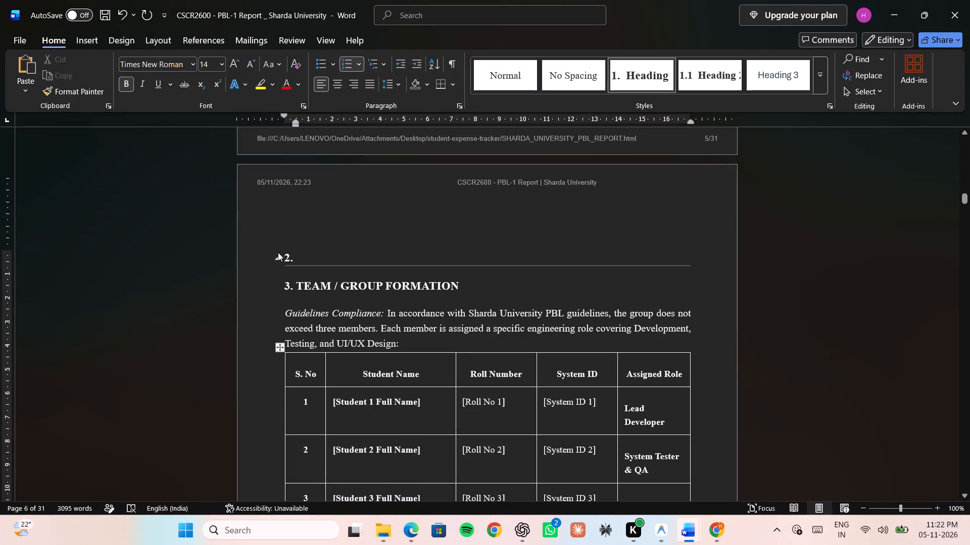
click(294, 286)
scroll(387, 282, down, 2)
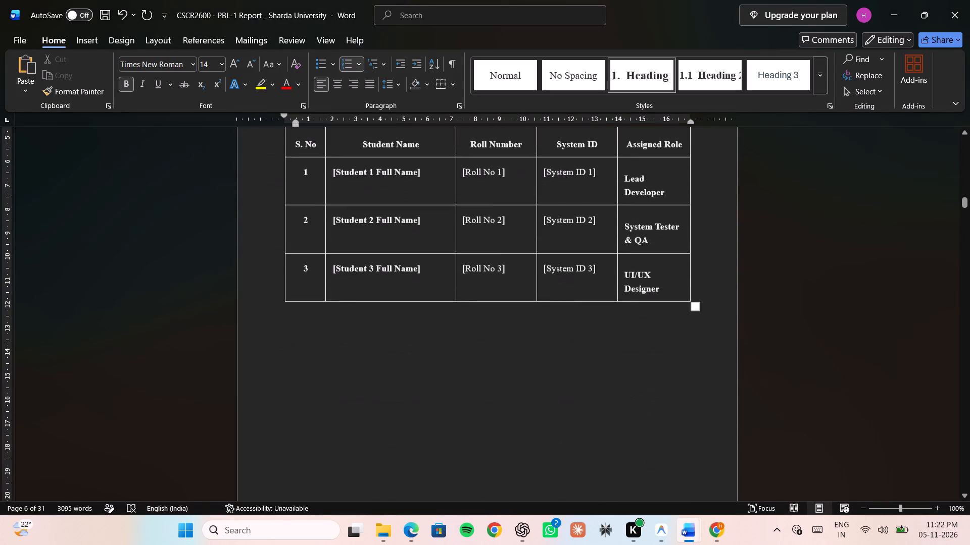
scroll(387, 282, up, 1)
click(343, 283)
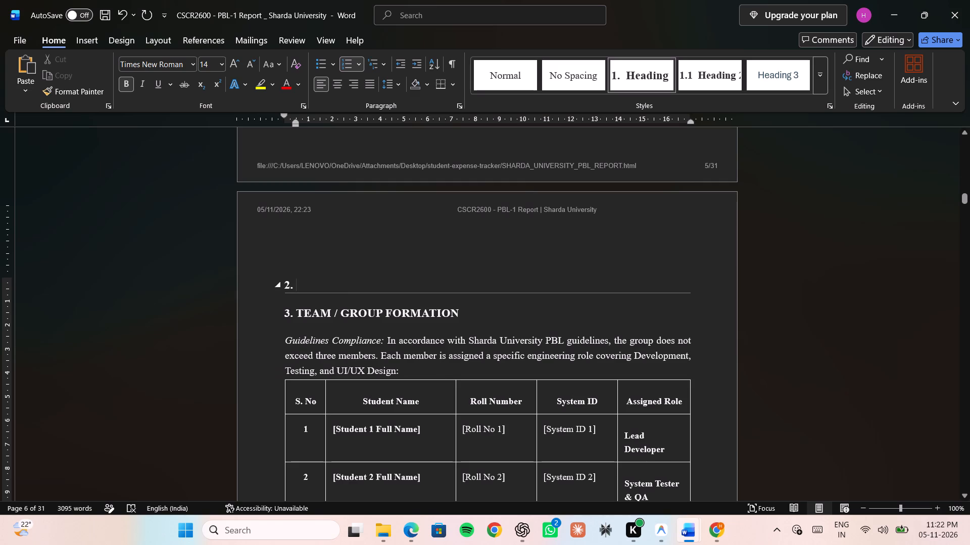
key(ctrl+v)
Examine the layout from the pasted Team / Group Formation section through the original one to Technologies to Be Used.
scroll(407, 303, down, 3)
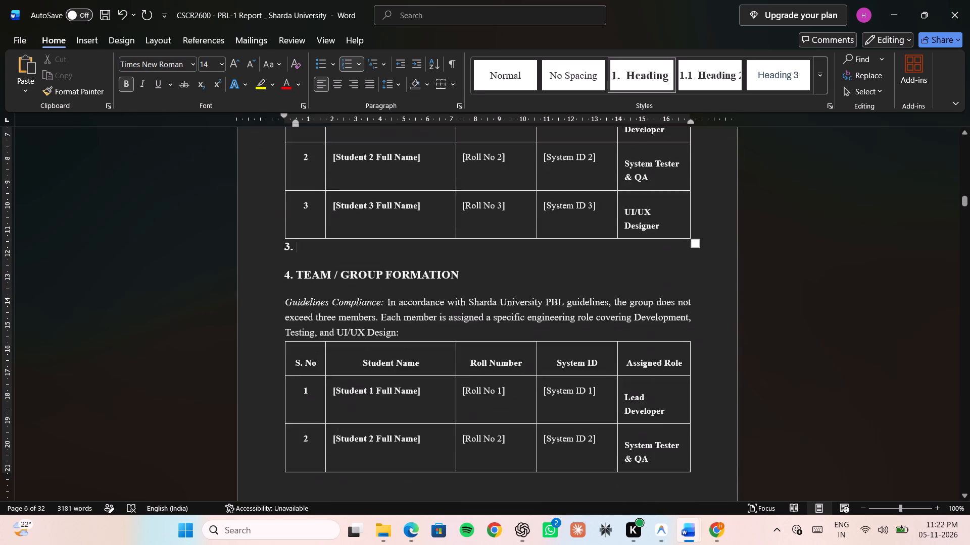
scroll(407, 303, down, 2)
scroll(407, 303, up, 2)
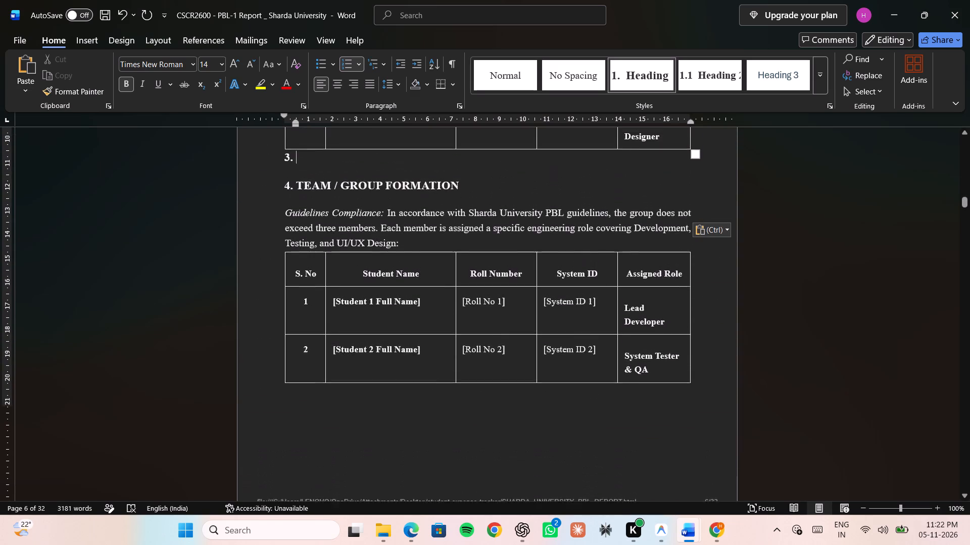
scroll(407, 303, up, 2)
scroll(318, 320, down, 5)
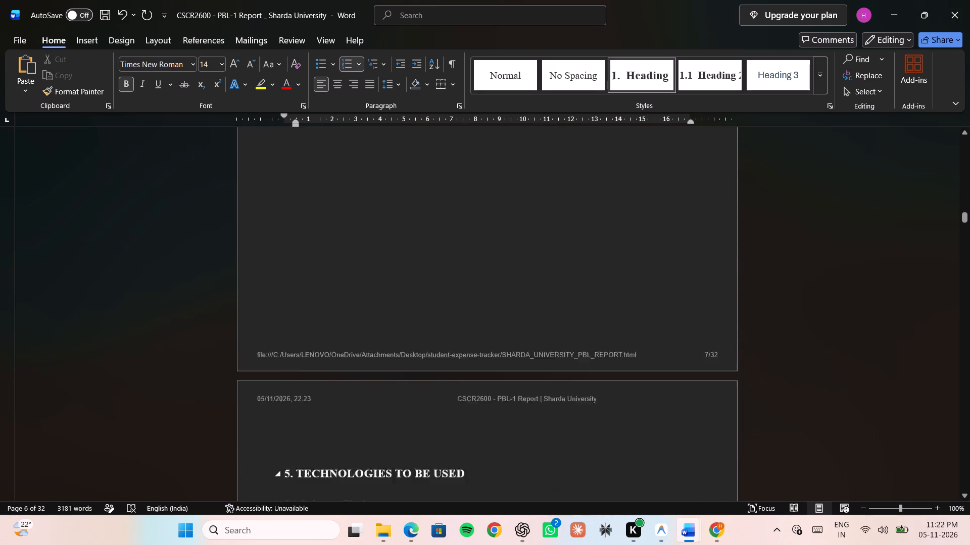
scroll(318, 320, up, 3)
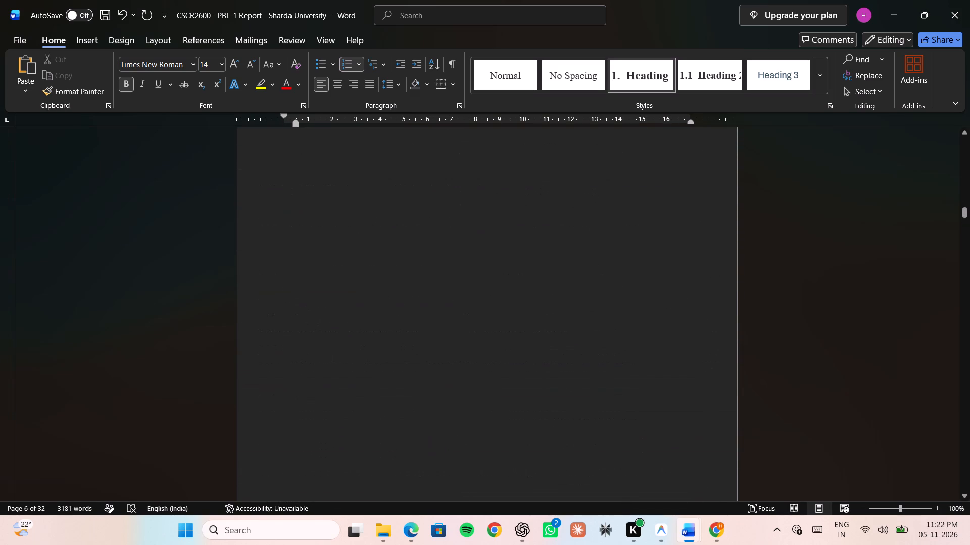
scroll(318, 320, up, 6)
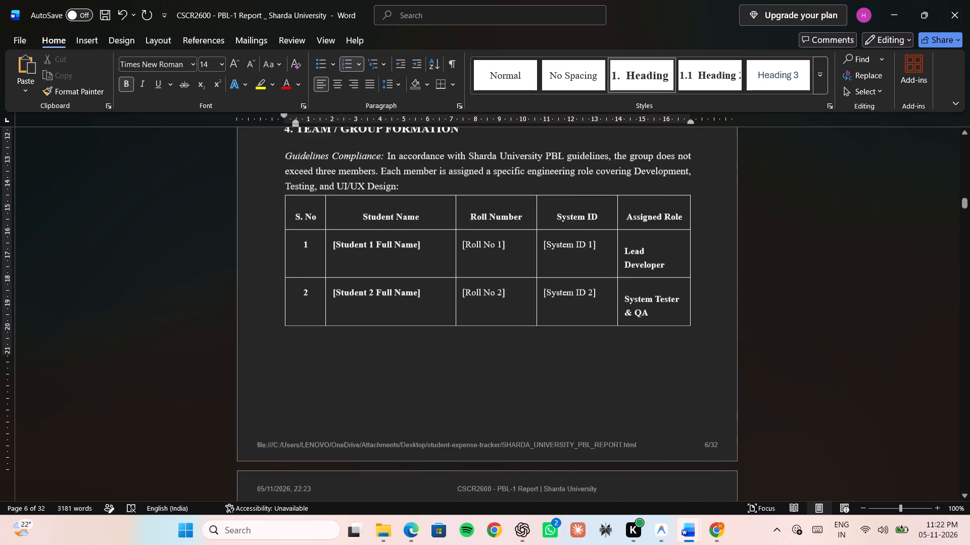
scroll(318, 320, up, 1)
scroll(318, 320, down, 2)
scroll(318, 320, up, 1)
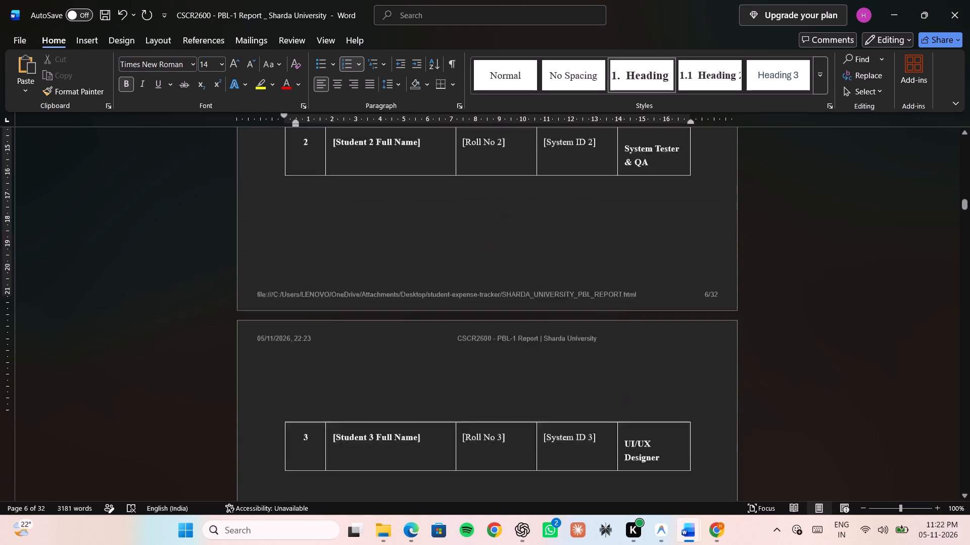
scroll(318, 320, up, 1)
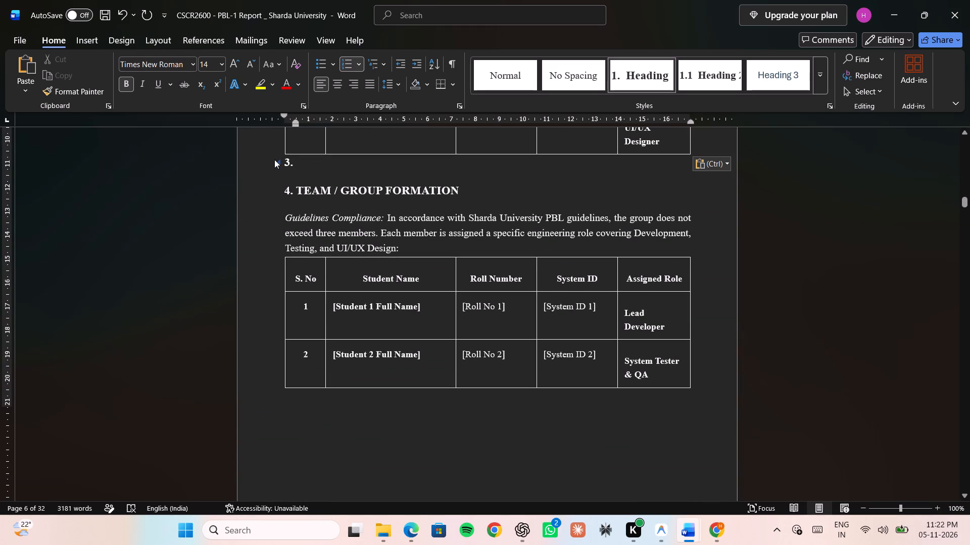
Move the empty numbered heading between the two team tables into the second table's Student Name header cell.
click(274, 159)
click(283, 158)
drag(280, 158, 289, 178)
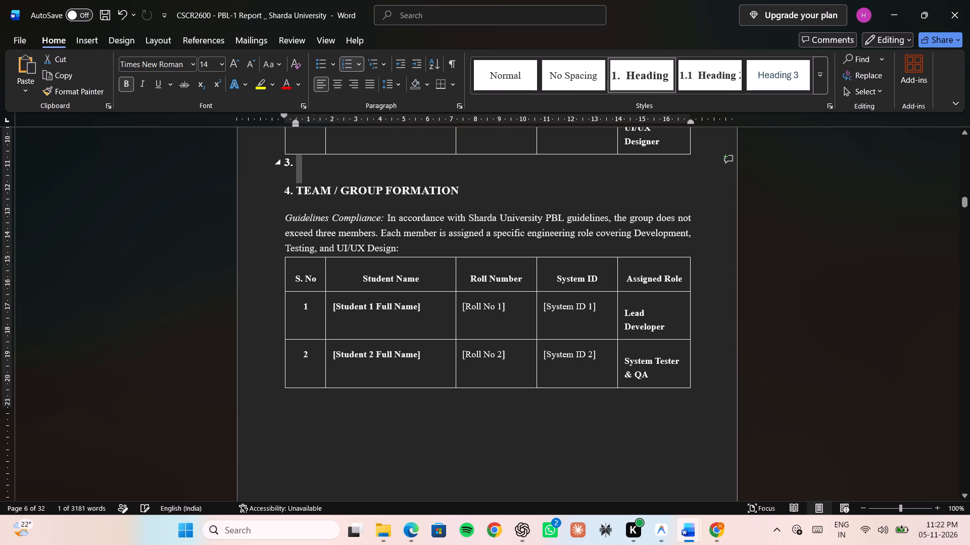
drag(289, 178, 272, 150)
drag(289, 161, 362, 265)
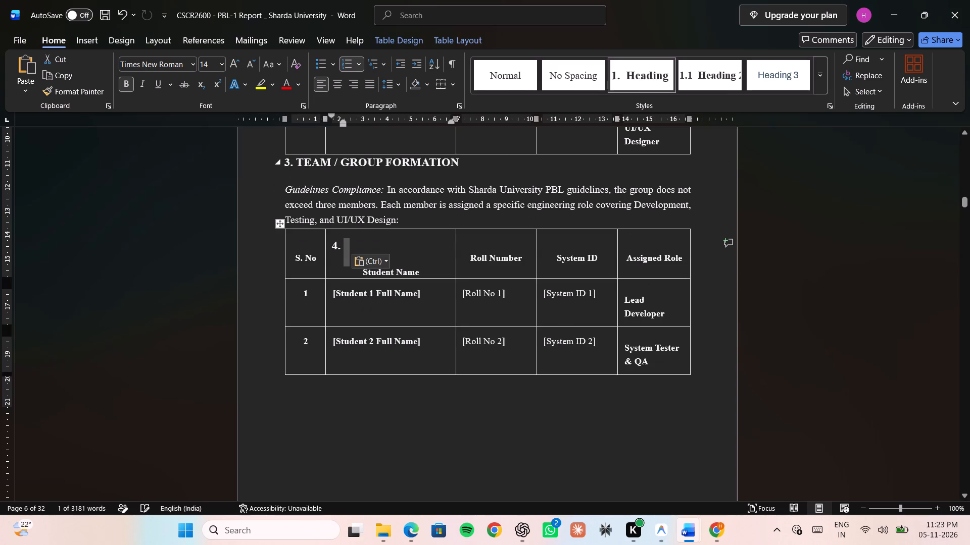
Delete the entire duplicate team table under the second Team / Group Formation heading.
scroll(359, 215, up, 2)
scroll(359, 215, down, 1)
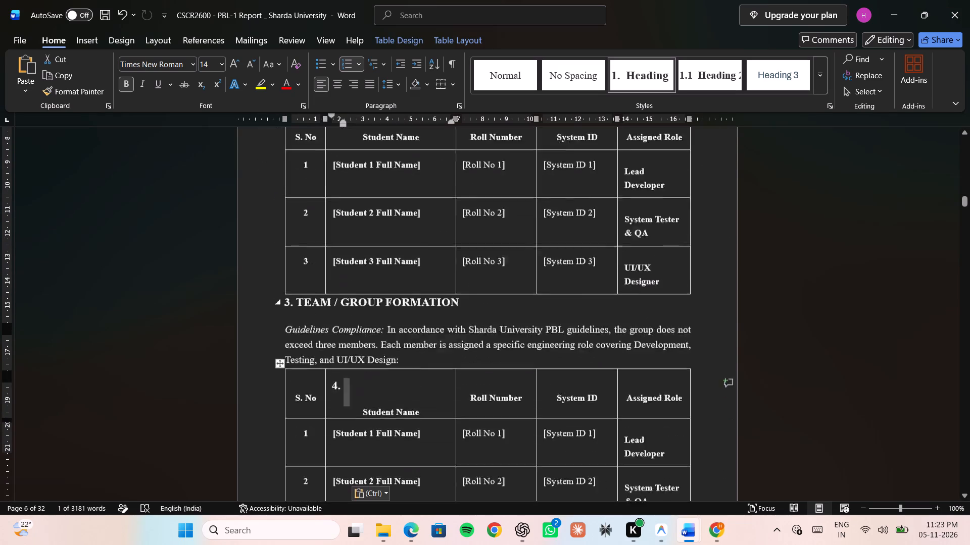
drag(290, 208, 337, 262)
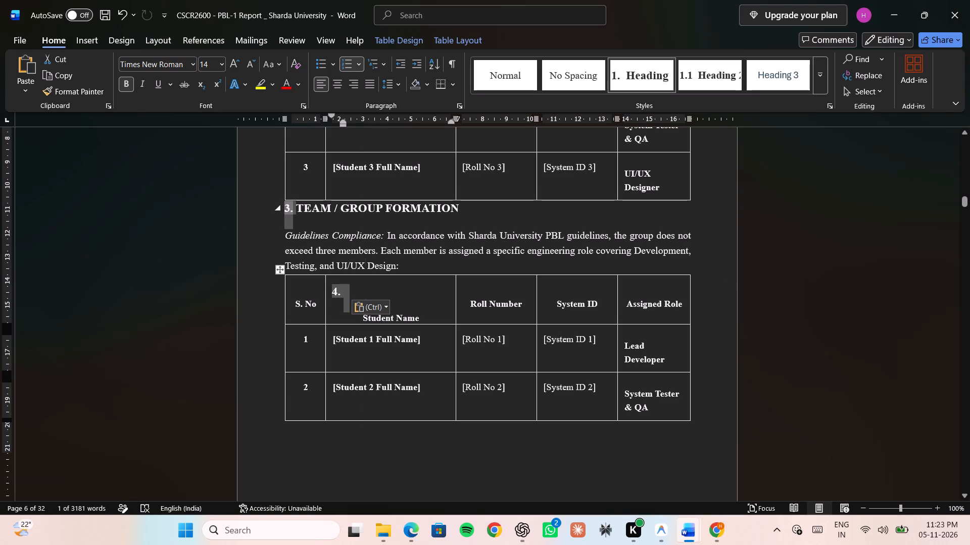
drag(337, 262, 348, 296)
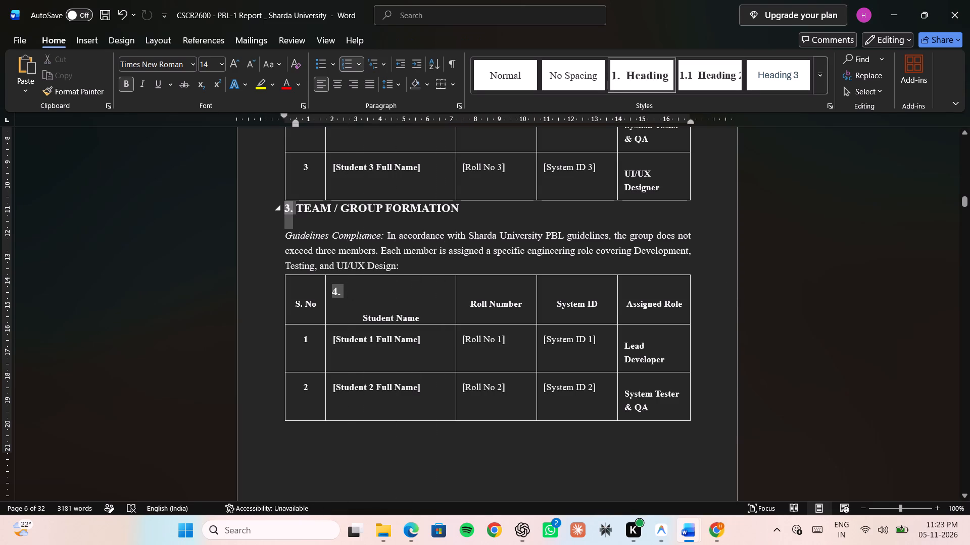
click(386, 218)
click(425, 210)
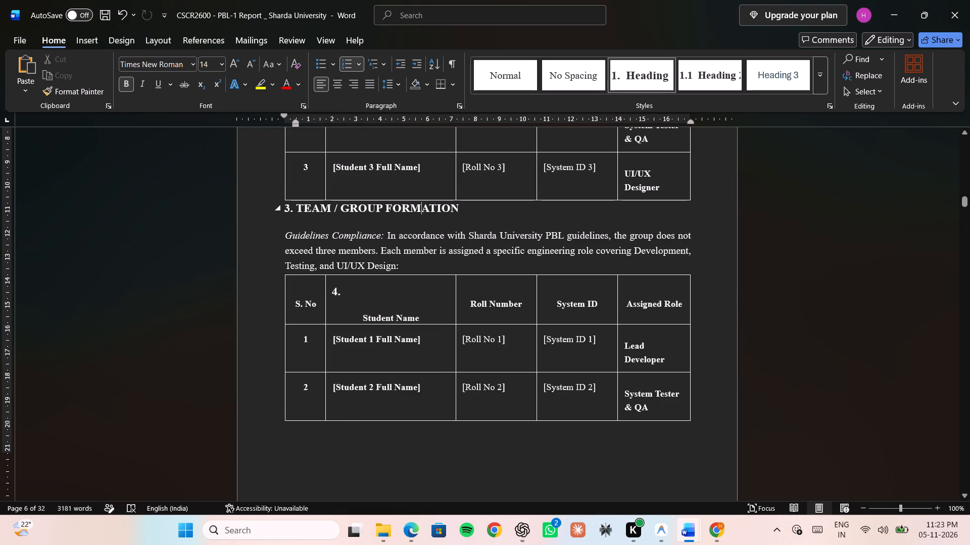
drag(288, 208, 385, 264)
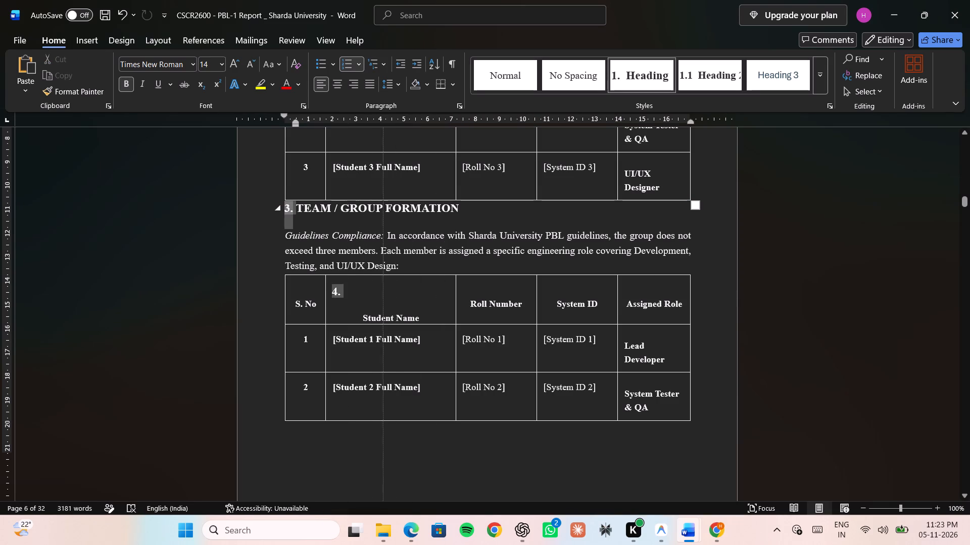
drag(385, 264, 332, 234)
scroll(332, 234, up, 1)
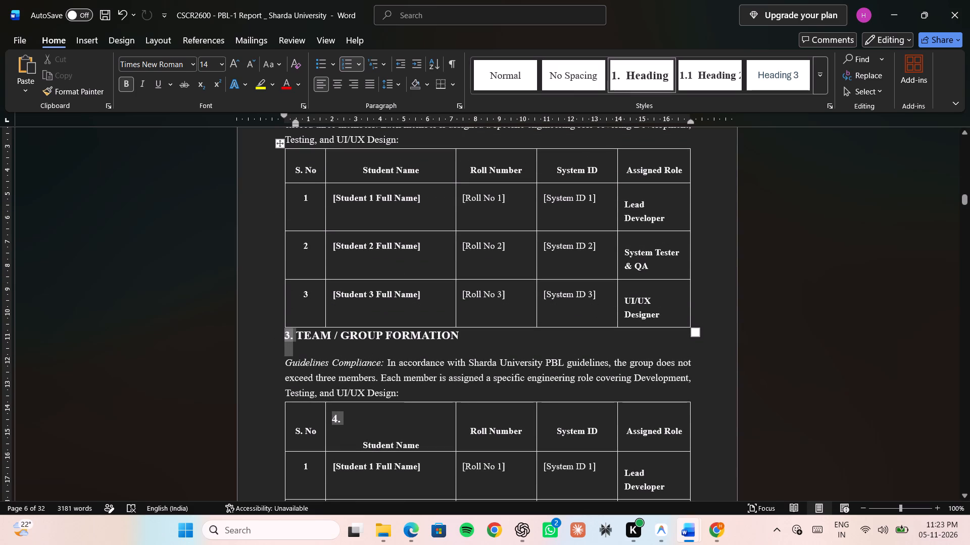
click(537, 396)
scroll(481, 417, down, 6)
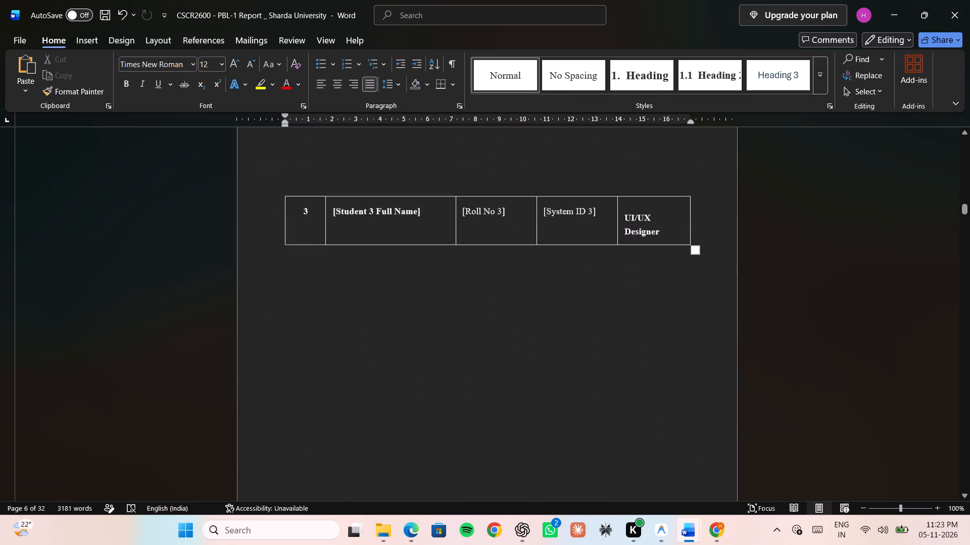
click(700, 241)
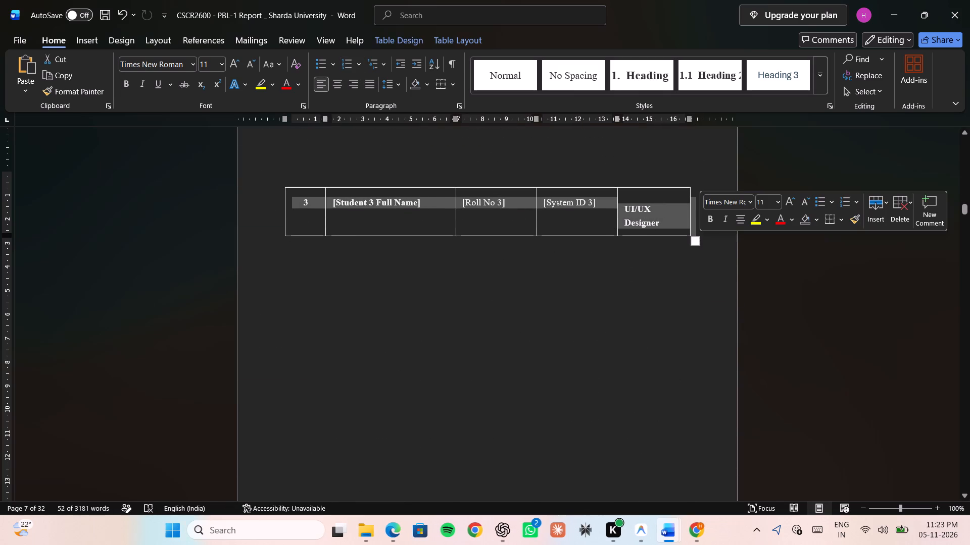
click(898, 210)
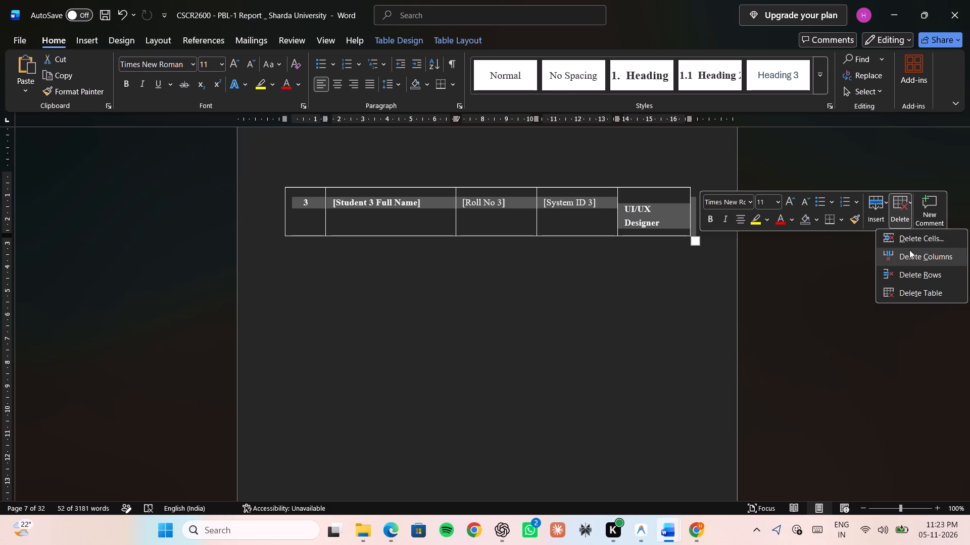
click(904, 297)
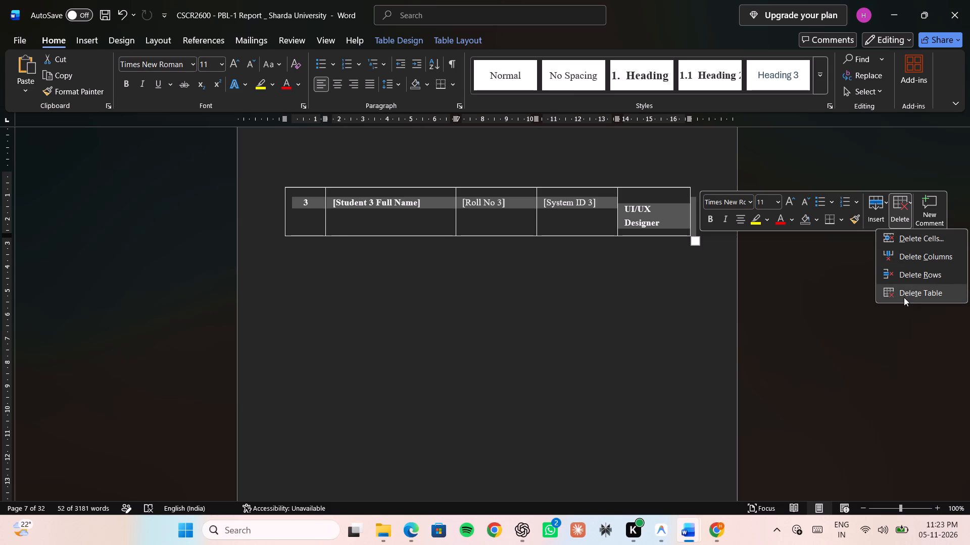
Delete the duplicate Team / Group Formation heading, its Guidelines Compliance paragraph and the leftover empty line above Technologies to Be Used.
scroll(707, 350, down, 1)
scroll(707, 350, up, 3)
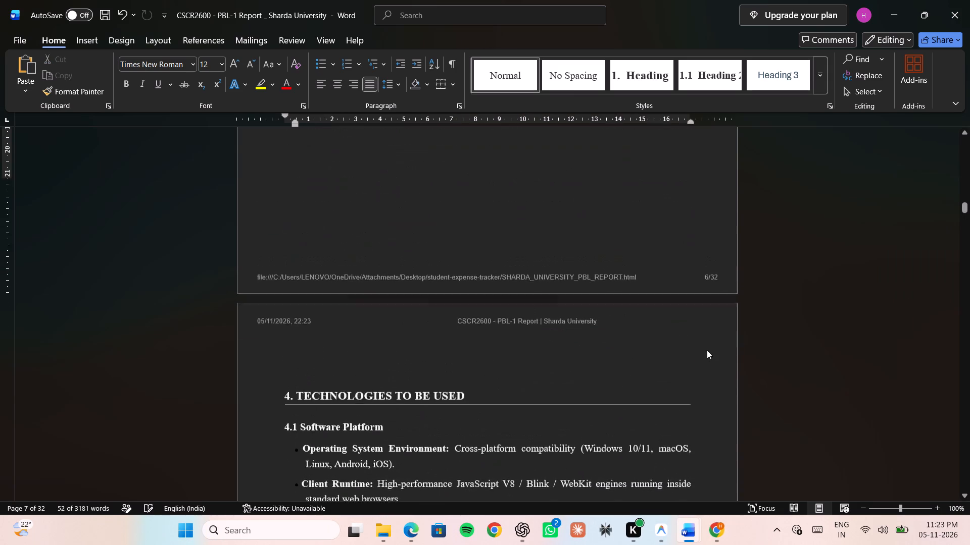
scroll(707, 350, up, 2)
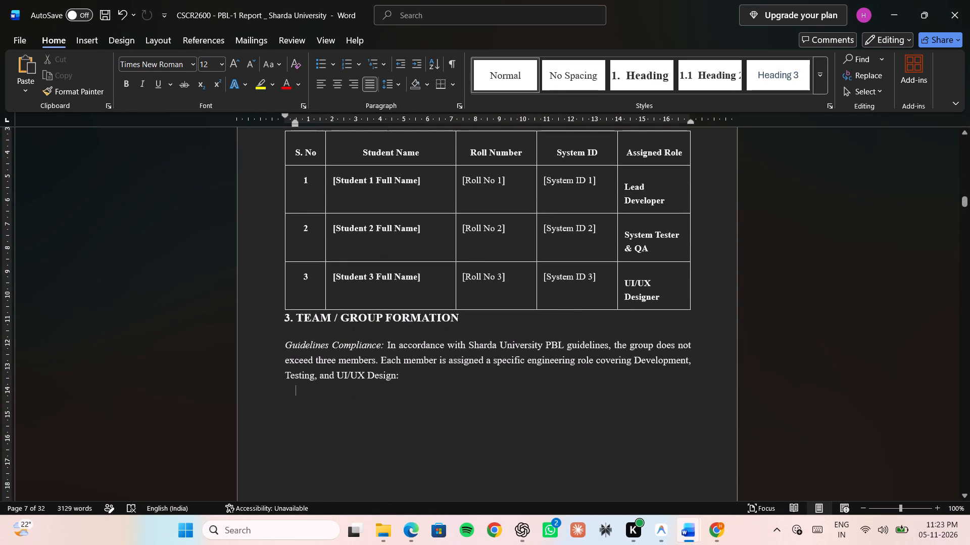
click(469, 386)
click(469, 386)
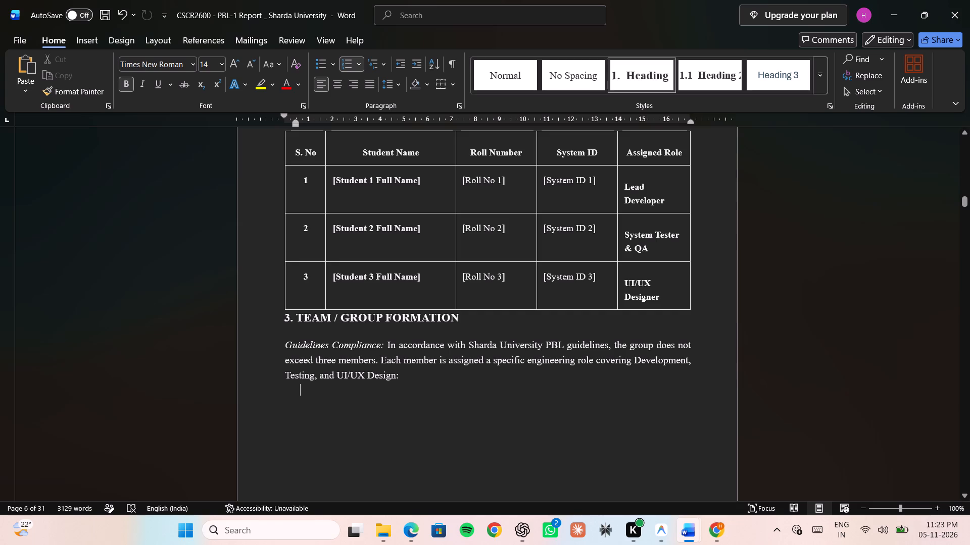
click(425, 378)
key(BackSpace)
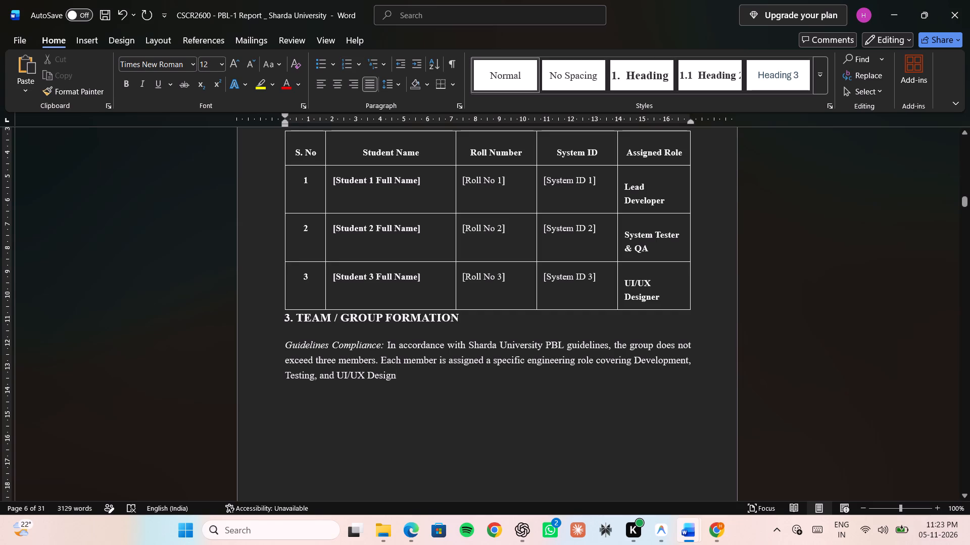
drag(284, 323, 325, 389)
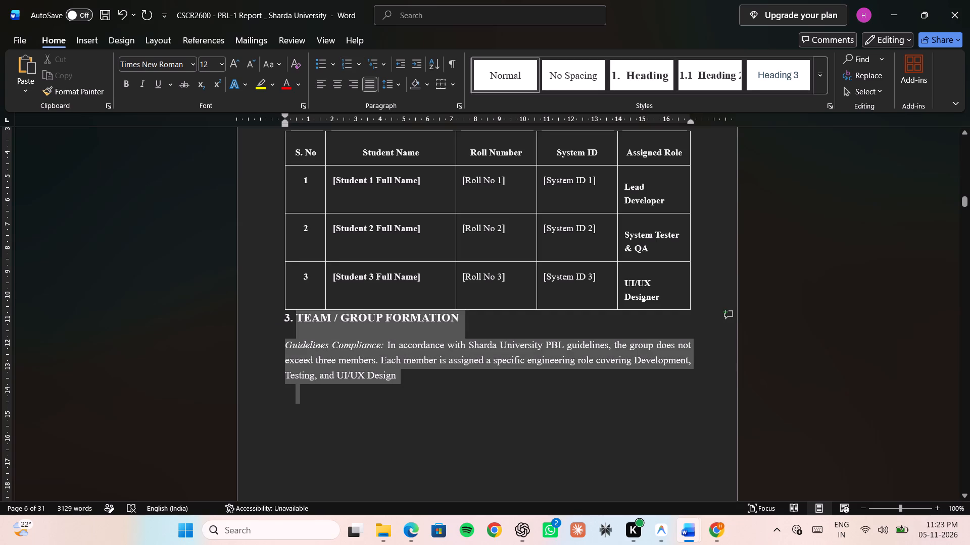
drag(325, 389, 386, 385)
key(BackSpace)
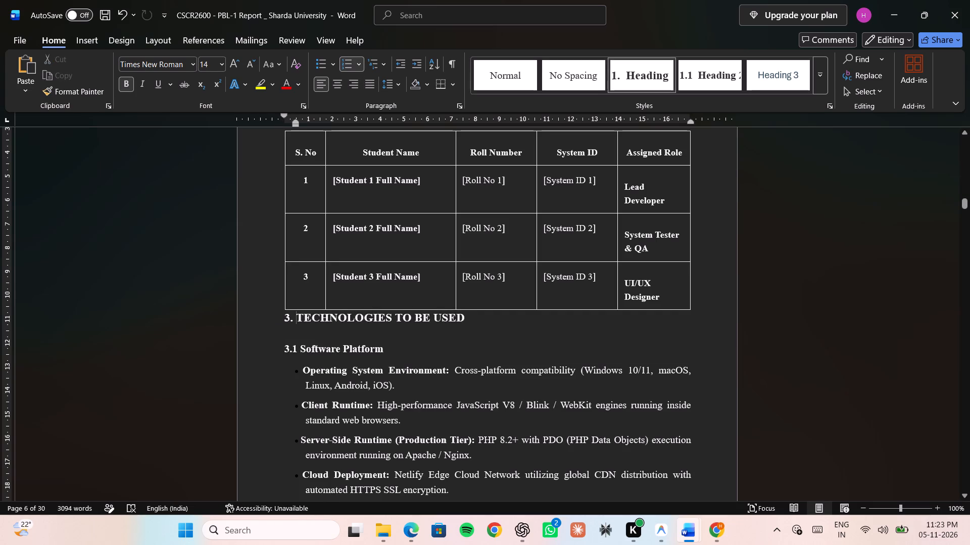
click(480, 314)
Compare the section order and layout around Team / Group Formation in Chrome's HTML report with the Word document.
click(704, 533)
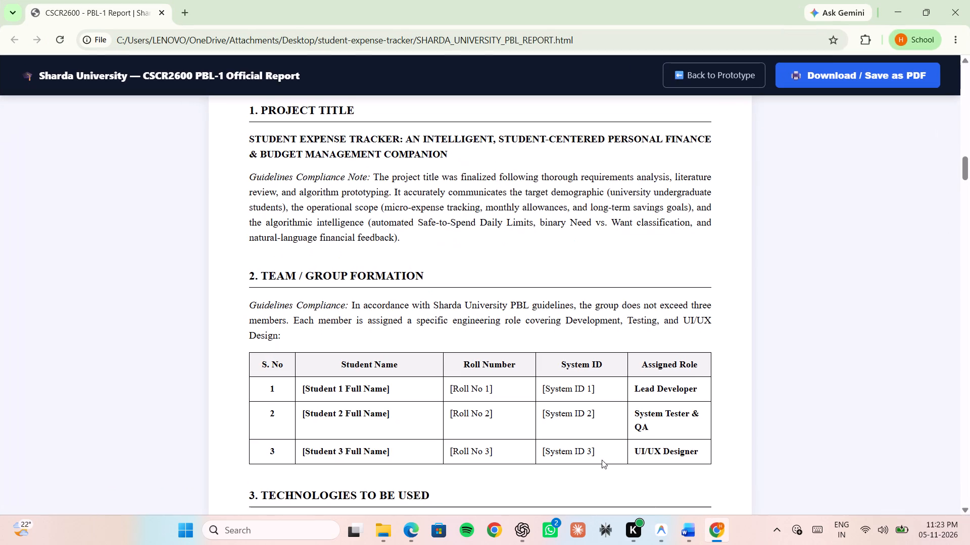
scroll(568, 427, down, 1)
click(717, 536)
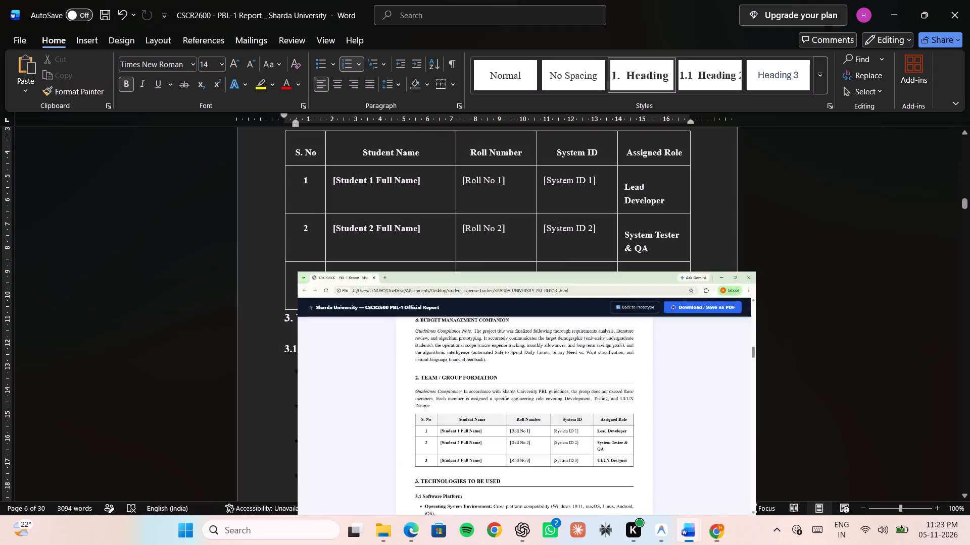
scroll(395, 330, up, 2)
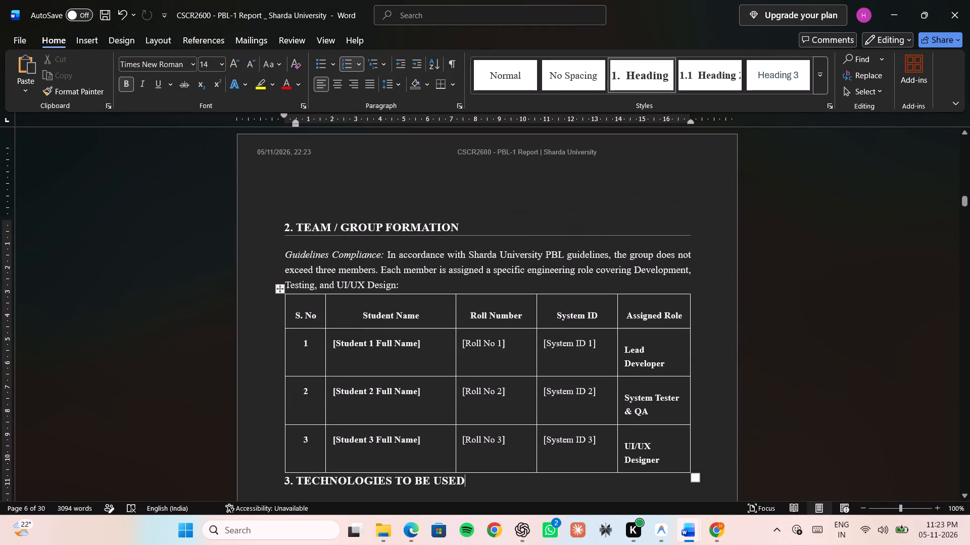
scroll(395, 330, up, 3)
scroll(395, 330, down, 1)
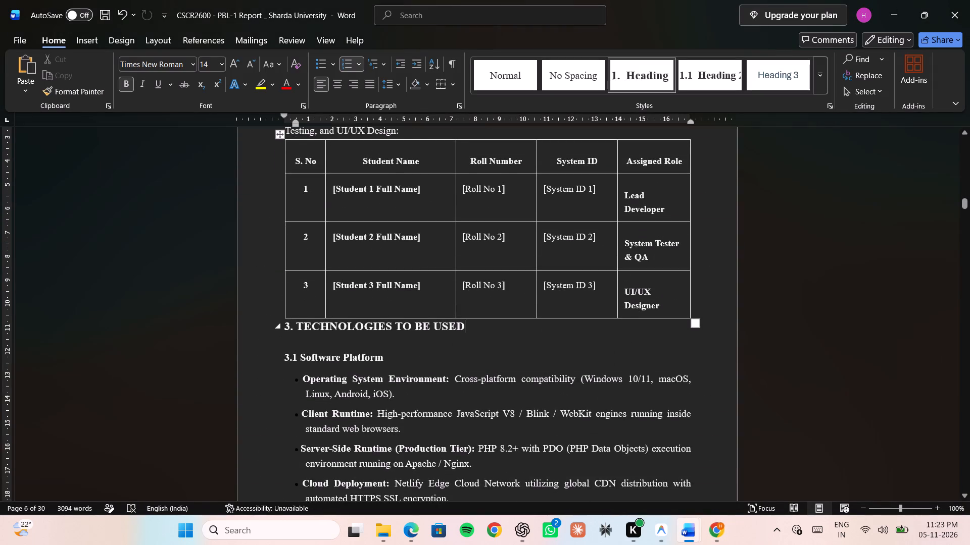
scroll(385, 329, up, 1)
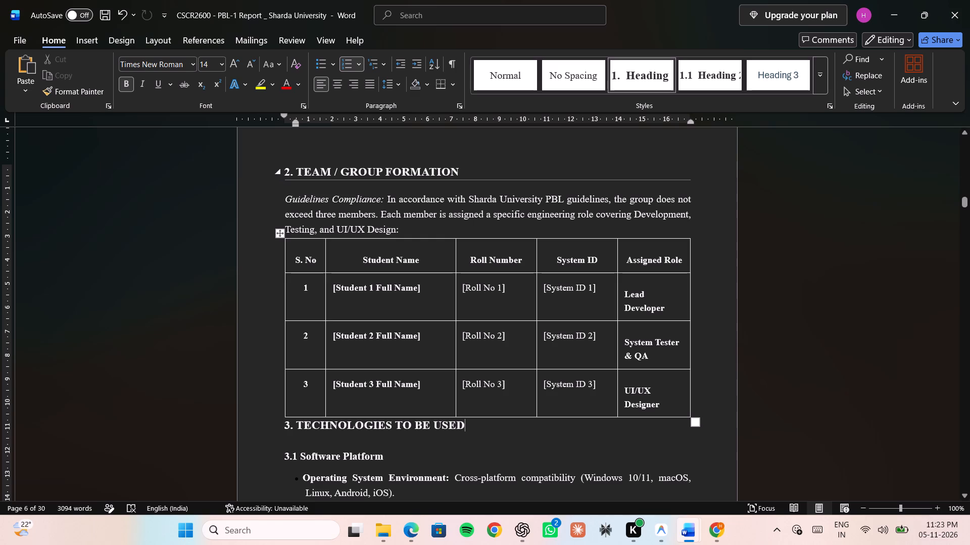
Copy the Team / Group Formation heading with its Guidelines Compliance paragraph and the full team table.
drag(284, 174, 566, 385)
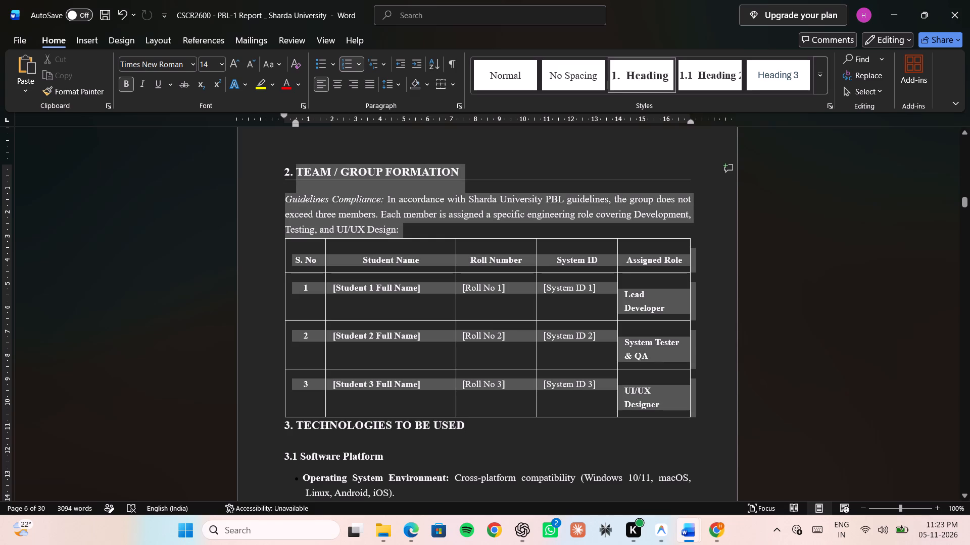
drag(566, 385, 569, 385)
key(ctrl+c)
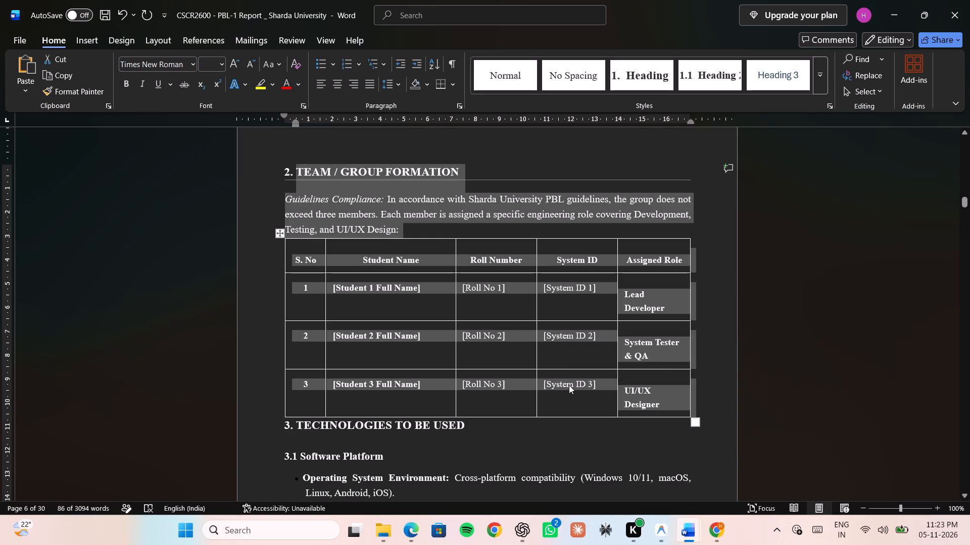
Add a space at the end of the Project Title compliance note.
scroll(589, 180, up, 4)
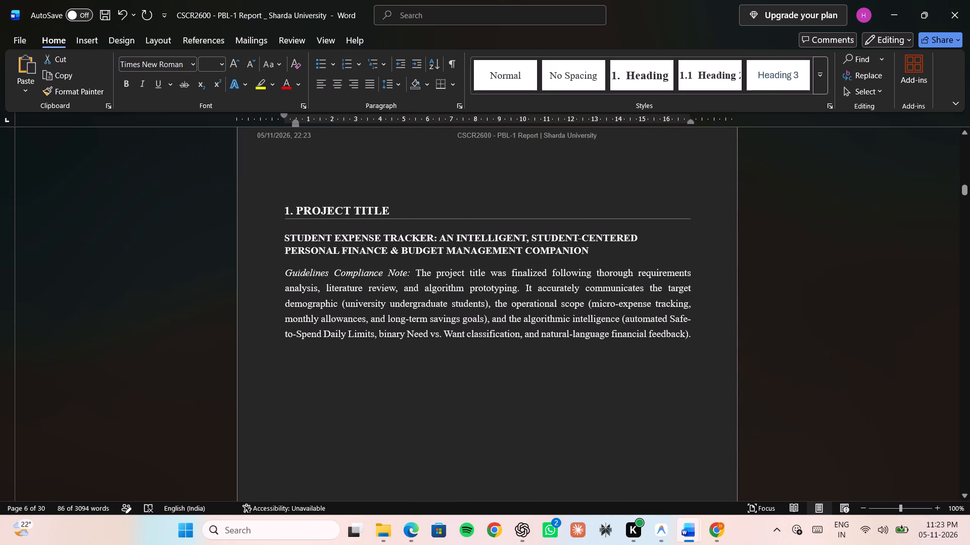
click(696, 332)
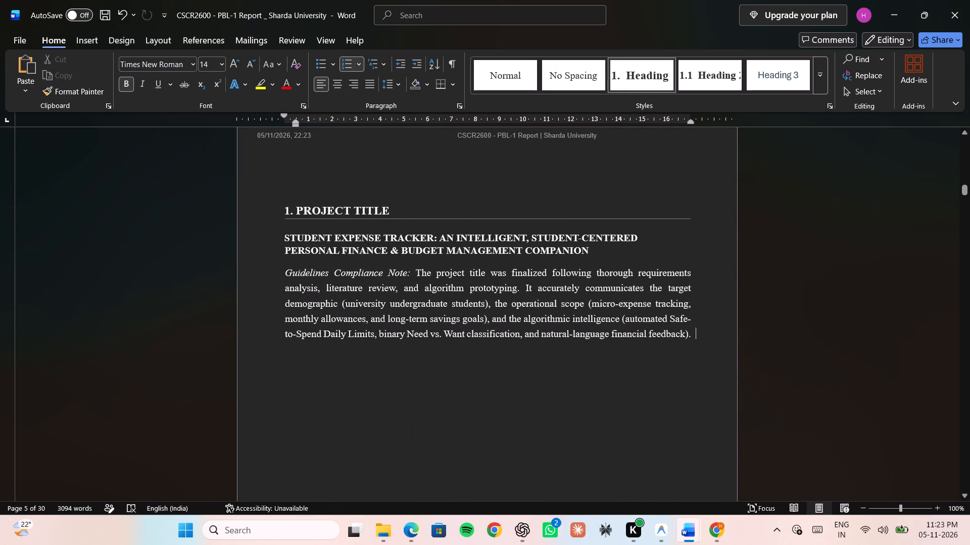
click(314, 375)
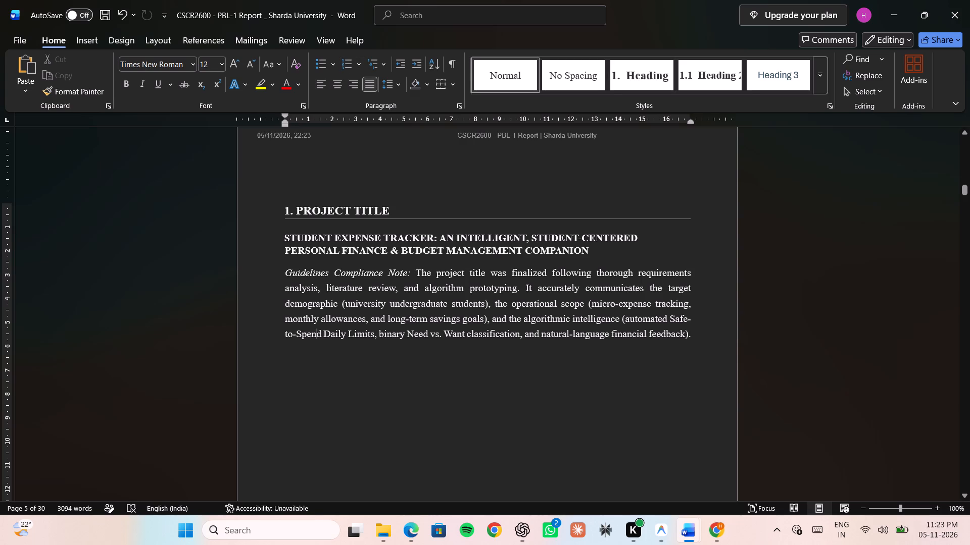
click(300, 357)
click(312, 369)
click(704, 332)
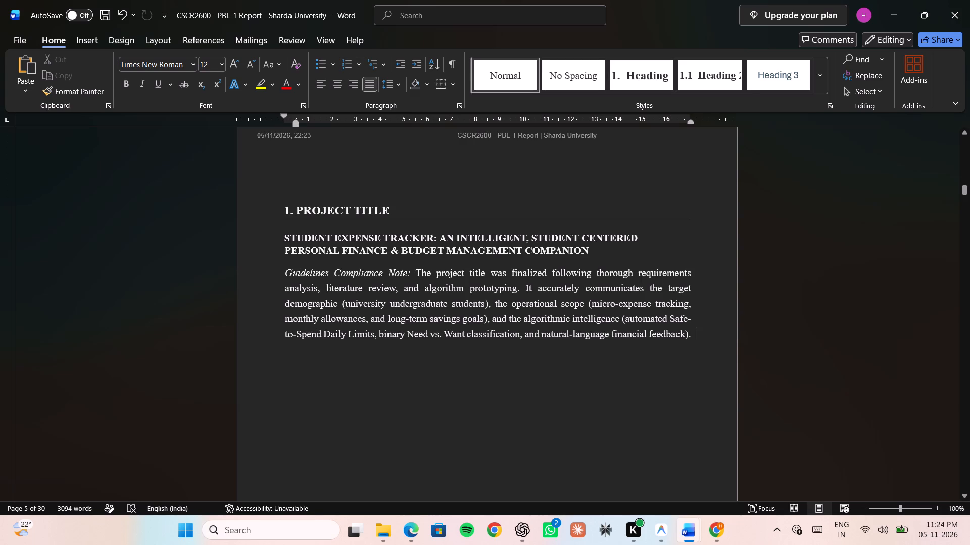
key(space)
Look through the pages between the contents table's last entries and the Project Title section.
scroll(704, 332, up, 4)
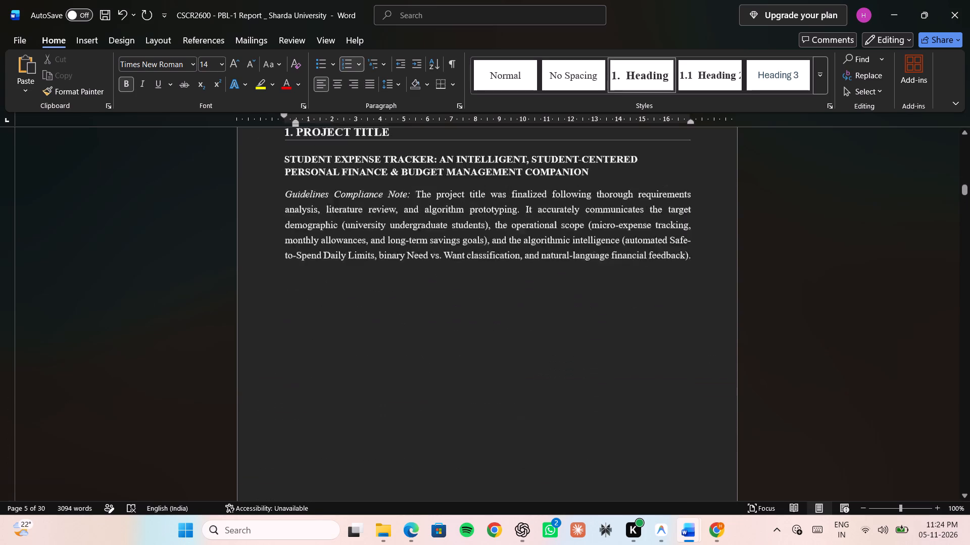
scroll(704, 332, up, 6)
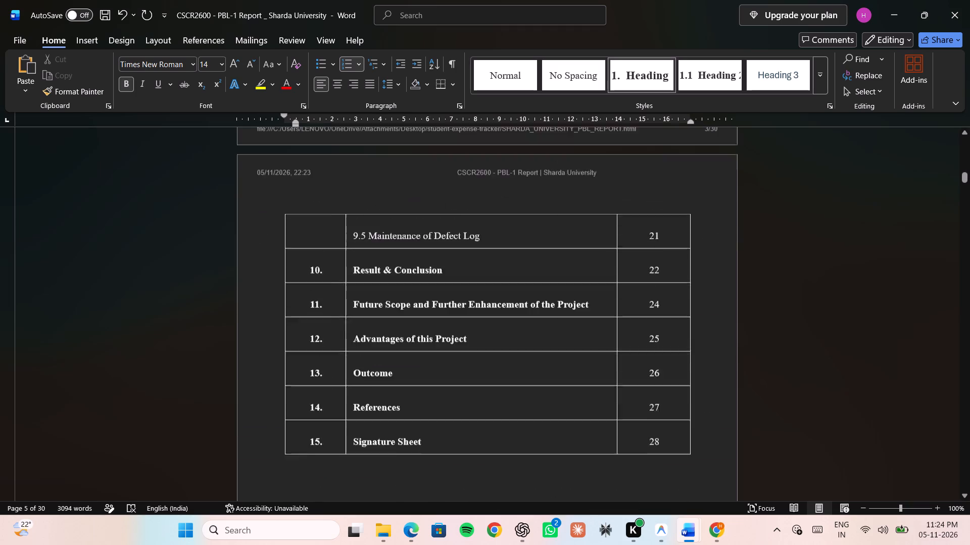
scroll(704, 332, up, 3)
scroll(704, 332, down, 4)
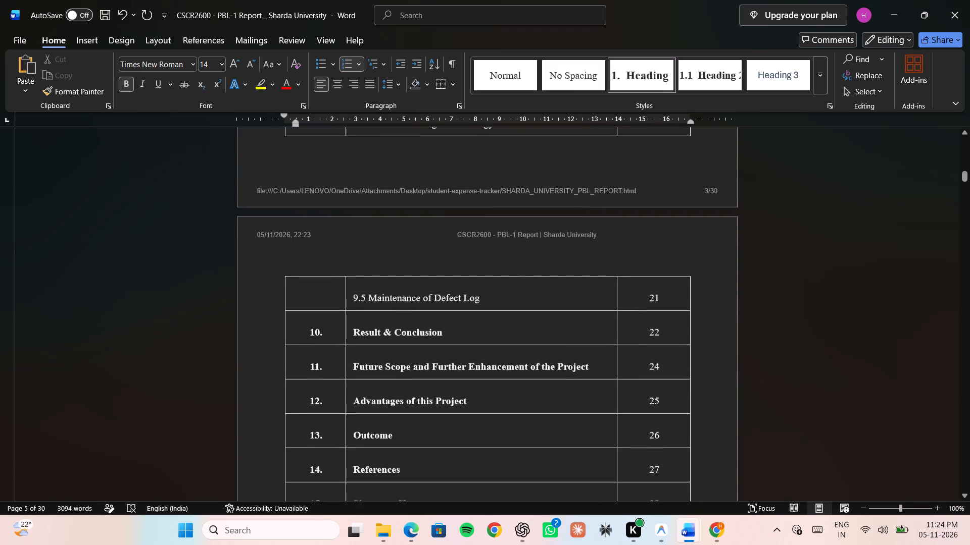
scroll(704, 332, down, 4)
scroll(704, 332, up, 1)
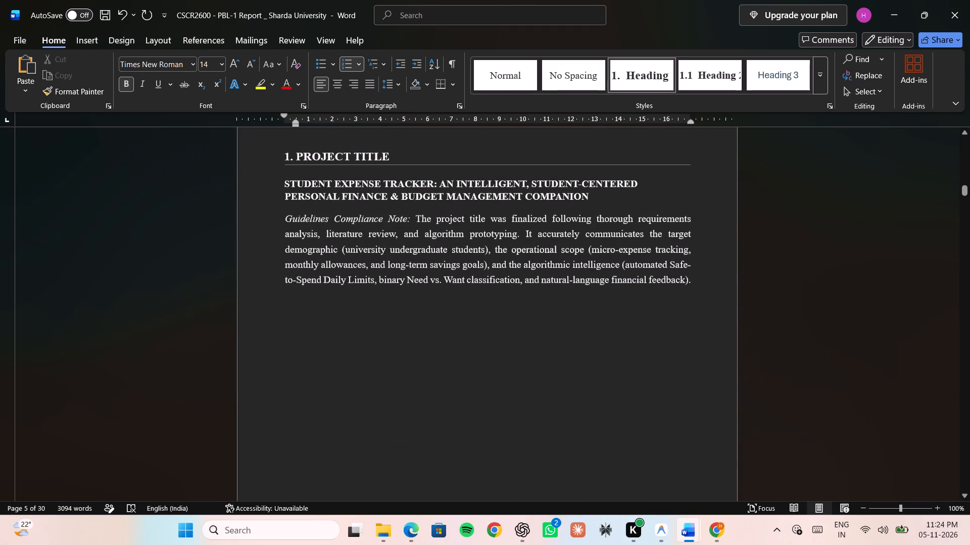
scroll(704, 332, up, 1)
Paste the copied Team / Group Formation section at the end of the Project Title compliance note.
click(707, 281)
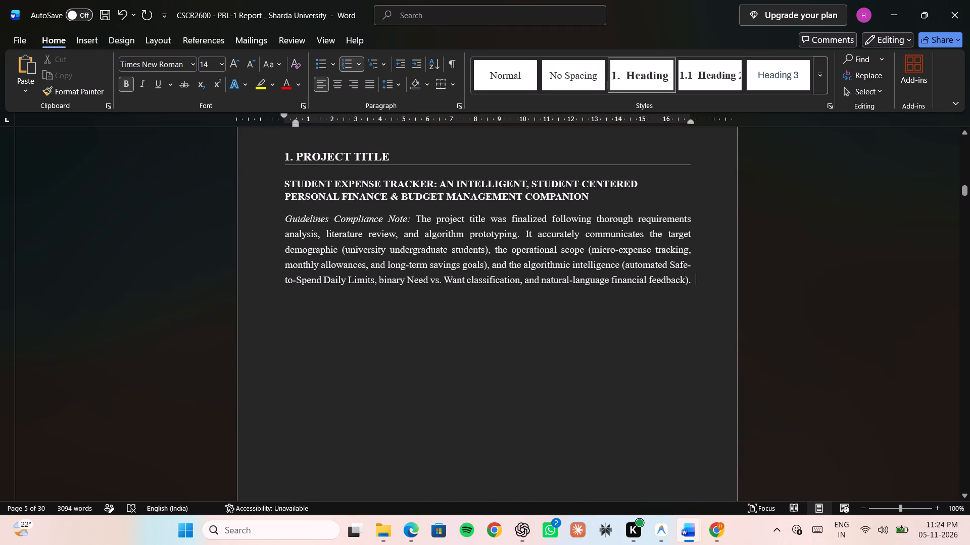
key(ctrl+v)
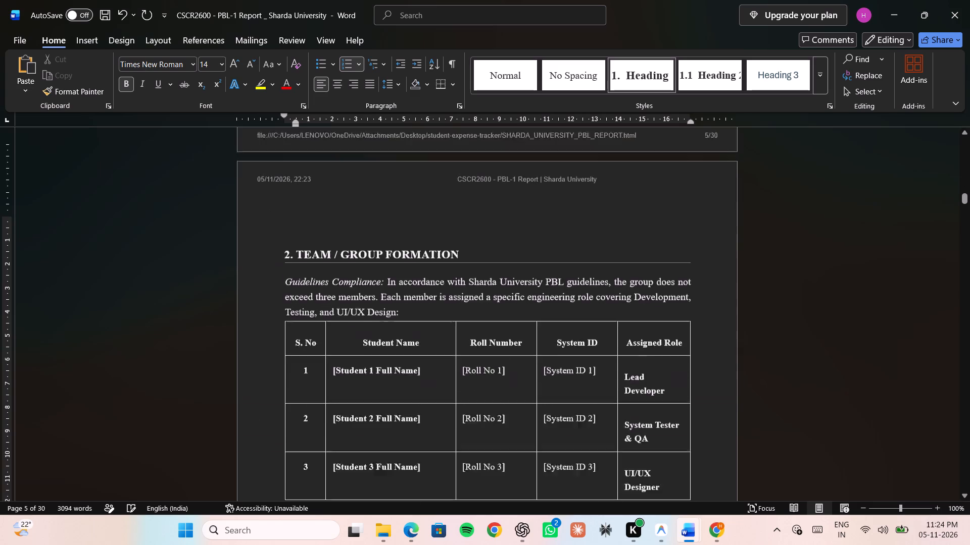
Look through the pages from Project Title to Technologies to Be Used to check where the Team / Group Formation section was pasted.
scroll(588, 274, up, 6)
scroll(588, 274, down, 2)
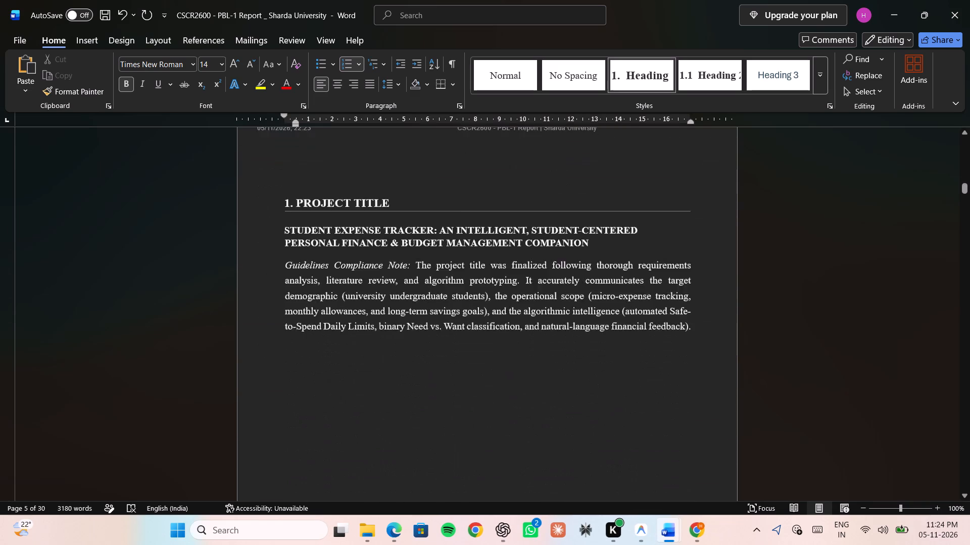
scroll(588, 274, down, 5)
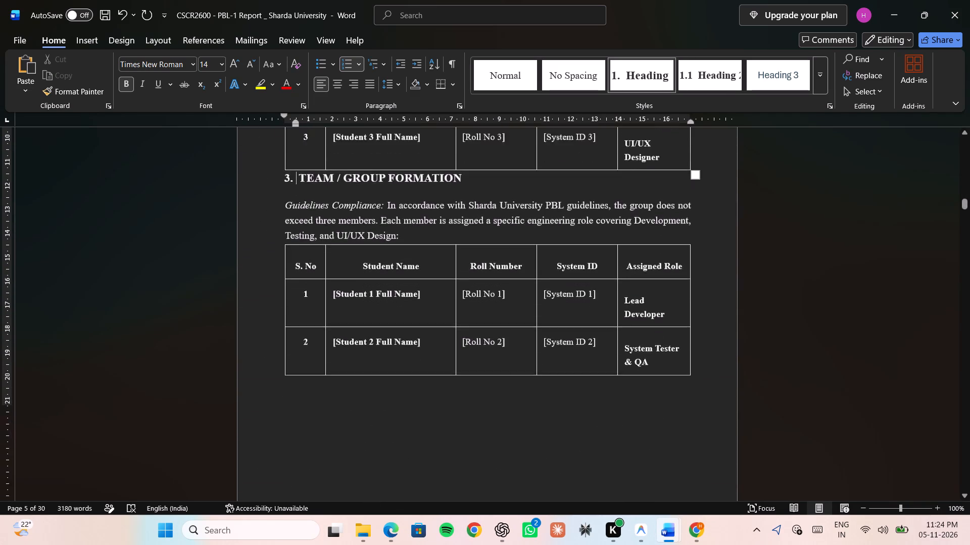
scroll(588, 274, down, 1)
scroll(588, 274, up, 2)
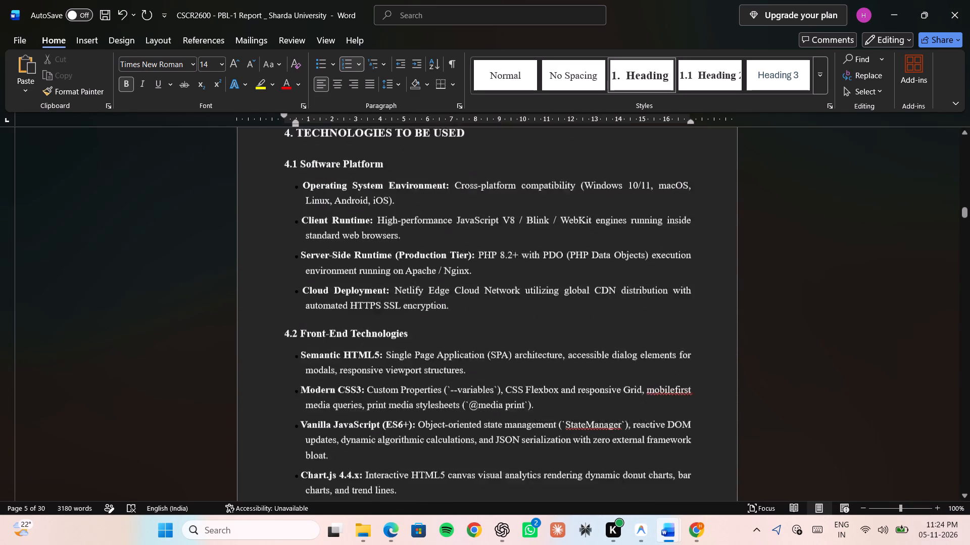
scroll(588, 274, up, 2)
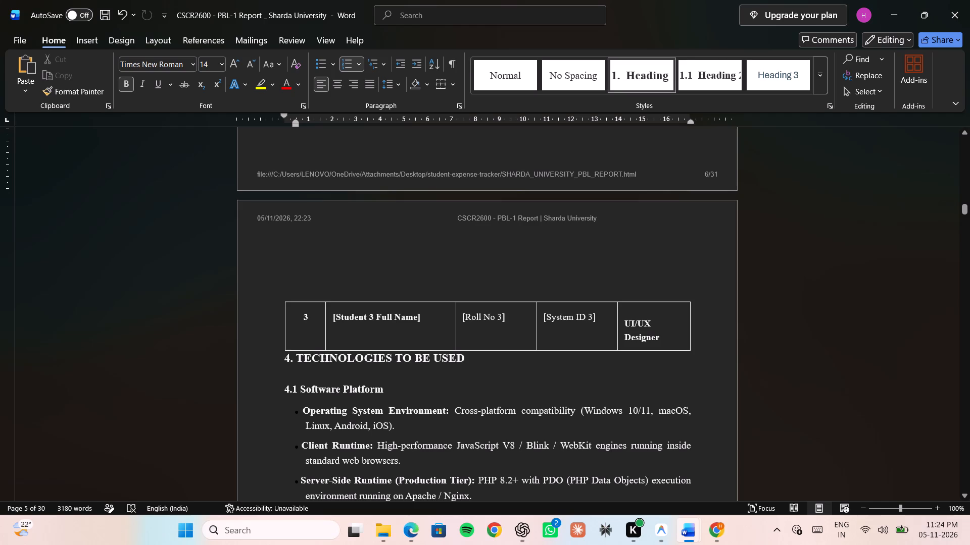
scroll(588, 274, up, 3)
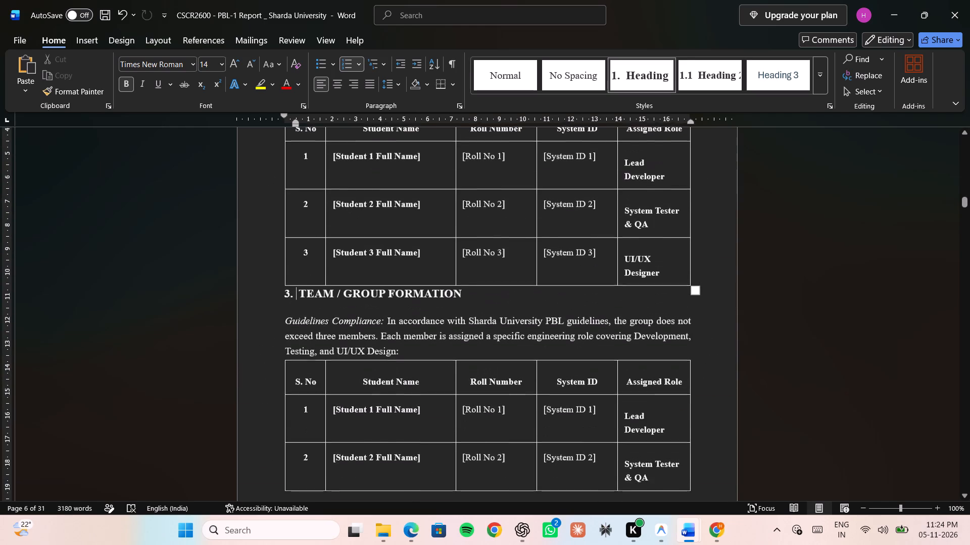
scroll(588, 274, up, 5)
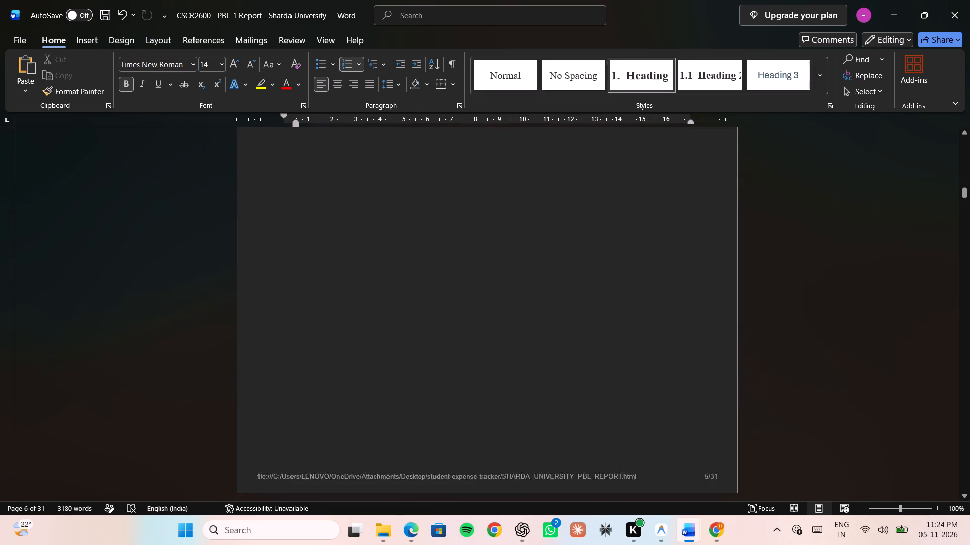
scroll(588, 274, up, 2)
scroll(588, 274, down, 3)
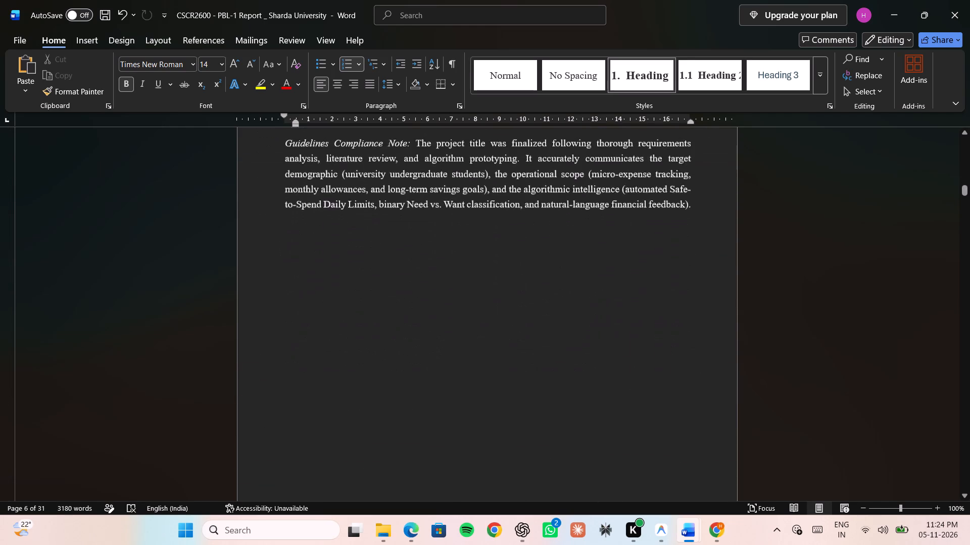
scroll(588, 274, down, 2)
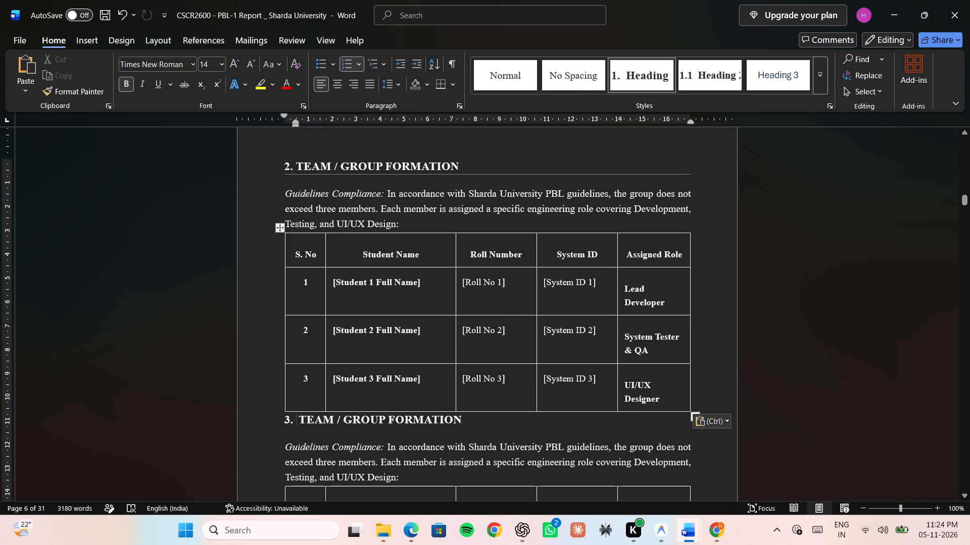
scroll(391, 236, up, 1)
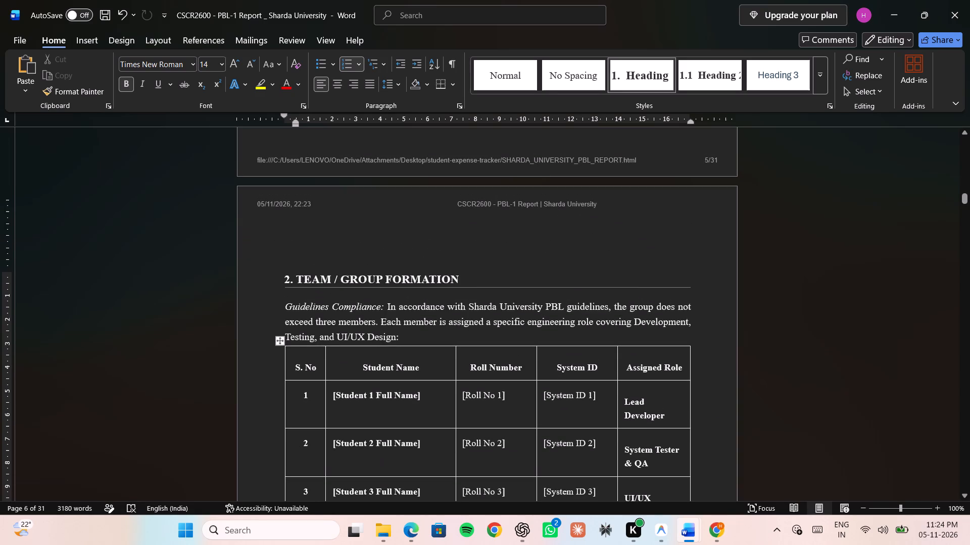
click(283, 243)
click(296, 237)
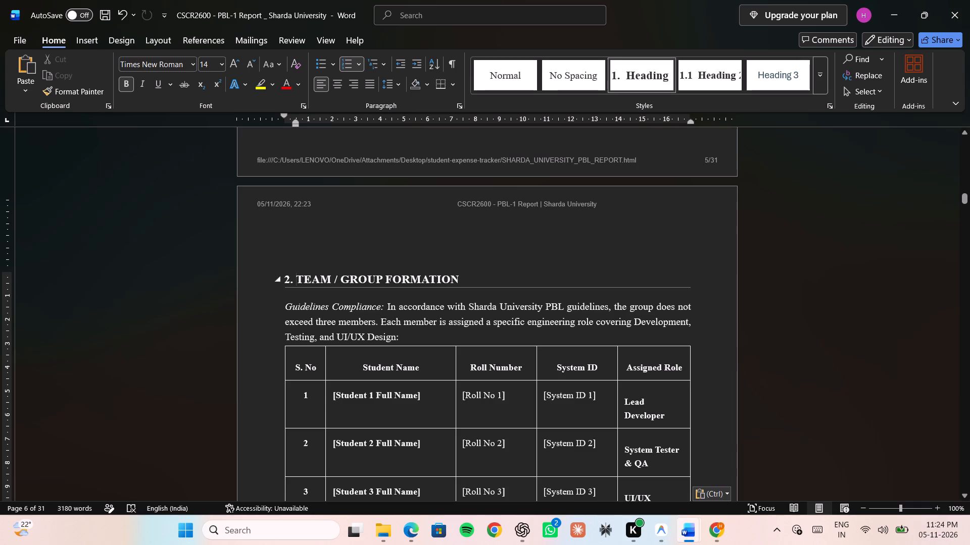
Delete the compliance paragraph's last line and the table rows through Student 2 in the second Team / Group Formation section.
scroll(309, 231, up, 3)
scroll(309, 231, down, 2)
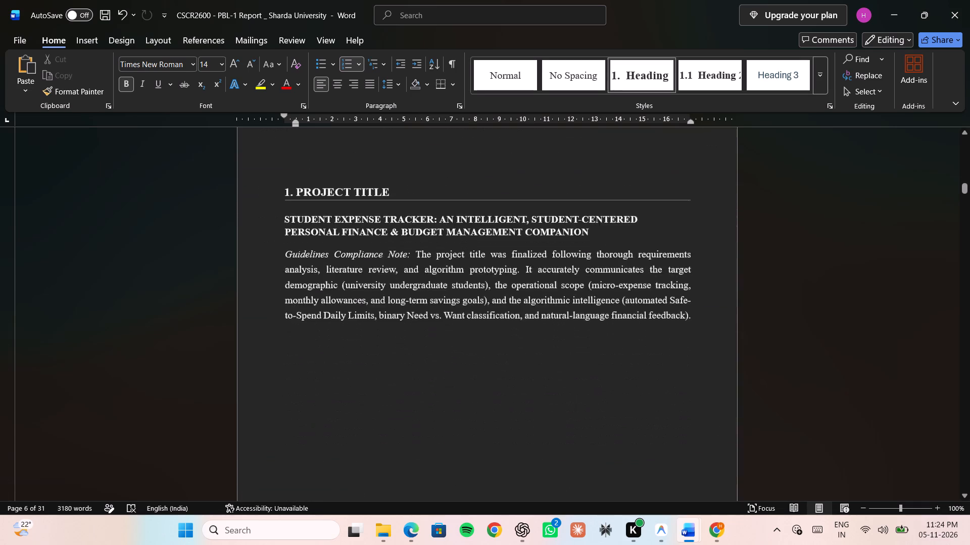
scroll(309, 231, down, 4)
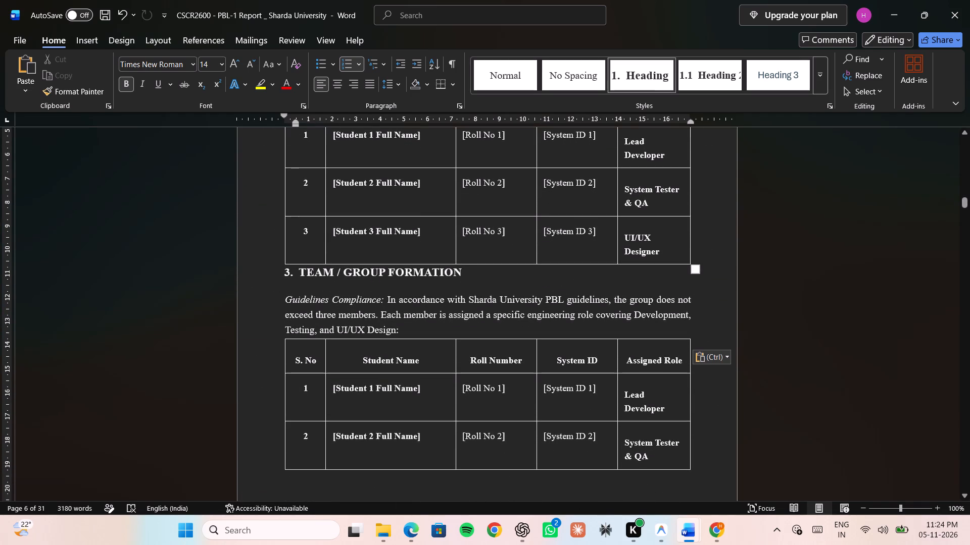
drag(285, 272, 364, 376)
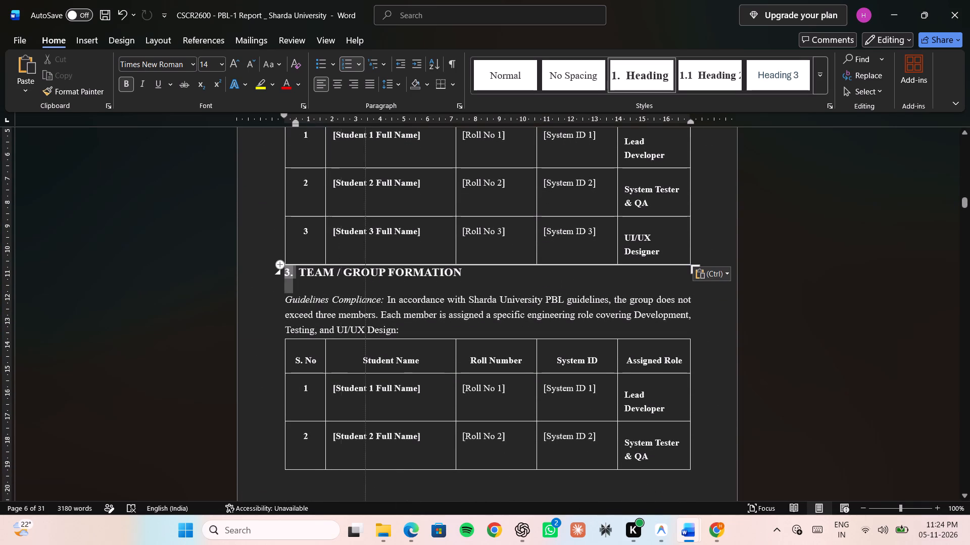
drag(364, 376, 275, 275)
click(596, 271)
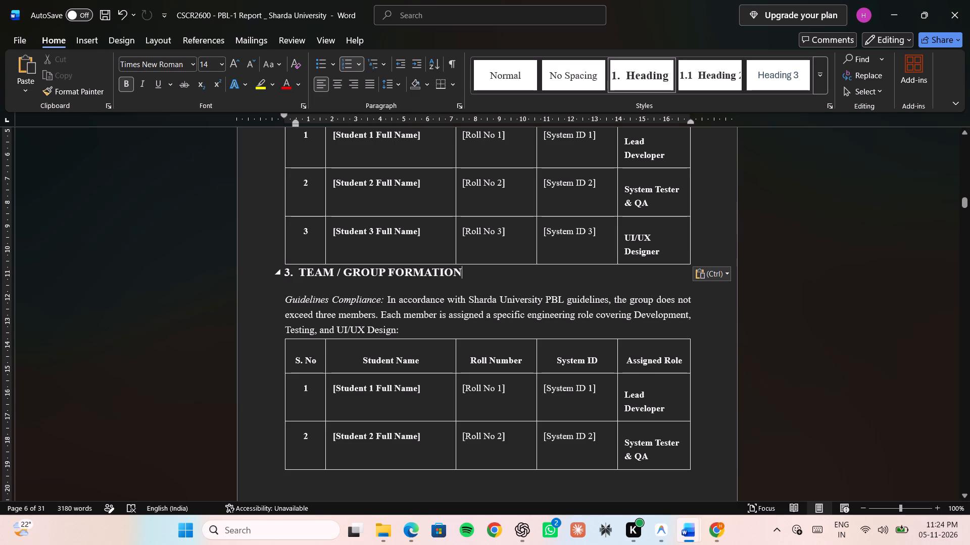
drag(307, 337, 447, 429)
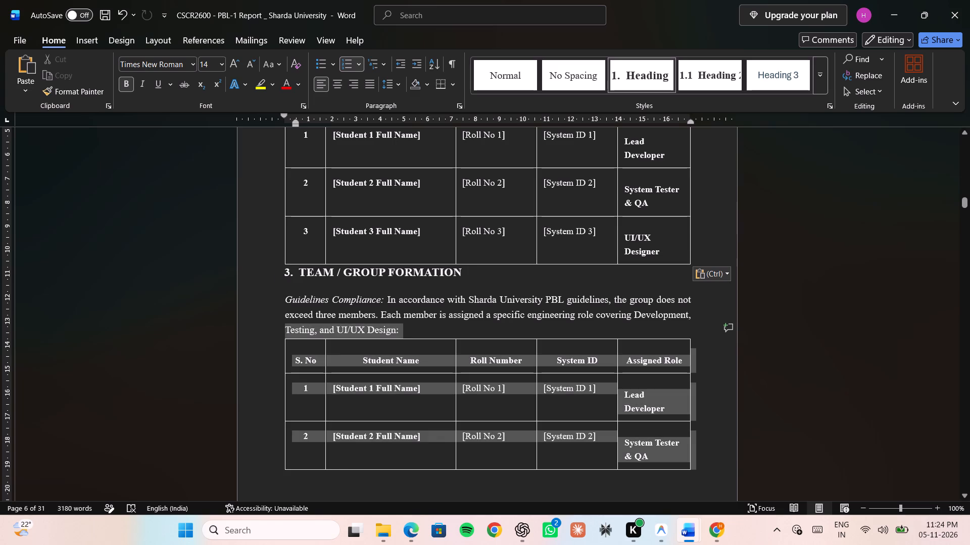
drag(447, 429, 577, 441)
key(BackSpace)
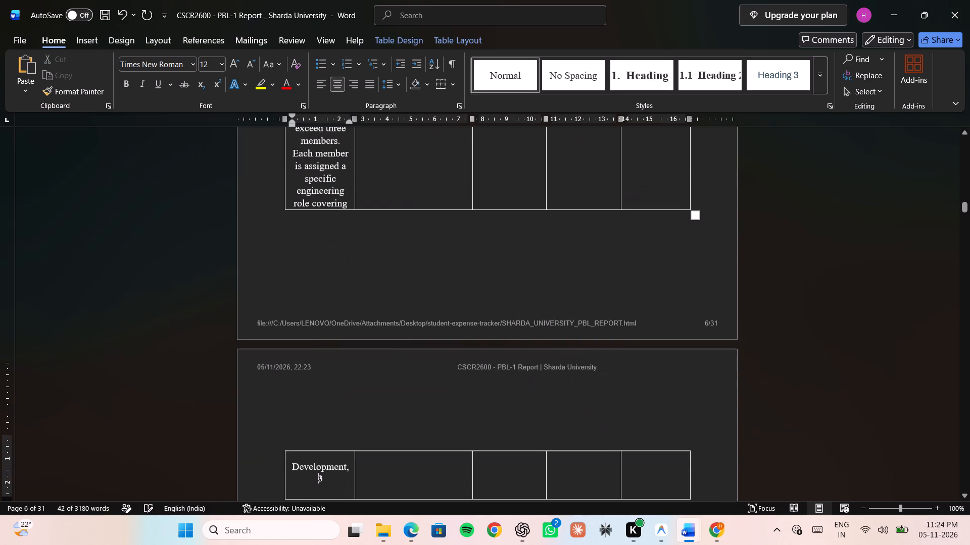
Delete the second Team / Group Formation heading together with the leftover compliance text and Student 3 table row beneath it.
scroll(538, 313, up, 3)
scroll(538, 313, down, 1)
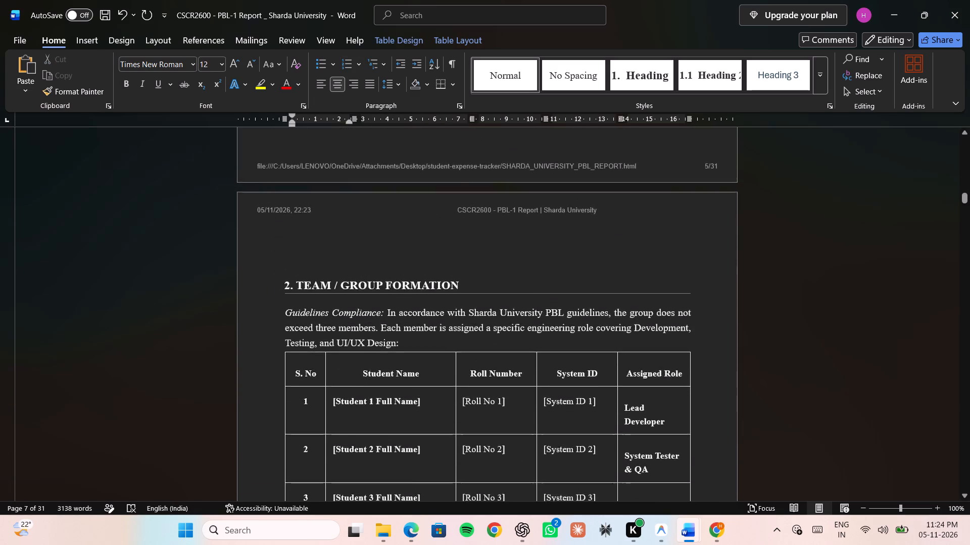
scroll(538, 313, down, 2)
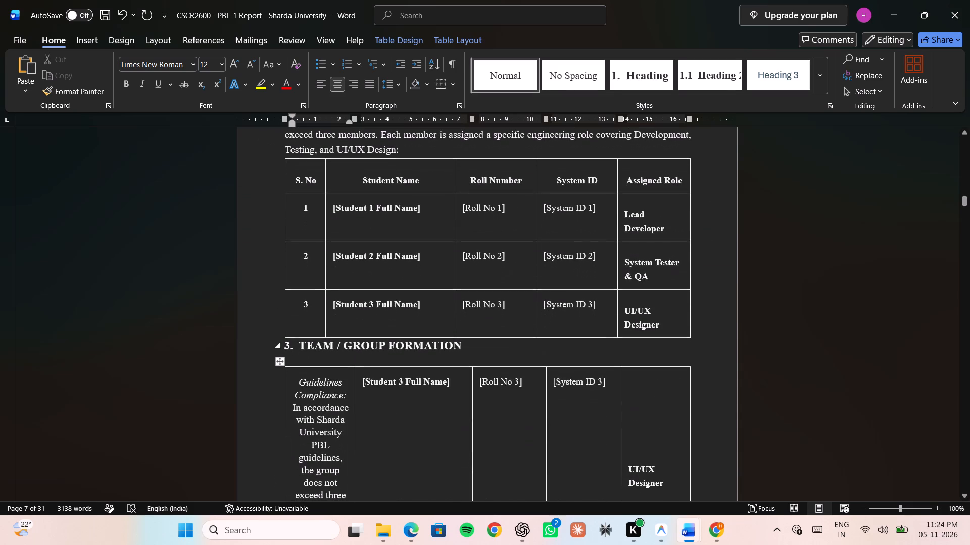
drag(302, 350, 536, 462)
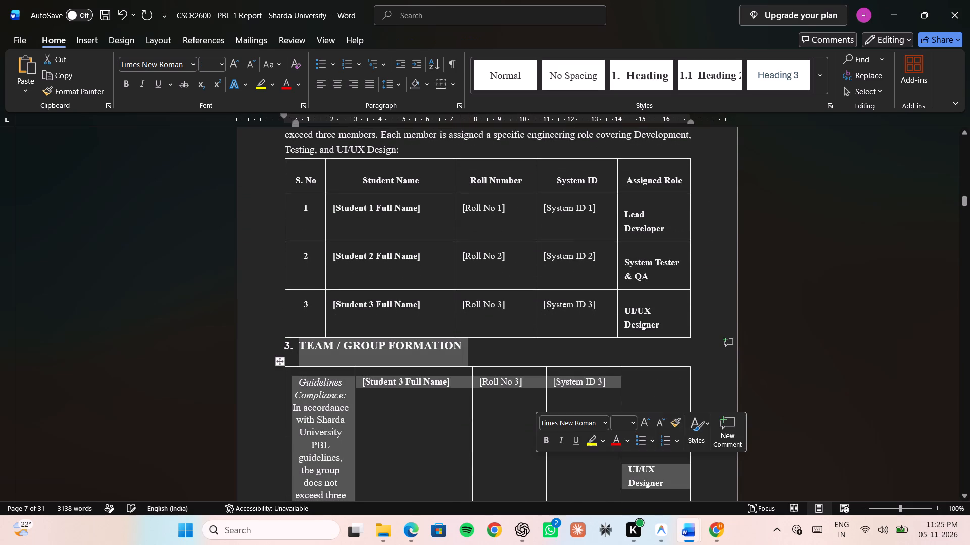
key(BackSpace)
Look through the report from Project Title and Team / Group Formation down to Hardware Platform Requirements to check the section order.
scroll(536, 462, down, 1)
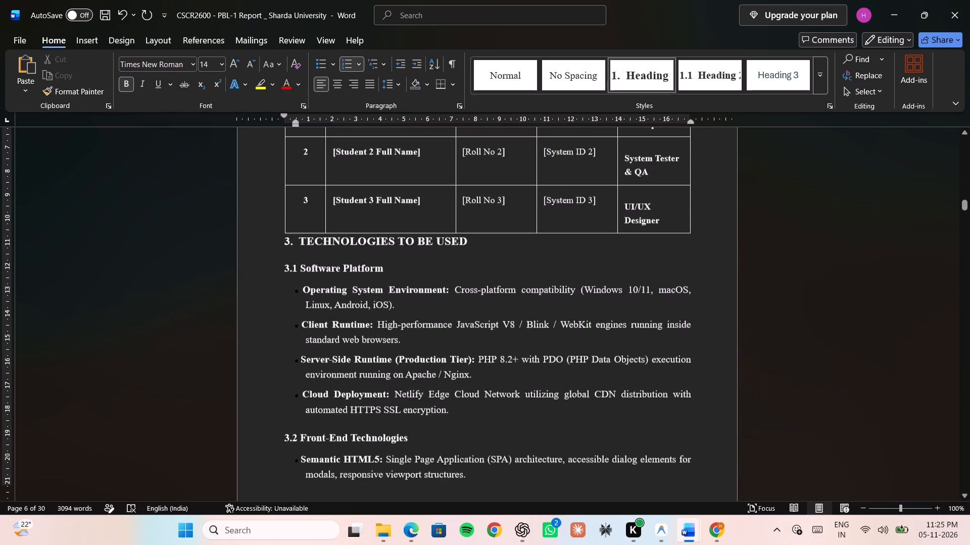
scroll(469, 315, up, 4)
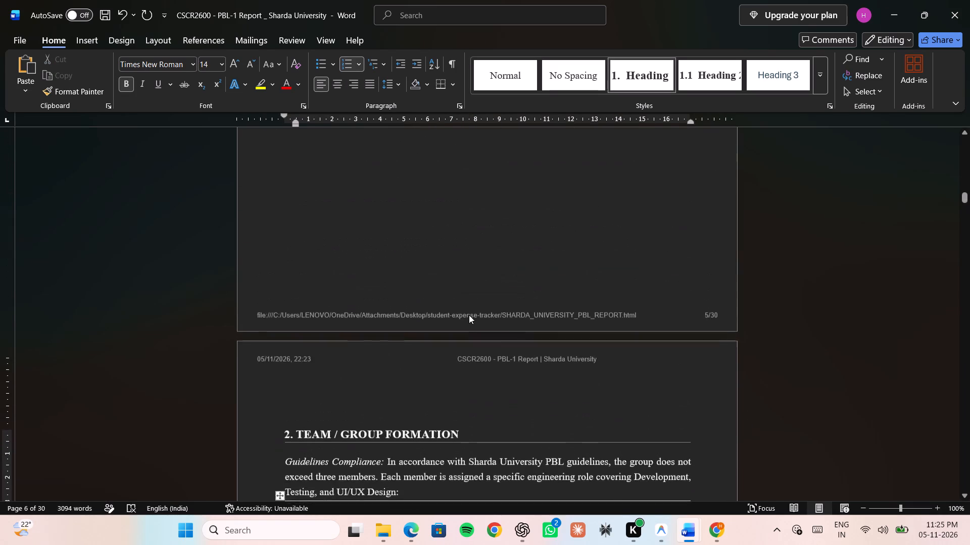
scroll(469, 315, up, 4)
scroll(469, 315, down, 4)
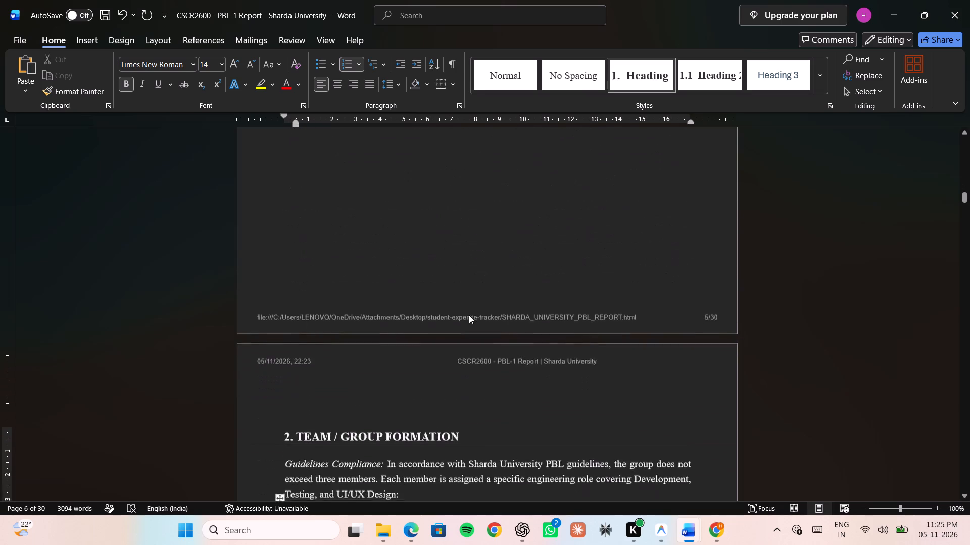
scroll(469, 315, down, 2)
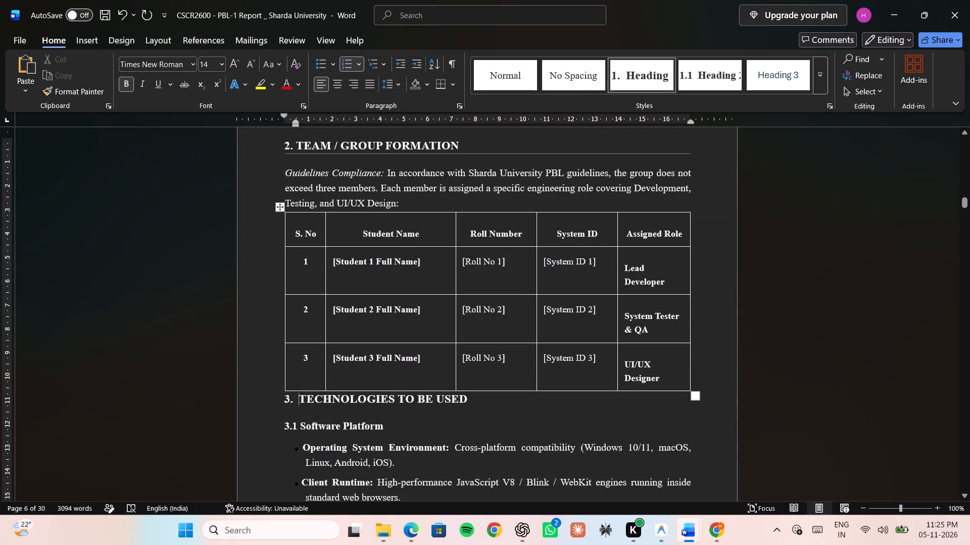
scroll(369, 355, down, 2)
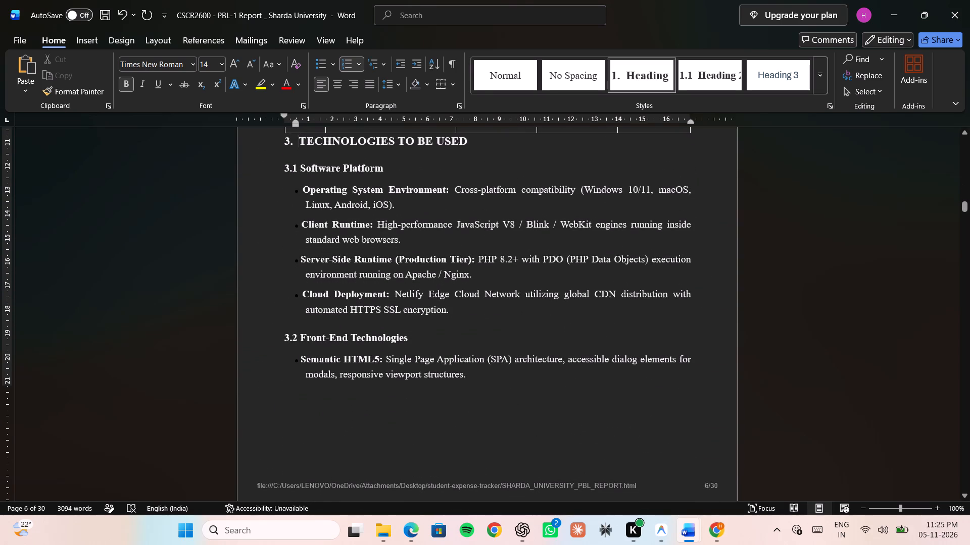
scroll(369, 355, down, 2)
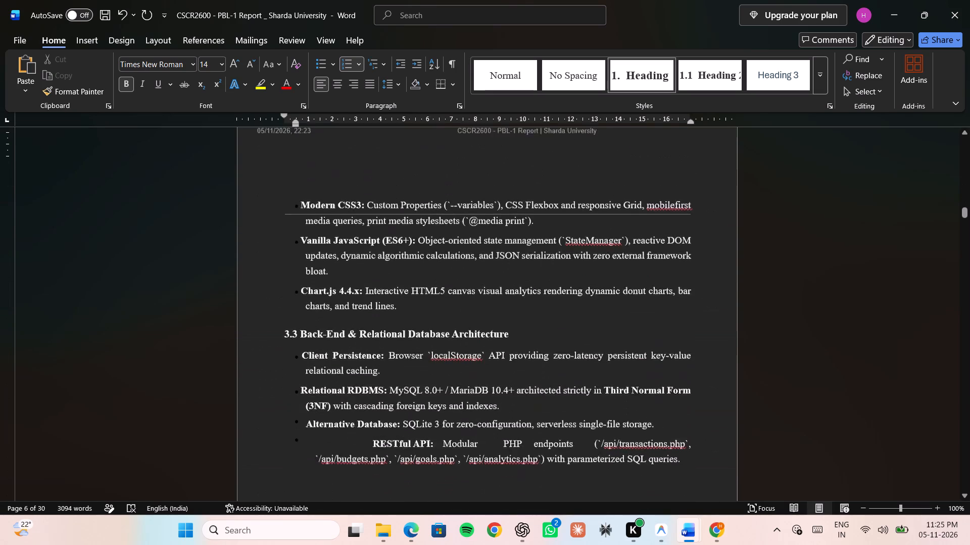
scroll(369, 355, down, 2)
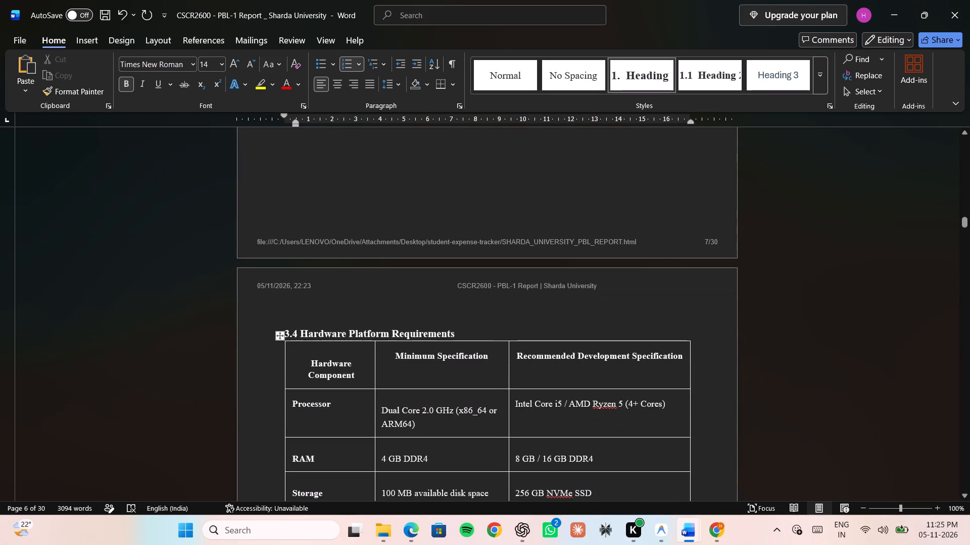
Look back through the Team / Group Formation and Project Title pages up to the contents table's last entries to check their layout.
scroll(369, 355, up, 7)
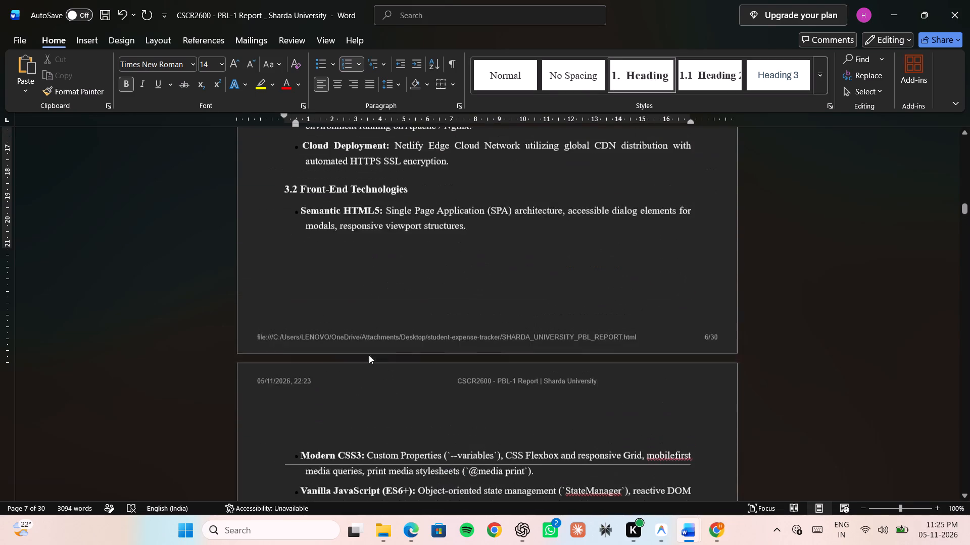
scroll(369, 355, up, 3)
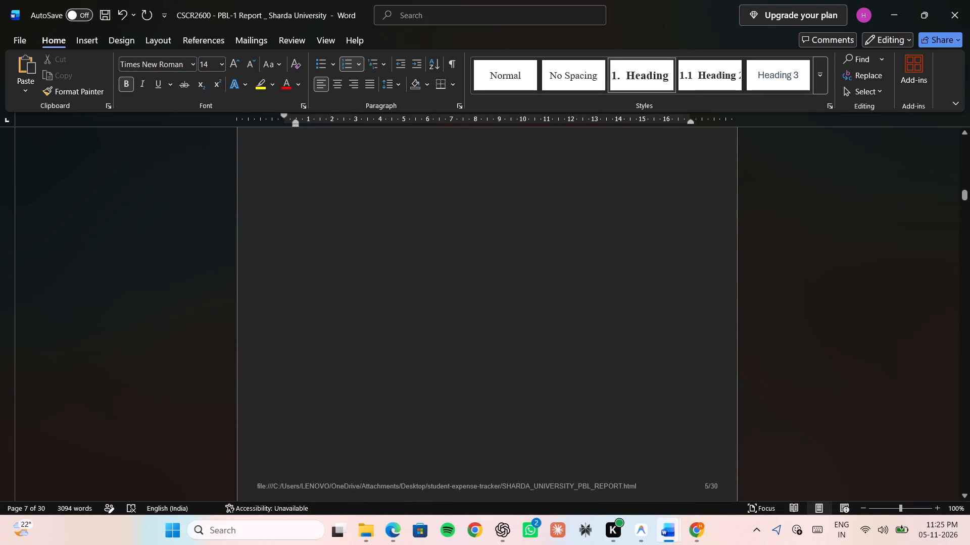
scroll(369, 355, up, 4)
scroll(369, 355, down, 4)
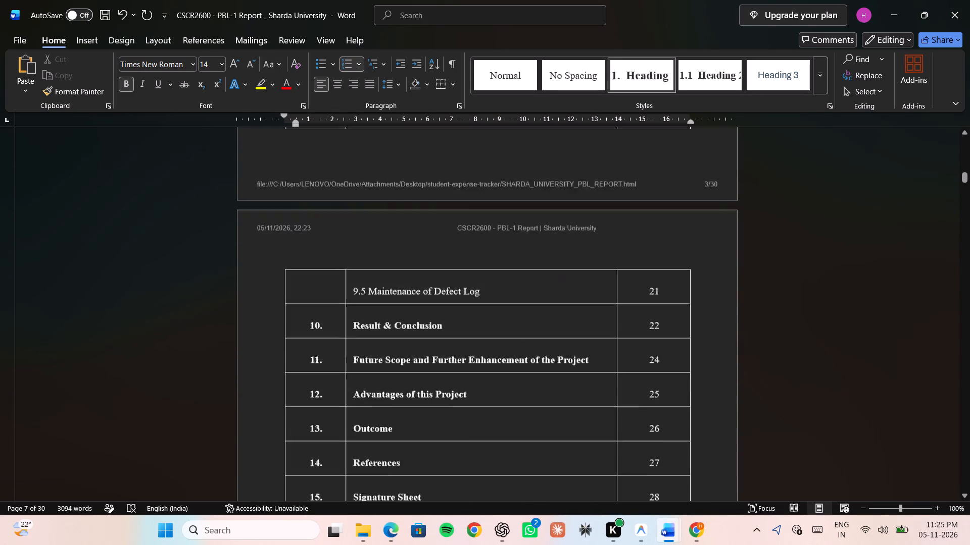
scroll(369, 355, down, 6)
scroll(369, 355, up, 2)
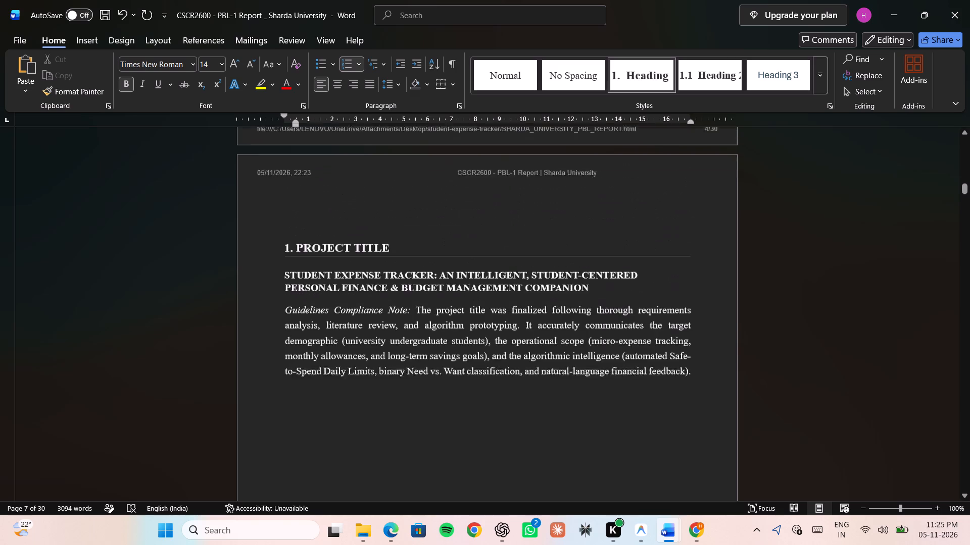
scroll(369, 355, up, 5)
scroll(369, 355, down, 1)
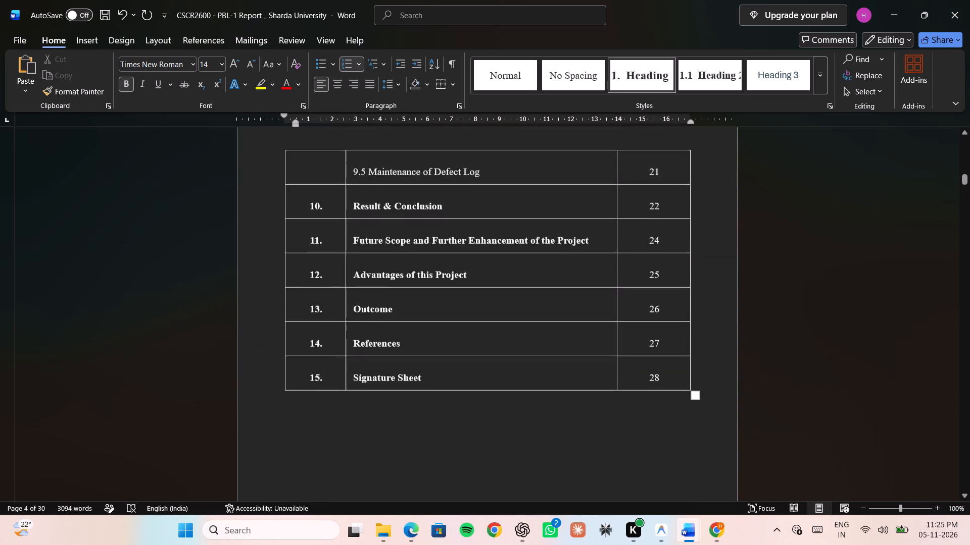
scroll(369, 355, down, 3)
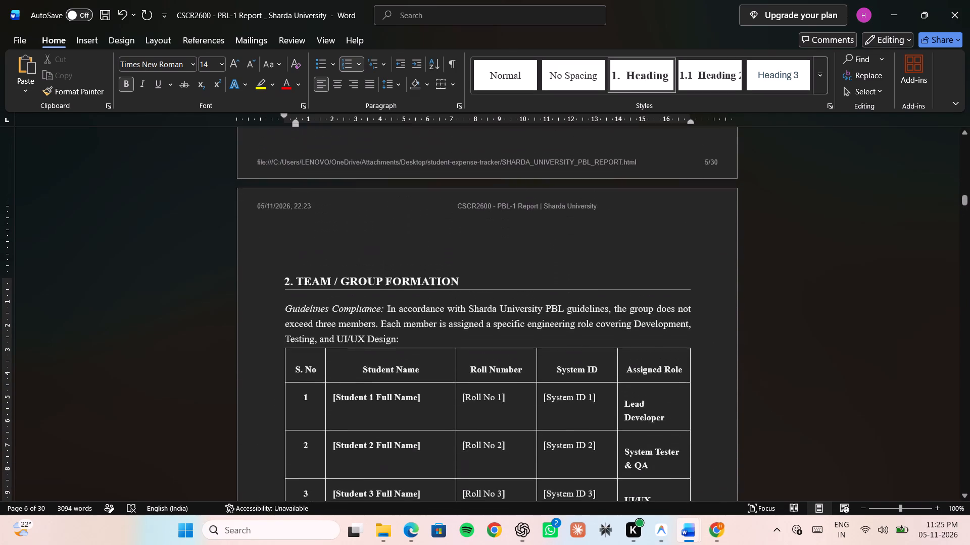
Copy the Team / Group Formation section, from its heading text through the compliance paragraph and the whole student table.
scroll(369, 355, up, 2)
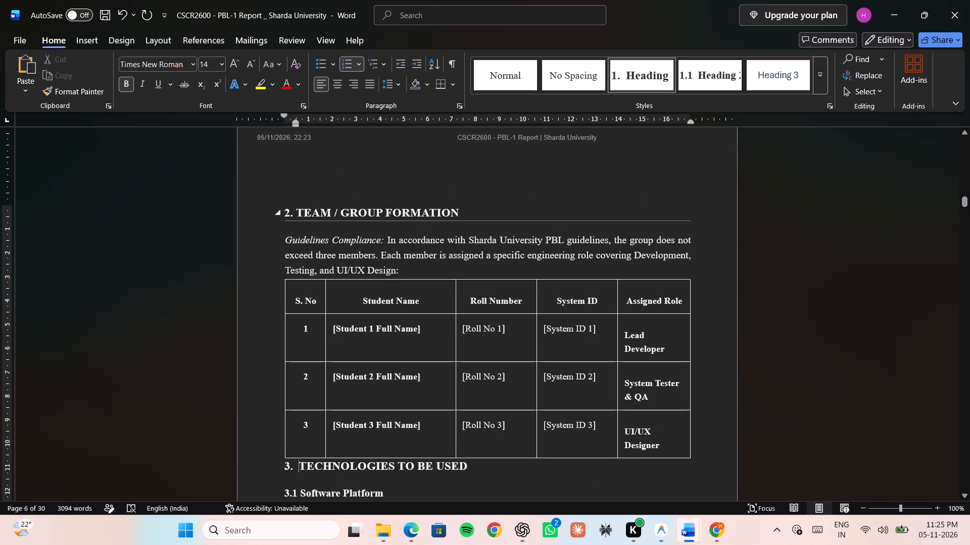
drag(284, 210, 321, 266)
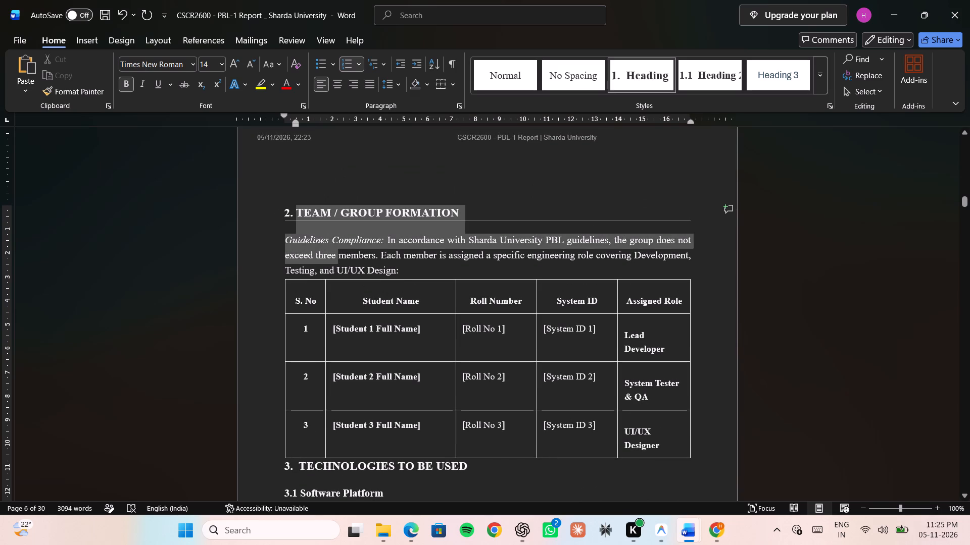
drag(321, 266, 502, 487)
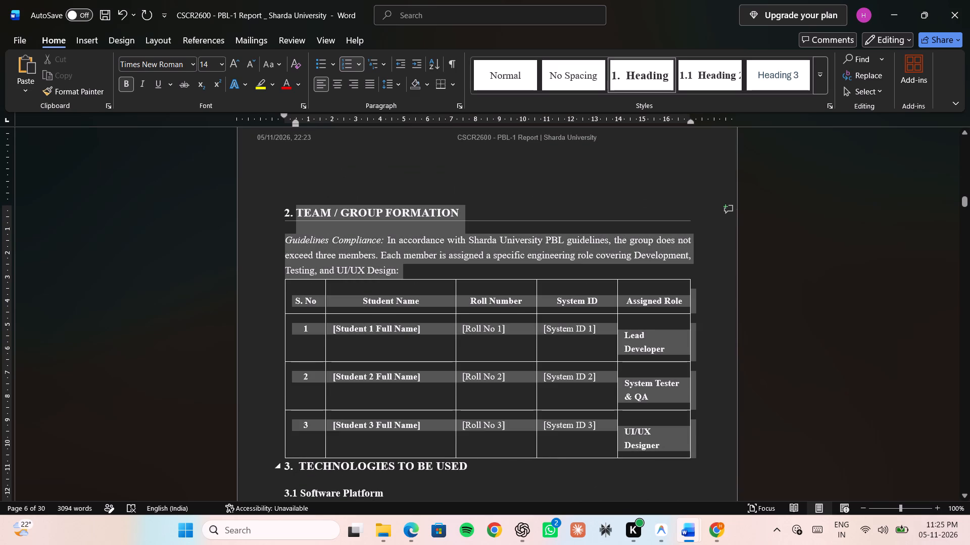
drag(502, 487, 536, 425)
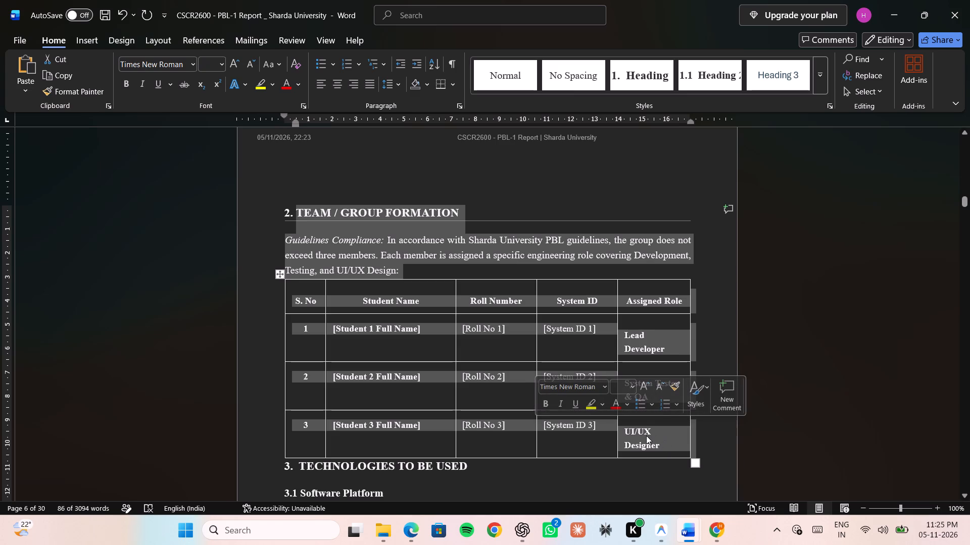
key(ctrl+c)
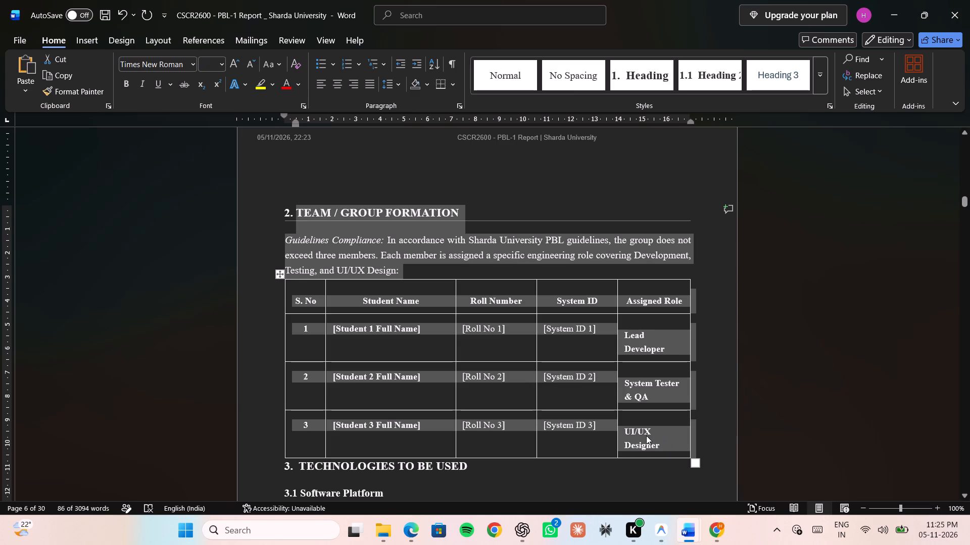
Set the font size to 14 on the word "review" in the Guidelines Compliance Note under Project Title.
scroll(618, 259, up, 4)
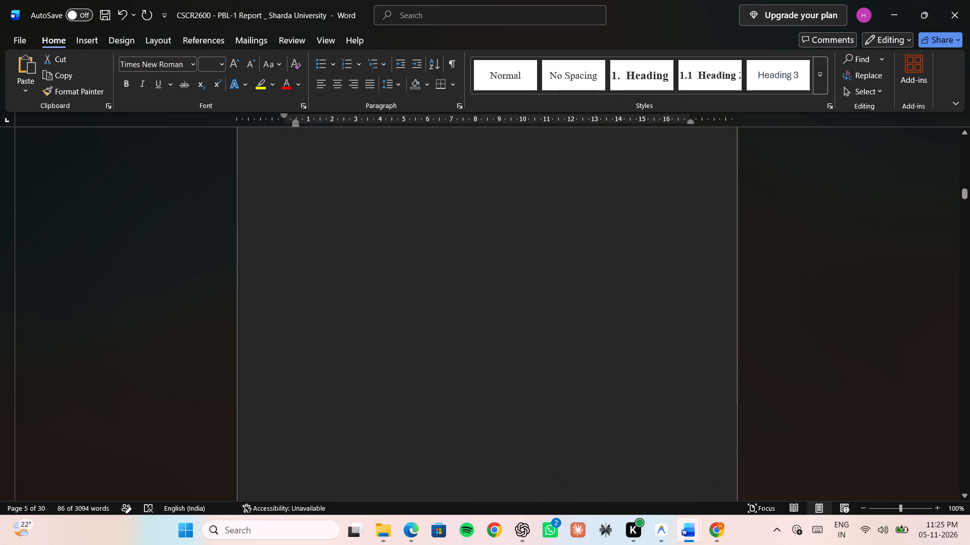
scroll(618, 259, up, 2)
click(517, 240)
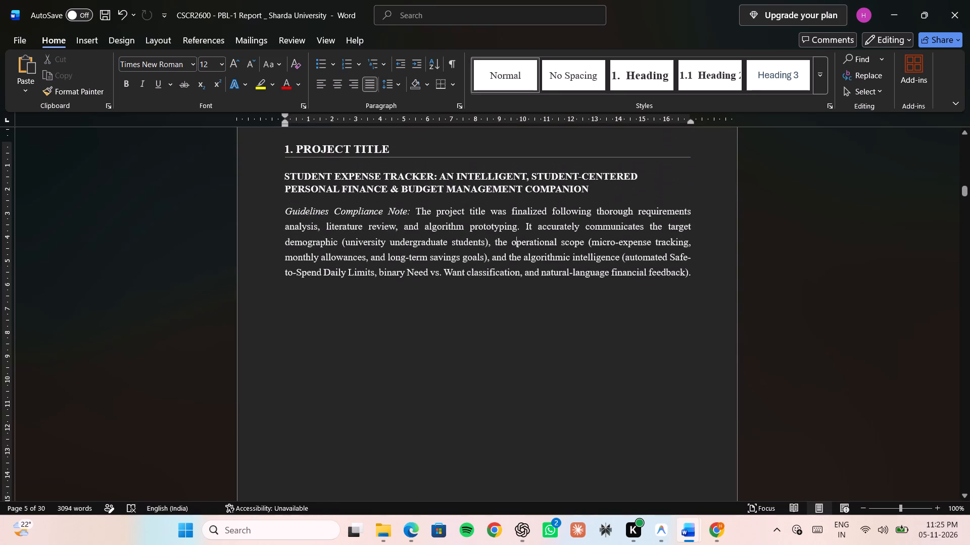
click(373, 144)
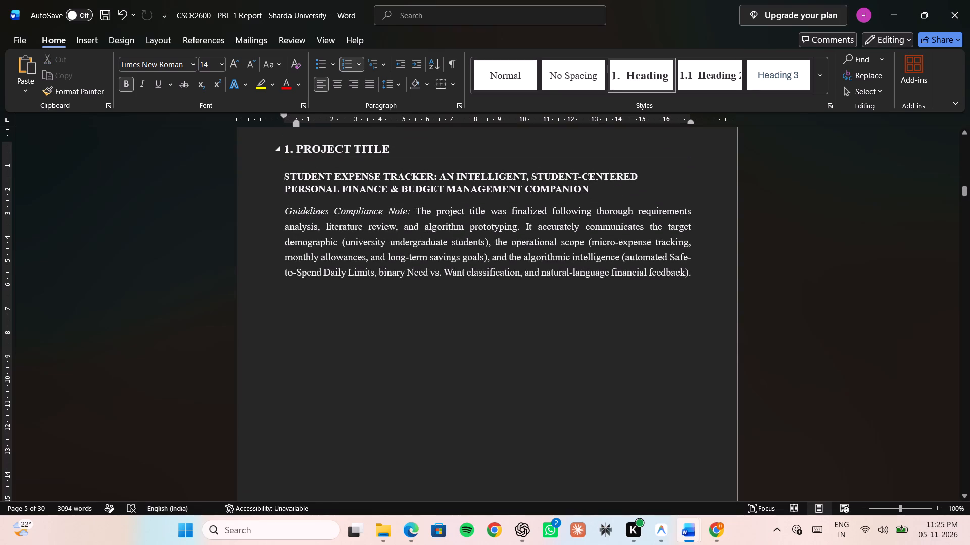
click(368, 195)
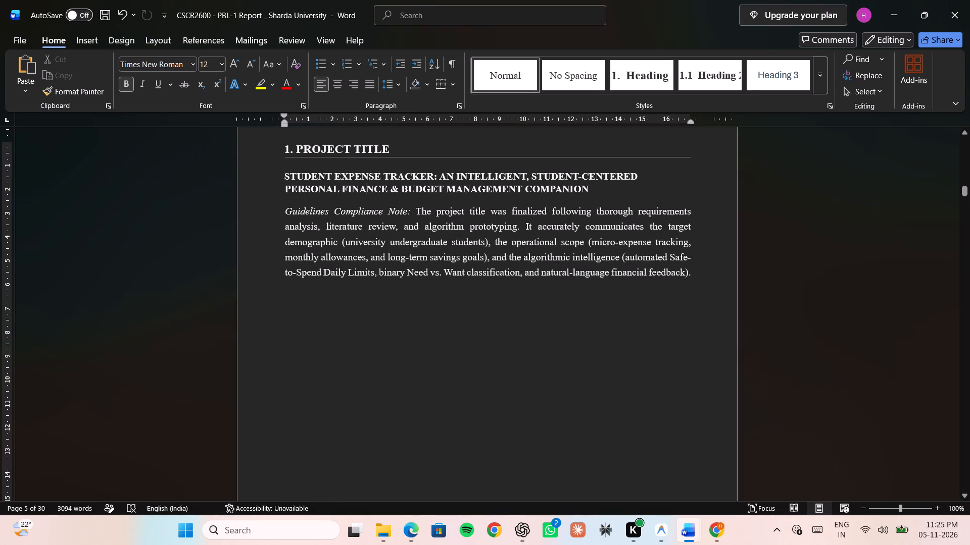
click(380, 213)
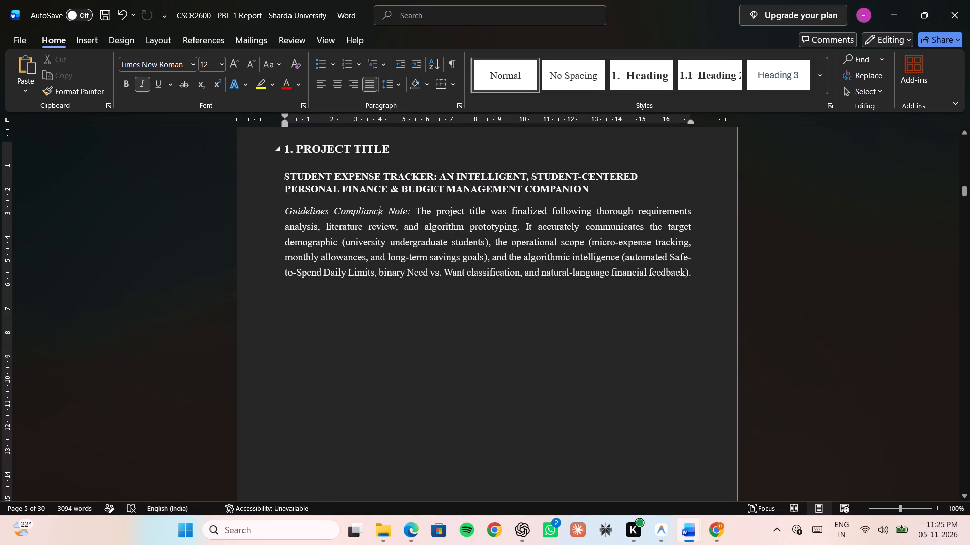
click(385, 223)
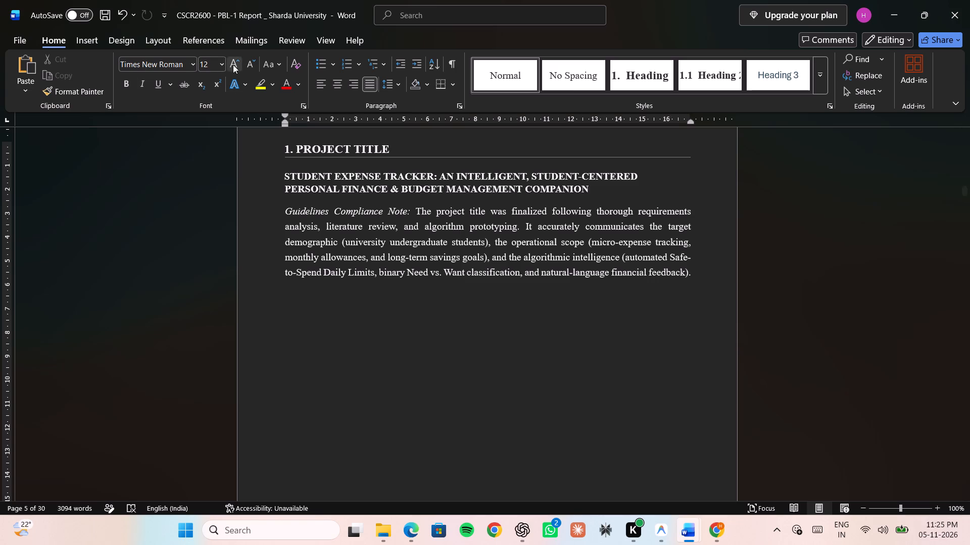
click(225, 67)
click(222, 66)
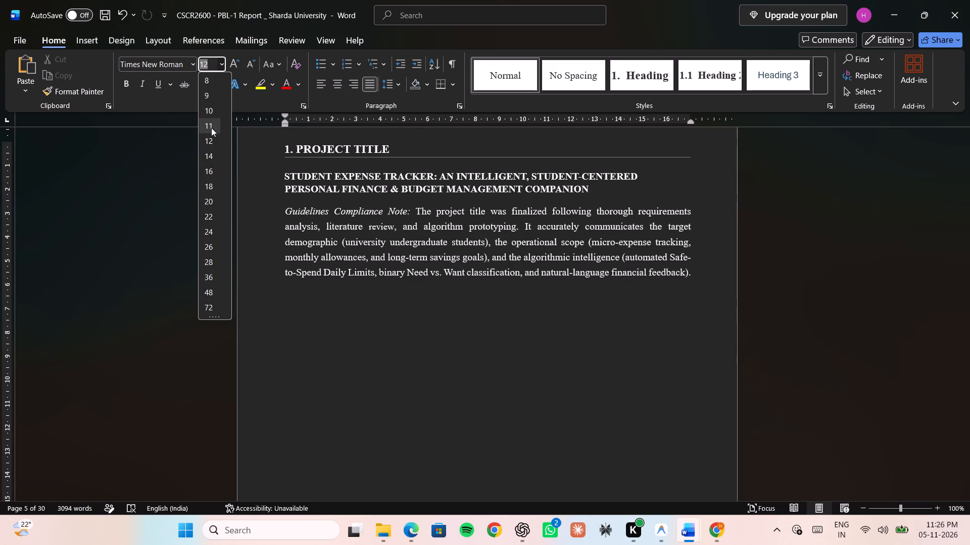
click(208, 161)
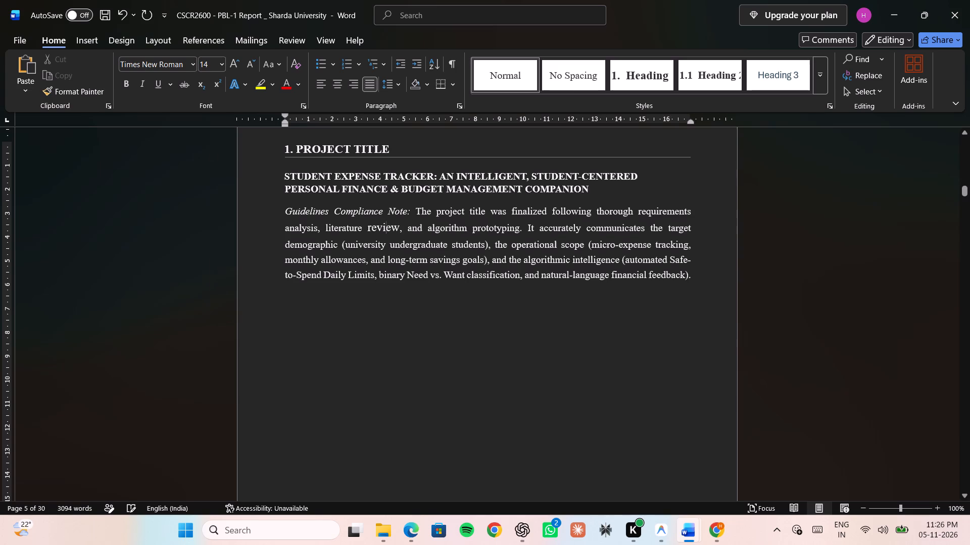
Set the whole Guidelines Compliance Note paragraph under Project Title to font size 14.
drag(280, 213, 564, 278)
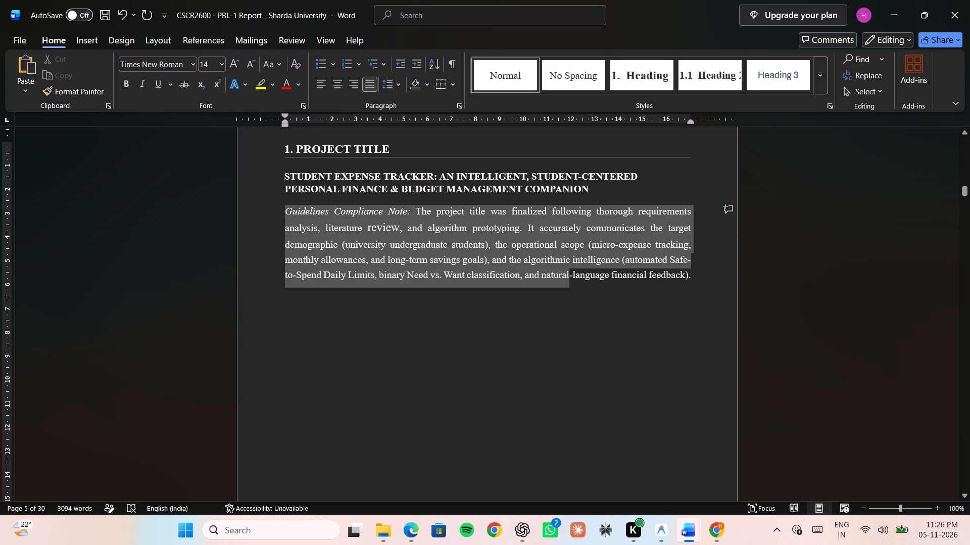
drag(564, 278, 757, 270)
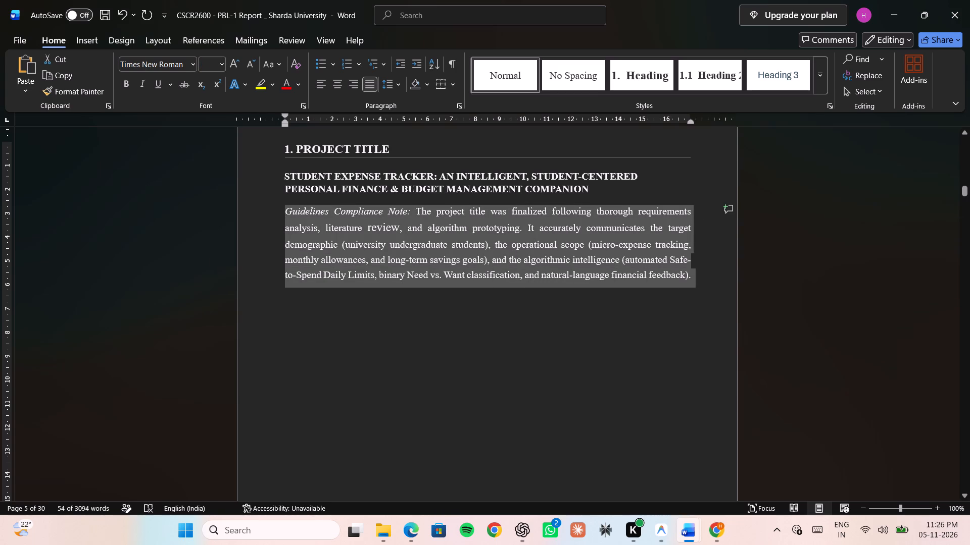
click(219, 65)
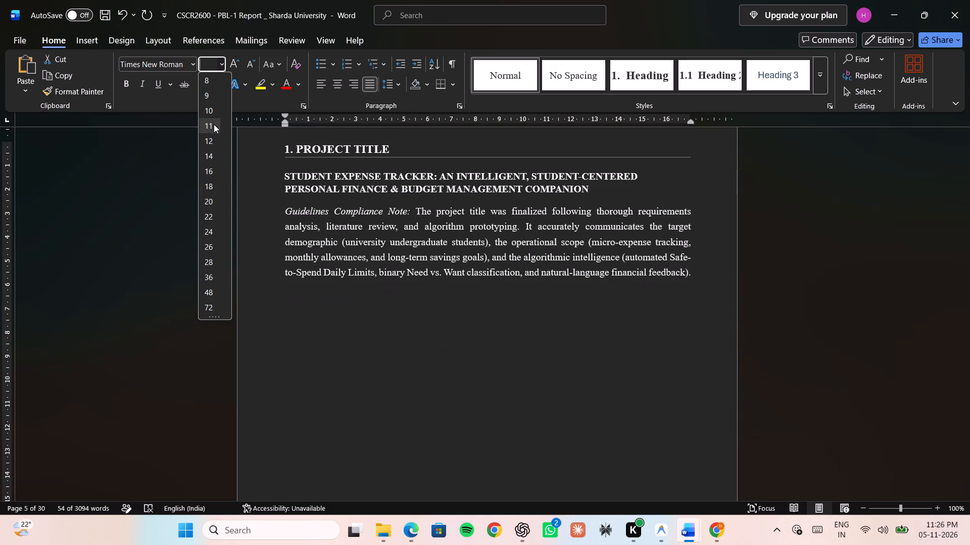
click(214, 155)
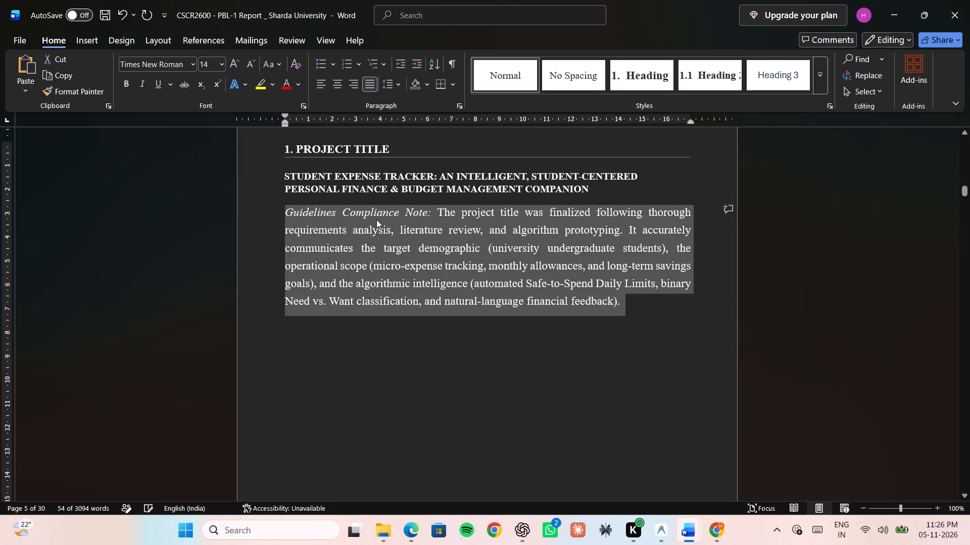
click(376, 220)
Set the bold "Student Expense Tracker" title text under the Project Title heading to font size 14.
click(395, 193)
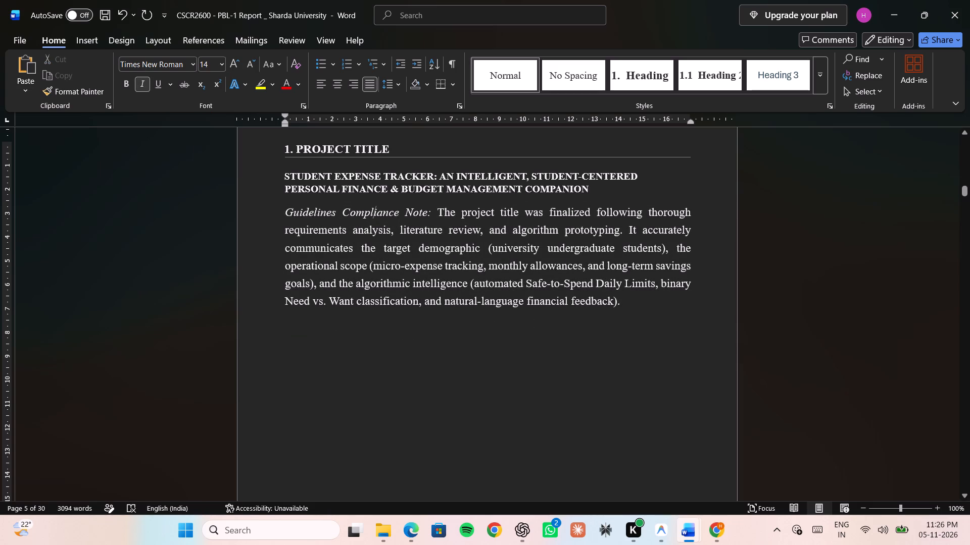
click(366, 153)
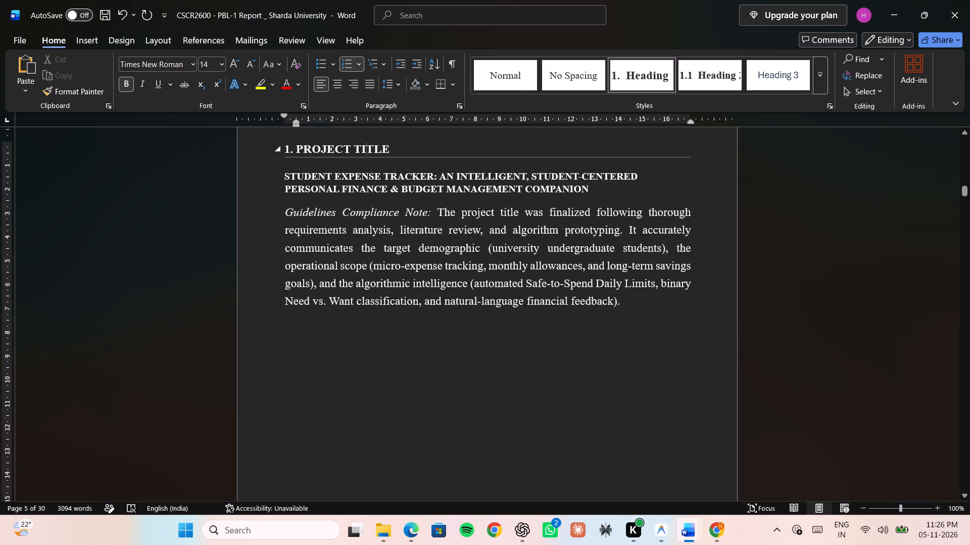
click(367, 179)
click(385, 241)
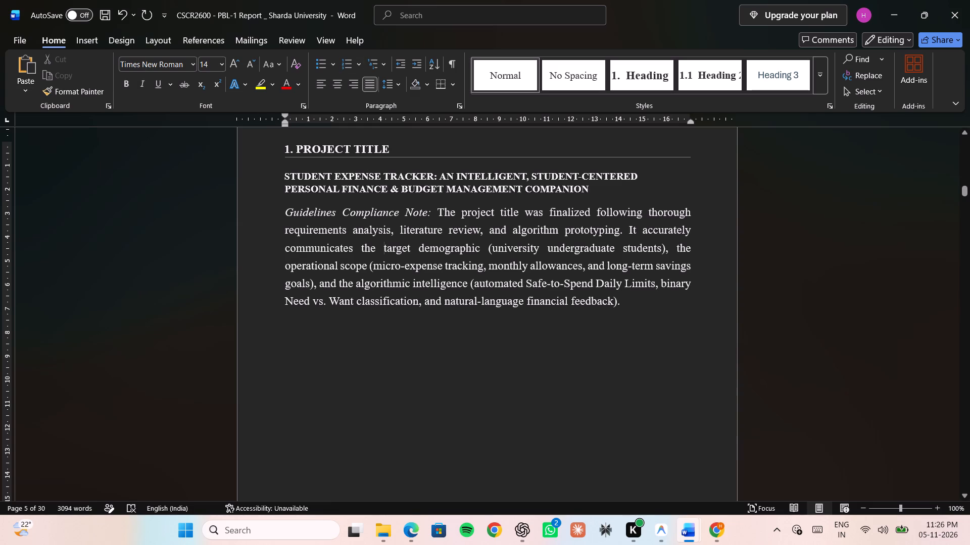
click(398, 185)
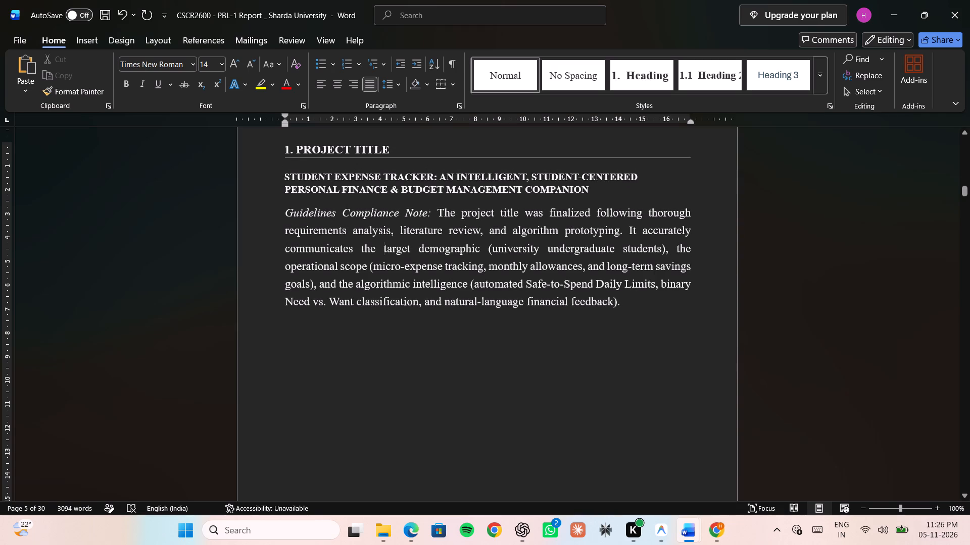
click(223, 57)
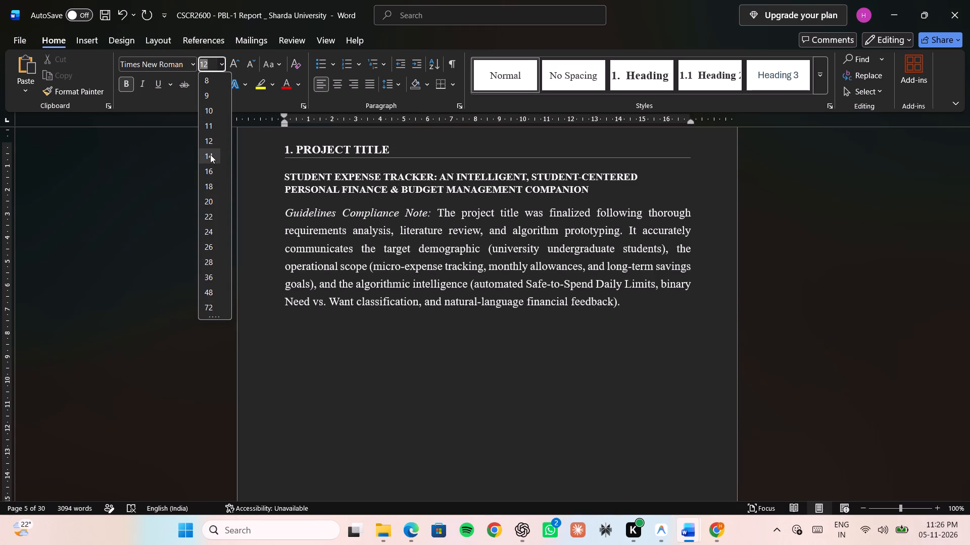
click(286, 172)
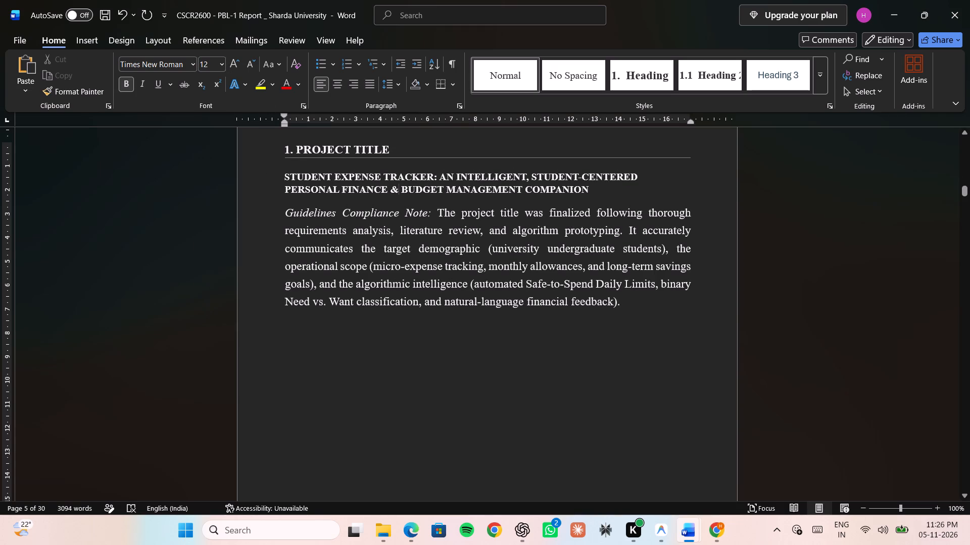
drag(282, 174, 584, 184)
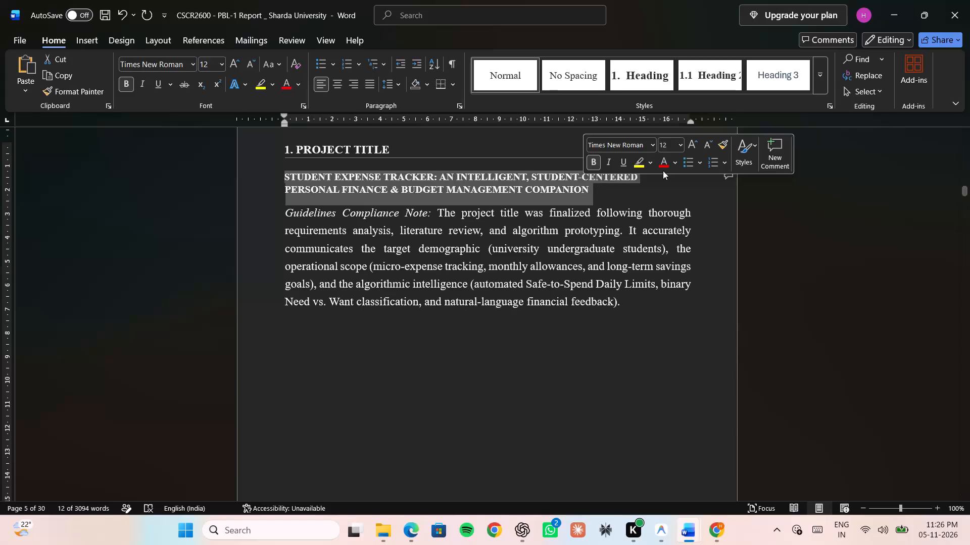
click(678, 142)
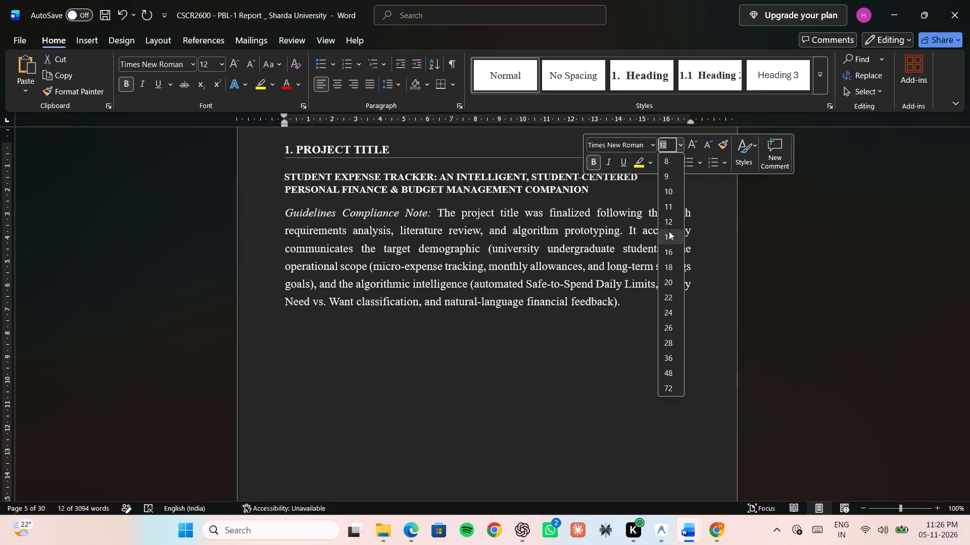
click(667, 236)
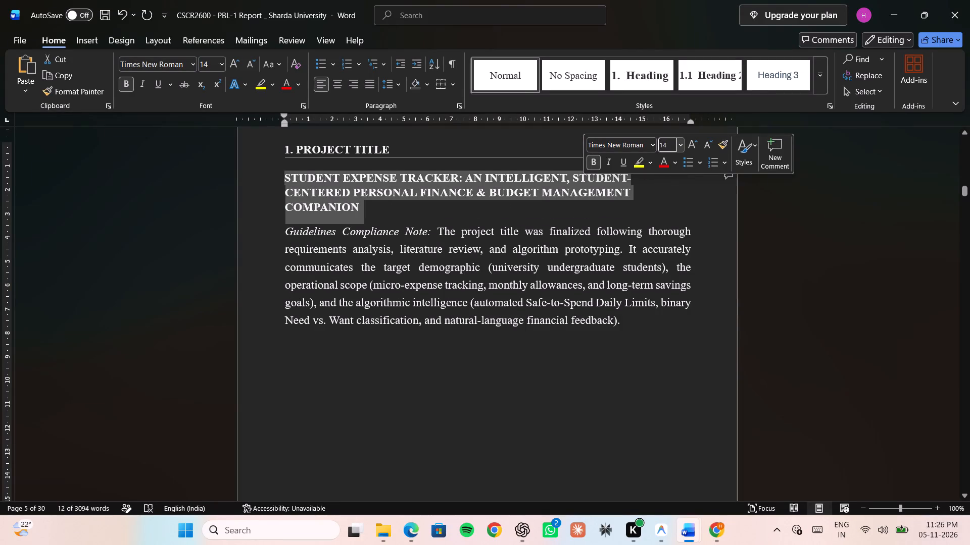
click(608, 369)
Paste the copied Team / Group Formation section into the last line of Project Title's compliance note, after "Want classification,".
click(640, 338)
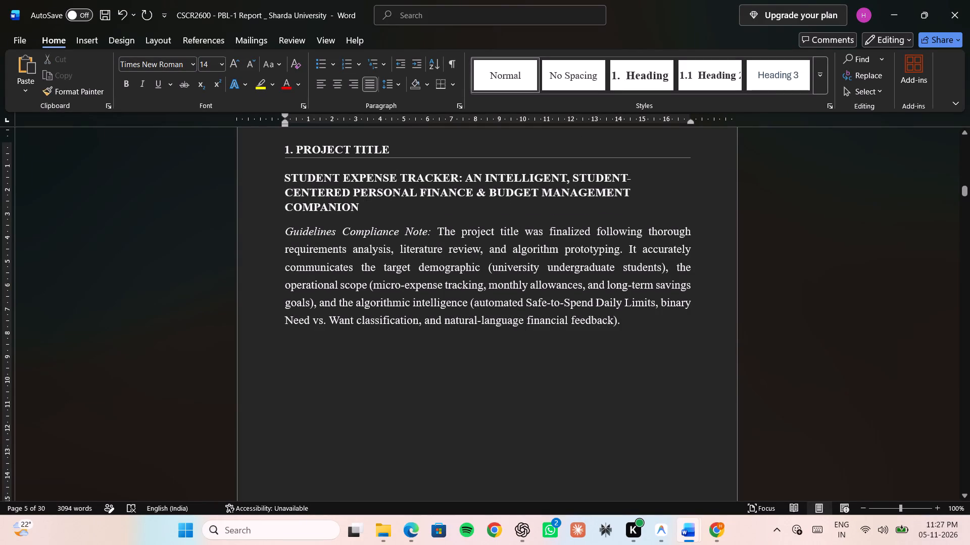
click(719, 330)
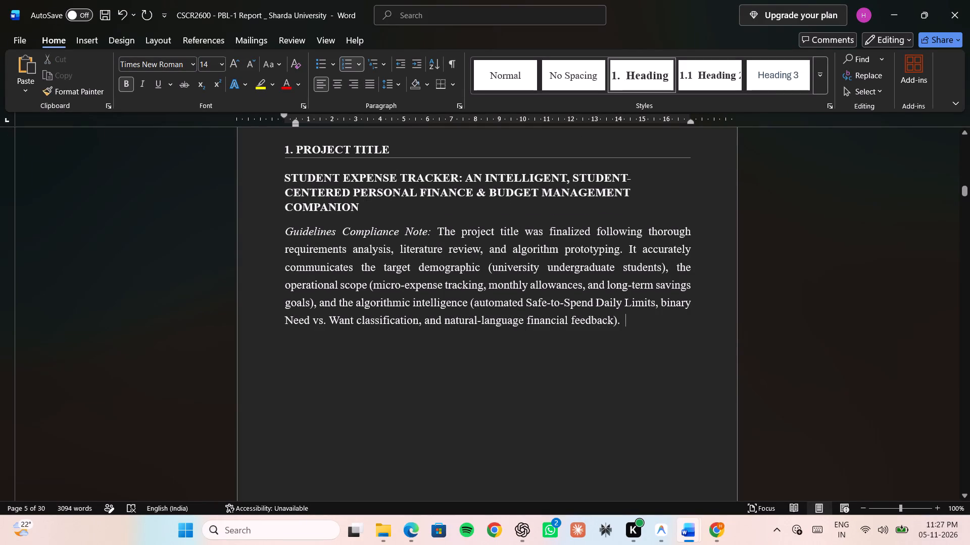
click(514, 396)
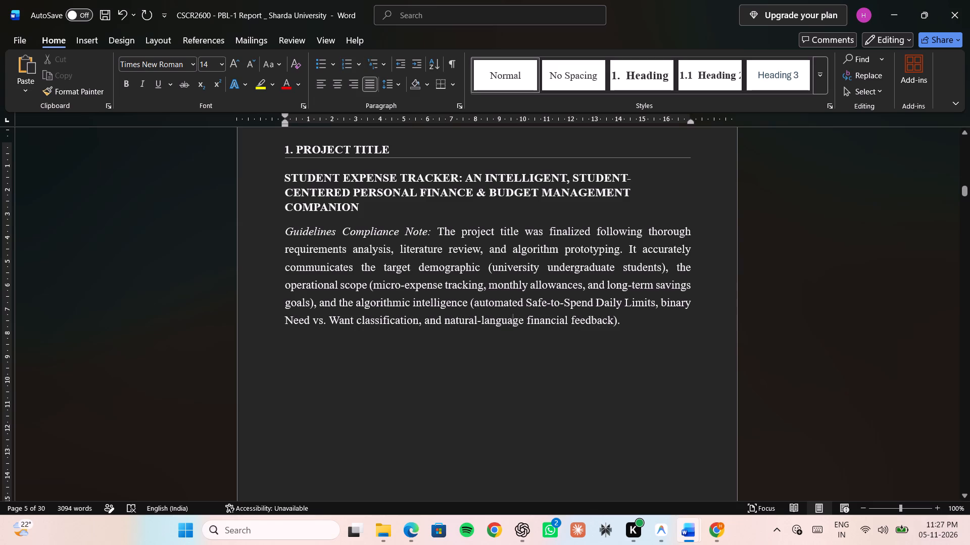
click(613, 382)
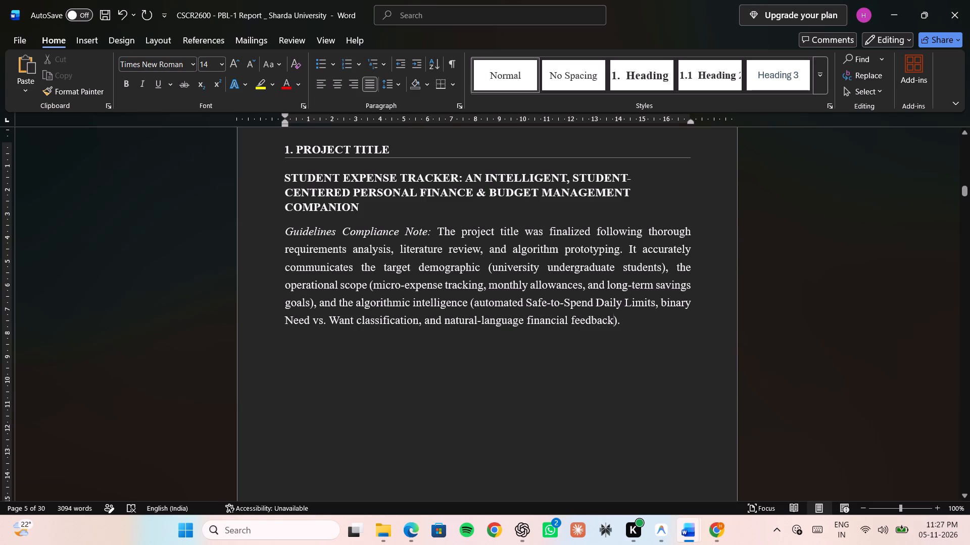
click(651, 329)
scroll(430, 410, down, 2)
click(422, 265)
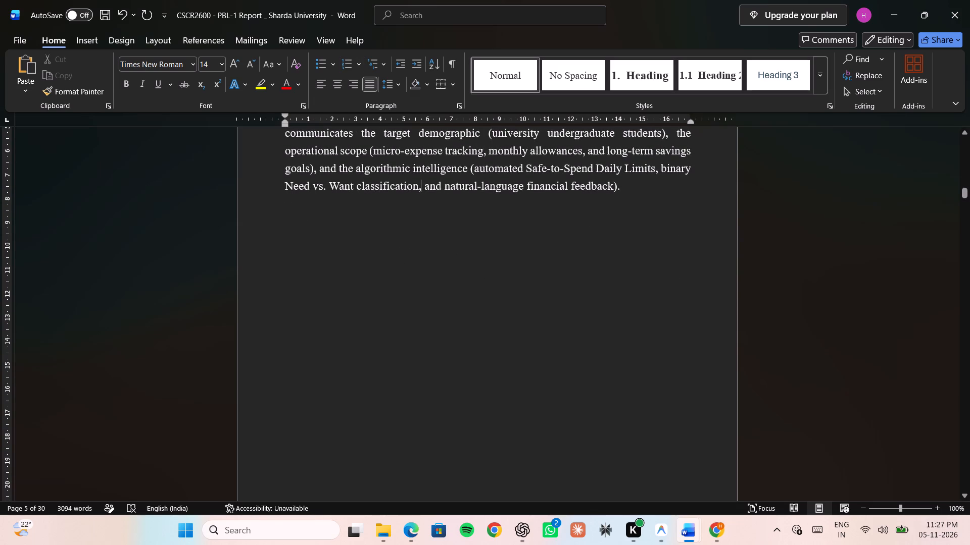
key(ctrl+v)
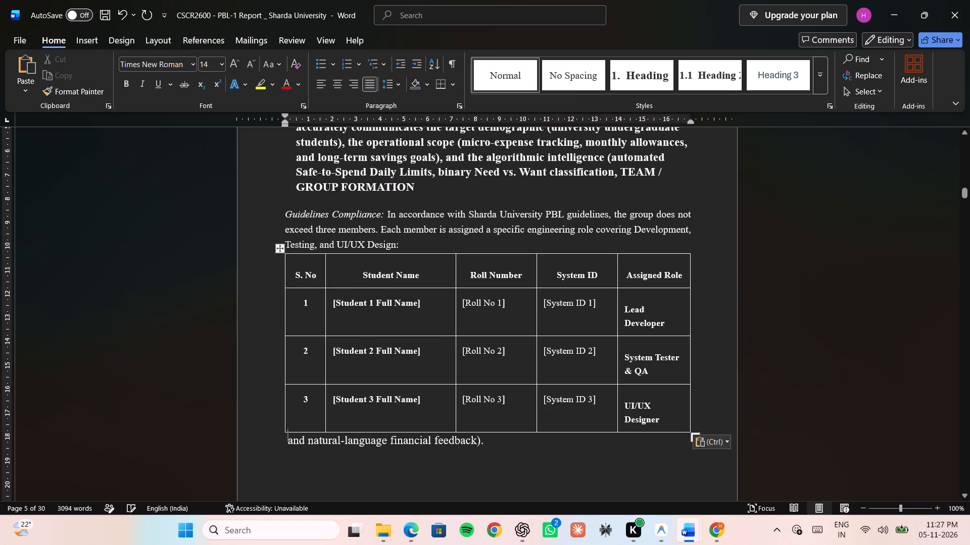
scroll(465, 268, up, 2)
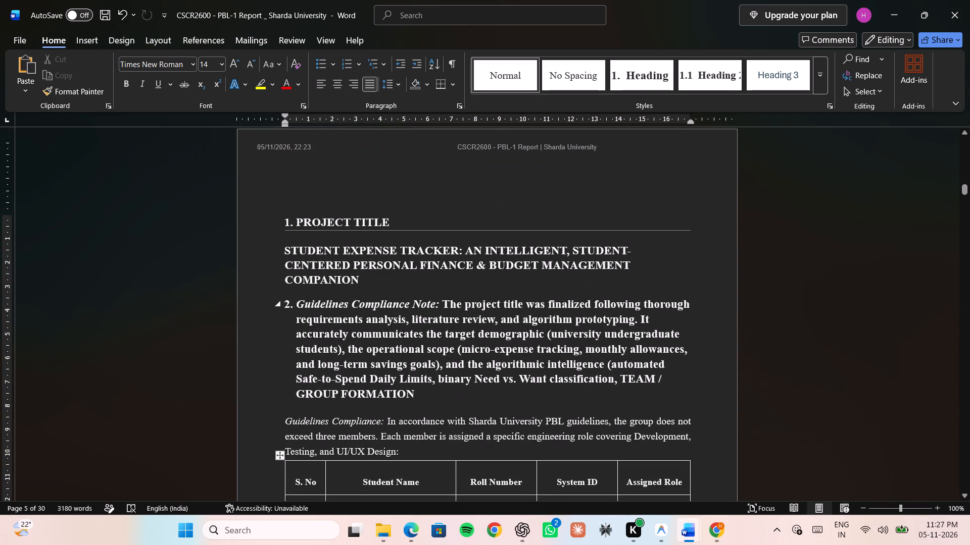
scroll(404, 347, down, 1)
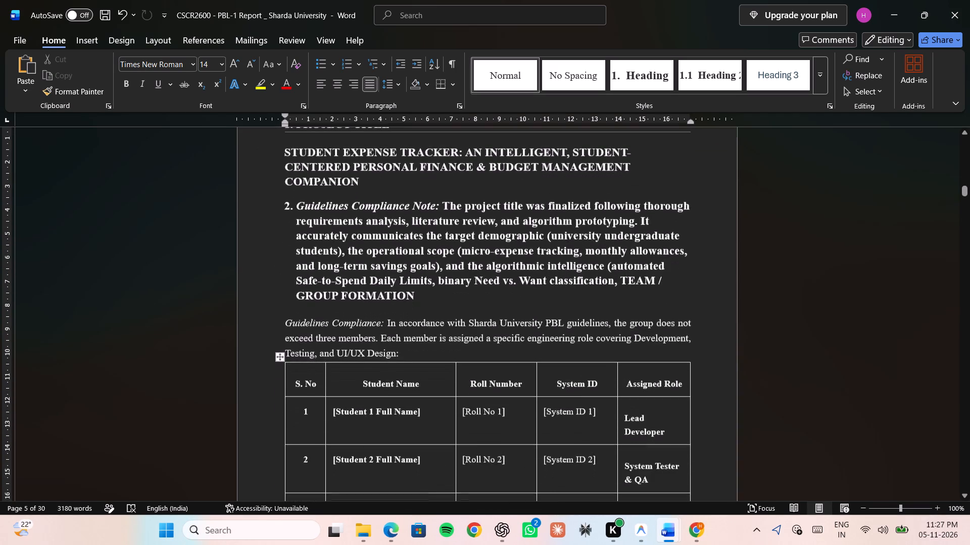
Compare the pasted Team / Group Formation section and the compliance note in Word with the Project Title section of the HTML report in Chrome.
scroll(404, 347, down, 1)
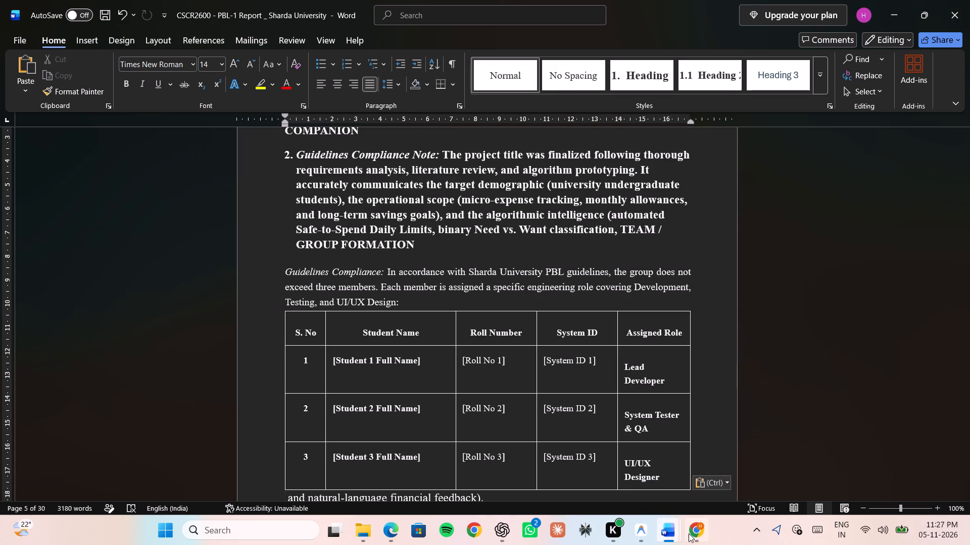
click(689, 533)
click(689, 533)
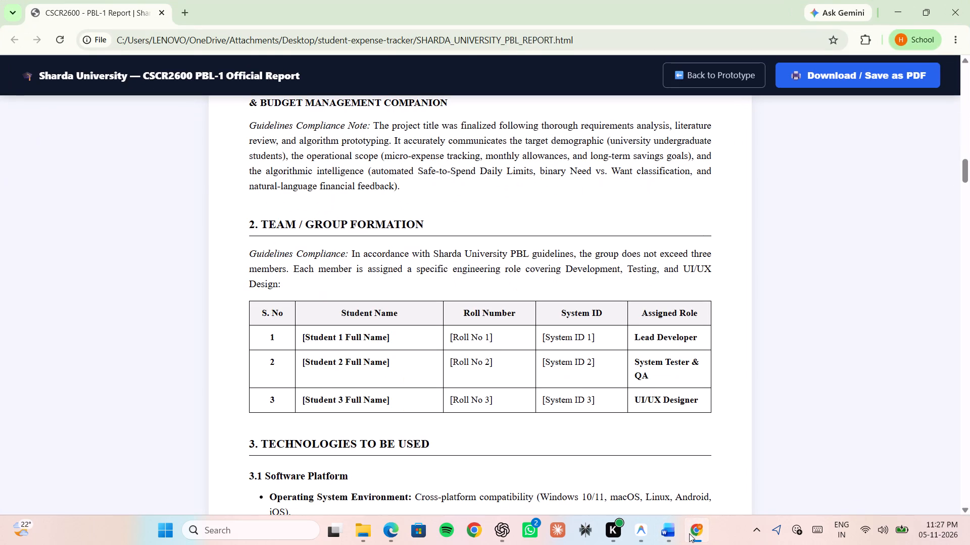
click(689, 533)
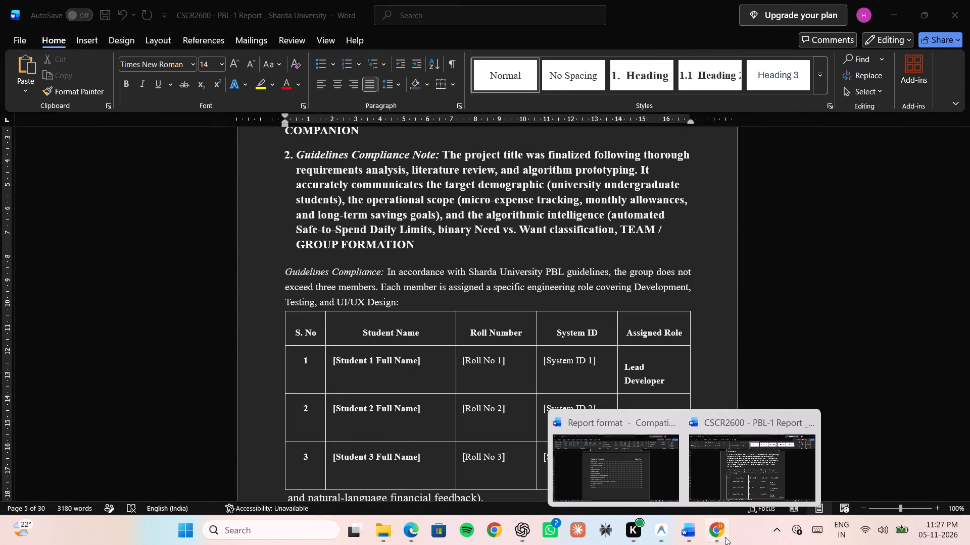
click(725, 537)
scroll(597, 266, up, 2)
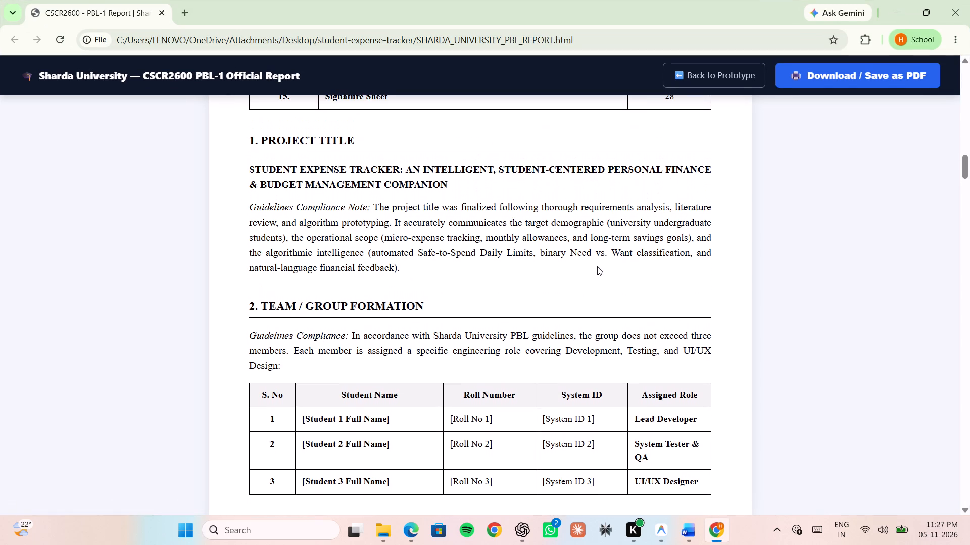
scroll(597, 266, up, 1)
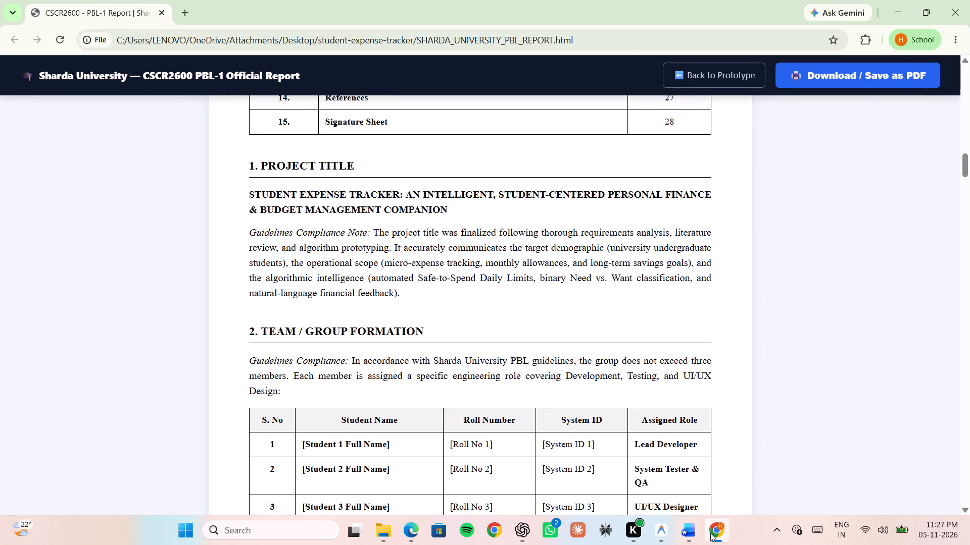
click(710, 533)
scroll(512, 368, up, 1)
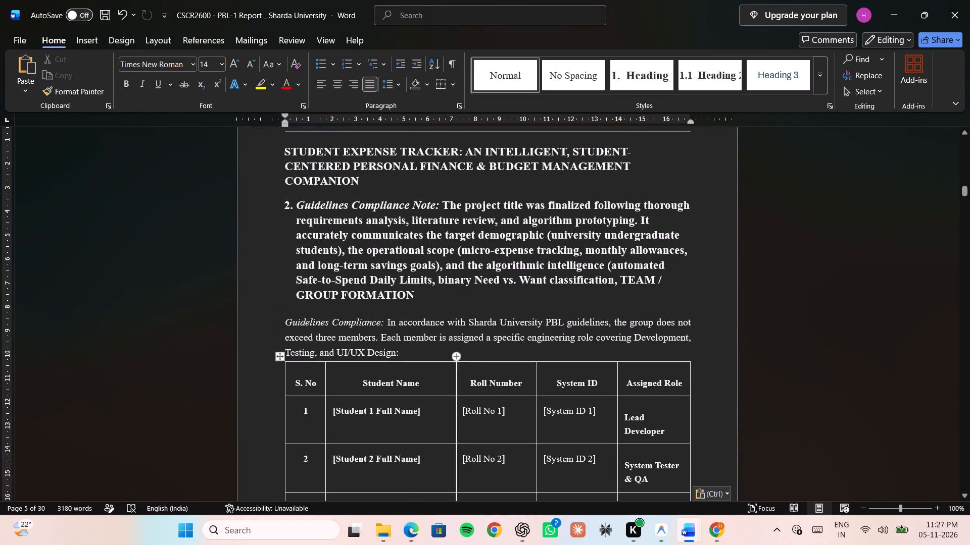
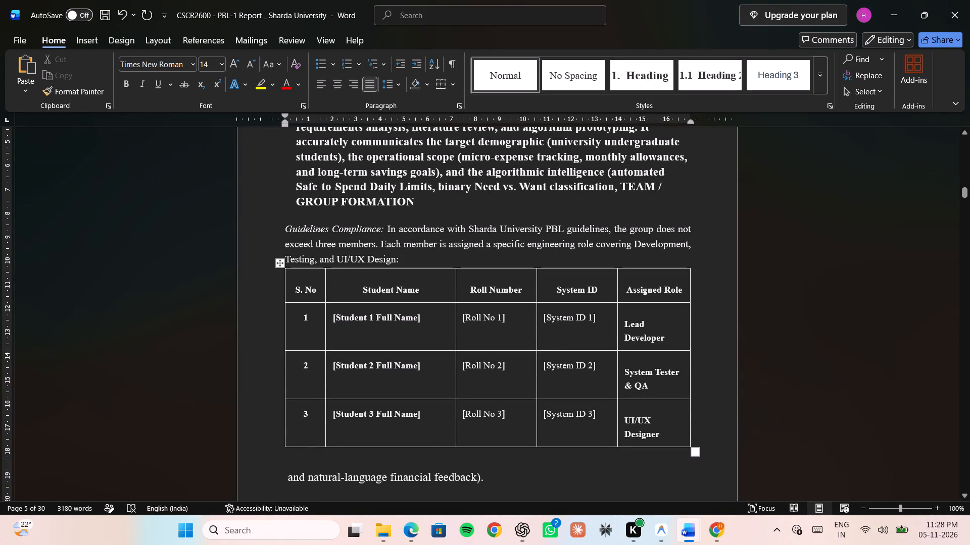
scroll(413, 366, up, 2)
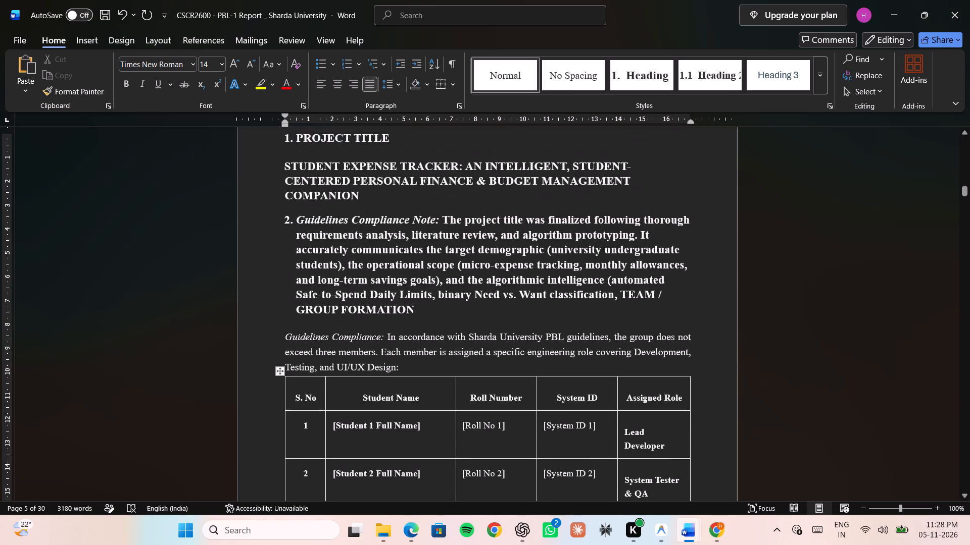
Review the report's cover page in Word, from the course and project title down to the student, section and supervisor lines.
scroll(518, 292, up, 3)
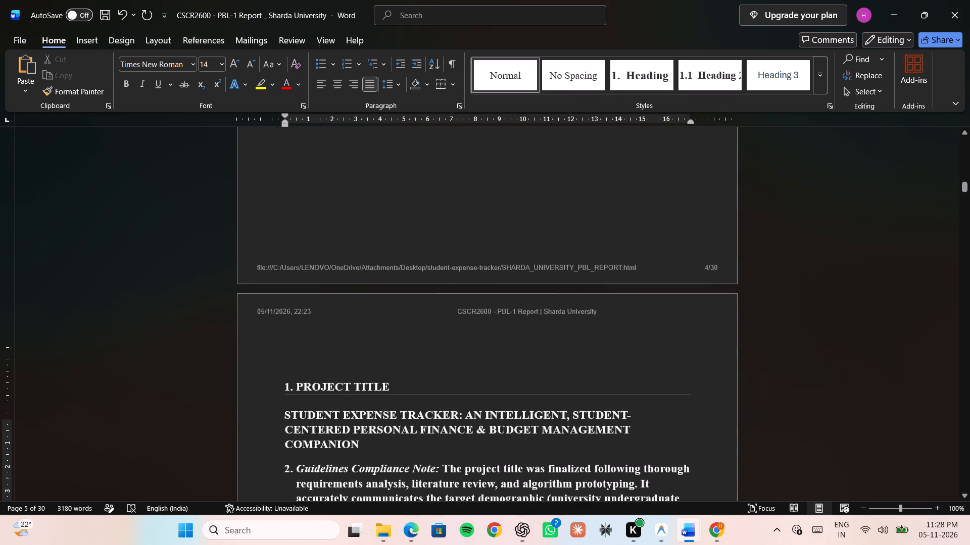
scroll(518, 292, up, 14)
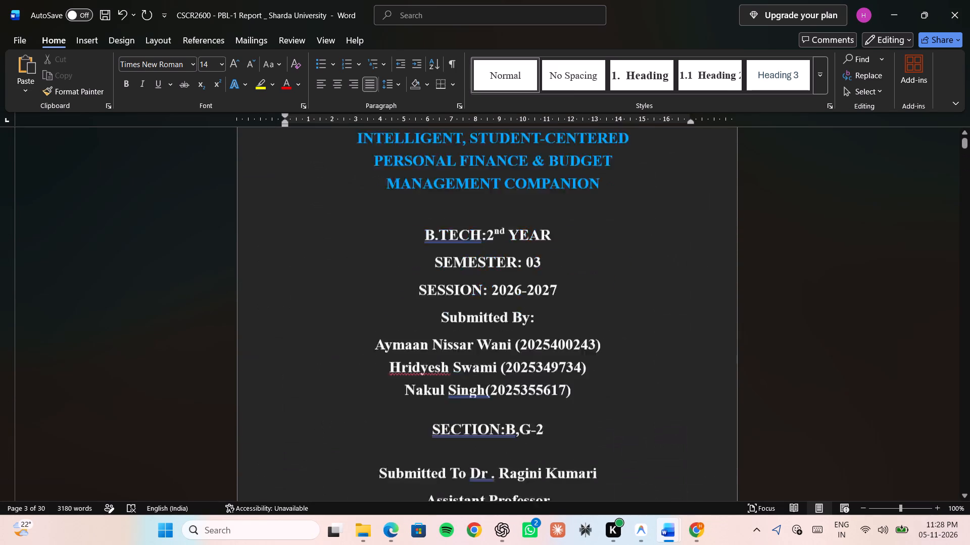
scroll(518, 292, down, 2)
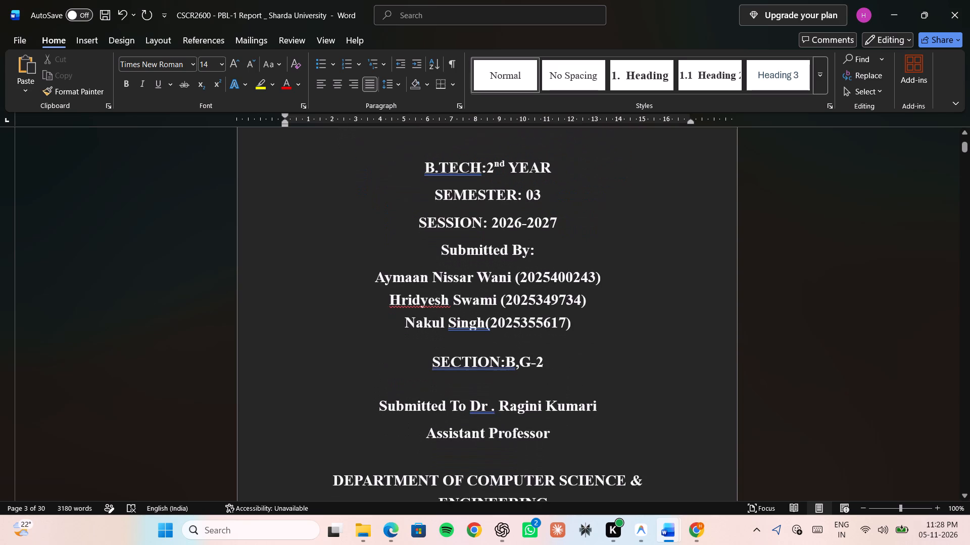
scroll(518, 292, up, 1)
scroll(518, 292, down, 1)
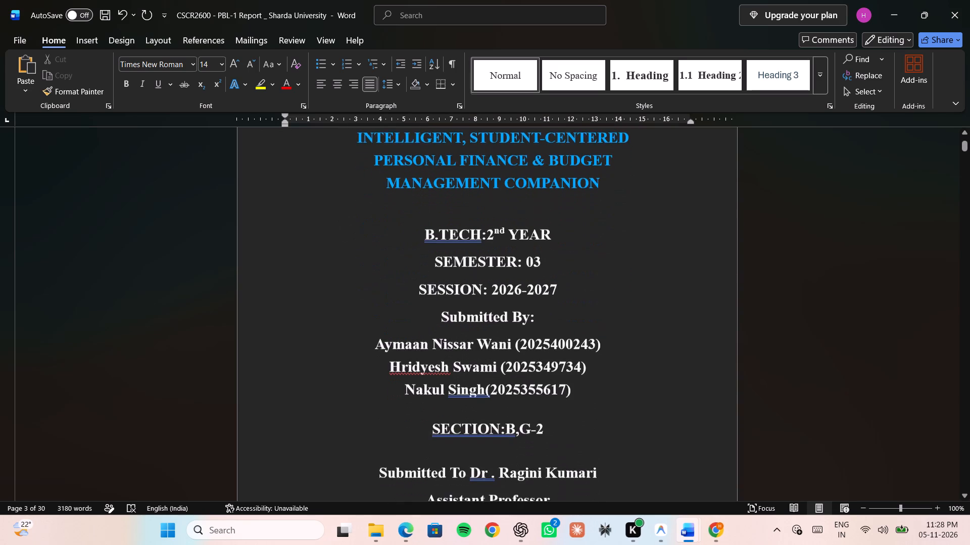
scroll(518, 292, up, 2)
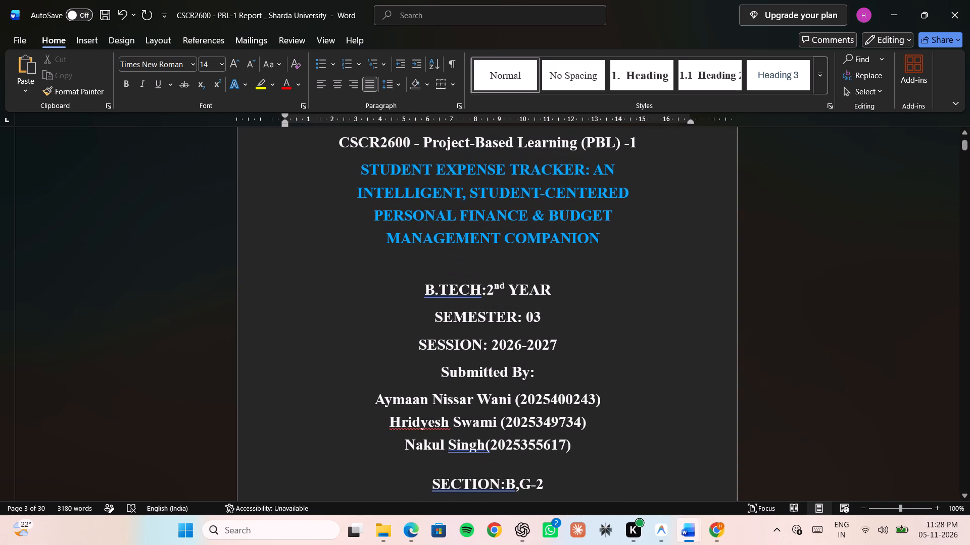
scroll(518, 292, up, 1)
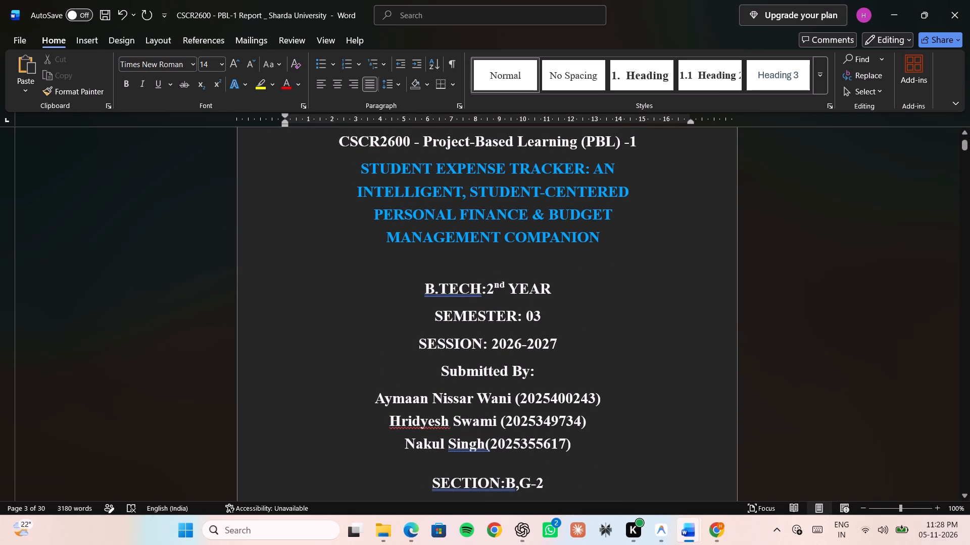
scroll(518, 292, up, 2)
Switch to the HTML report in Chrome and raise the screen brightness in the system quick settings.
click(718, 522)
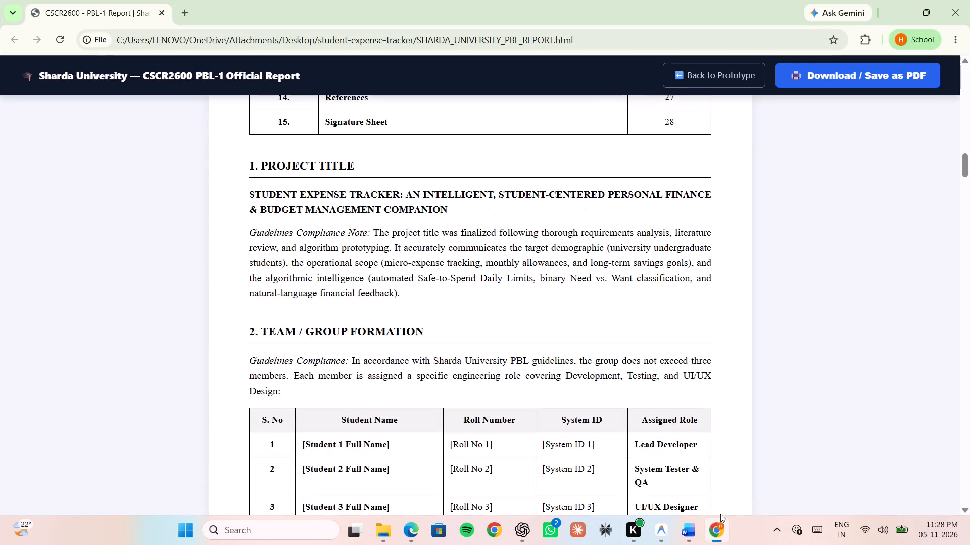
click(878, 529)
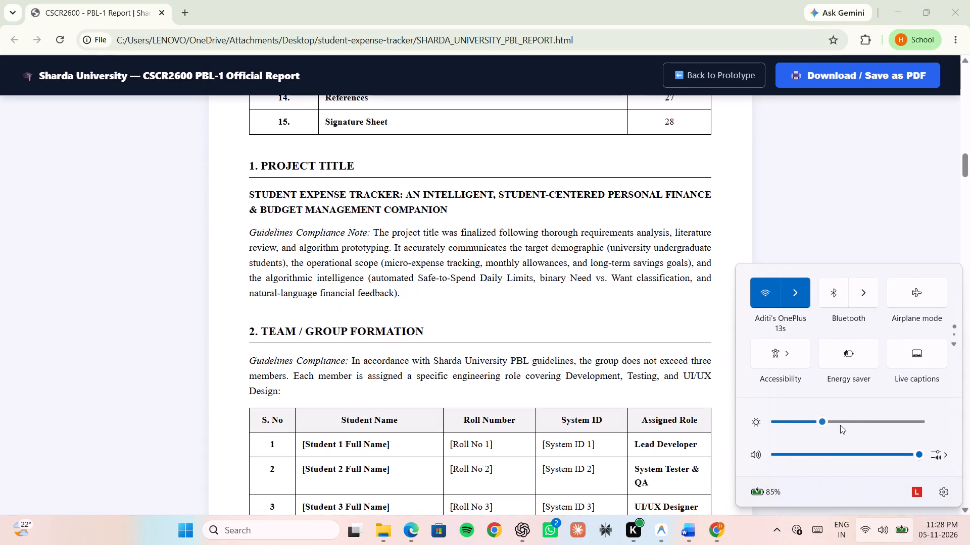
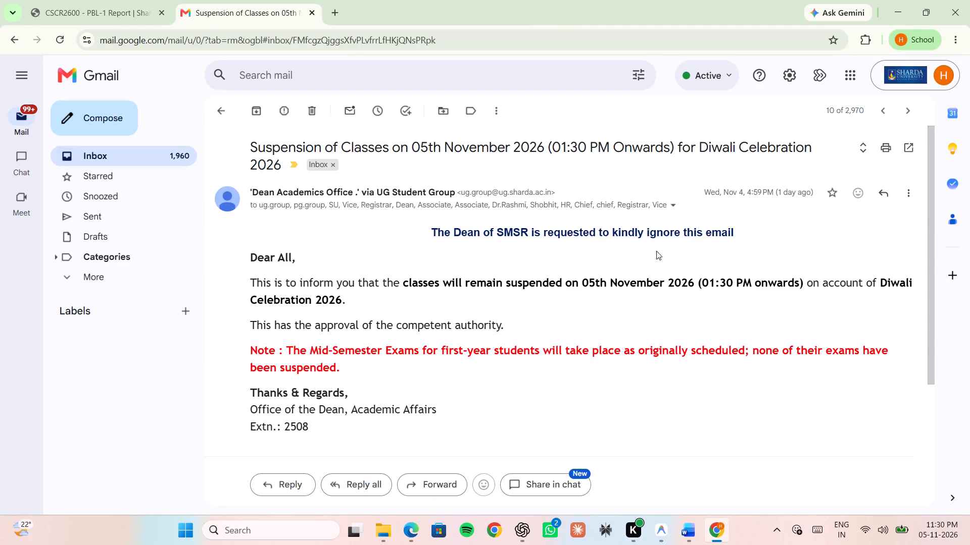
Review the sender, recipient and mailing-list details of the email about suspension of classes for Diwali Celebration 2026.
click(671, 203)
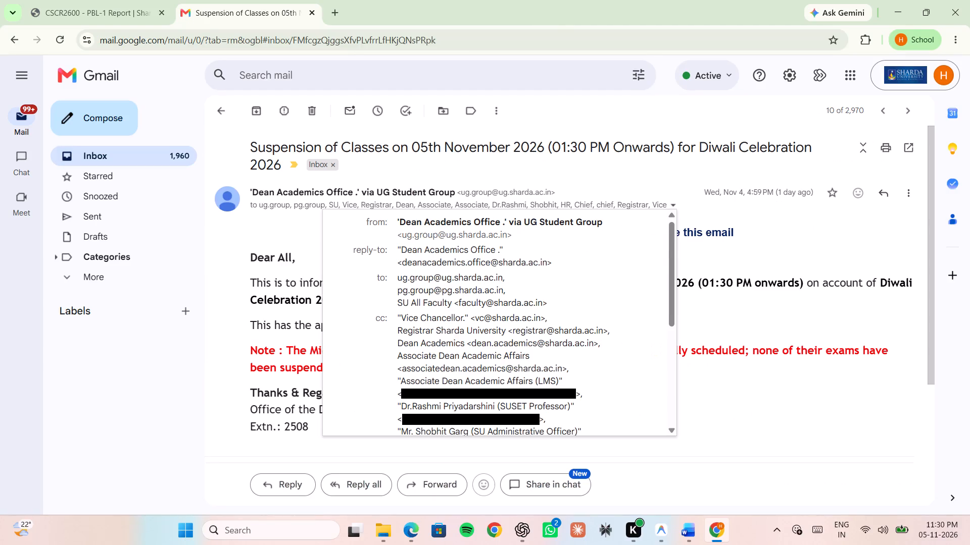
scroll(491, 355, down, 3)
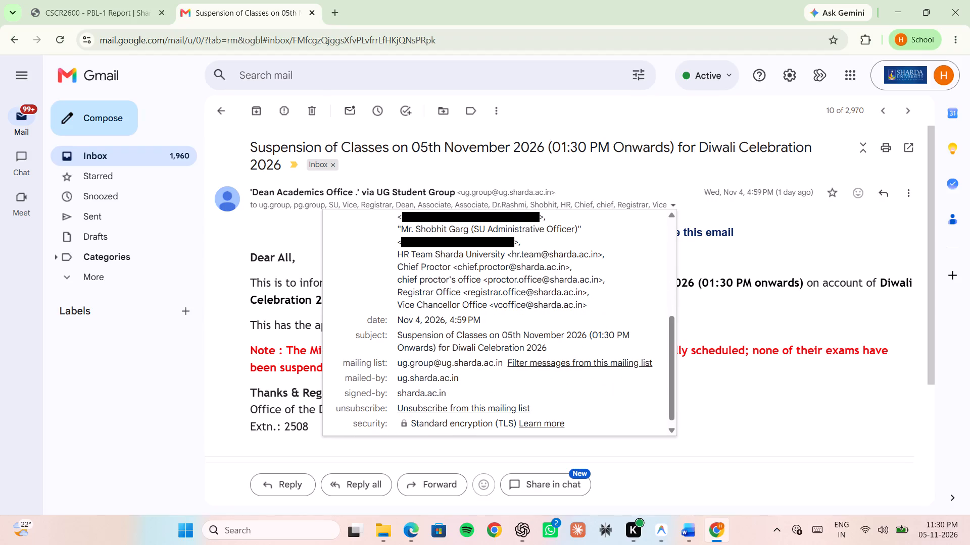
scroll(478, 340, up, 4)
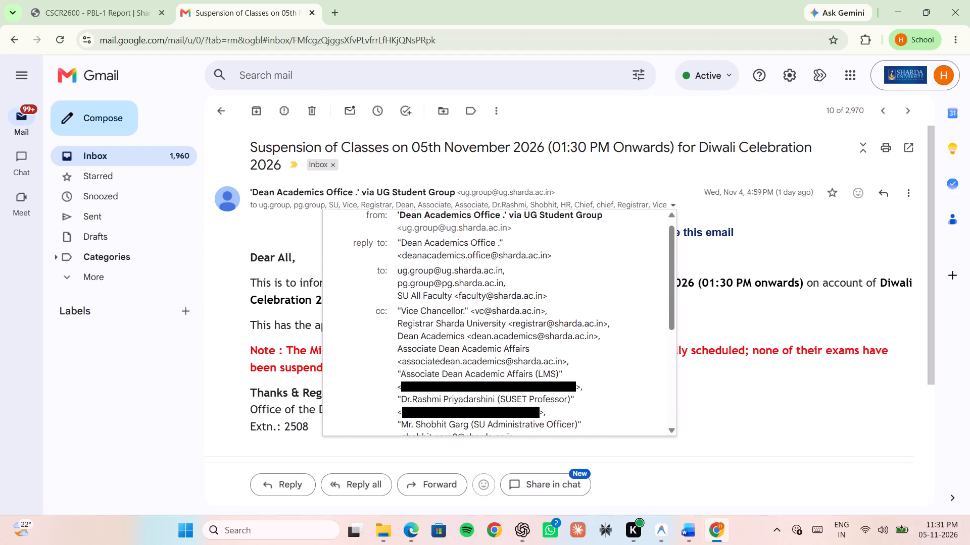
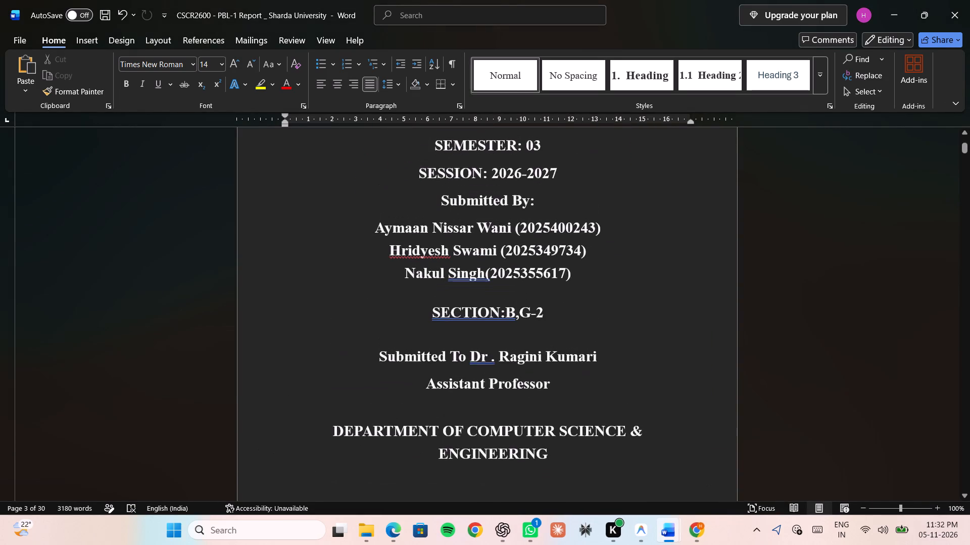
Review the PBL-1 report in Word from the cover page through the section entries in its table of contents.
scroll(651, 235, right, 1)
scroll(651, 235, down, 2)
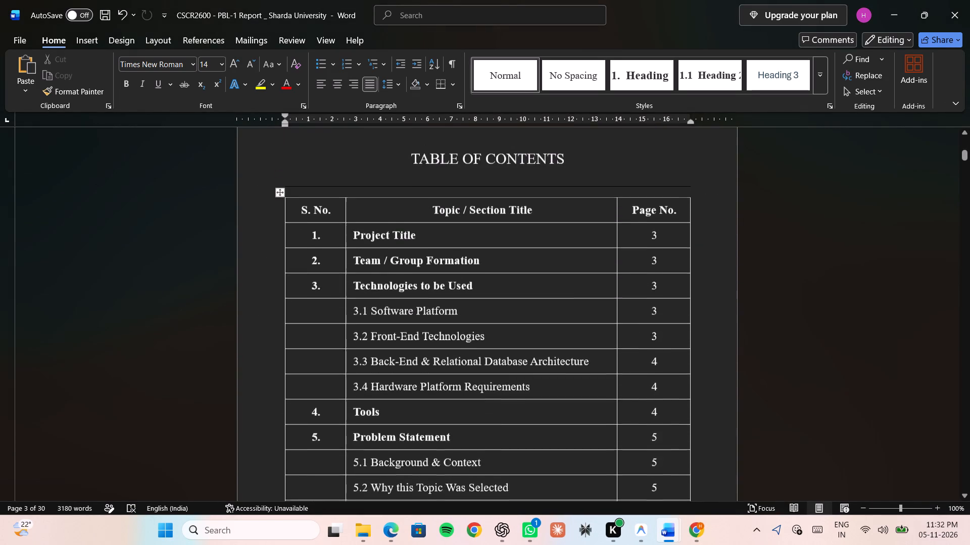
scroll(651, 235, down, 1)
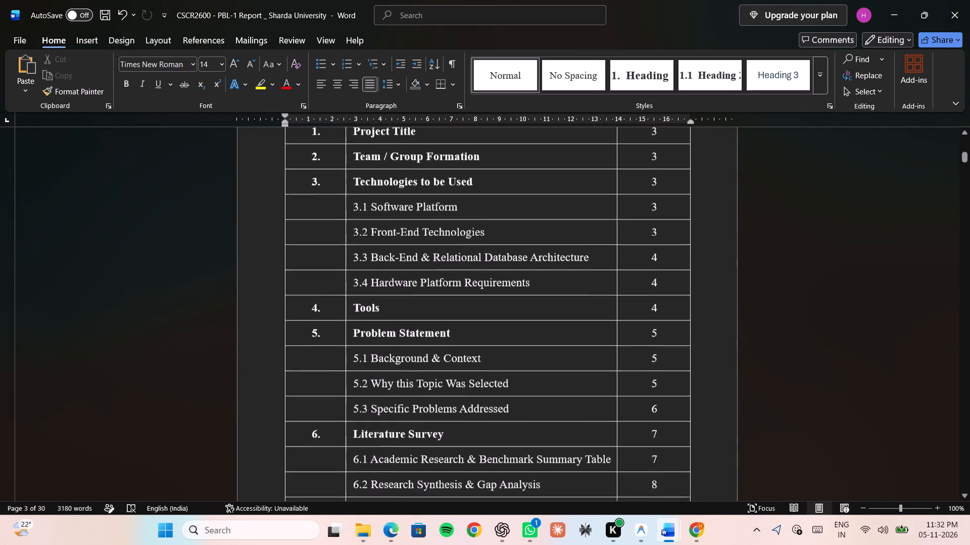
scroll(651, 235, down, 1)
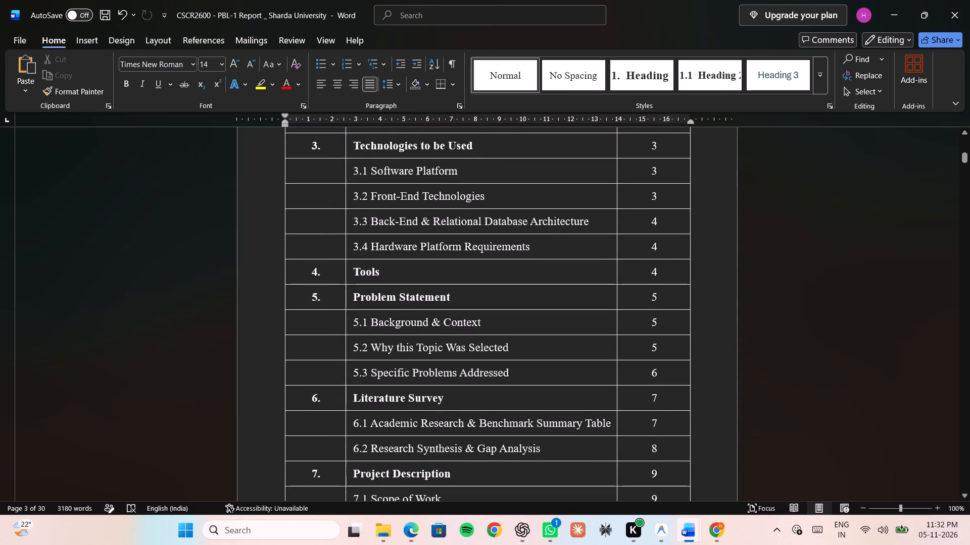
Compare the text size of the table of contents rows on page 2 with the continued rows on page 3.
scroll(651, 235, down, 4)
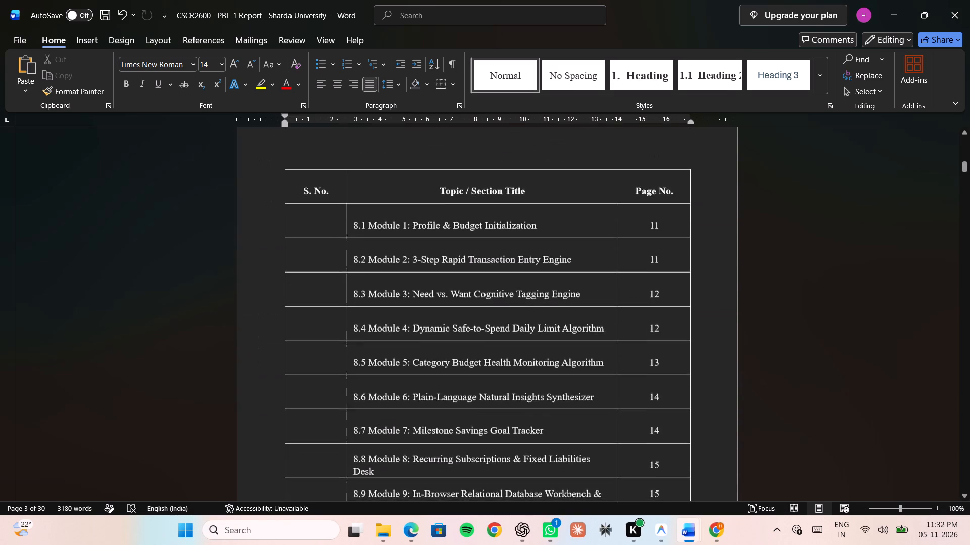
scroll(651, 235, down, 2)
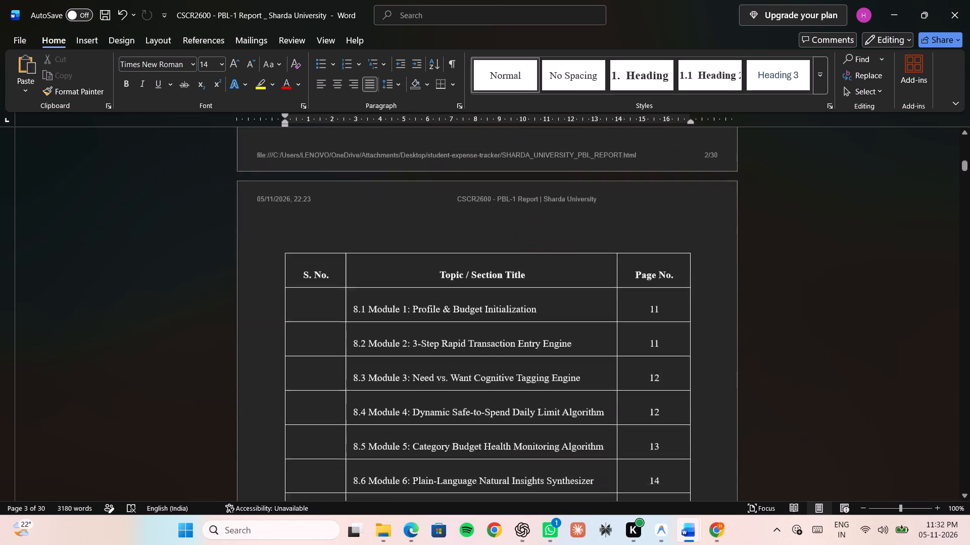
scroll(651, 235, down, 1)
scroll(651, 235, up, 4)
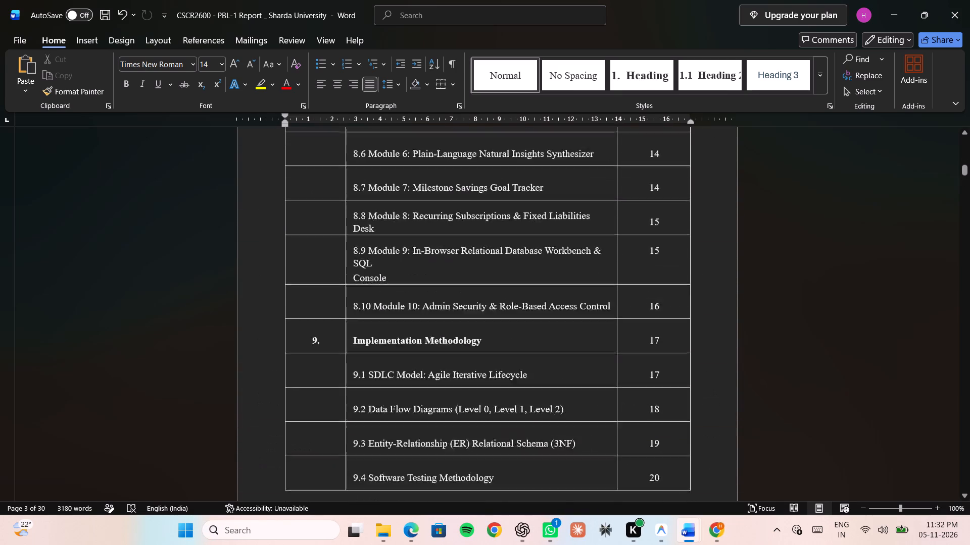
scroll(651, 235, up, 1)
click(515, 261)
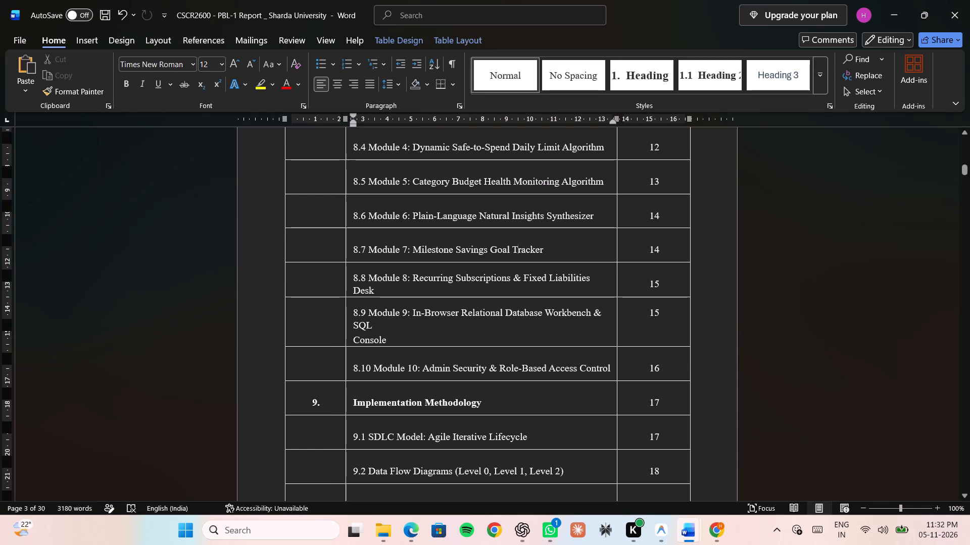
scroll(515, 261, up, 1)
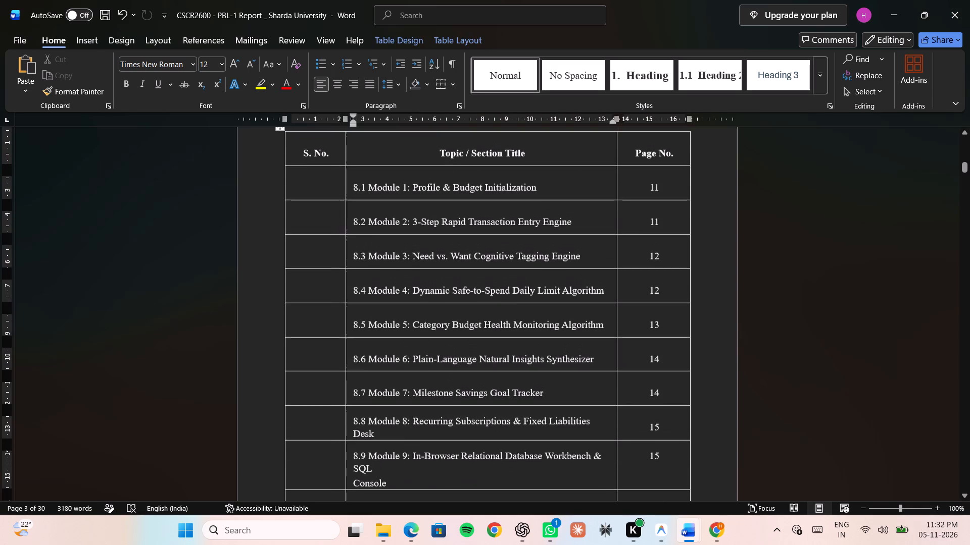
click(482, 262)
scroll(482, 262, up, 3)
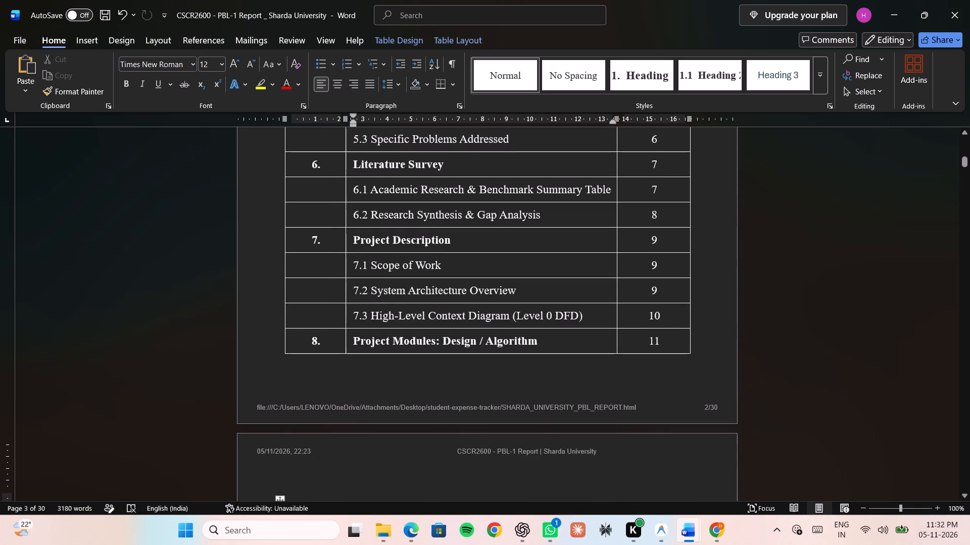
click(469, 287)
scroll(474, 329, down, 2)
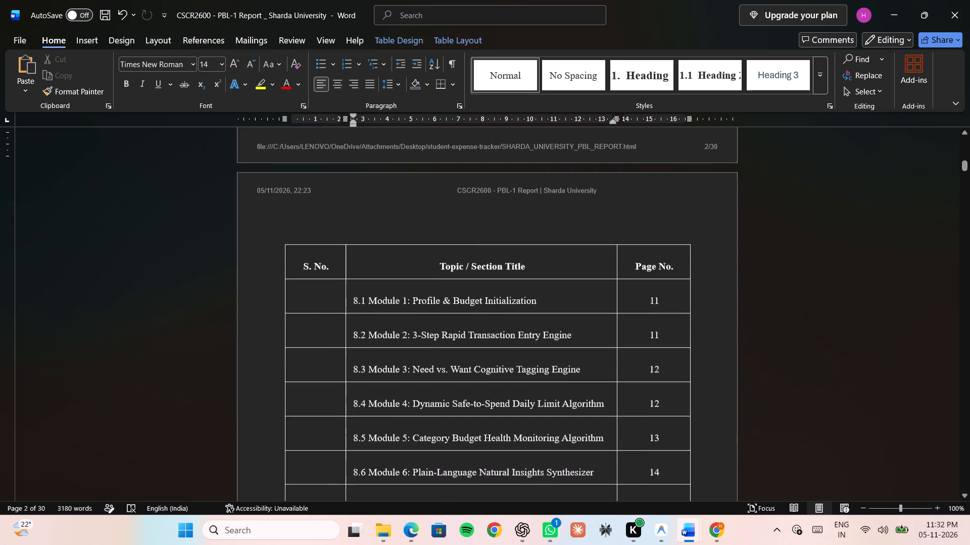
scroll(459, 289, up, 2)
scroll(459, 289, down, 1)
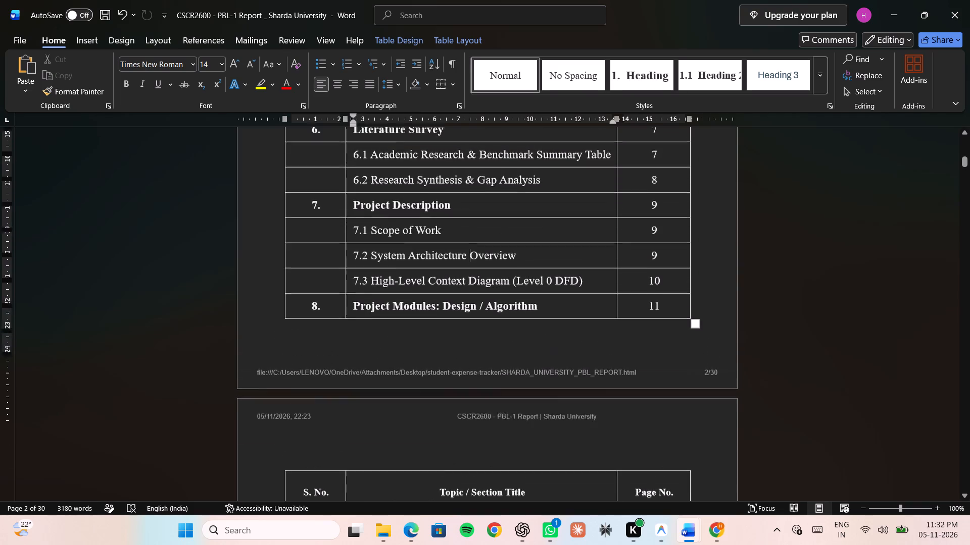
scroll(459, 289, down, 1)
click(435, 191)
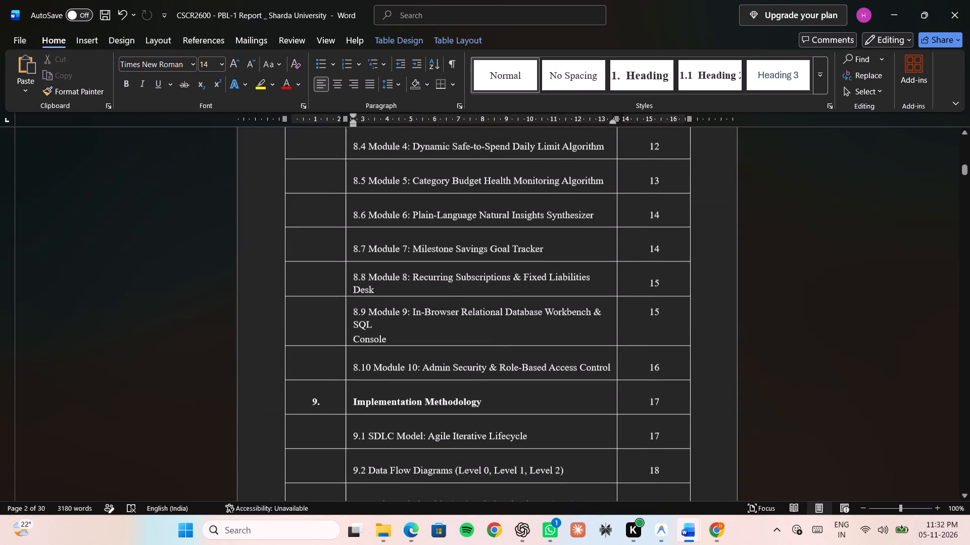
Set the font size of the continued contents table, from its header row on page 3 through 9.4 Software Testing Methodology, to 14.
scroll(435, 191, up, 2)
drag(303, 236, 481, 362)
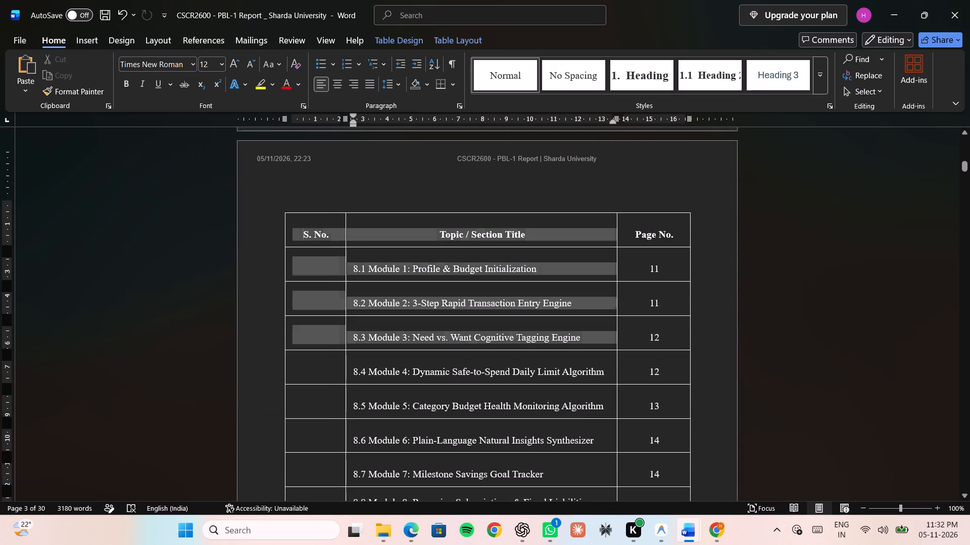
drag(481, 362, 658, 505)
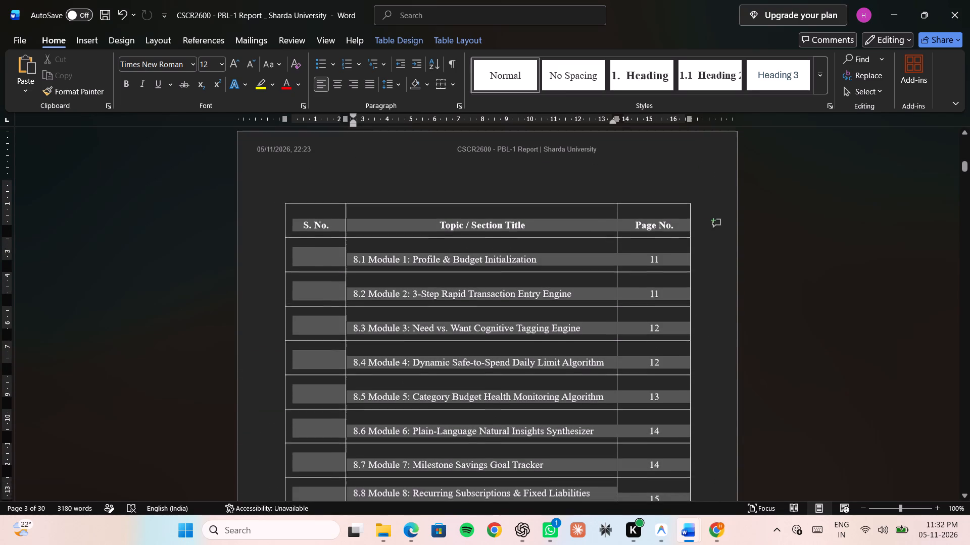
drag(658, 505, 659, 501)
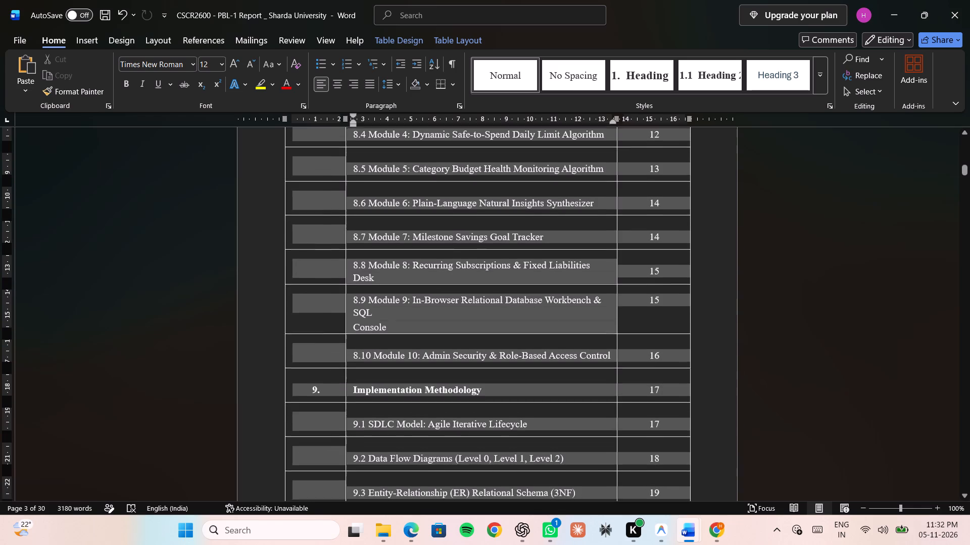
drag(659, 501, 660, 499)
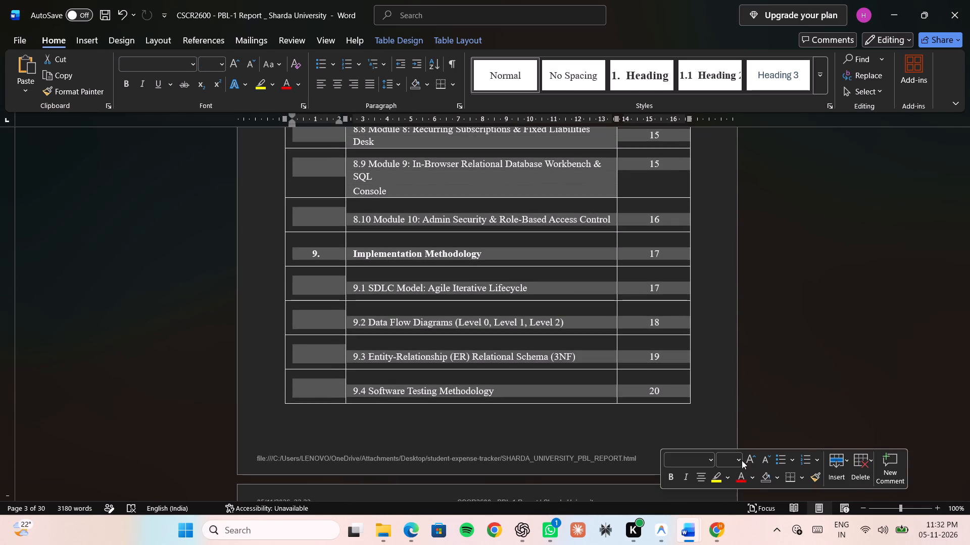
click(742, 460)
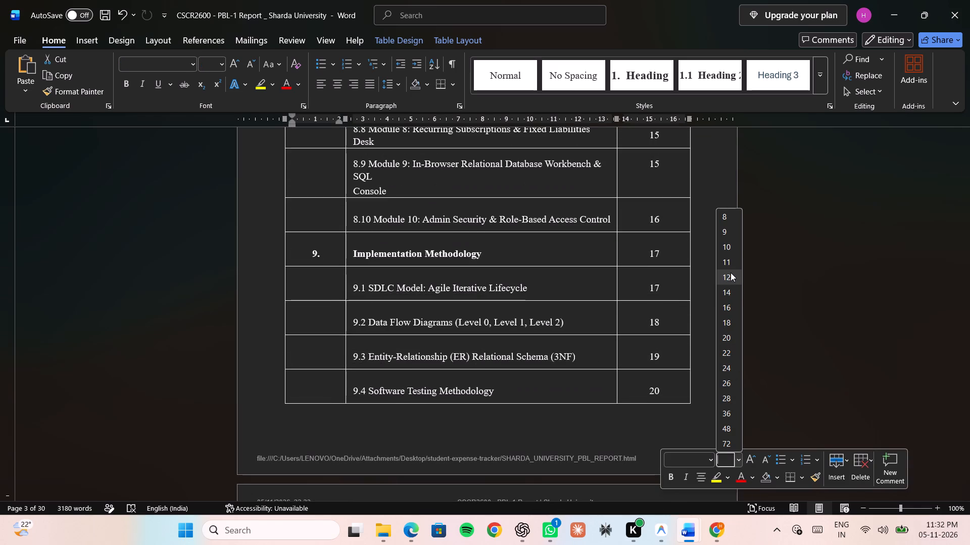
click(734, 293)
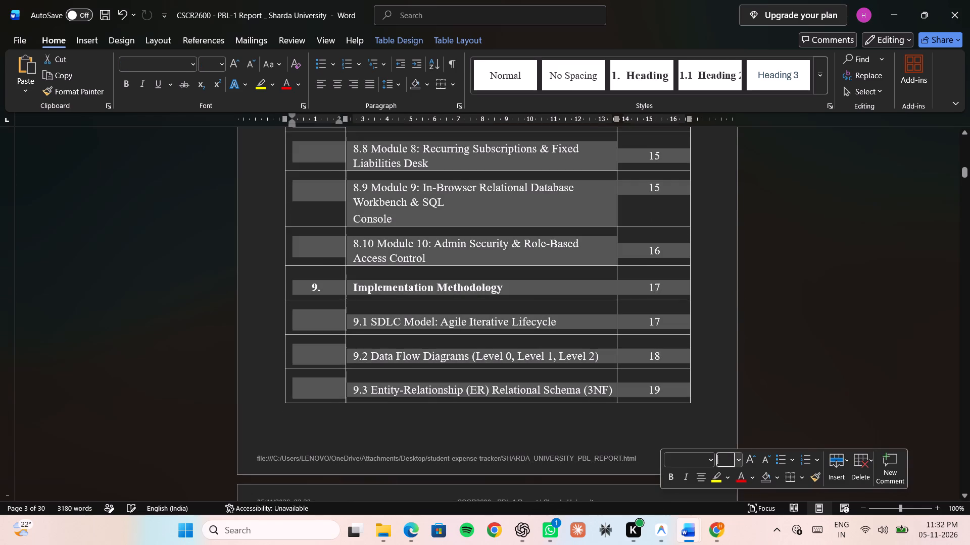
click(705, 309)
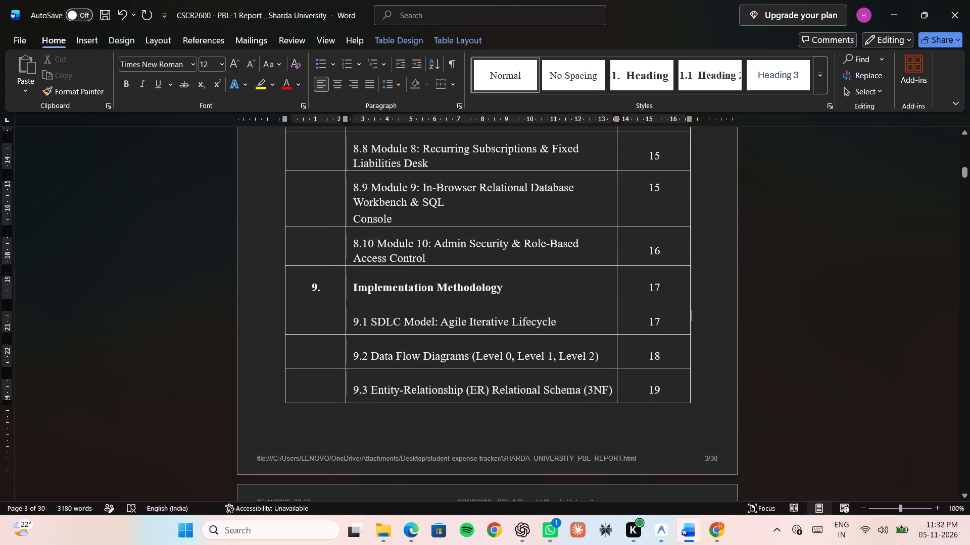
Set the font size of the contents rows on page 4, from 9.4 Software Testing Methodology through 15 Signature Sheet, to 14.
scroll(705, 309, up, 4)
click(559, 325)
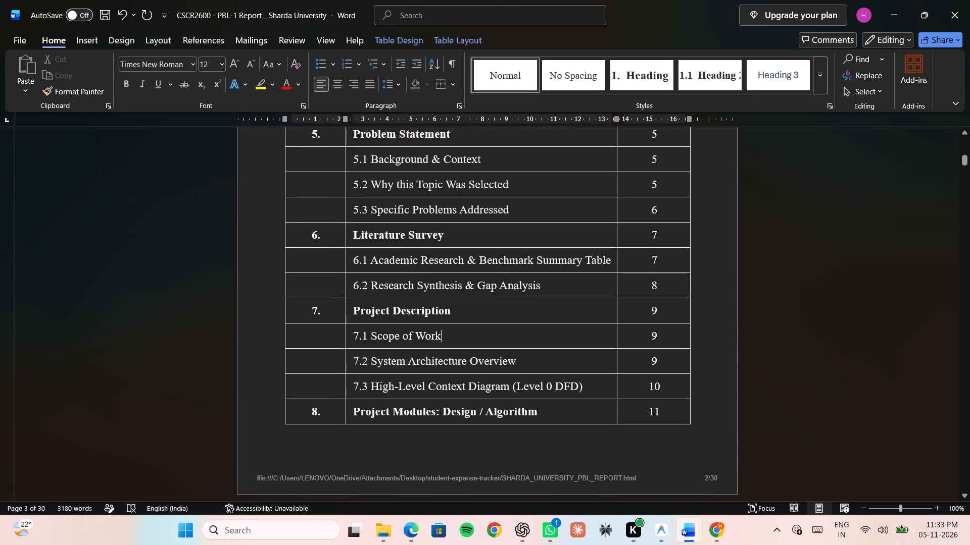
scroll(559, 325, down, 2)
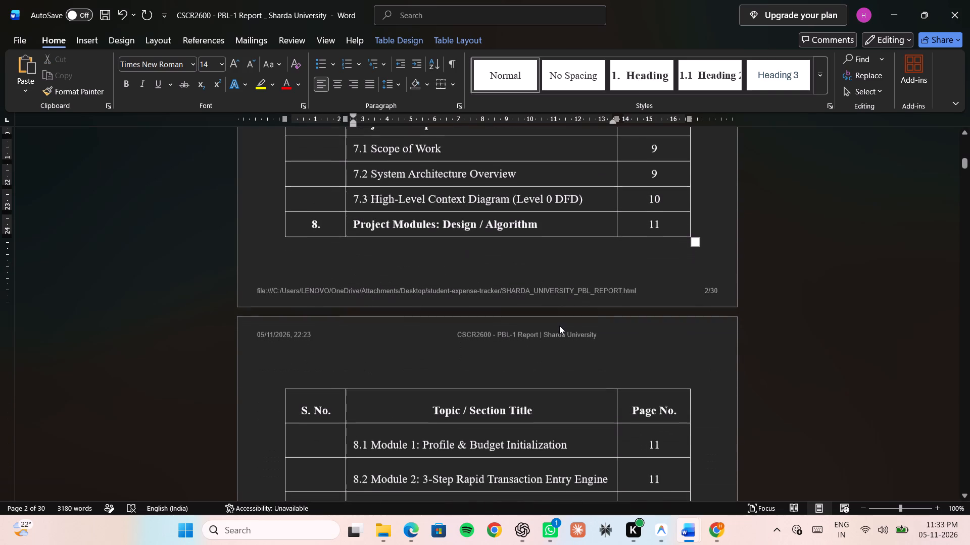
click(526, 417)
scroll(526, 417, down, 3)
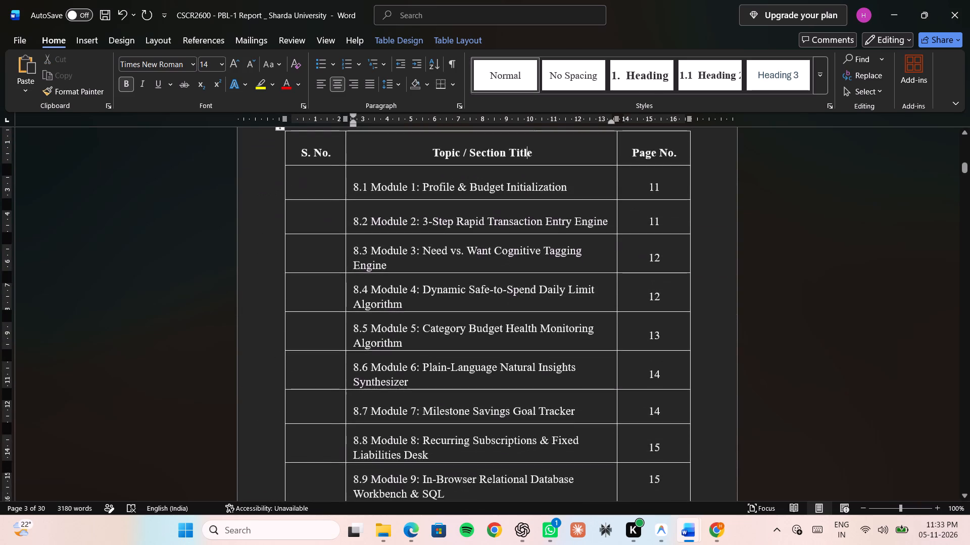
scroll(526, 417, down, 4)
scroll(526, 417, up, 2)
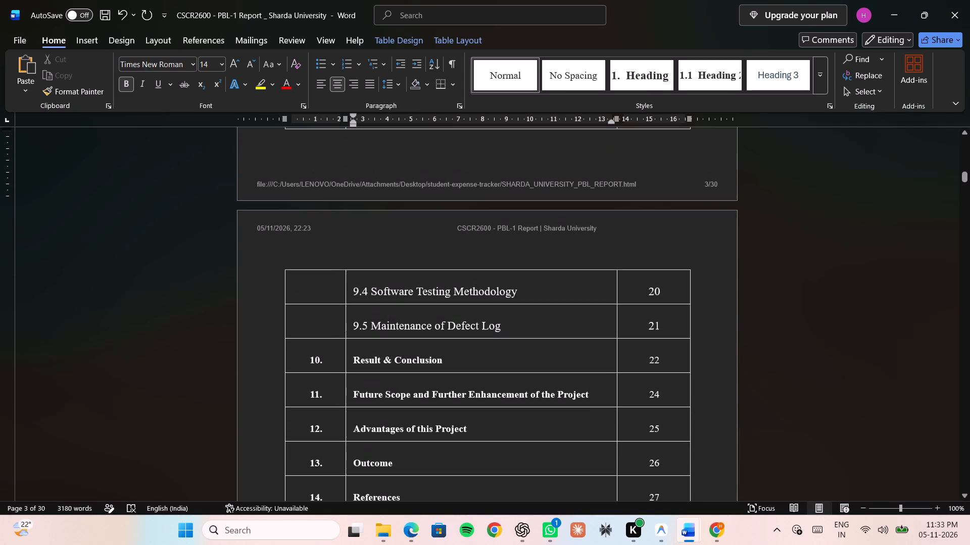
drag(354, 289, 413, 375)
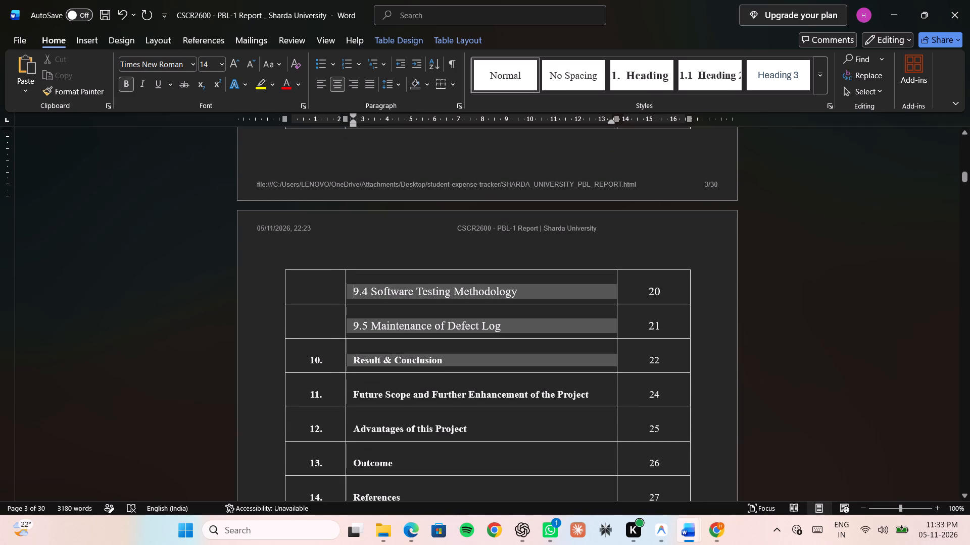
drag(413, 375, 657, 468)
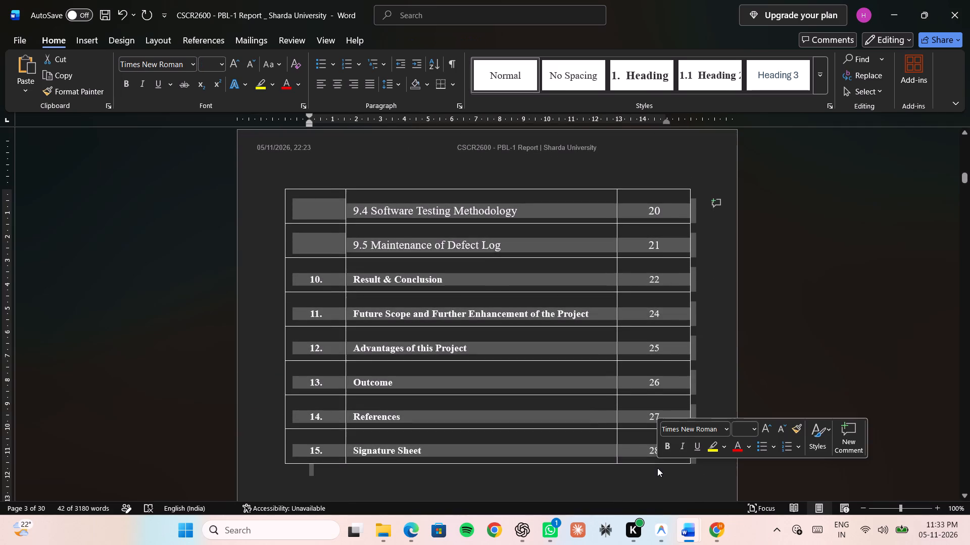
click(752, 431)
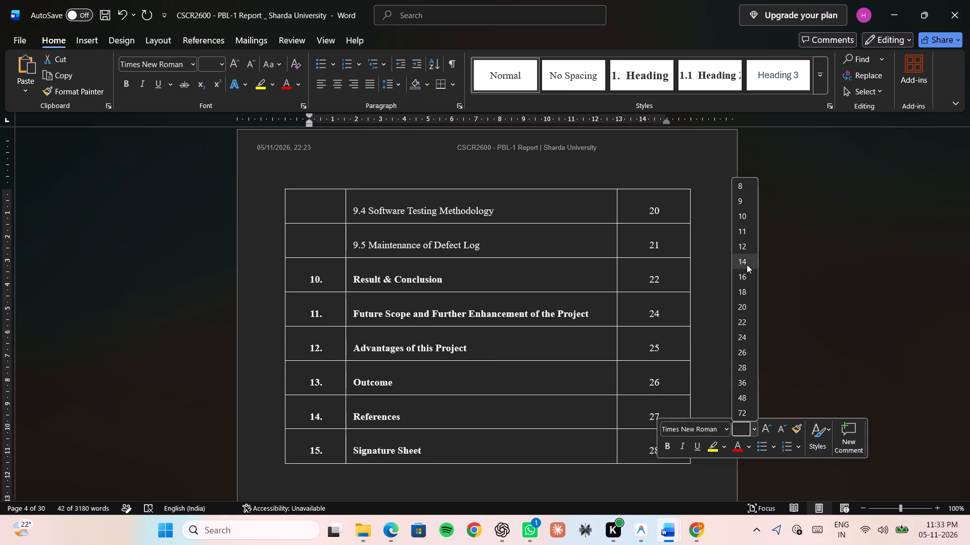
click(746, 264)
click(597, 313)
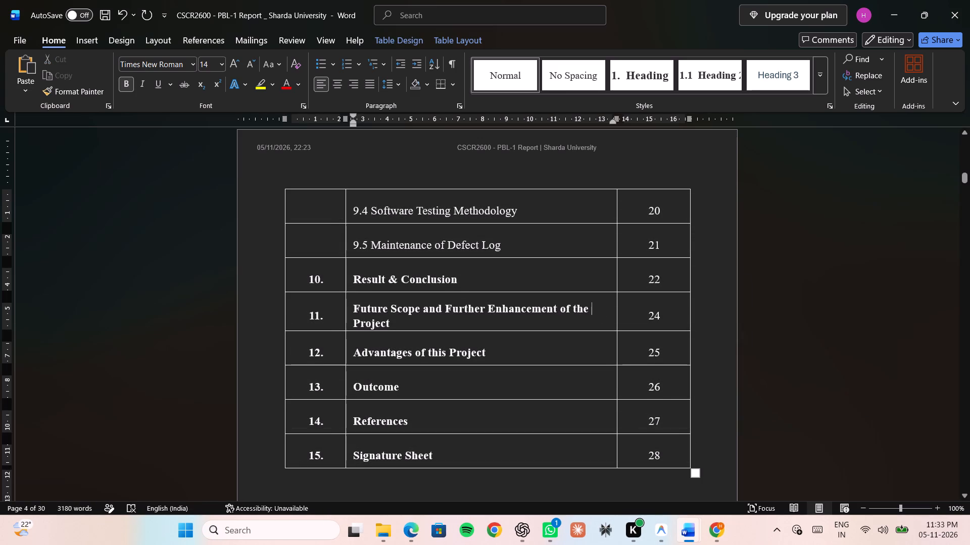
Check the font sizes of the TABLE OF CONTENTS heading and its table rows across pages 2 to 4.
scroll(565, 361, up, 2)
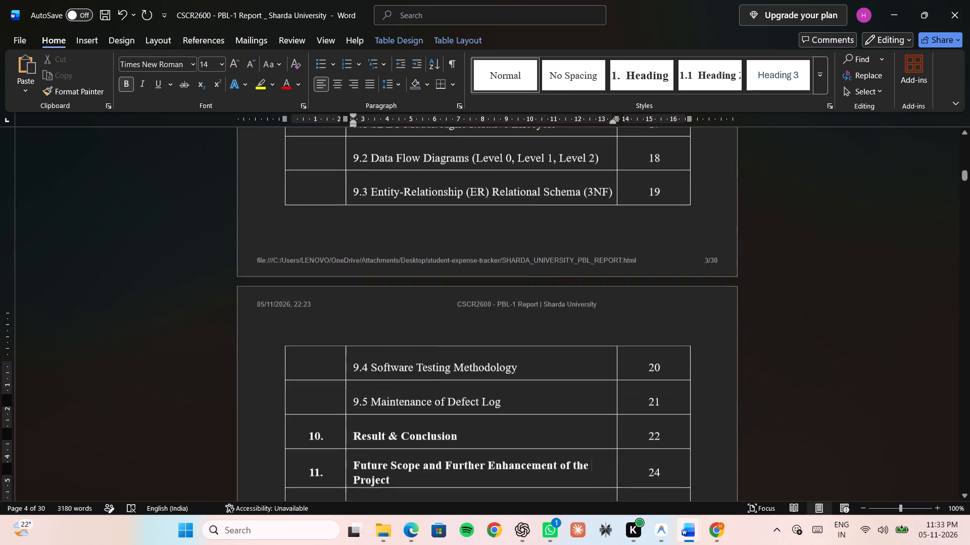
scroll(565, 361, up, 3)
click(532, 358)
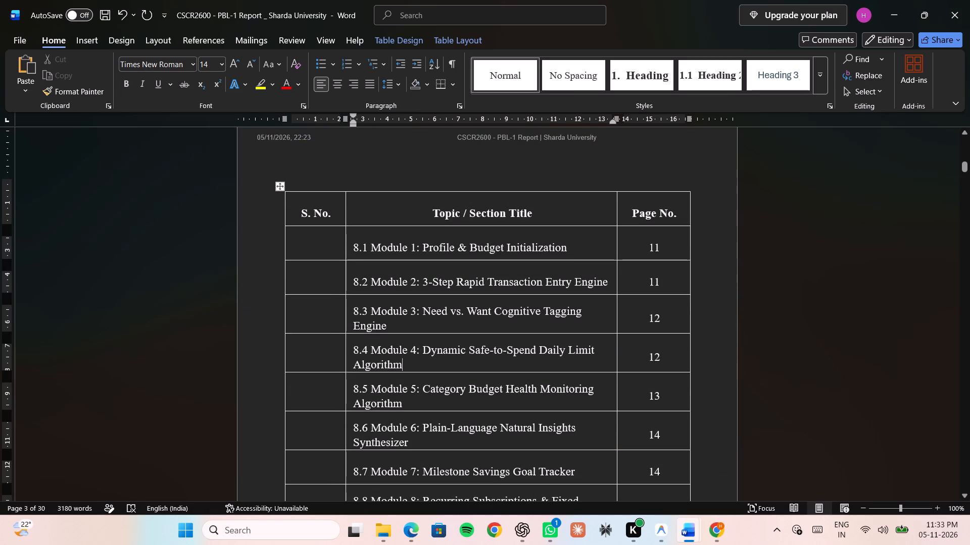
scroll(510, 397, up, 1)
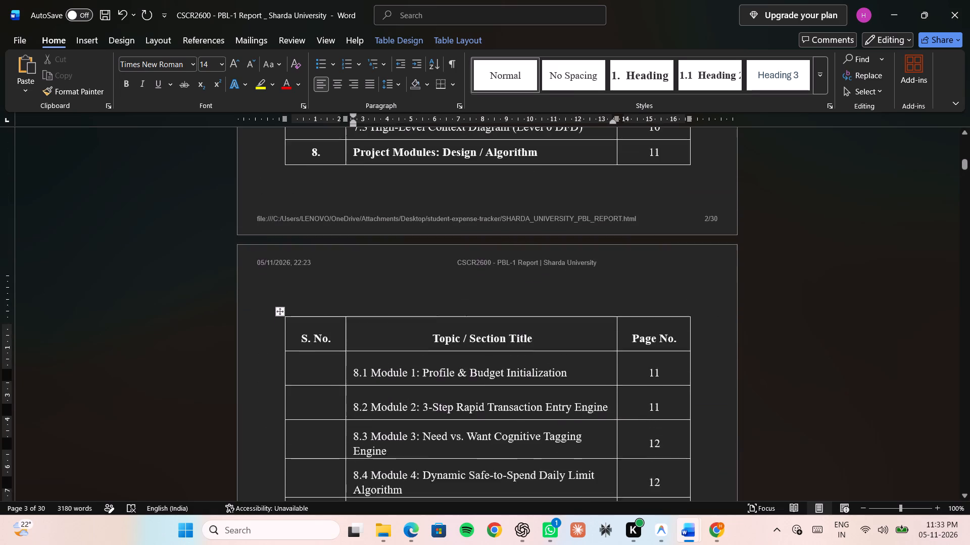
scroll(510, 397, up, 1)
click(500, 283)
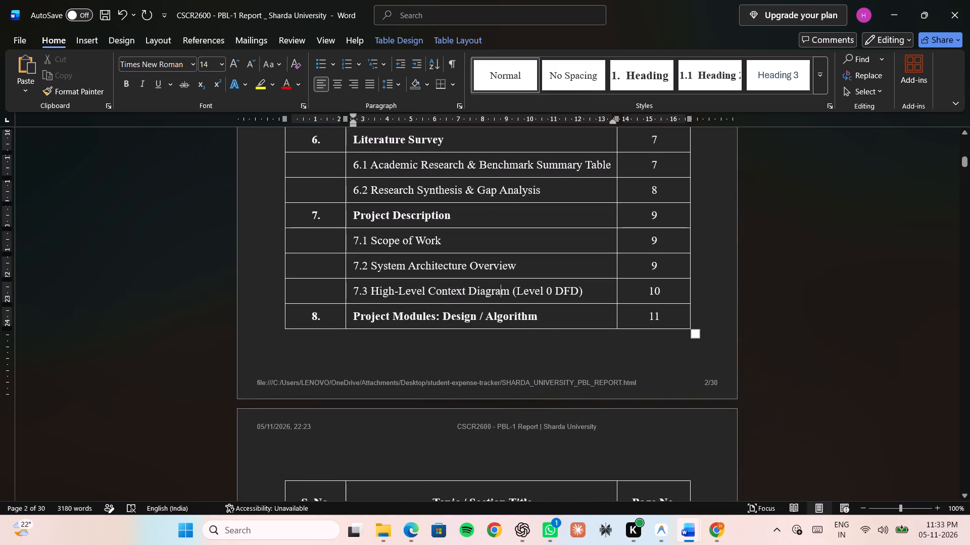
scroll(500, 283, up, 3)
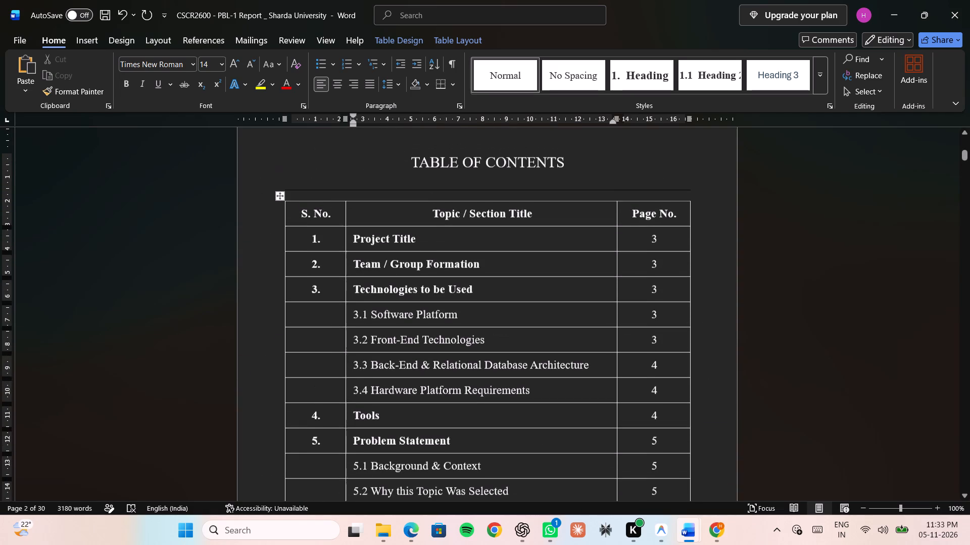
click(530, 211)
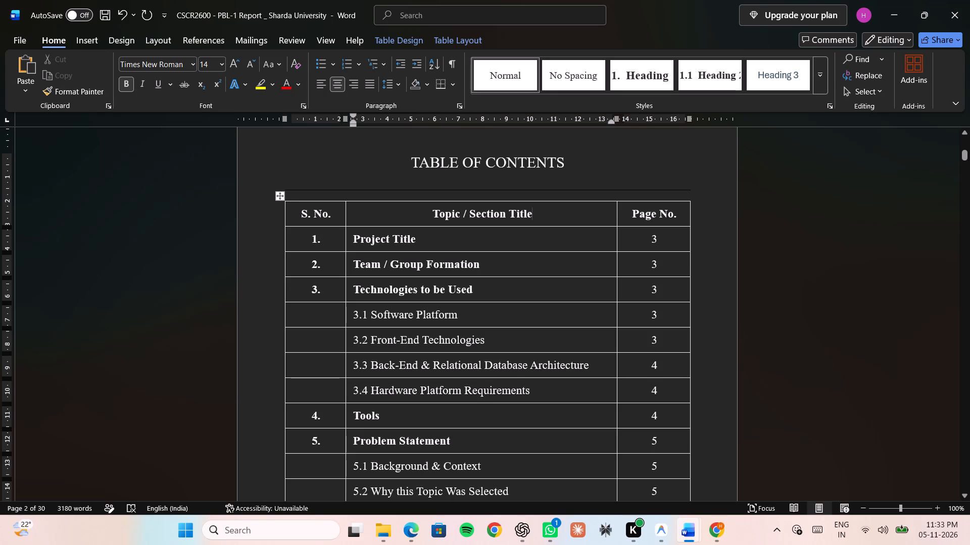
click(547, 163)
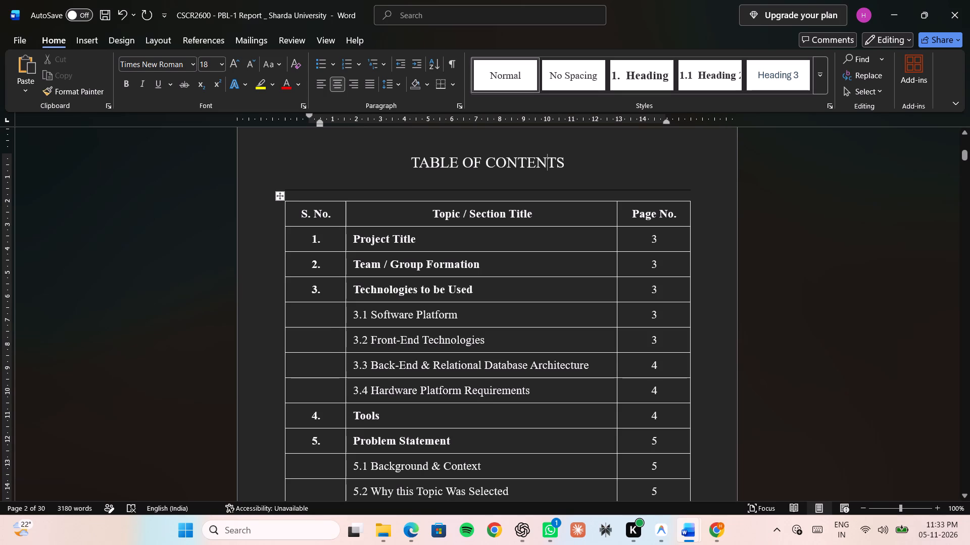
click(561, 218)
click(544, 162)
scroll(544, 162, up, 3)
scroll(544, 162, down, 7)
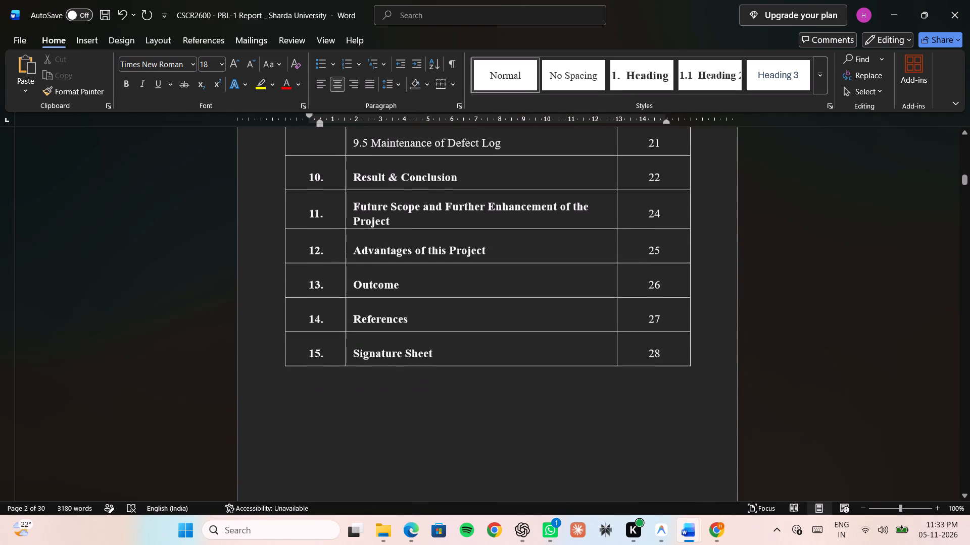
scroll(544, 162, down, 1)
click(544, 162)
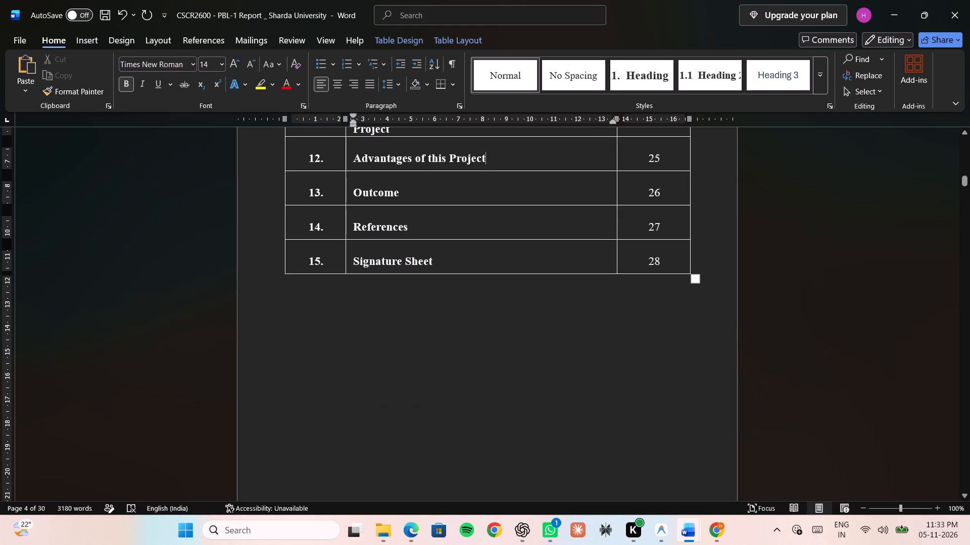
Inspect the formatting of the project name and the Guidelines Compliance Note under 1. PROJECT TITLE on page 5.
scroll(544, 162, down, 3)
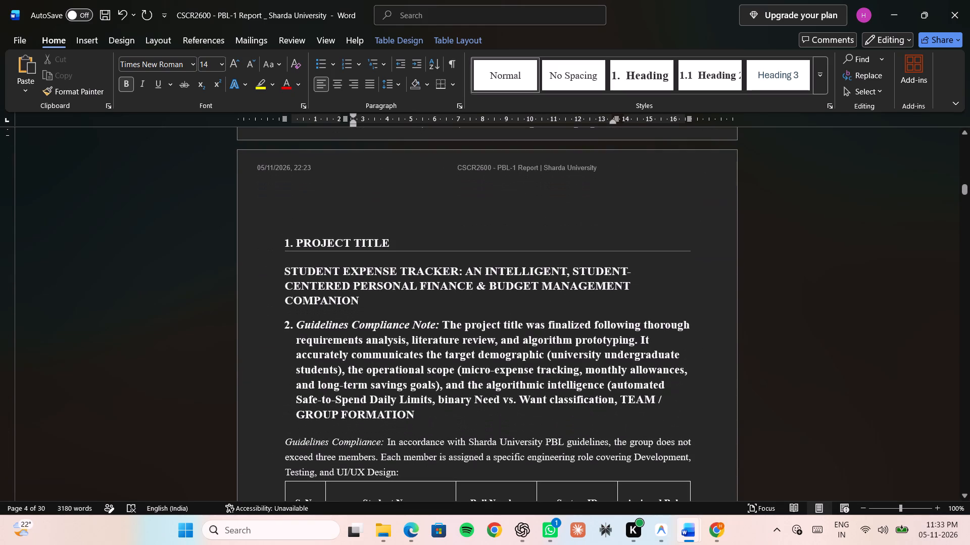
click(401, 231)
click(429, 307)
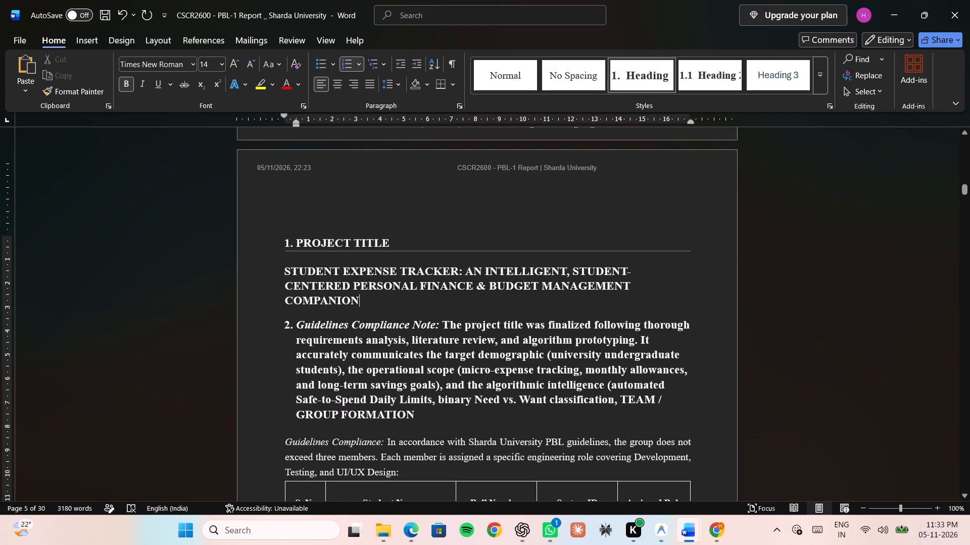
click(431, 317)
Check the font sizes of the project name, the Guidelines Compliance Note and the team members table on page 5.
scroll(459, 334, down, 1)
click(472, 171)
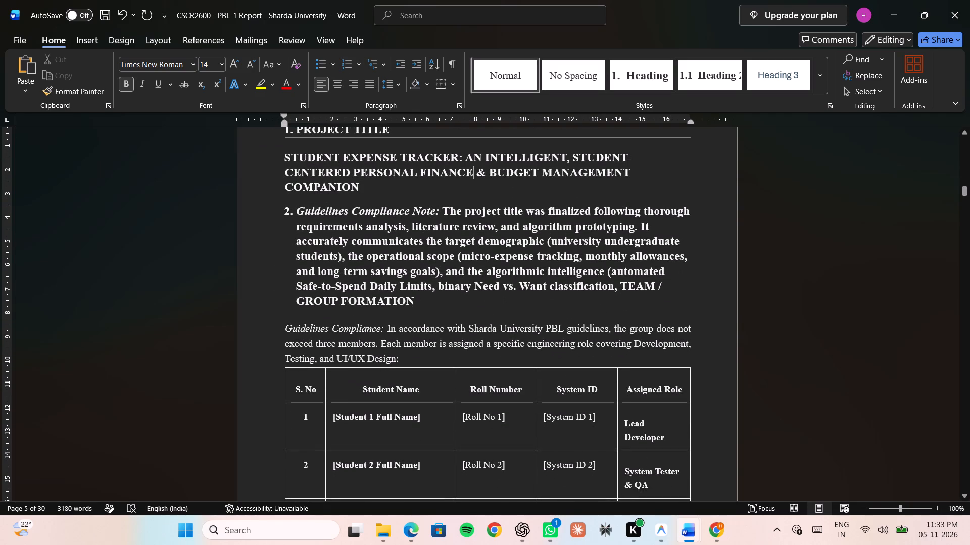
click(460, 249)
click(482, 396)
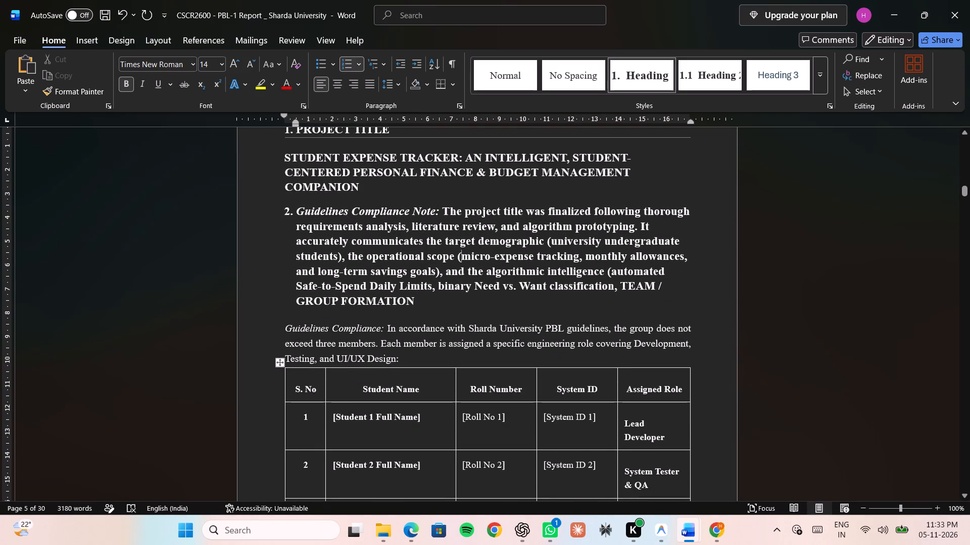
scroll(482, 396, down, 2)
scroll(482, 396, up, 1)
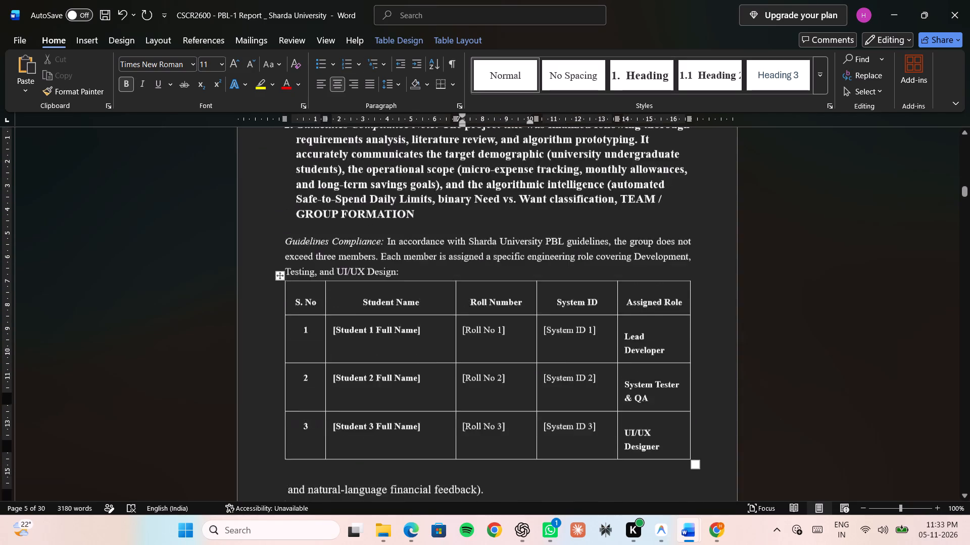
scroll(482, 396, up, 2)
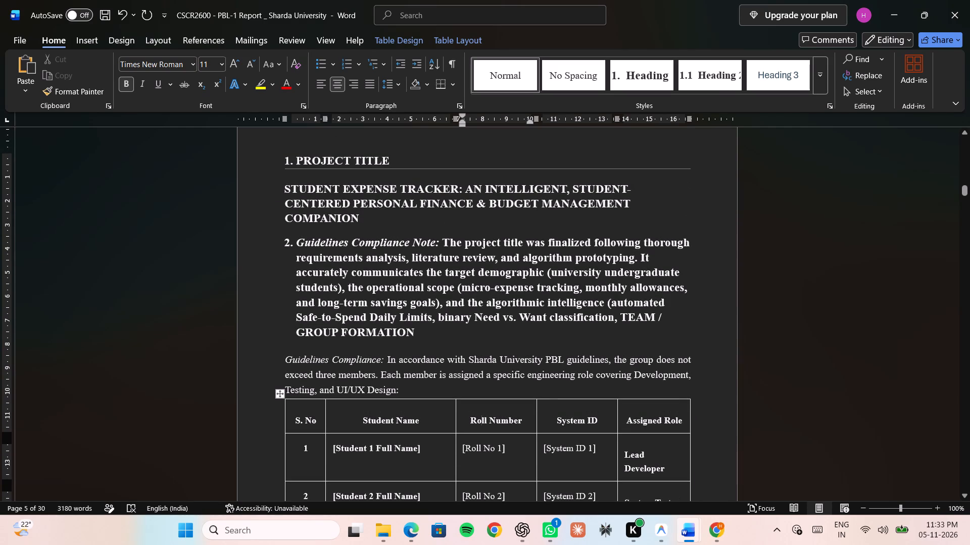
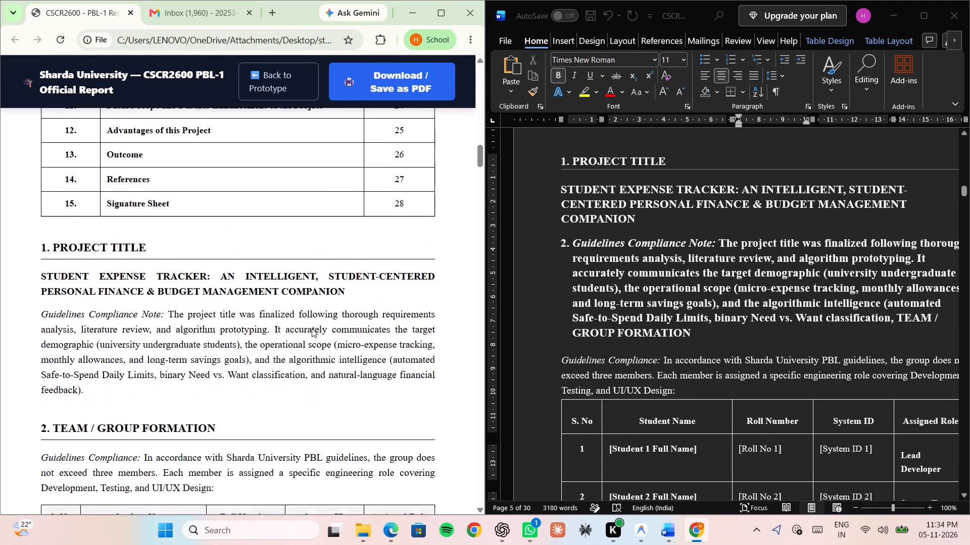
Review the layout of the cover page and the start of the TABLE OF CONTENTS in the reference HTML report in Chrome.
scroll(312, 329, up, 8)
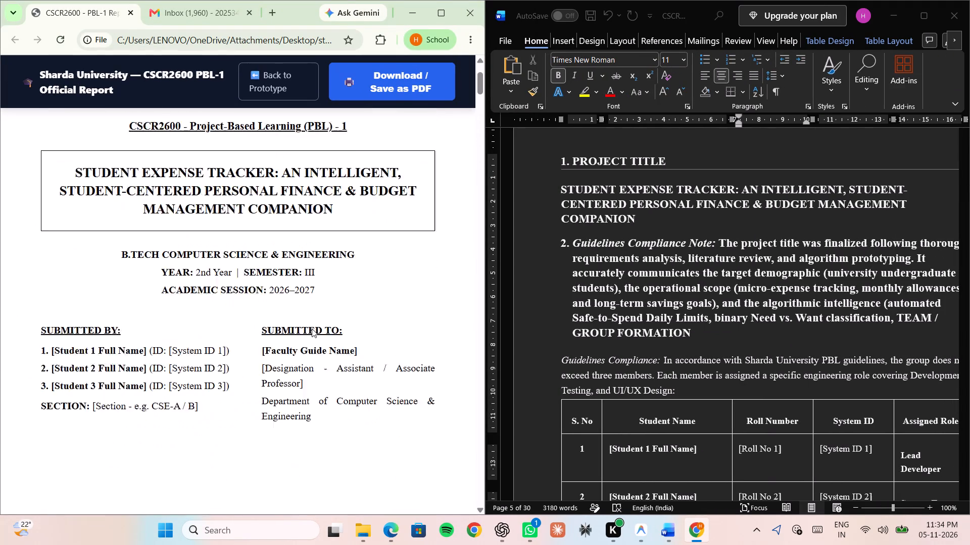
scroll(312, 329, up, 1)
scroll(312, 329, down, 5)
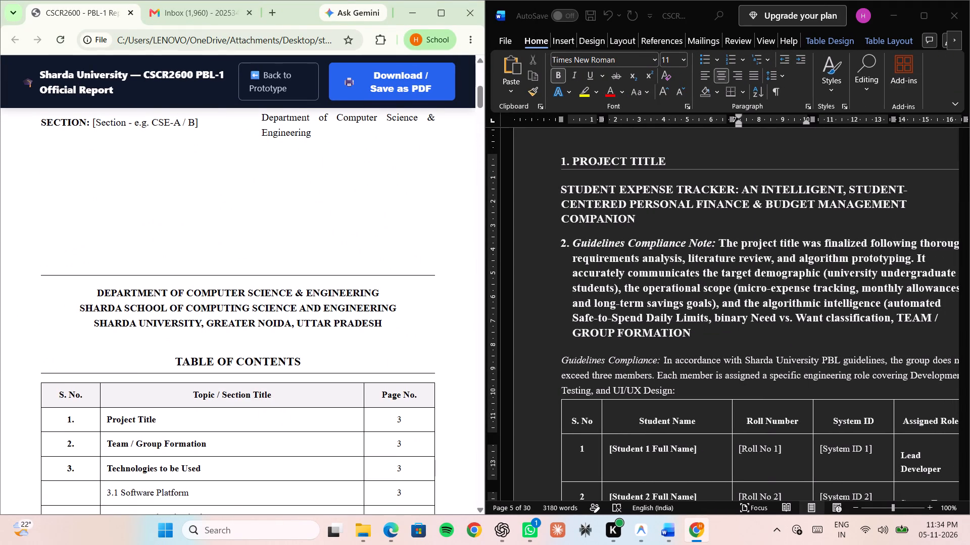
scroll(312, 329, up, 6)
scroll(312, 329, down, 5)
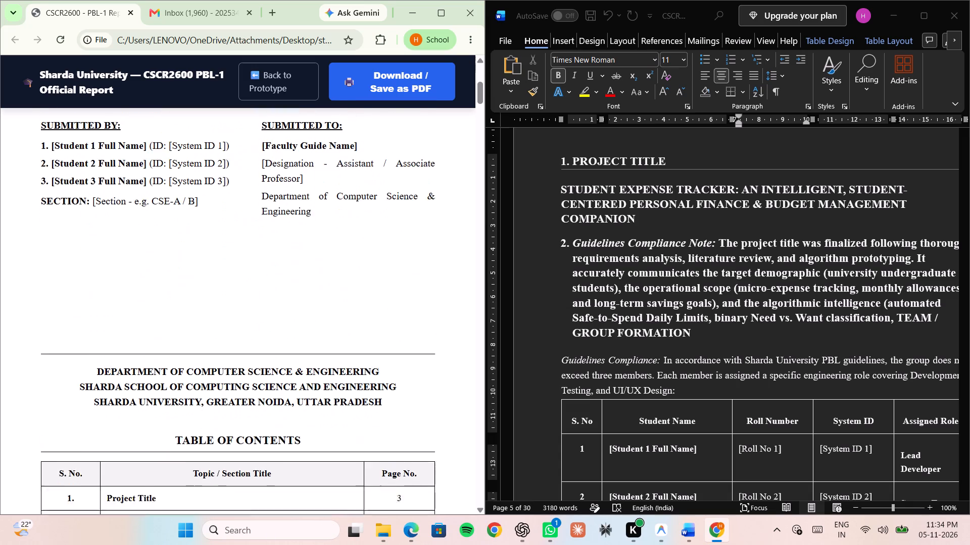
scroll(312, 329, up, 1)
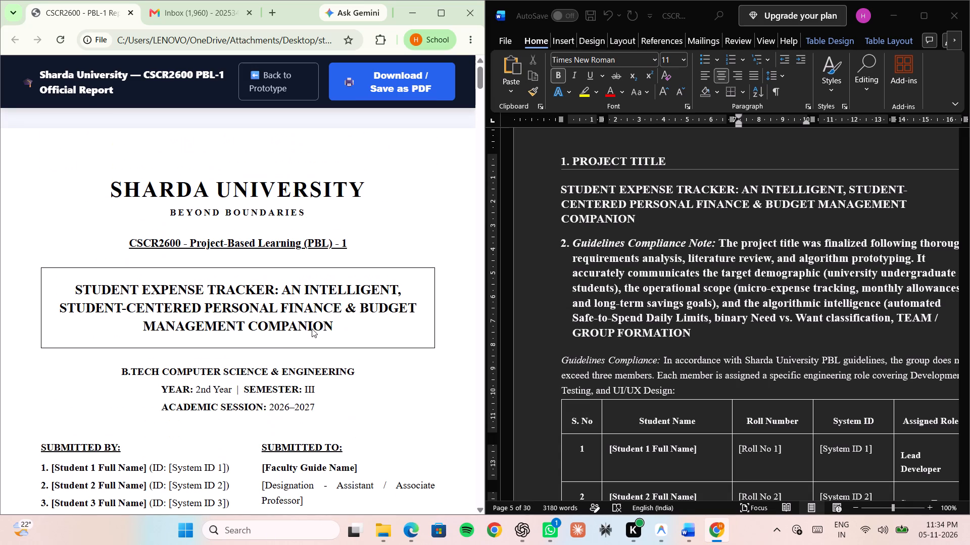
Review the cover page and TABLE OF CONTENTS in the HTML report alongside the Word contents pages.
scroll(312, 329, down, 4)
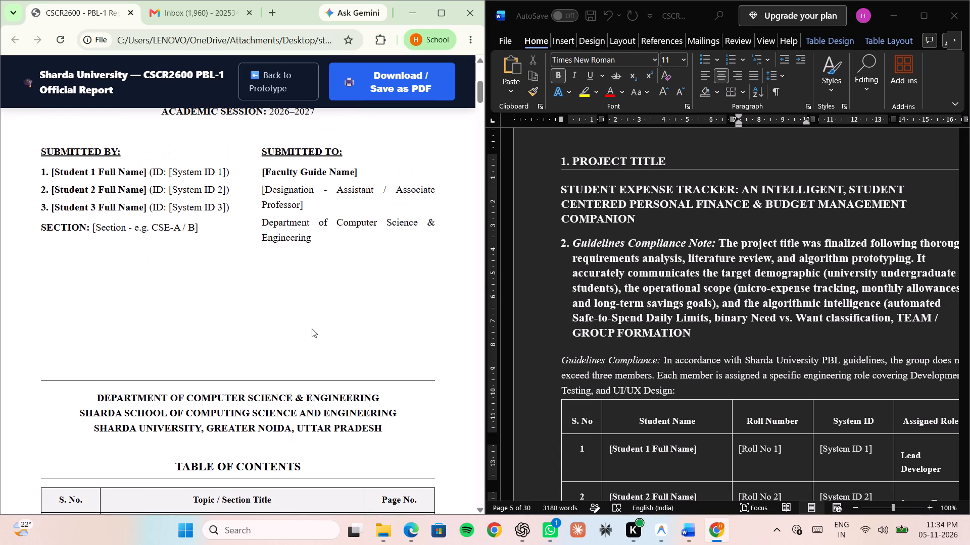
scroll(312, 329, down, 4)
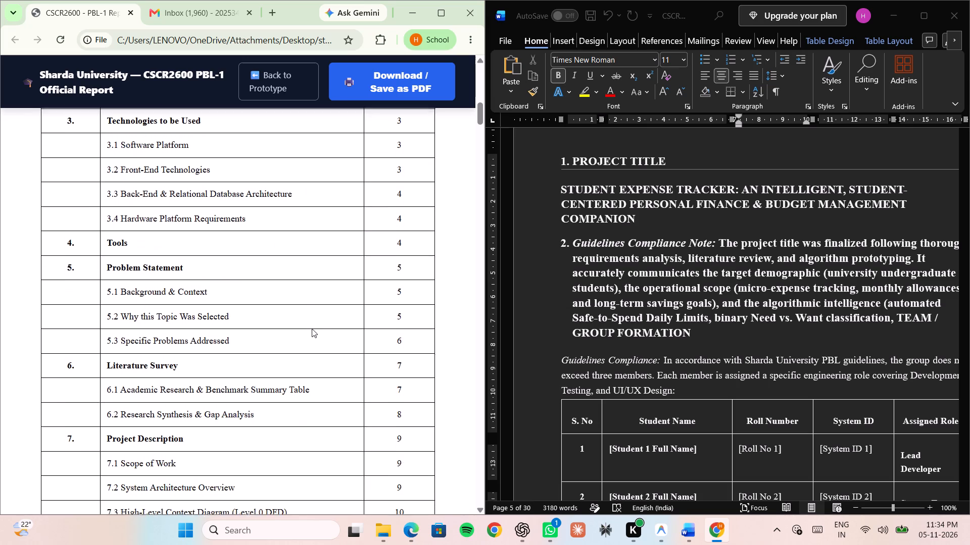
scroll(312, 329, up, 2)
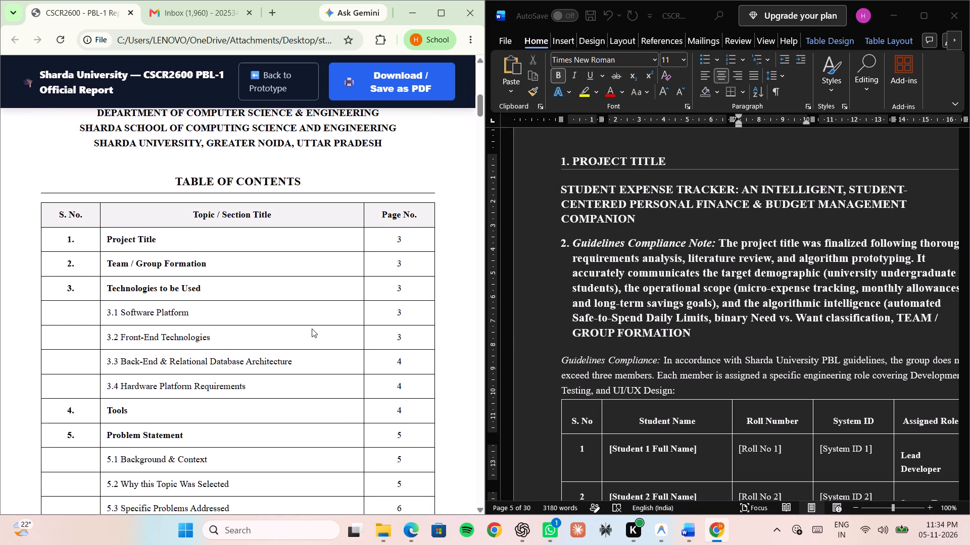
scroll(715, 408, up, 5)
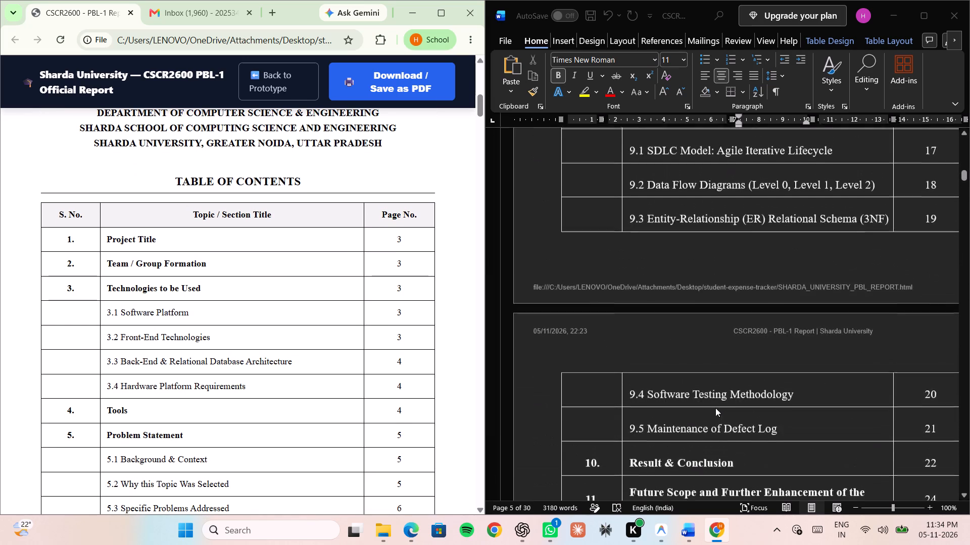
scroll(715, 408, down, 1)
scroll(715, 408, up, 1)
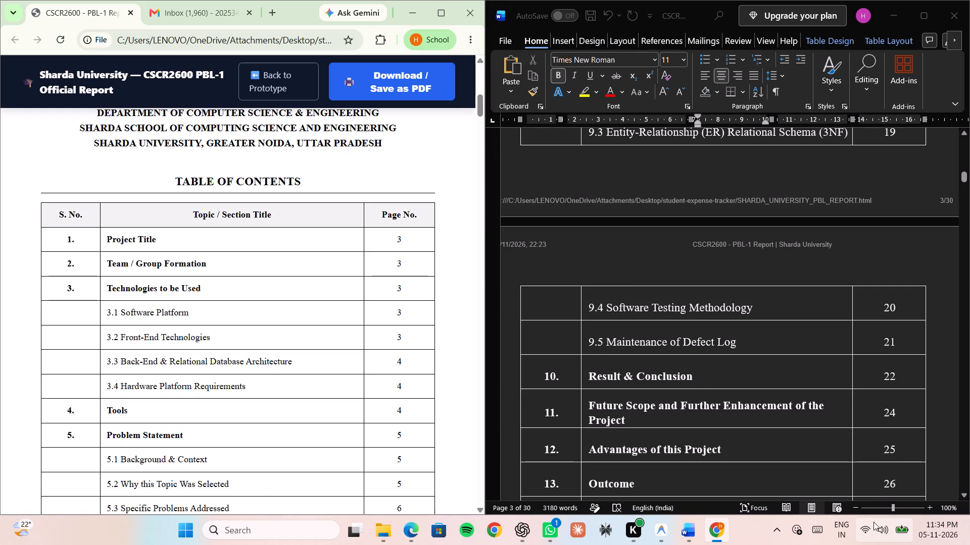
Review the layout of the Word contents table across pages 2 to 4 at 80% zoom.
click(854, 502)
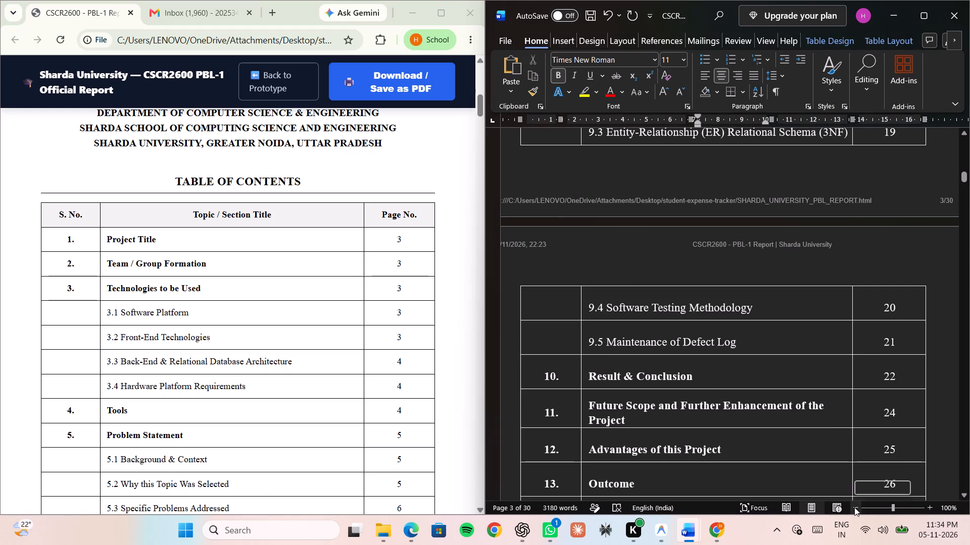
click(854, 507)
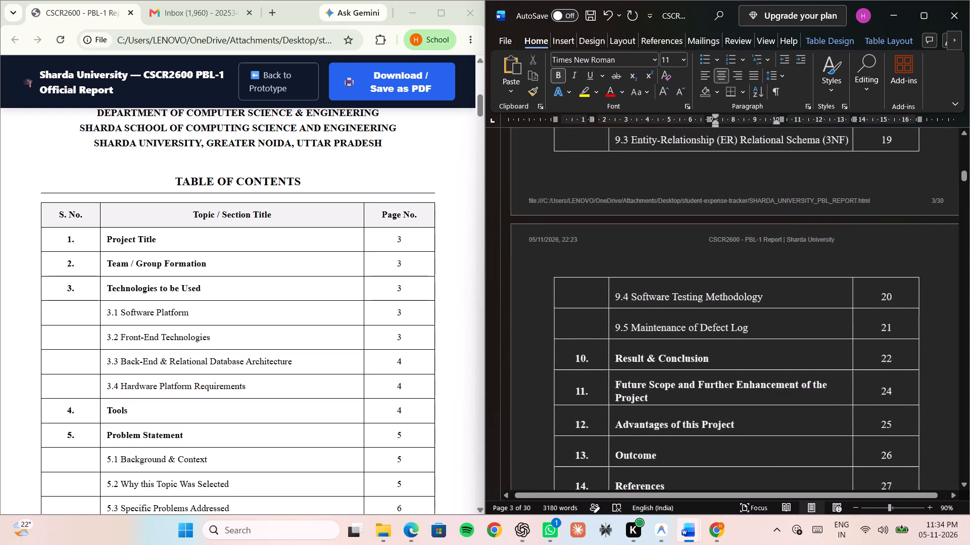
click(852, 508)
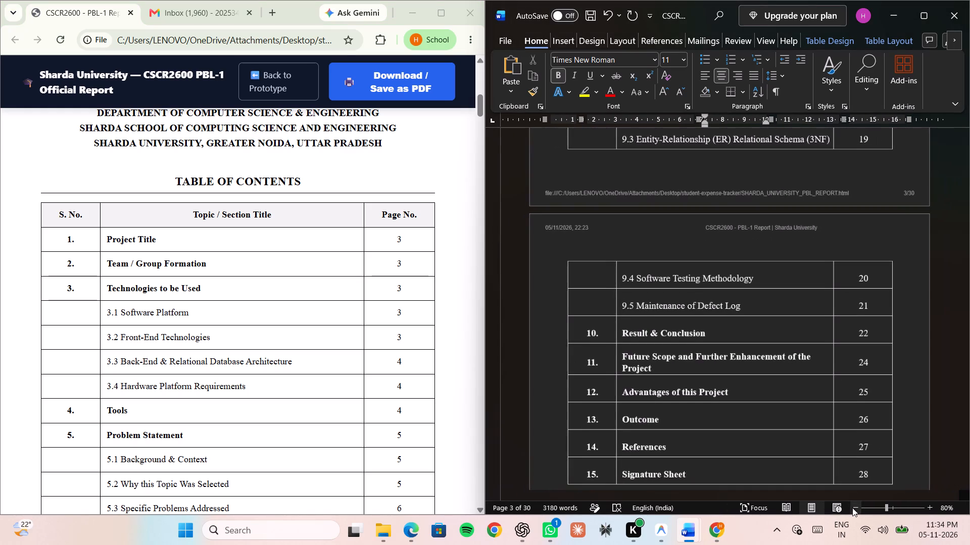
scroll(826, 412, up, 3)
scroll(826, 412, right, 1)
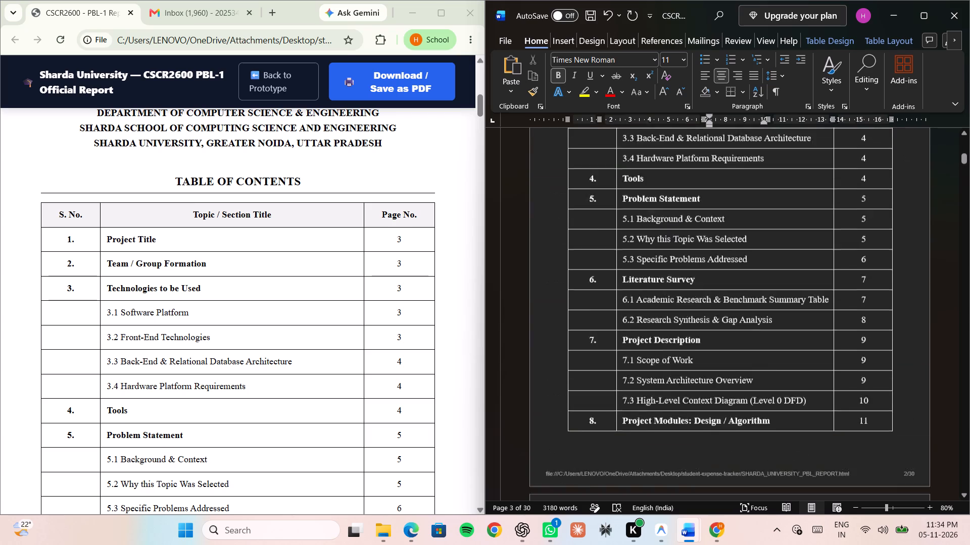
scroll(826, 412, right, 1)
scroll(826, 412, down, 1)
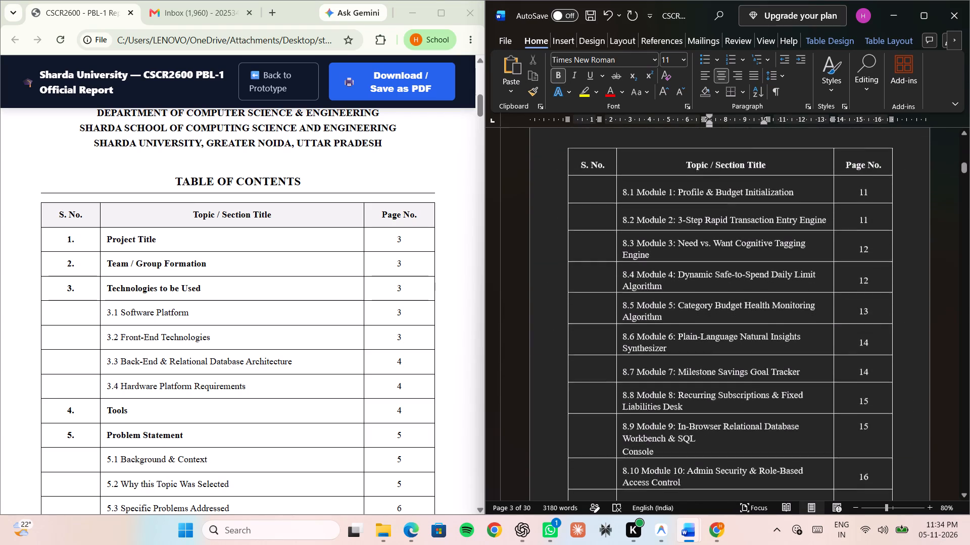
scroll(826, 412, down, 4)
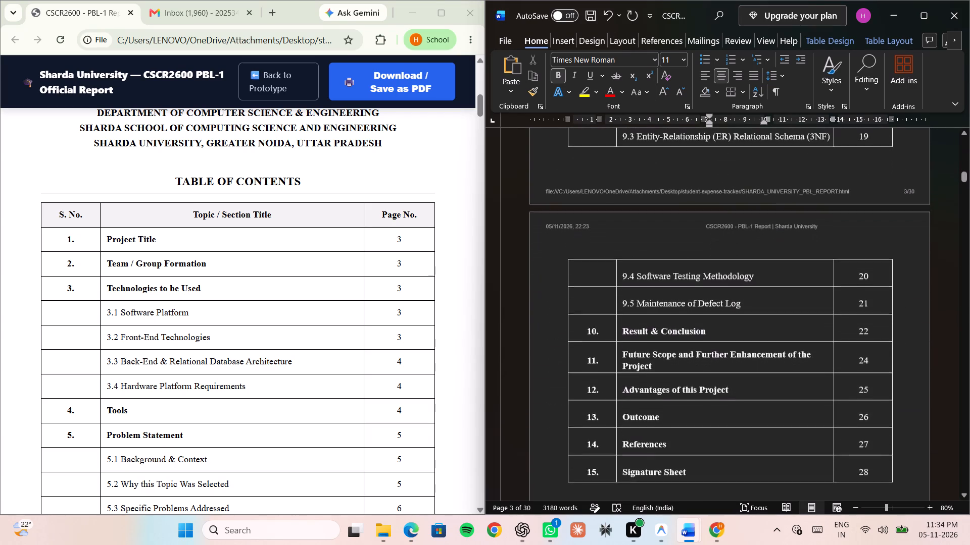
scroll(826, 412, down, 2)
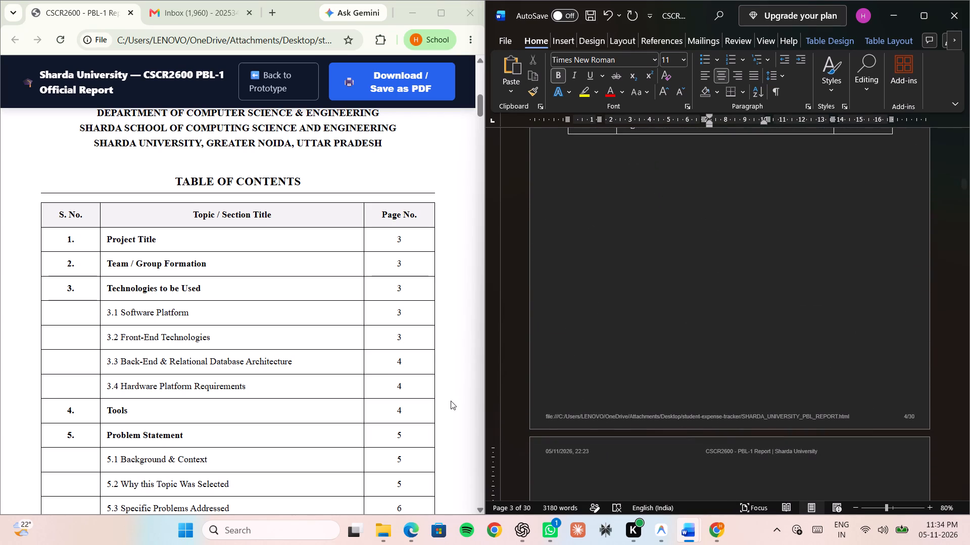
Remove the stray list number 2 before the Guidelines Compliance Note under 1. PROJECT TITLE in Word, following the HTML report.
scroll(378, 374, down, 6)
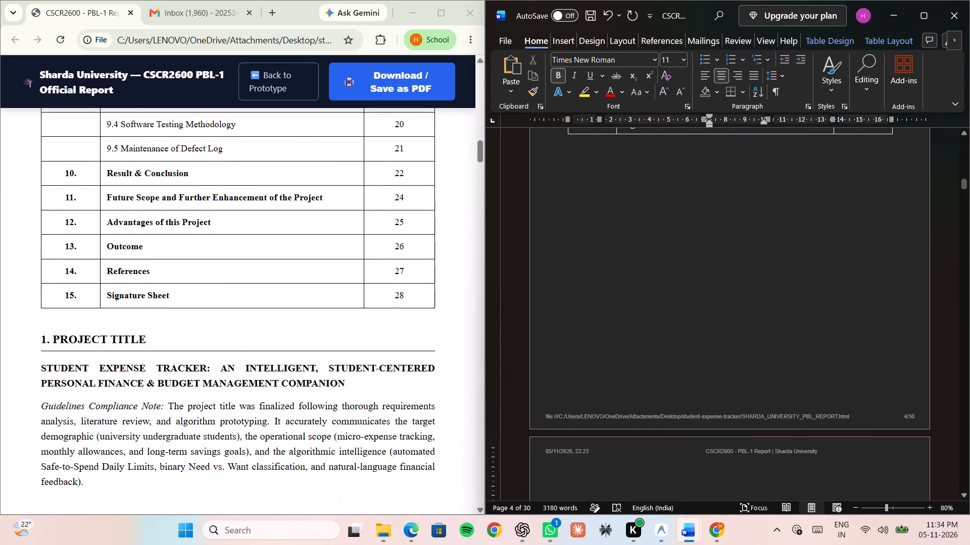
scroll(639, 324, down, 3)
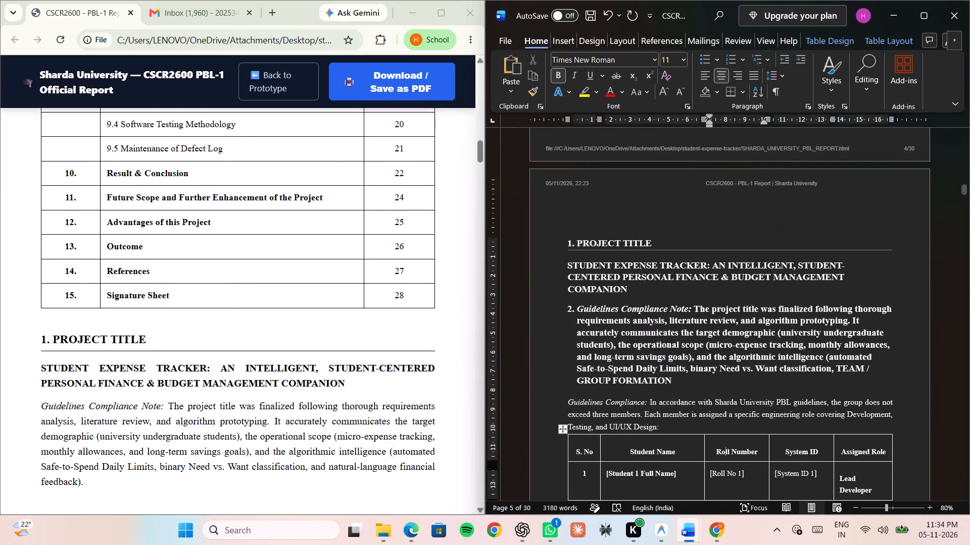
scroll(313, 384, down, 1)
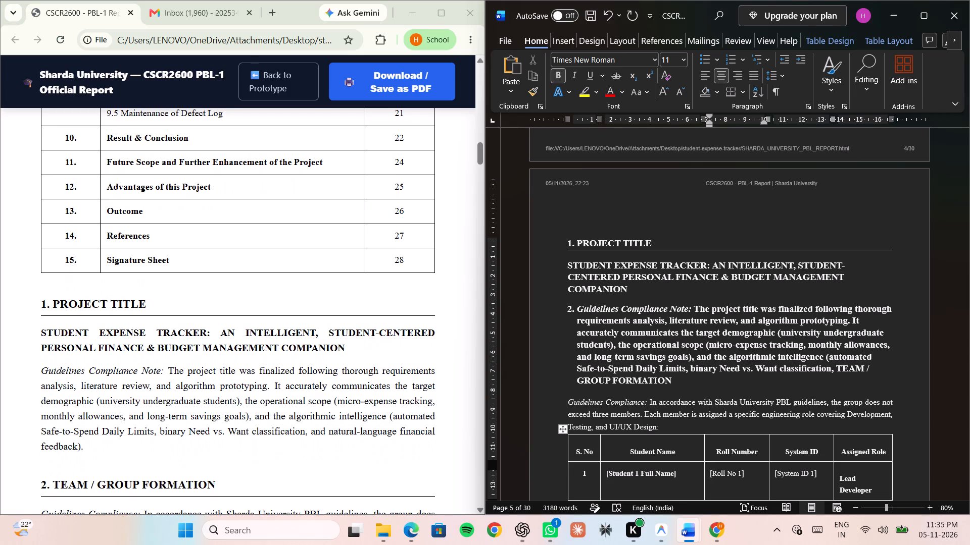
scroll(313, 384, down, 2)
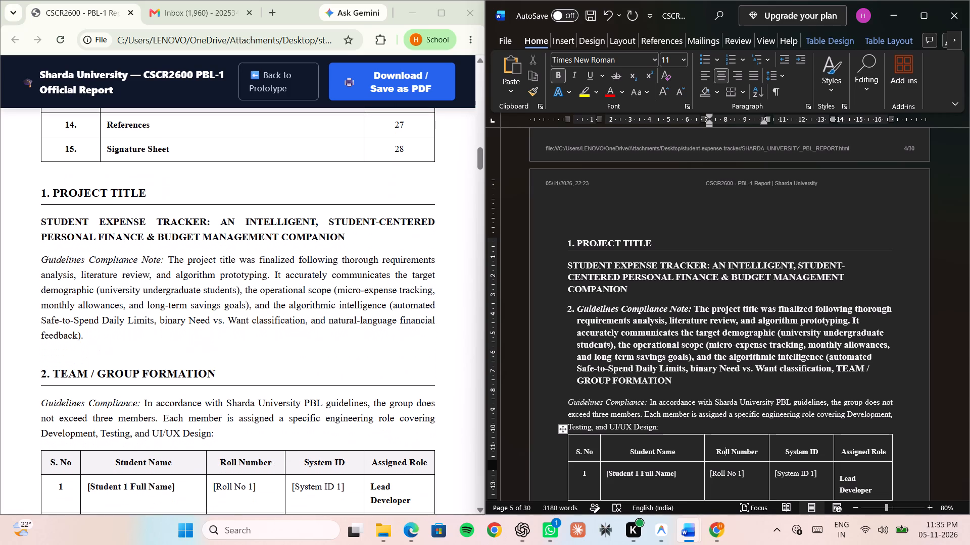
click(575, 309)
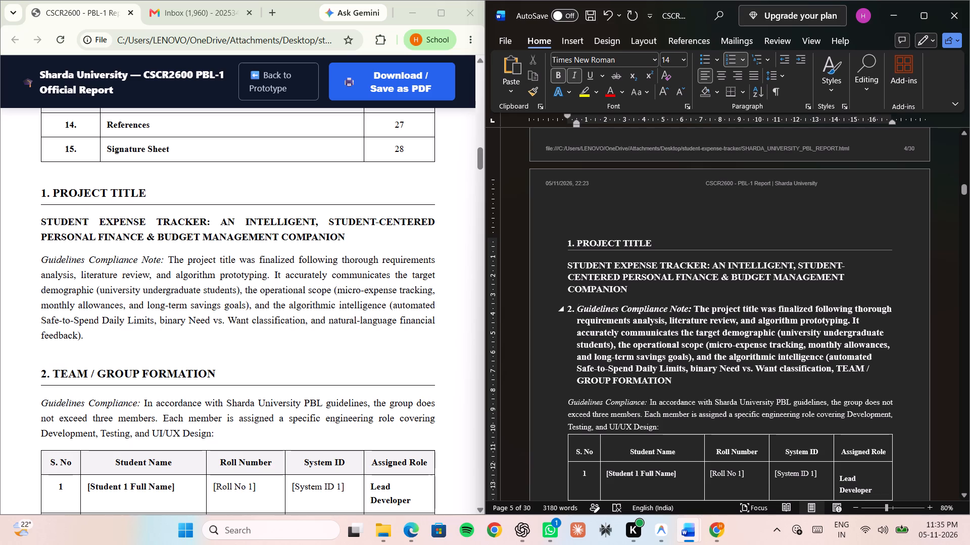
key(BackSpace)
Set the font size of the whole Guidelines Compliance Note paragraph under 1. PROJECT TITLE to 14.
click(608, 312)
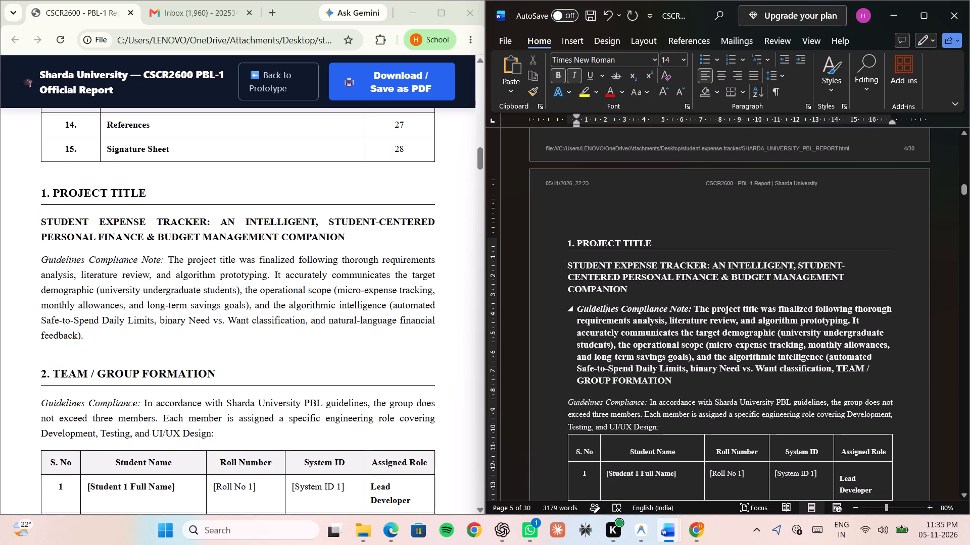
click(614, 272)
click(632, 242)
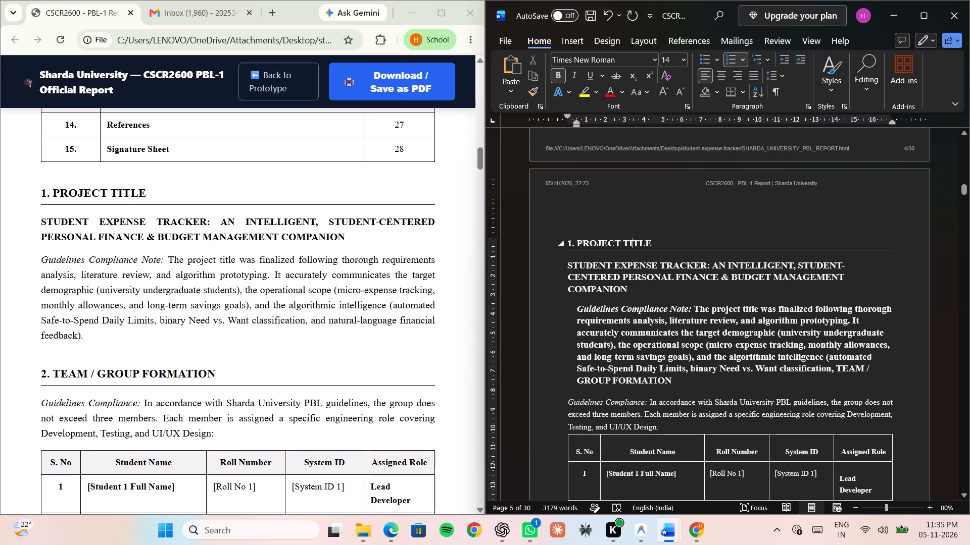
click(637, 282)
click(637, 335)
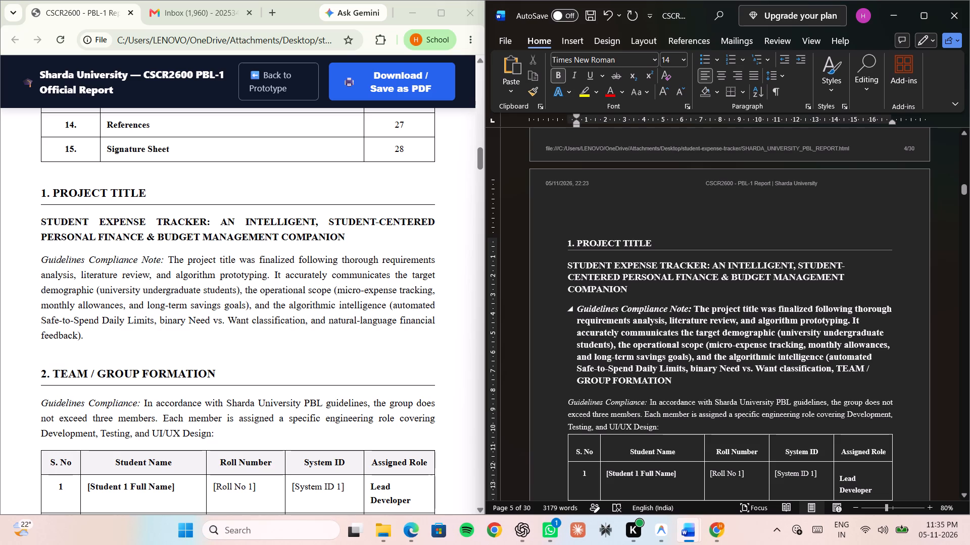
drag(576, 307, 712, 385)
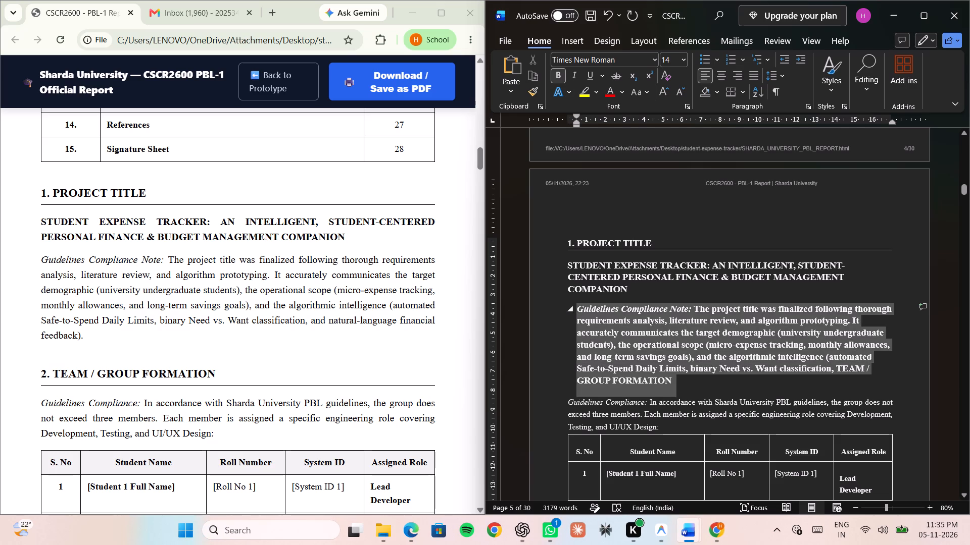
drag(712, 385, 701, 384)
click(682, 65)
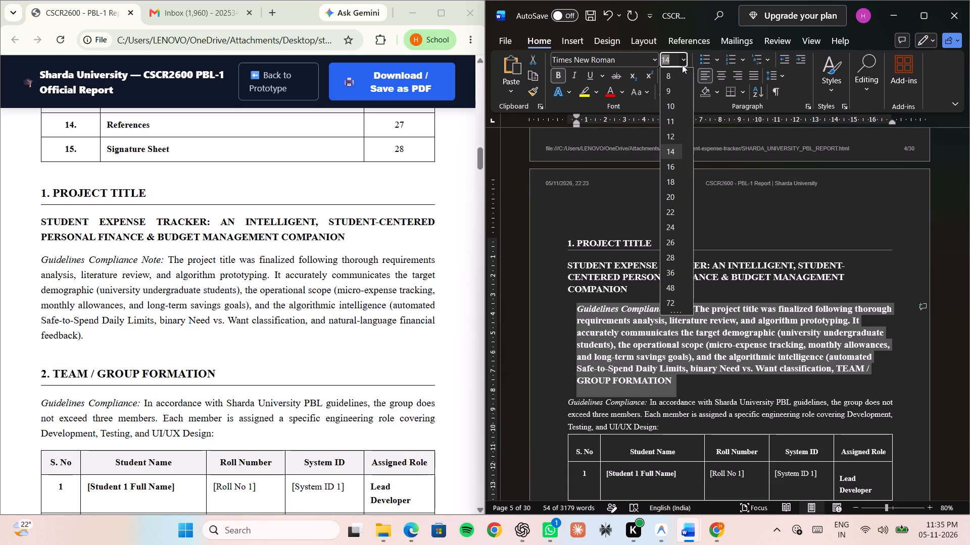
click(672, 150)
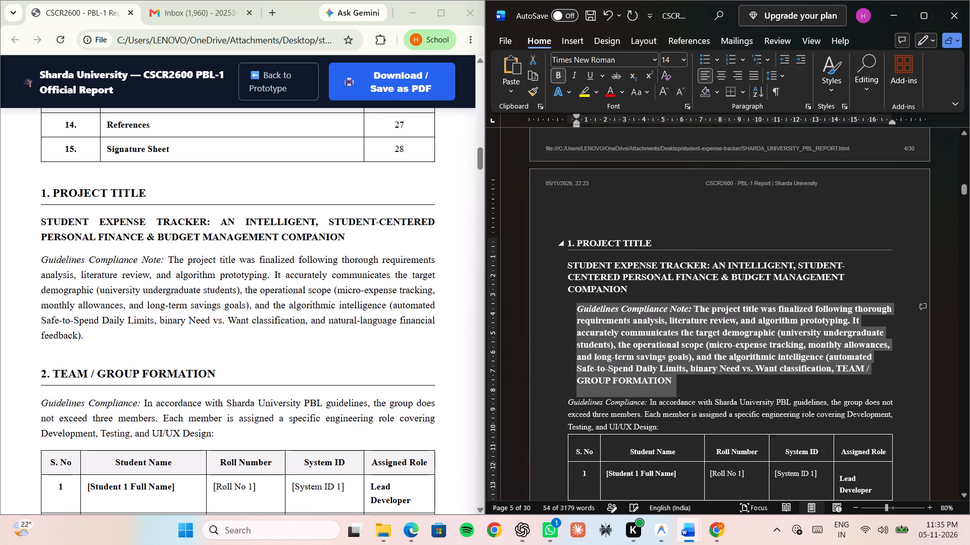
click(685, 231)
Examine the Guidelines Compliance paragraphs and team tables on Word pages 5 and 6, including the text font size.
scroll(651, 240, down, 1)
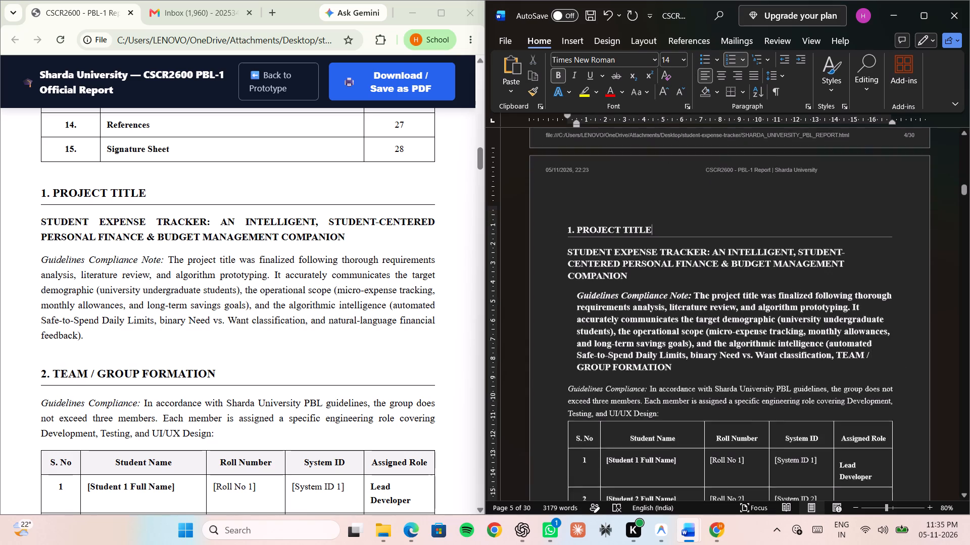
scroll(651, 240, down, 2)
click(636, 279)
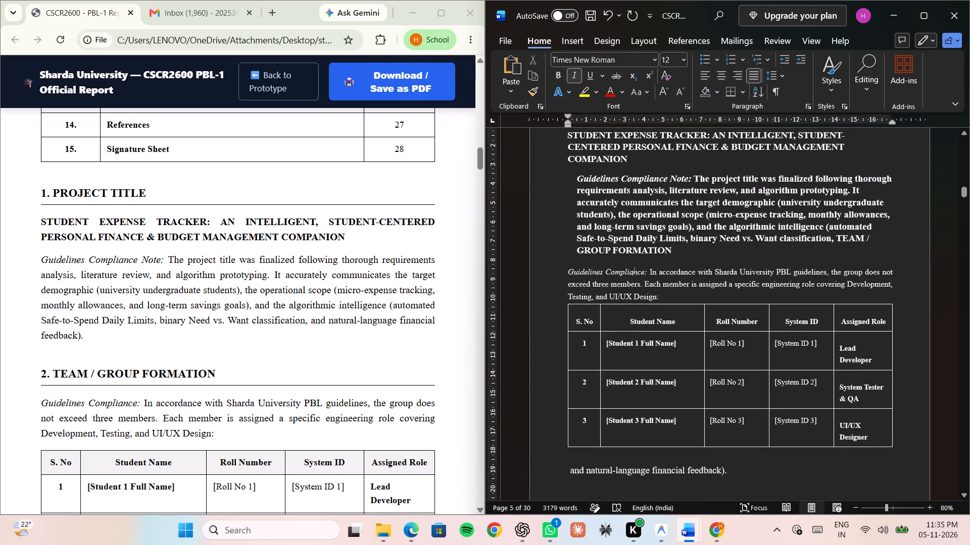
scroll(583, 280, up, 1)
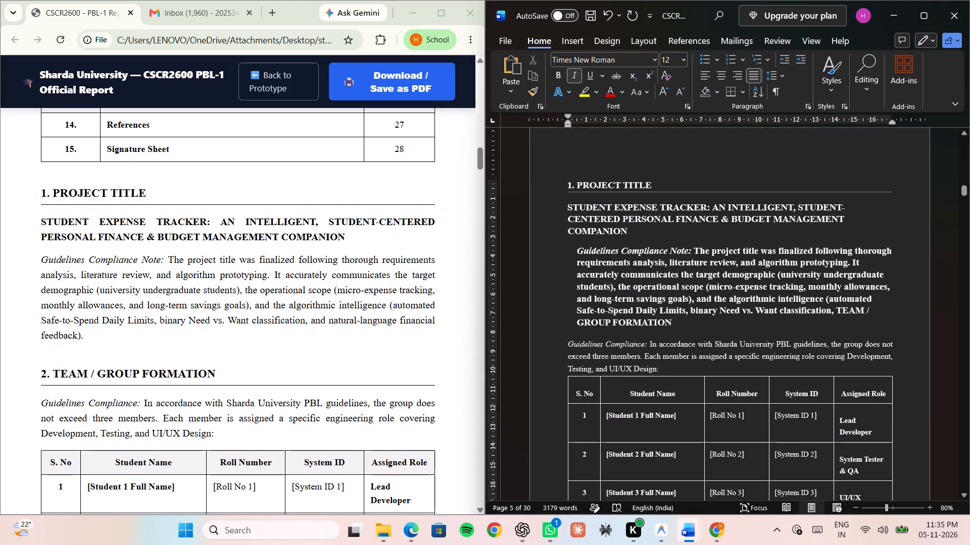
scroll(626, 357, down, 5)
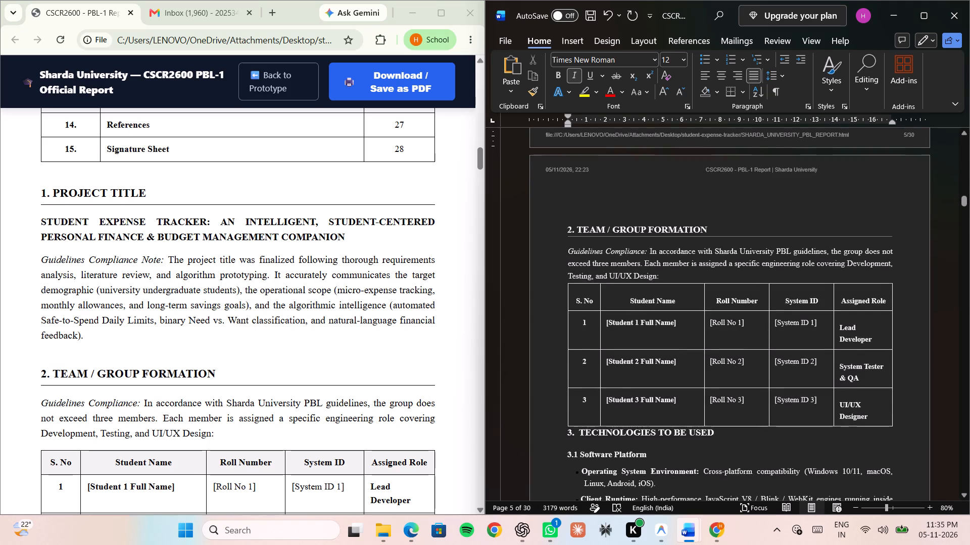
scroll(626, 357, down, 2)
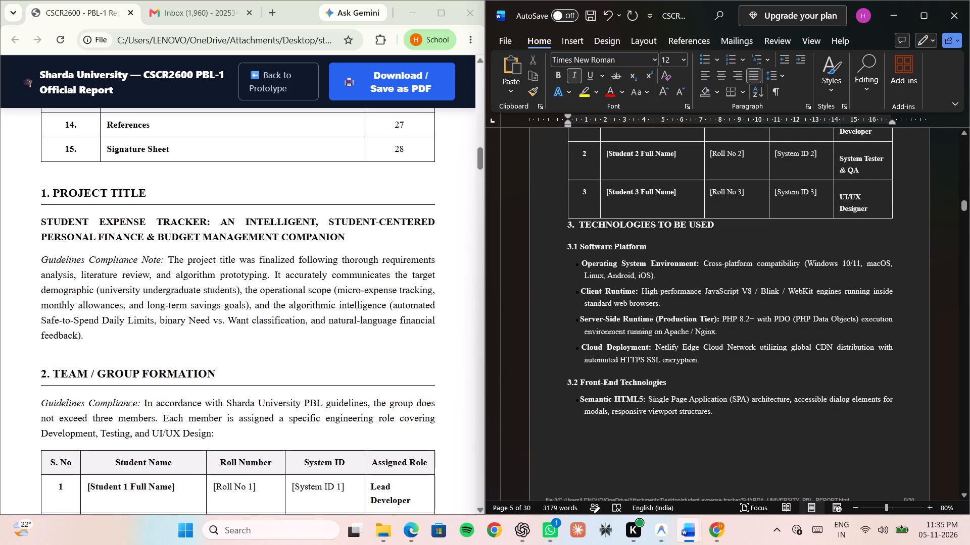
Compare sections 3.1 to 3.3 of 3. TECHNOLOGIES TO BE USED in the HTML report with Word pages 6 and 7.
scroll(626, 357, down, 1)
scroll(205, 421, down, 4)
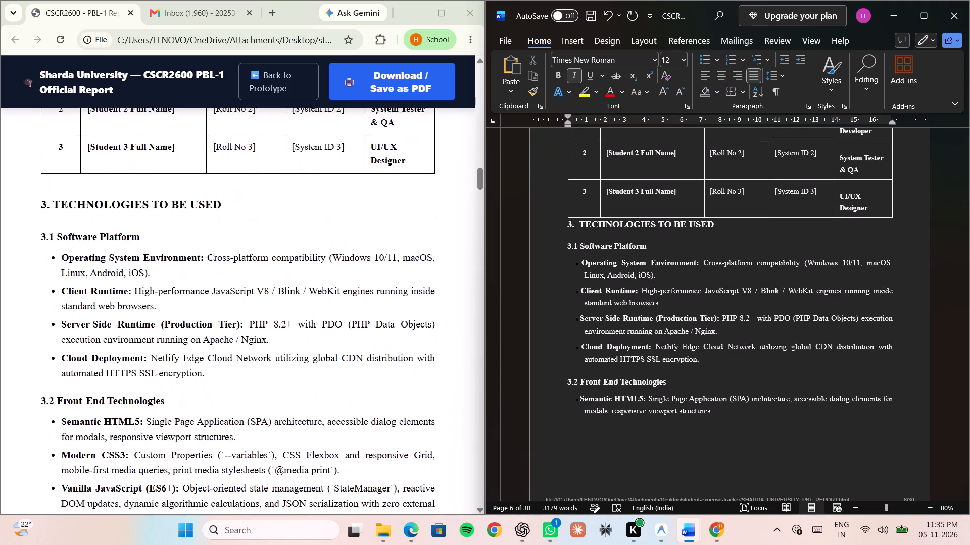
scroll(205, 421, down, 1)
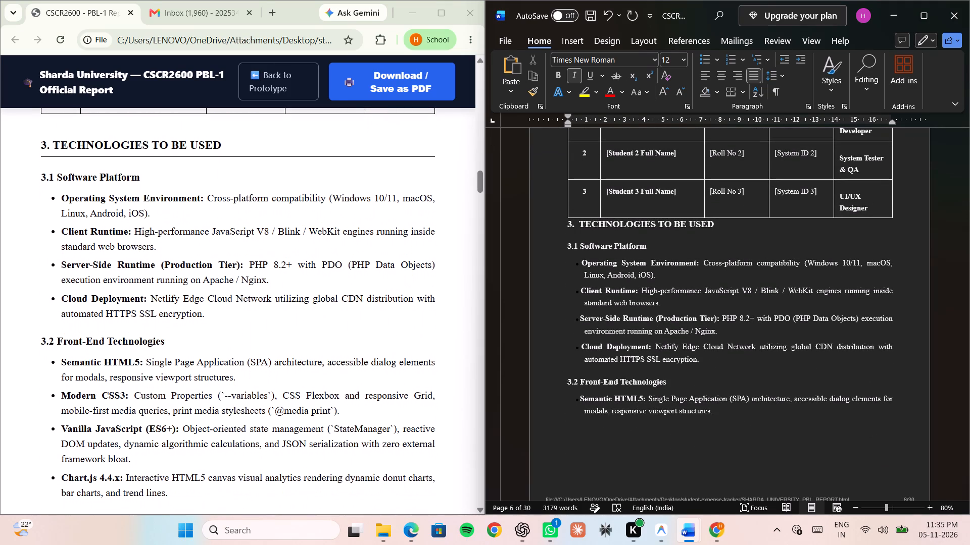
scroll(205, 421, down, 2)
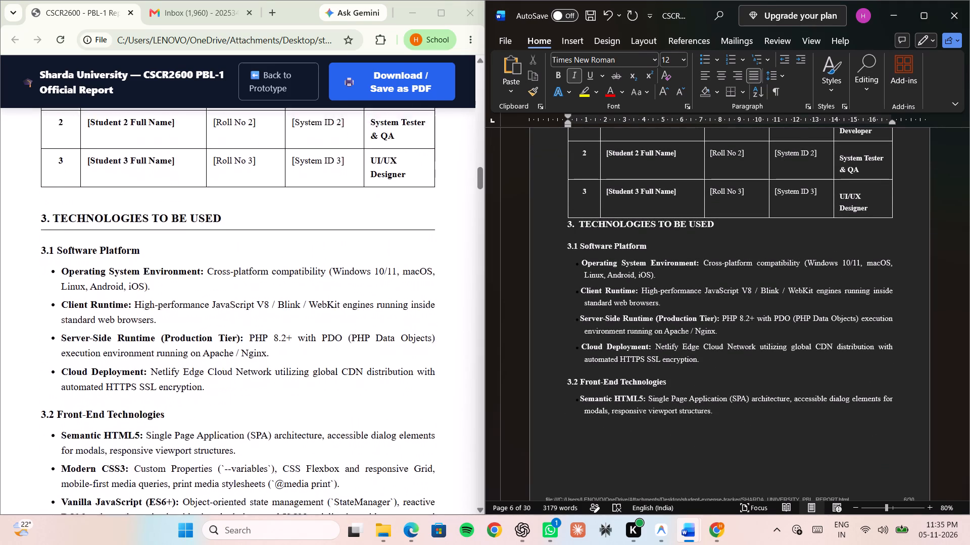
scroll(205, 421, down, 2)
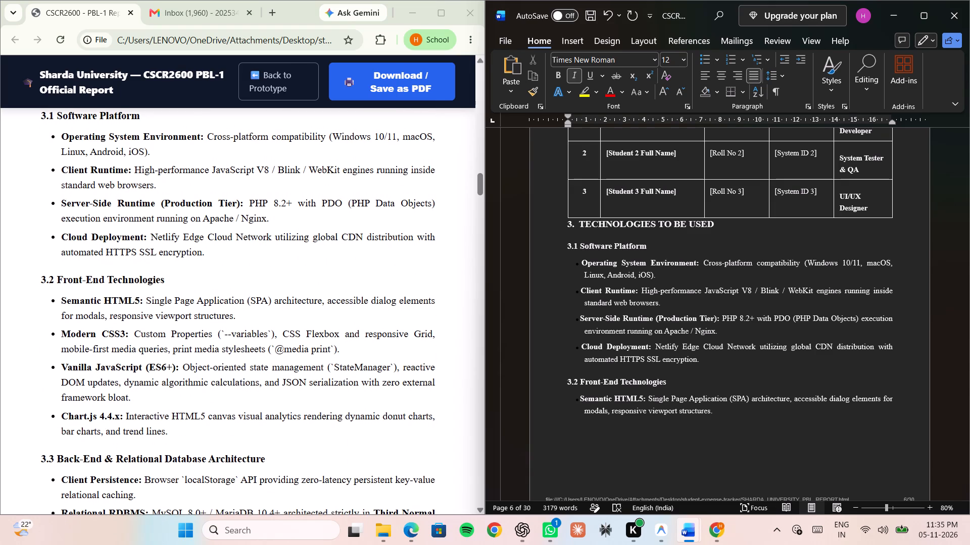
scroll(205, 421, down, 1)
scroll(486, 402, right, 1)
scroll(677, 381, down, 1)
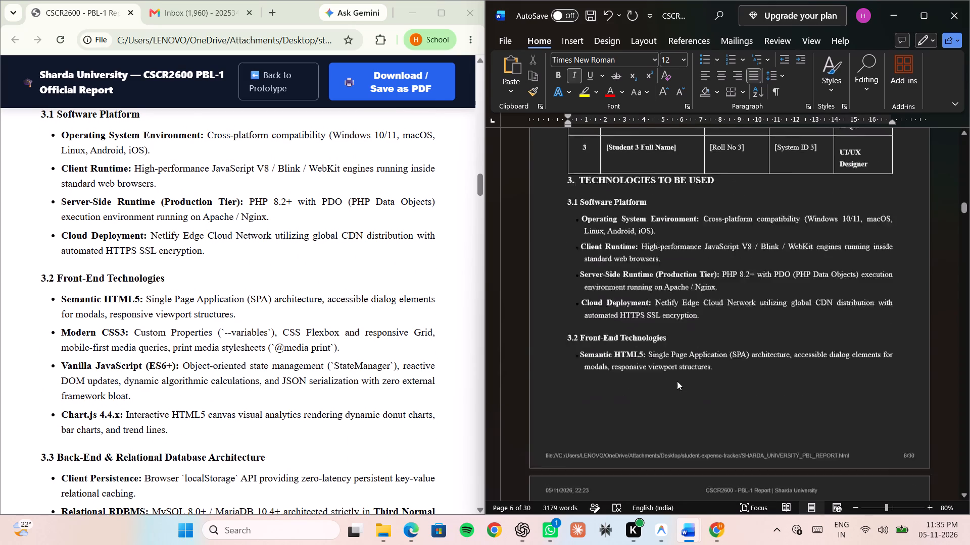
scroll(677, 381, down, 2)
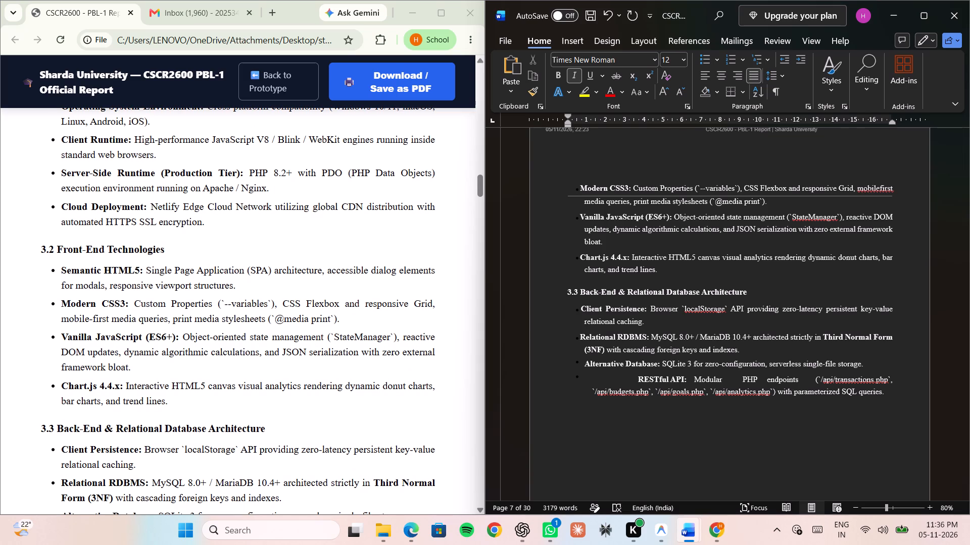
Compare the 3.4 Hardware Platform Requirements heading and table in the HTML report with Word page 8.
scroll(297, 337, down, 3)
scroll(297, 337, up, 2)
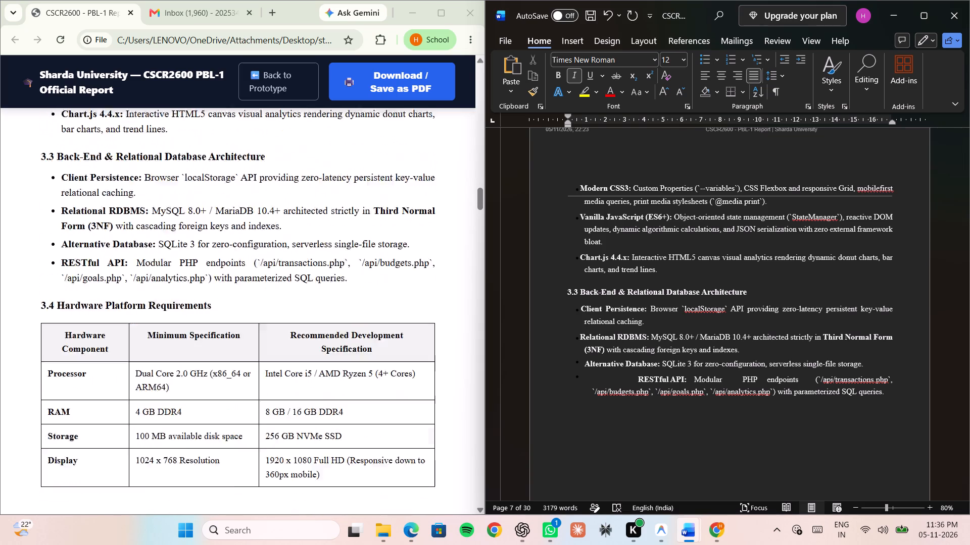
scroll(297, 337, up, 1)
scroll(692, 305, down, 5)
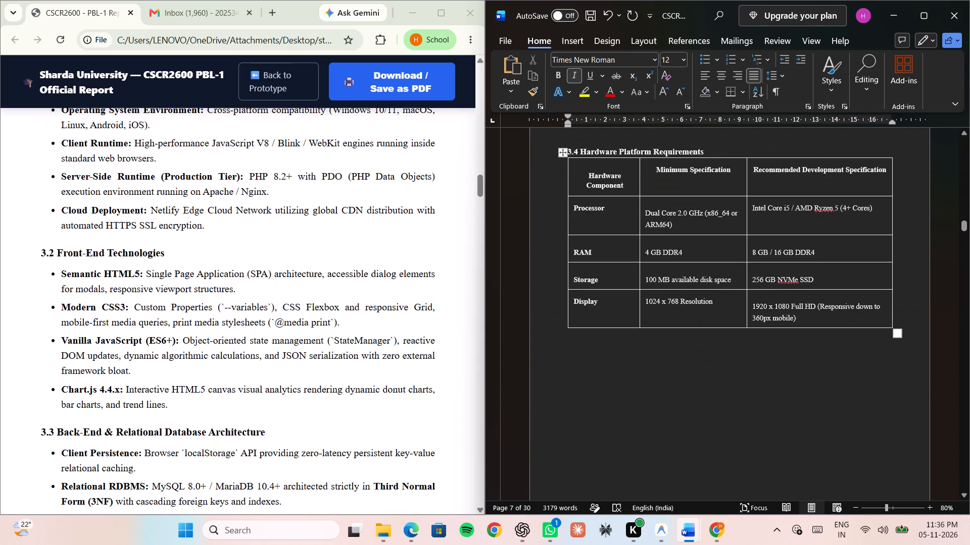
scroll(692, 305, down, 1)
scroll(355, 309, down, 5)
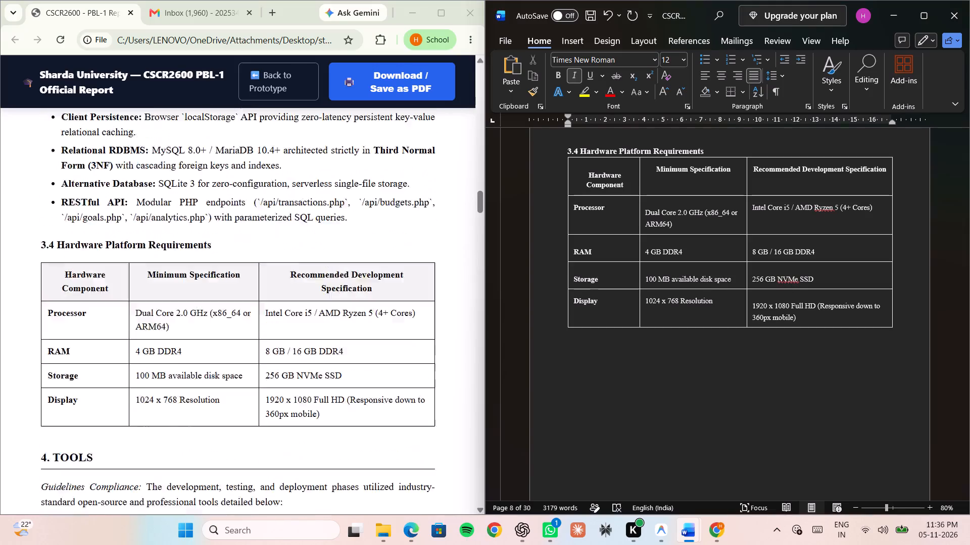
scroll(355, 309, down, 1)
scroll(614, 319, down, 3)
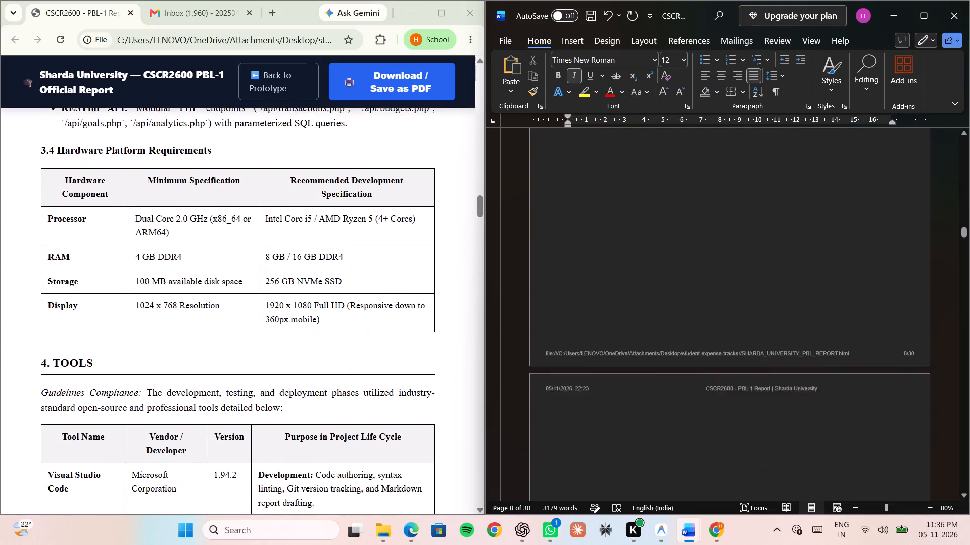
Look through the remaining Word pages after section 3.4, towards the end of the report.
scroll(614, 319, down, 10)
scroll(614, 319, up, 1)
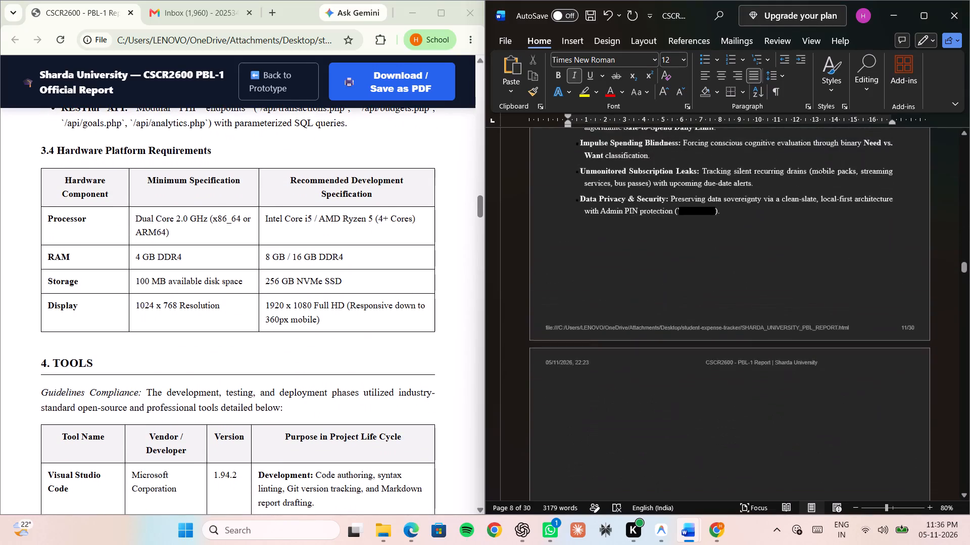
scroll(614, 319, down, 11)
scroll(614, 319, down, 12)
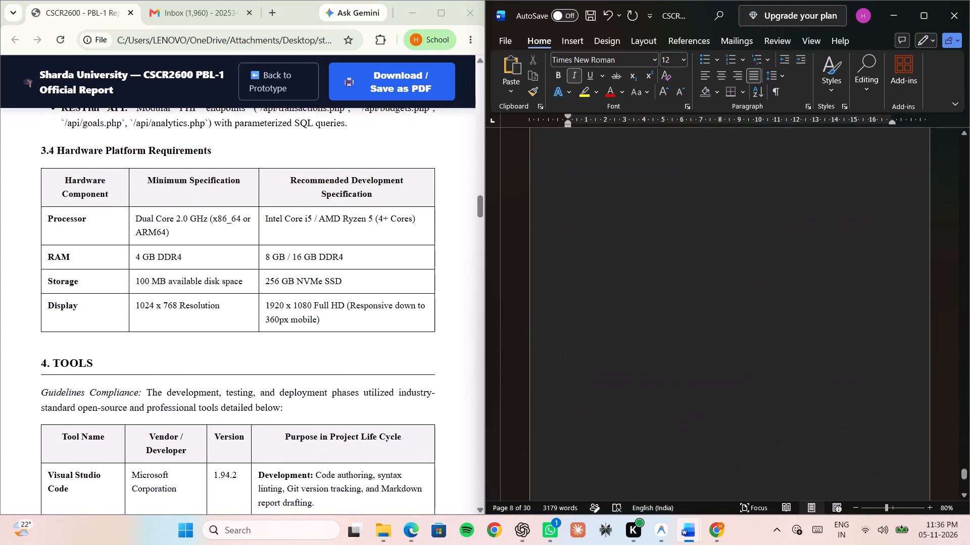
Examine the 15. SIGNATURE SHEET heading and its student and faculty signature table on the last page of the Word report.
scroll(614, 319, down, 18)
scroll(614, 319, up, 3)
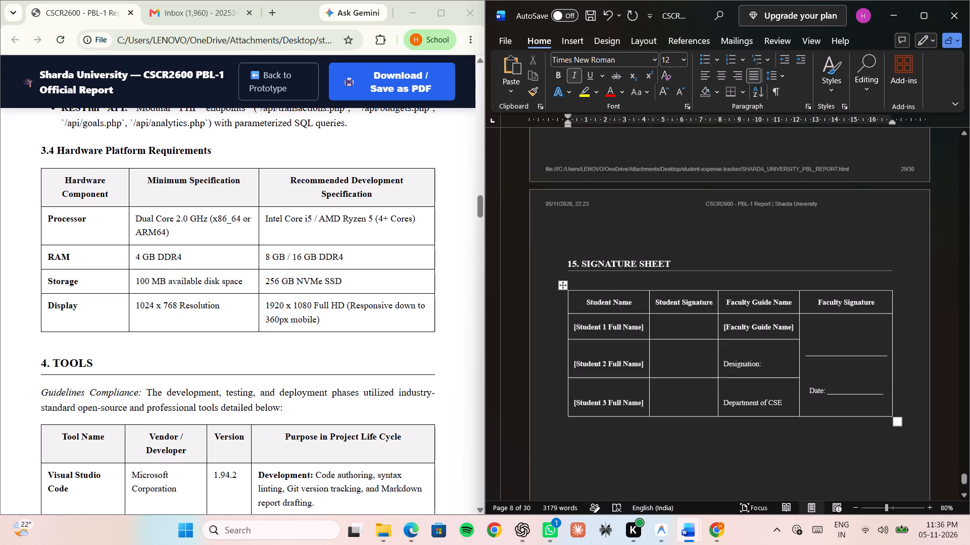
scroll(614, 319, up, 3)
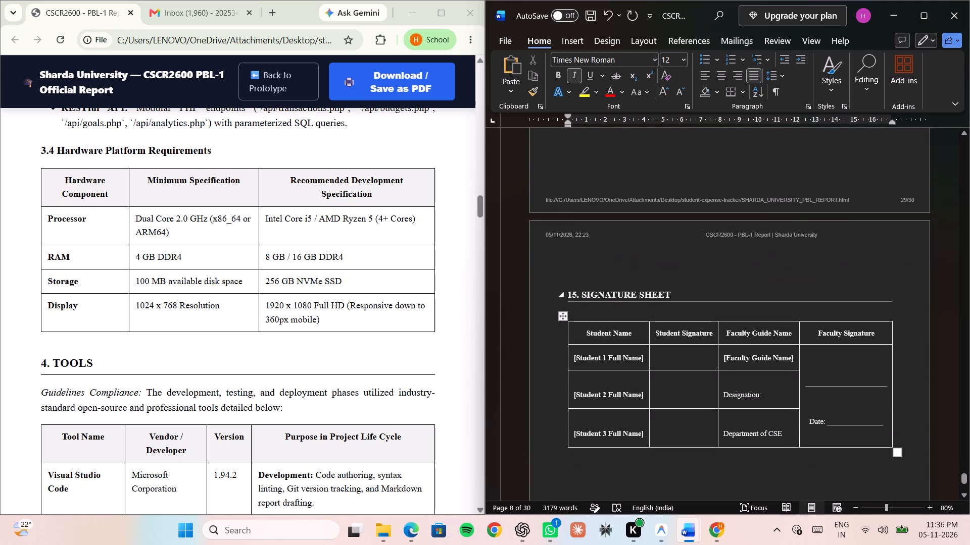
scroll(614, 319, up, 4)
scroll(614, 319, down, 4)
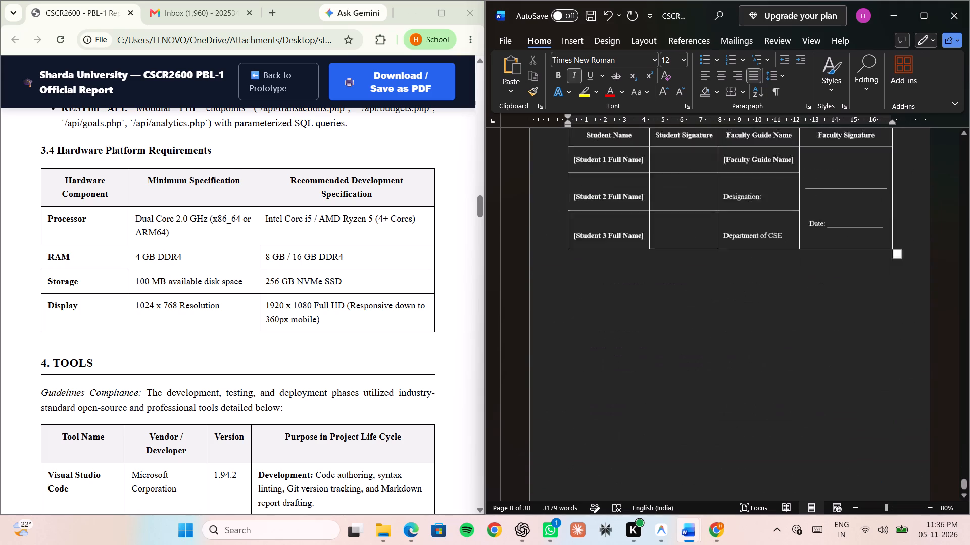
scroll(614, 319, down, 4)
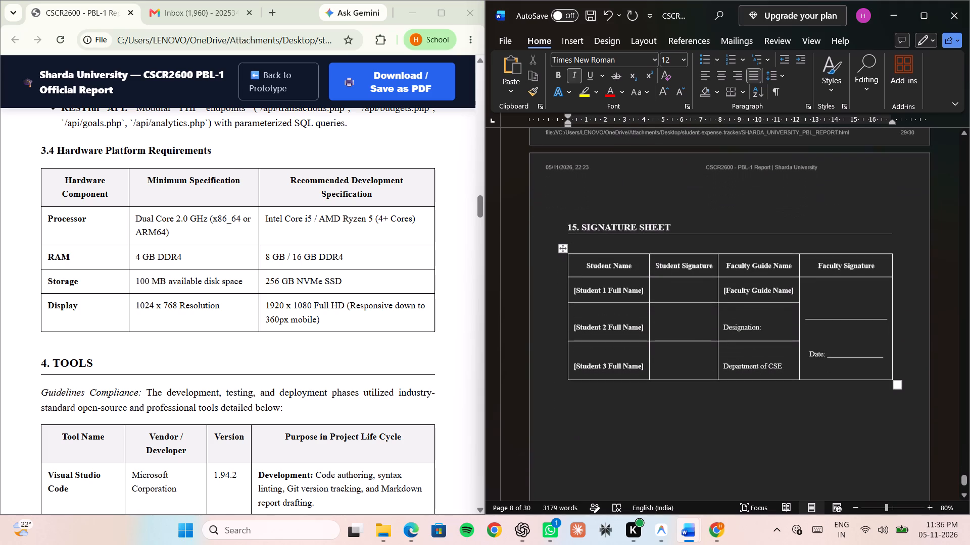
scroll(614, 319, down, 1)
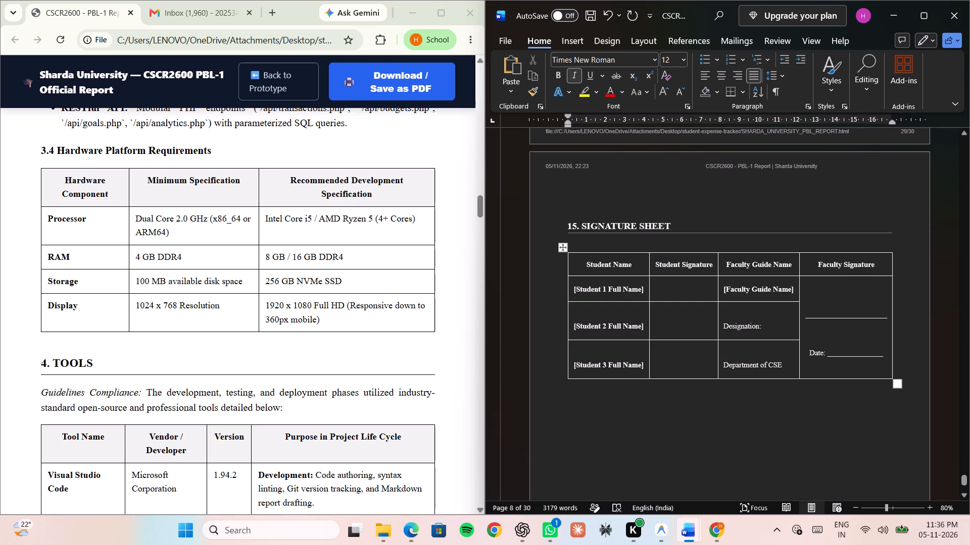
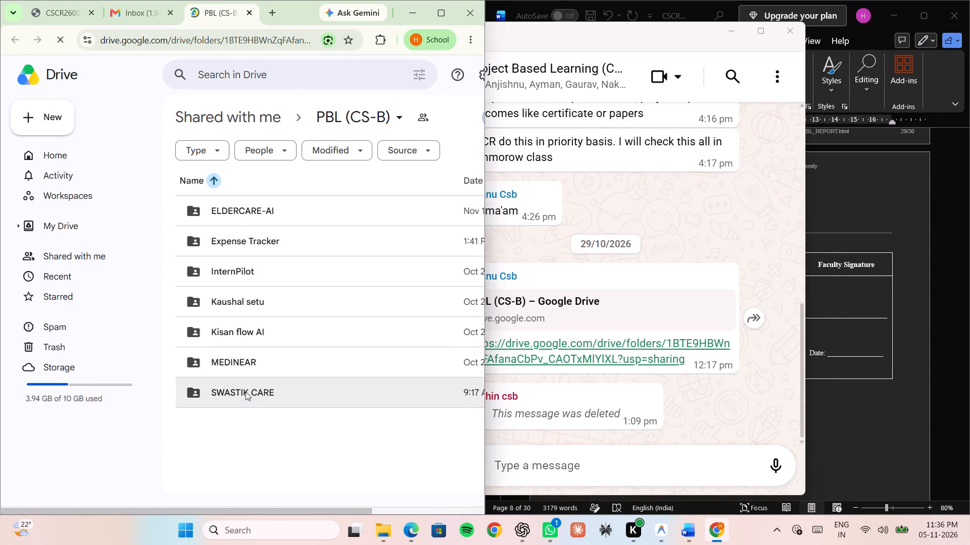
Open SWASTIK CARE- Research Papers.pdf from the SWASTIK CARE folder in the shared PBL (CS-B) Drive folder.
click(246, 392)
double_click(246, 392)
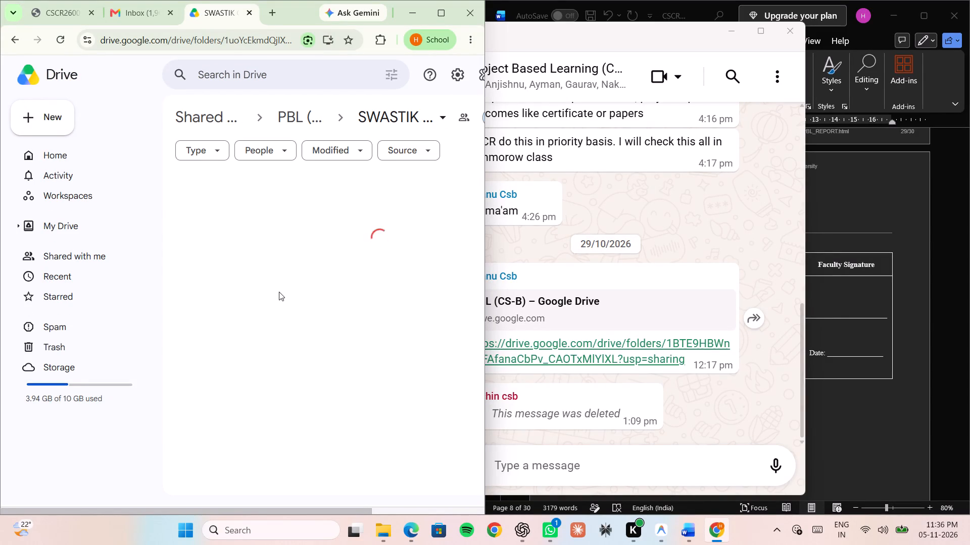
click(301, 209)
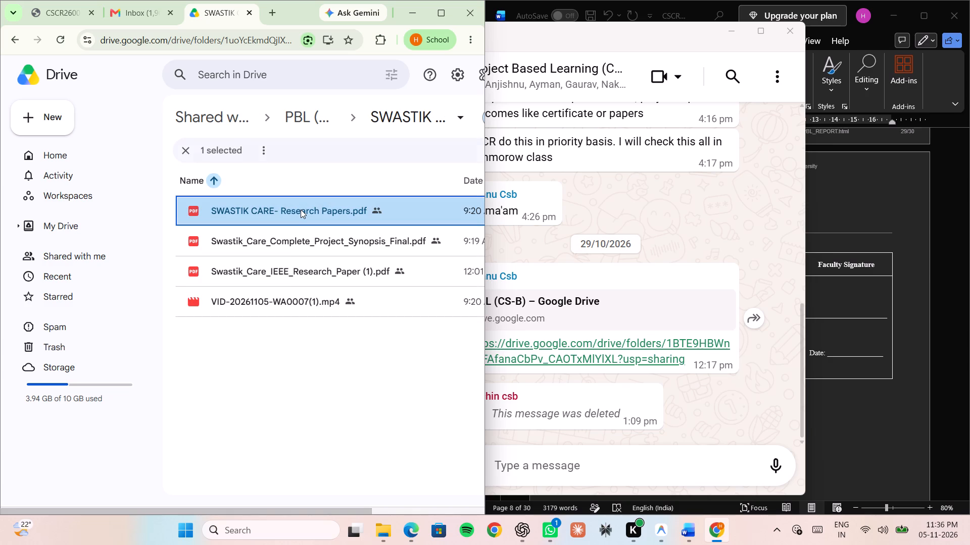
double_click(301, 209)
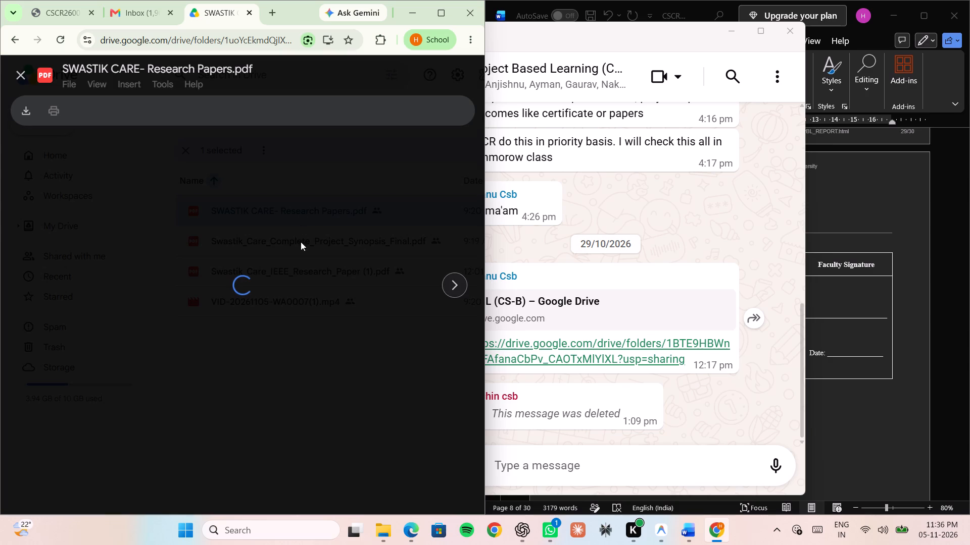
Read the Research Paper 1 and 2 entries in SWASTIK CARE- Research Papers.pdf, checking how each write-up is structured.
scroll(280, 334, down, 1)
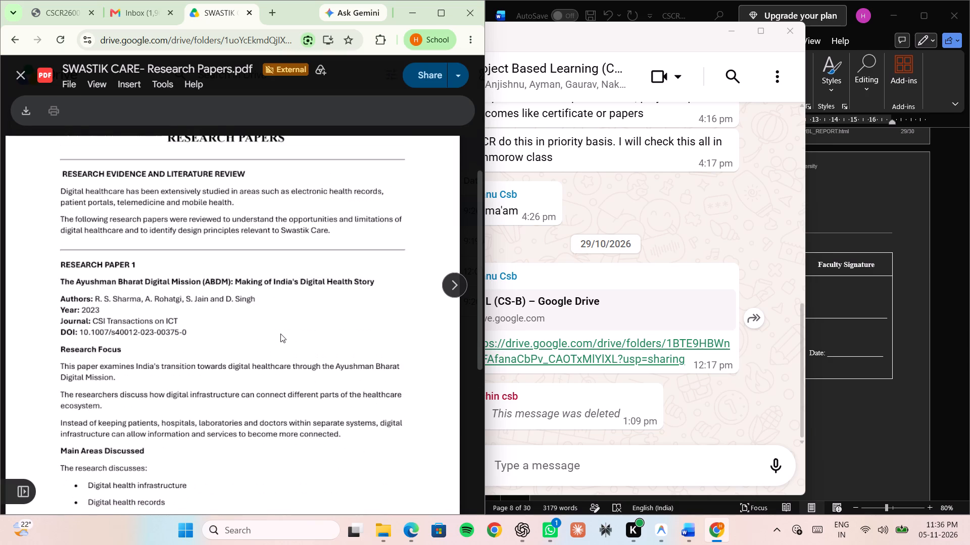
scroll(280, 334, down, 2)
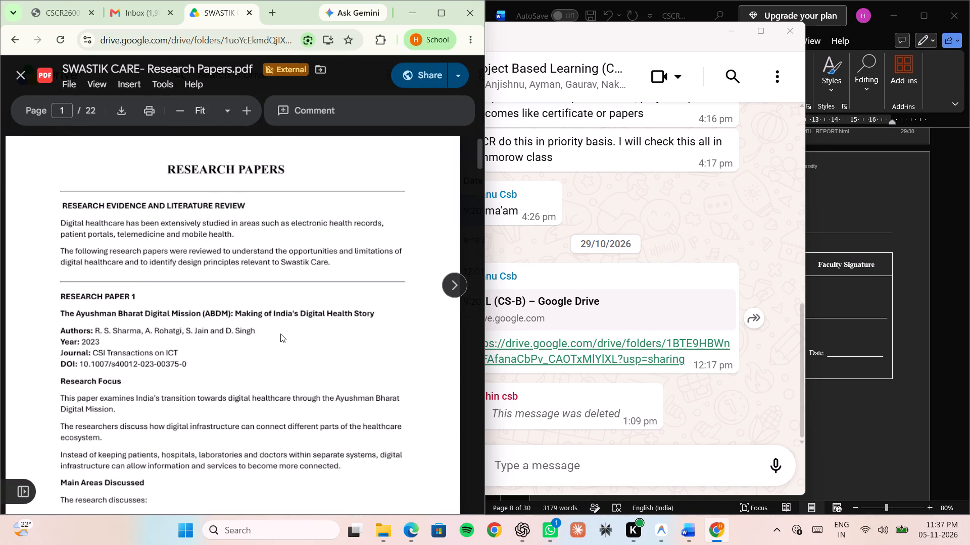
scroll(280, 334, down, 2)
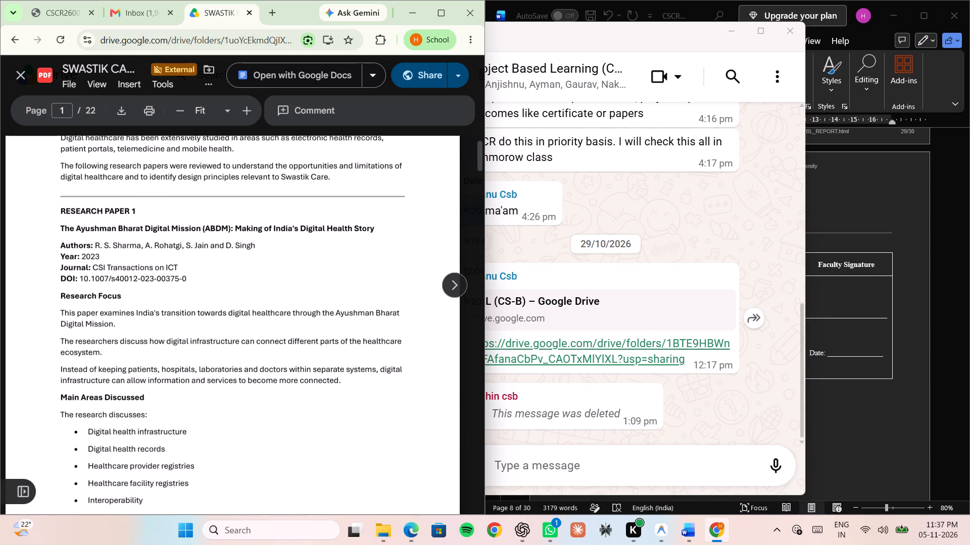
scroll(280, 334, down, 1)
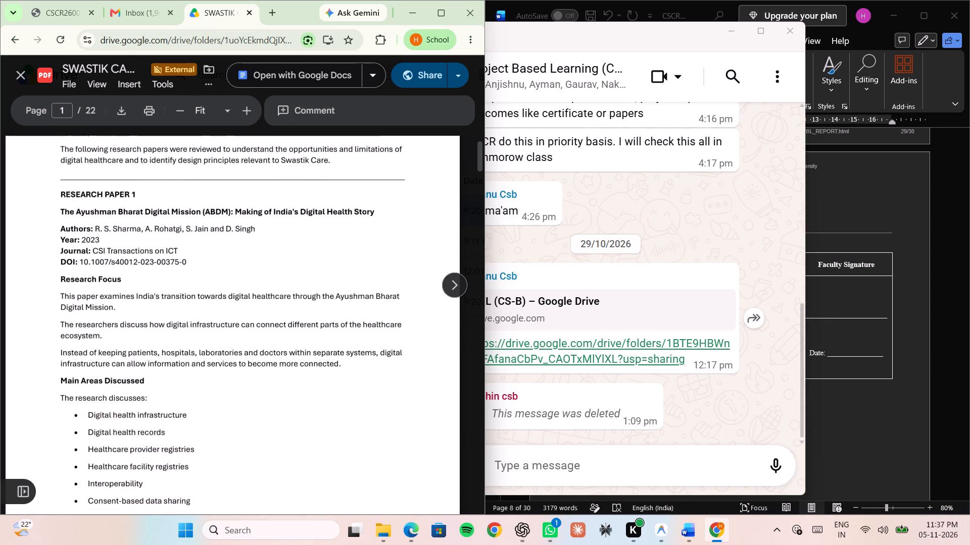
scroll(280, 334, down, 3)
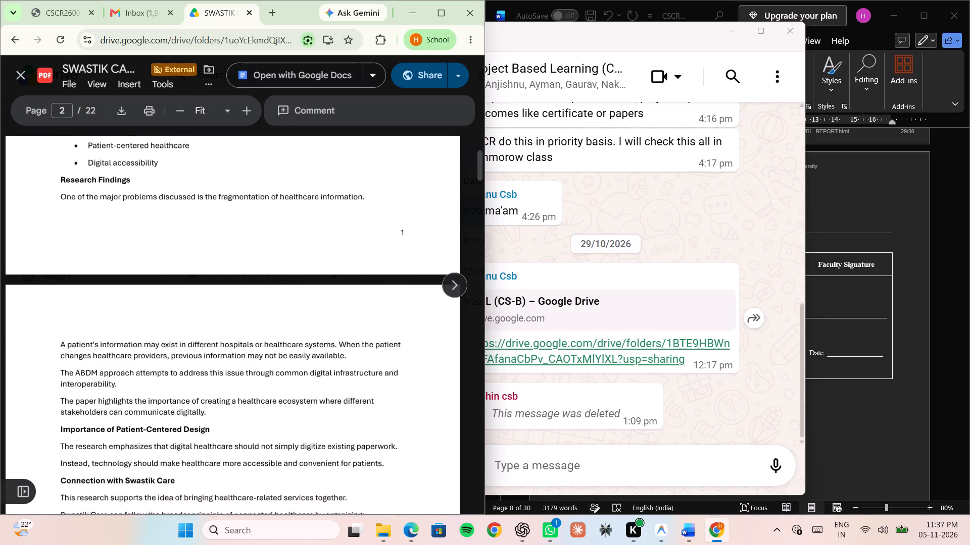
scroll(280, 334, up, 4)
scroll(280, 334, down, 1)
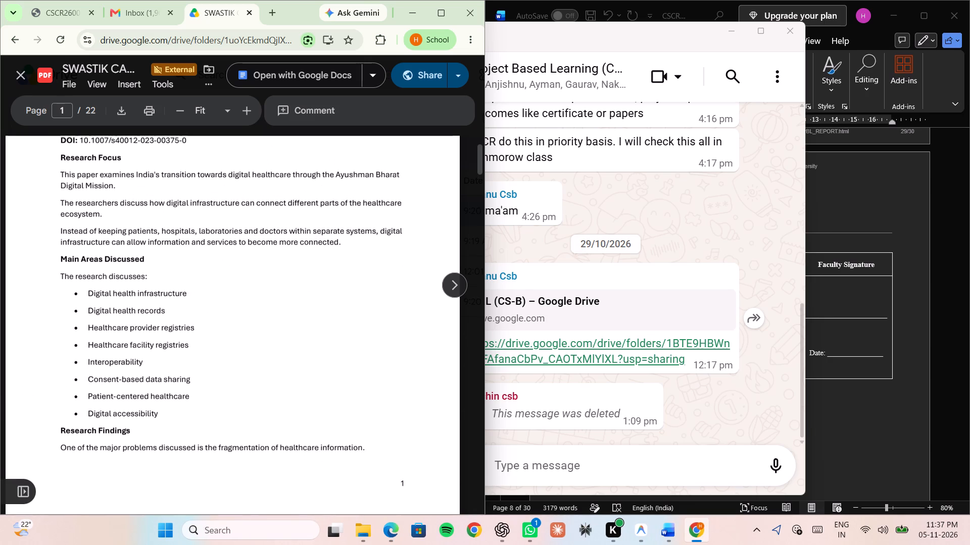
scroll(280, 334, down, 3)
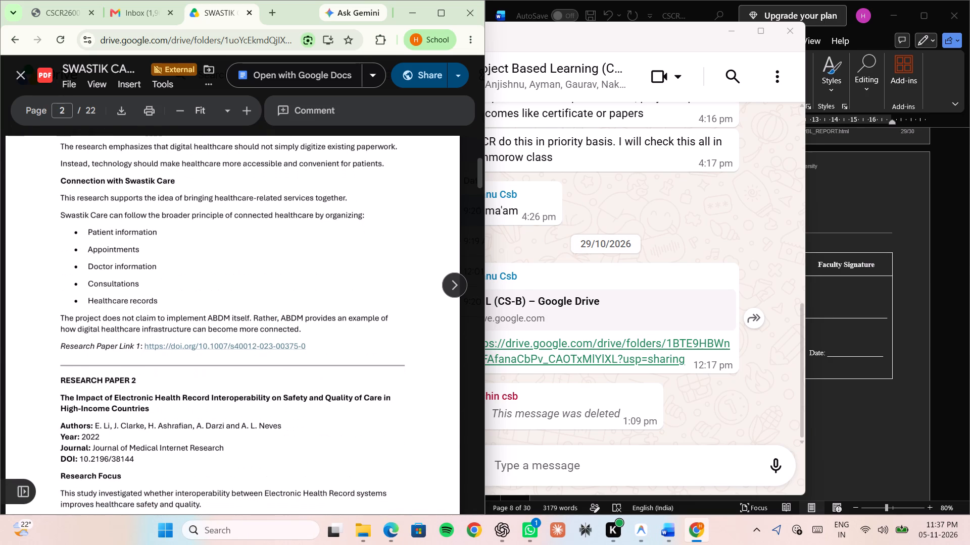
scroll(280, 334, down, 3)
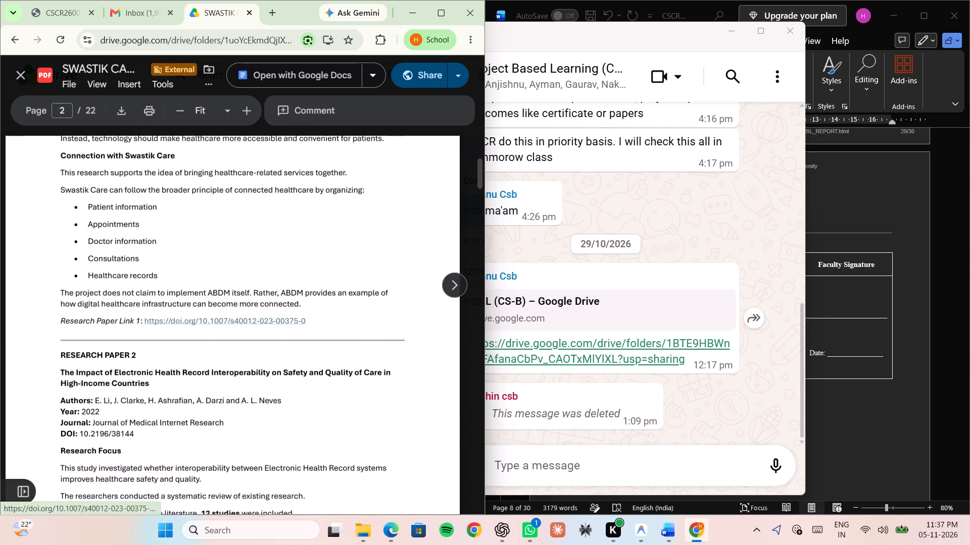
scroll(280, 334, down, 1)
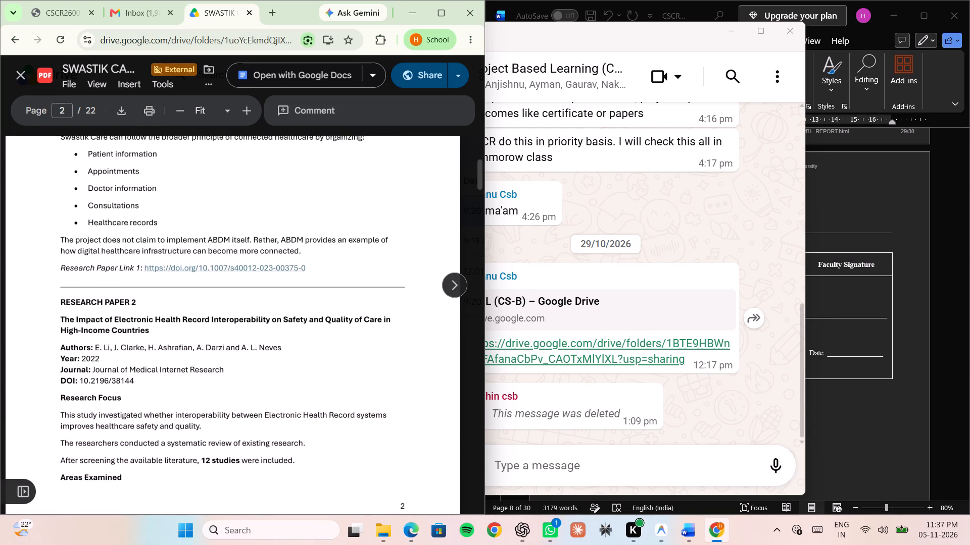
scroll(280, 334, down, 3)
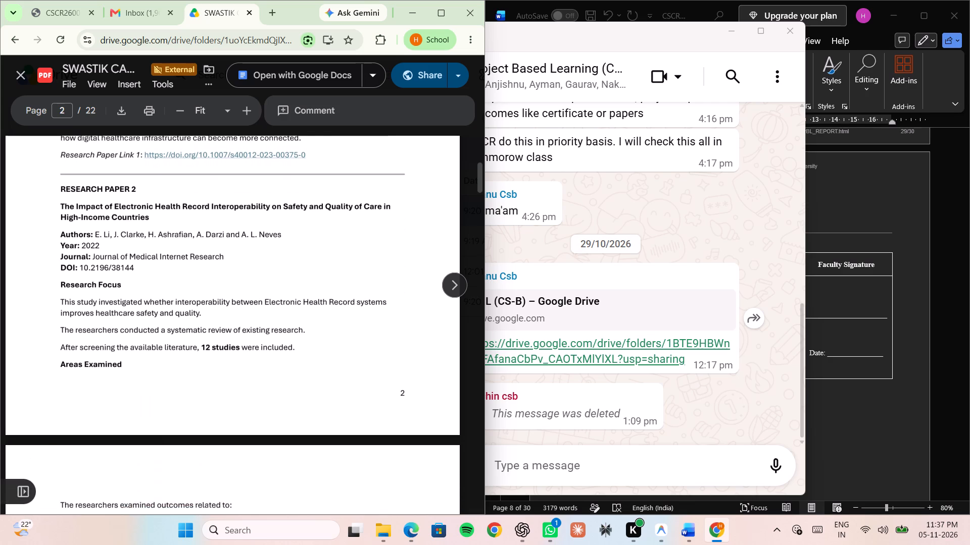
Skim the remaining entries of the research papers PDF through its closing pages, return to its start and close it.
scroll(280, 334, down, 11)
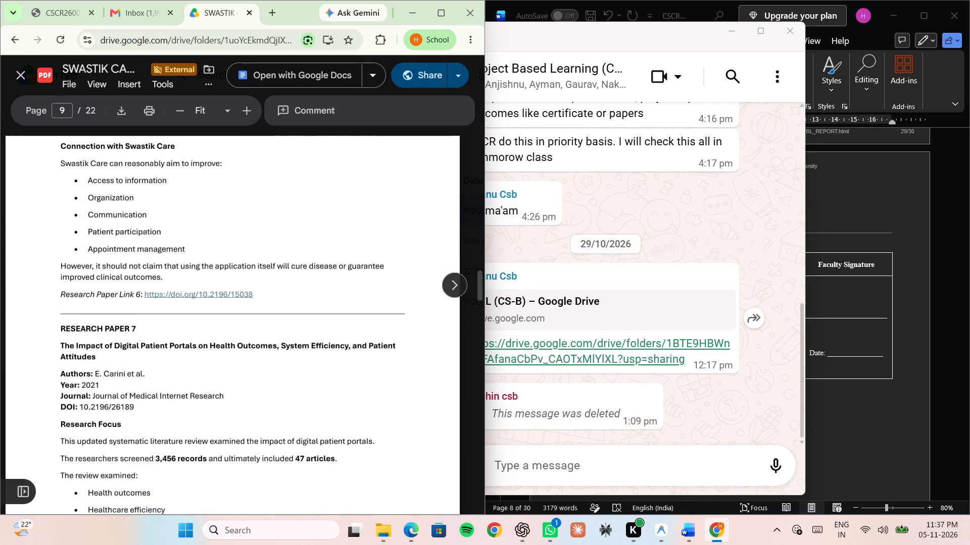
scroll(280, 334, down, 3)
scroll(280, 334, up, 2)
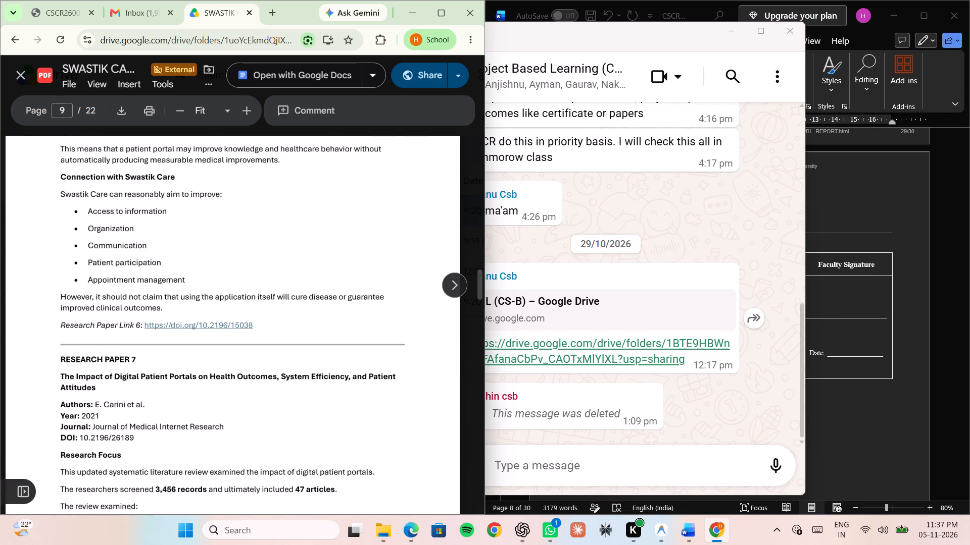
scroll(280, 334, up, 1)
scroll(280, 334, down, 3)
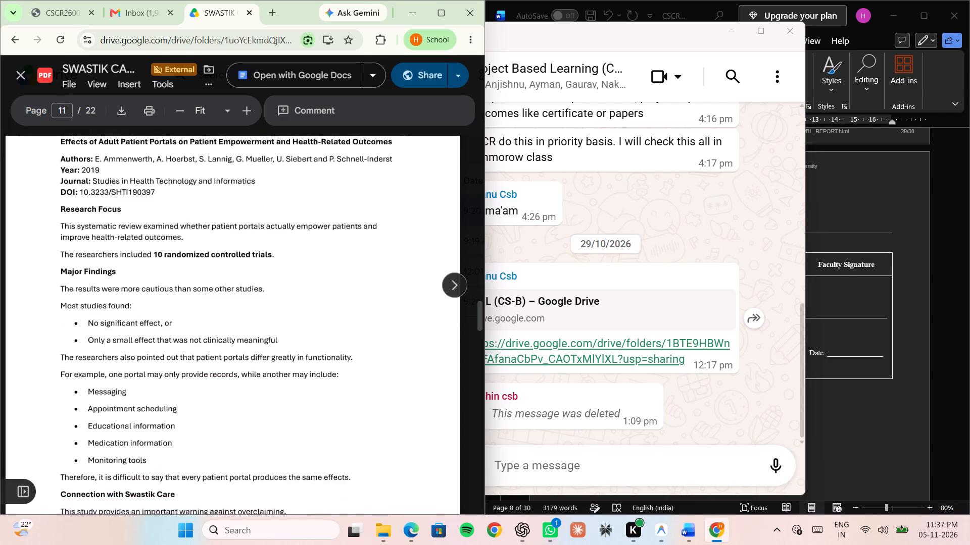
scroll(280, 334, down, 13)
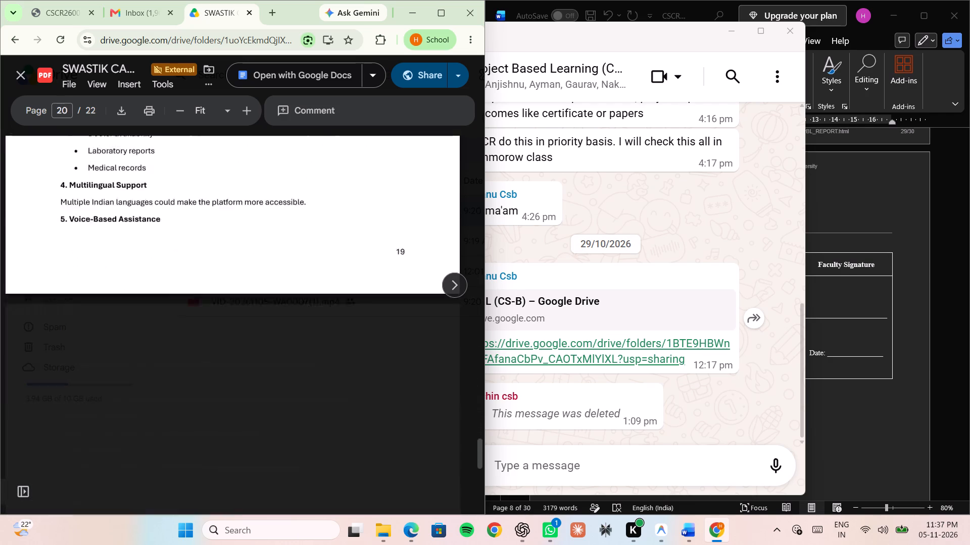
scroll(280, 334, down, 3)
scroll(280, 334, up, 8)
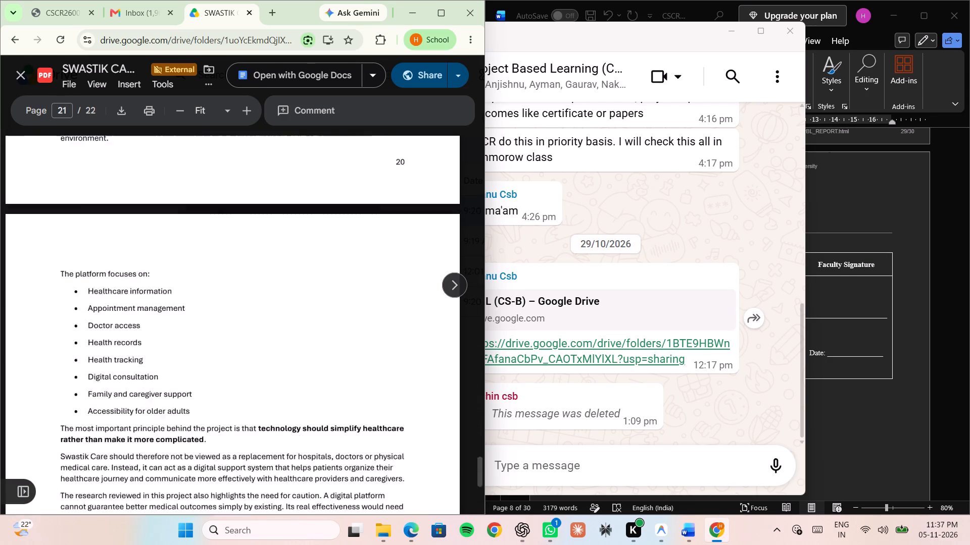
scroll(280, 334, up, 19)
scroll(280, 334, up, 18)
scroll(280, 334, up, 9)
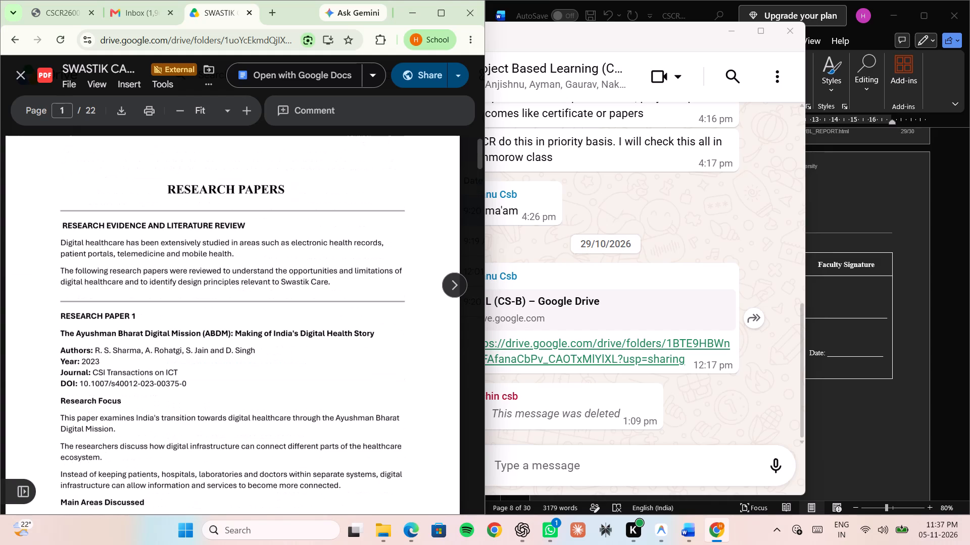
scroll(280, 334, up, 7)
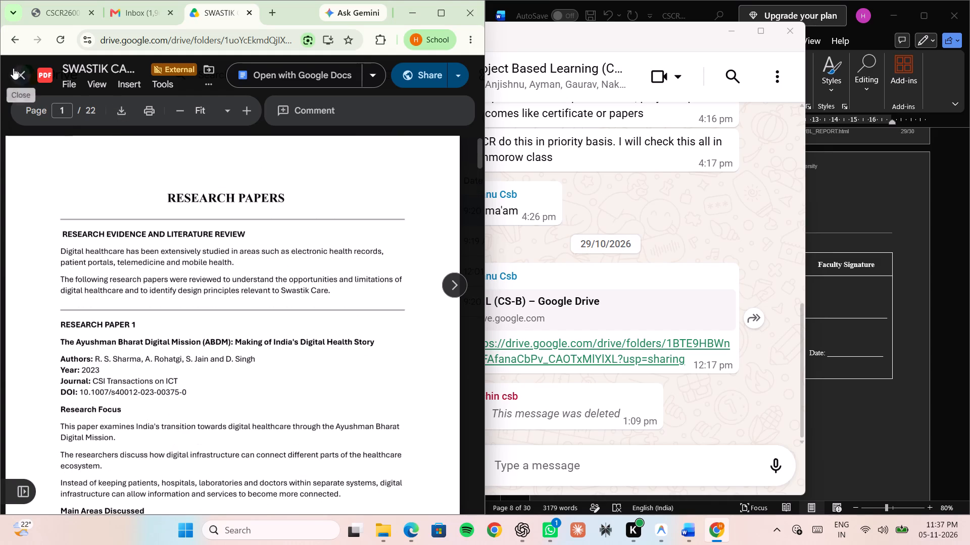
click(13, 68)
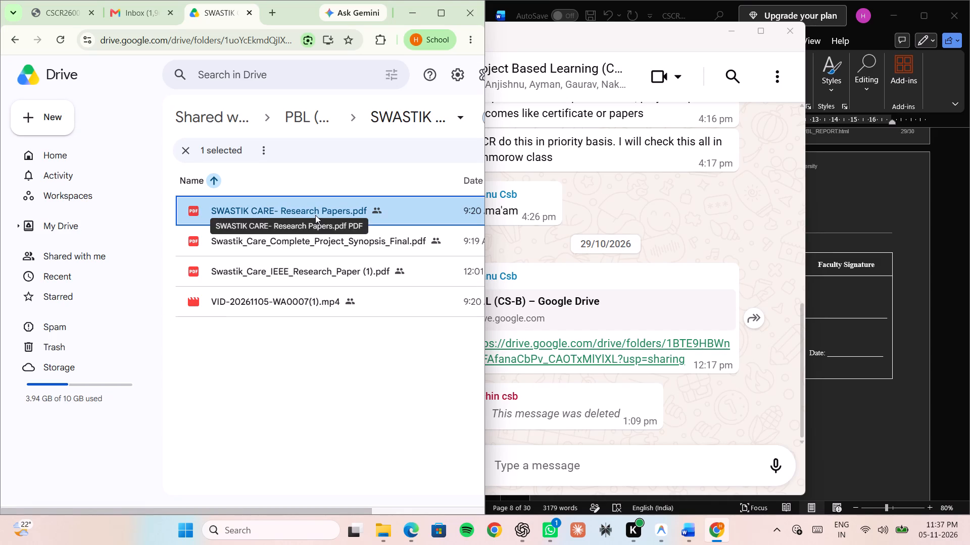
Open Swastik_Care_Complete_Project_Synopsis_Final.pdf from the Drive folder and examine its cover page layout.
double_click(307, 242)
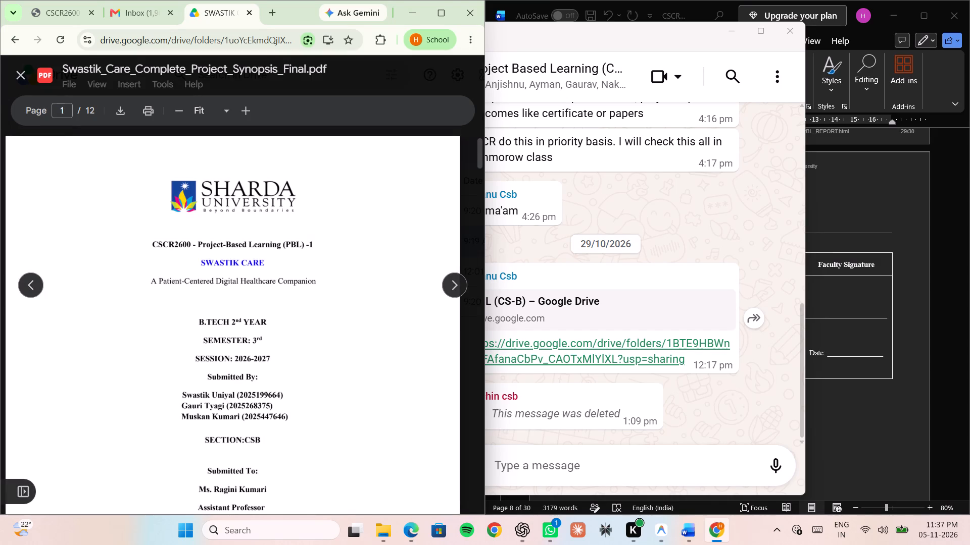
scroll(302, 362, down, 1)
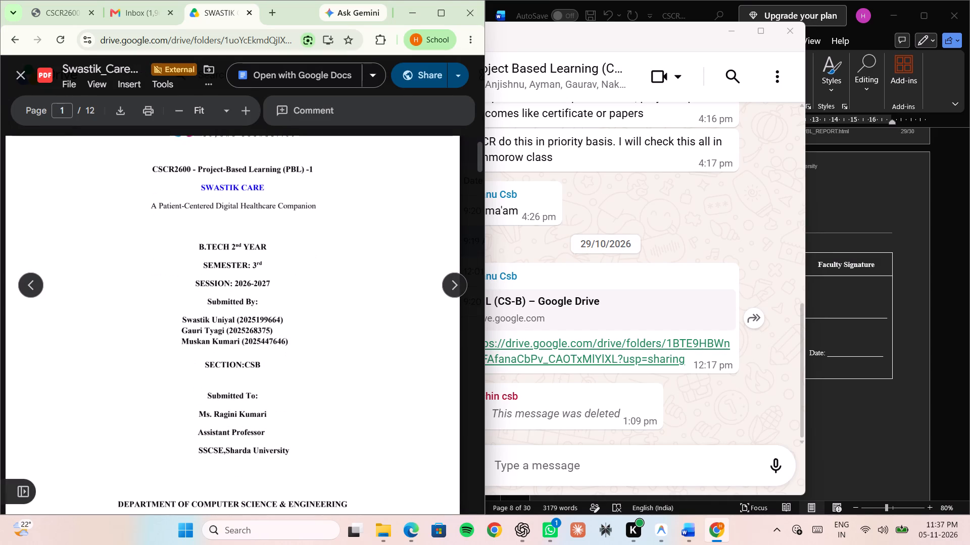
scroll(302, 362, up, 1)
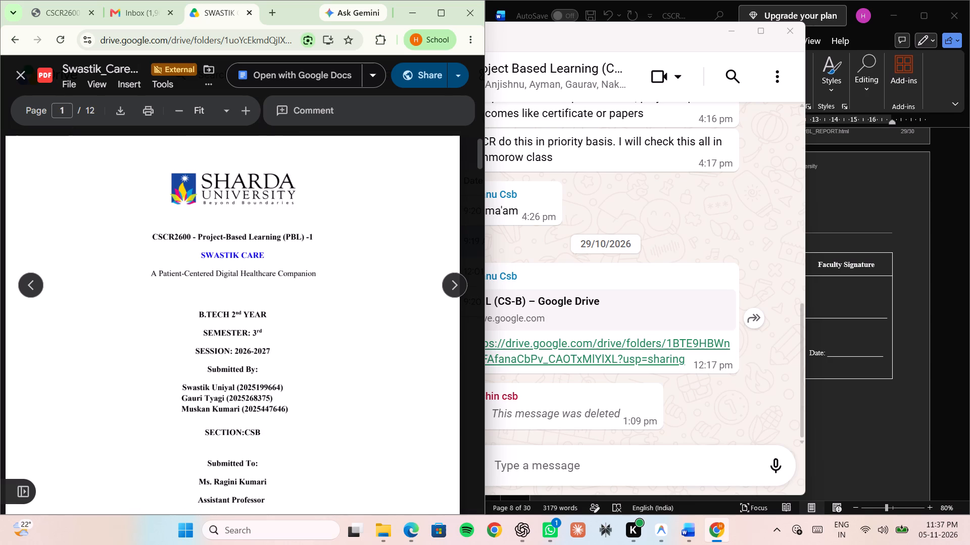
scroll(302, 362, down, 3)
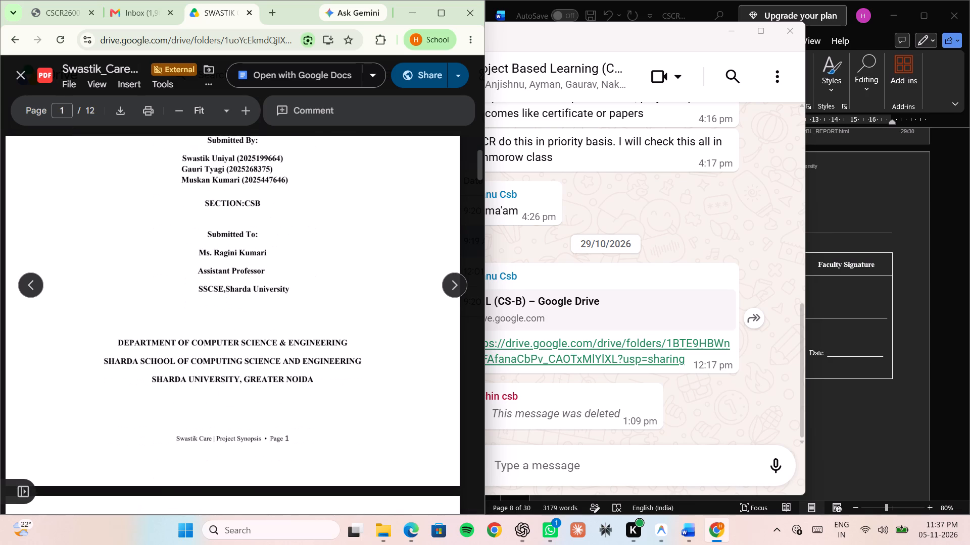
scroll(302, 362, up, 1)
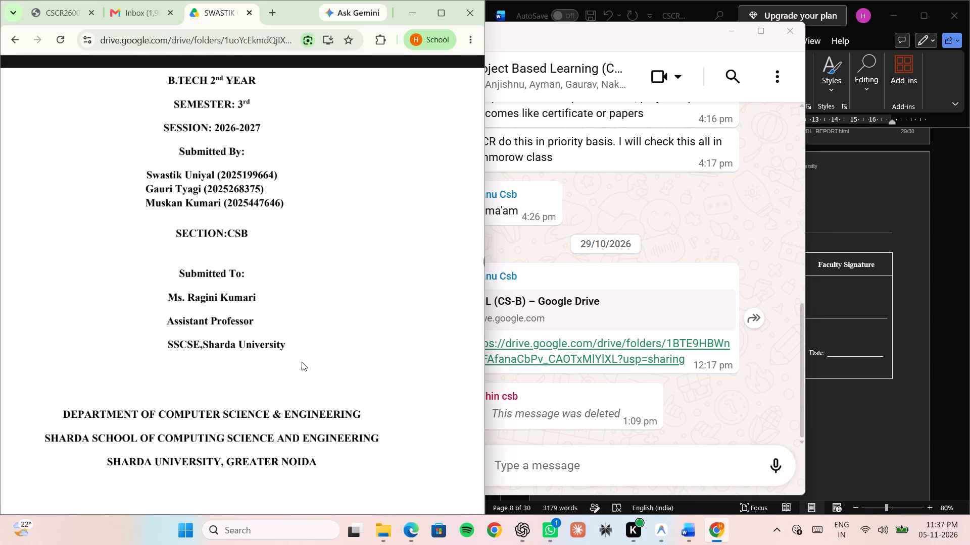
scroll(271, 361, down, 1)
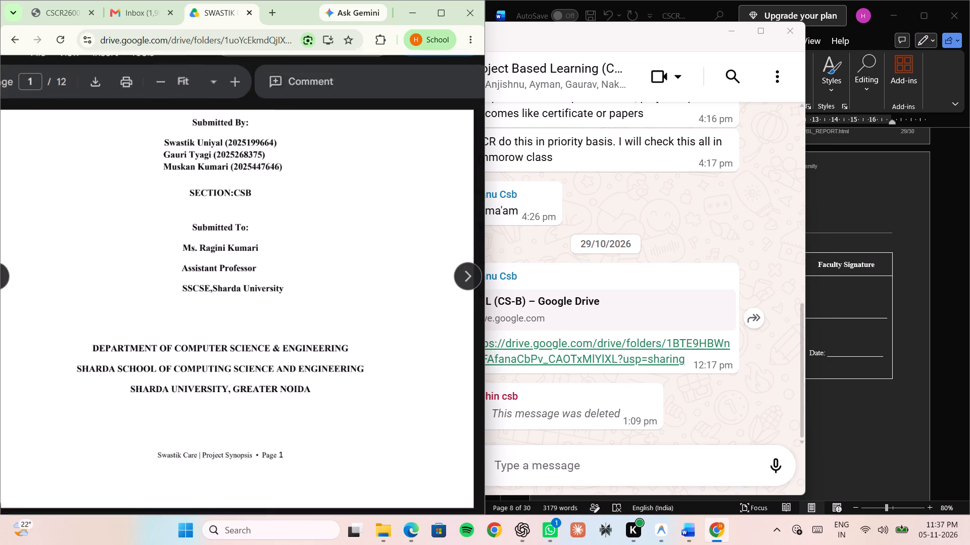
scroll(271, 361, down, 3)
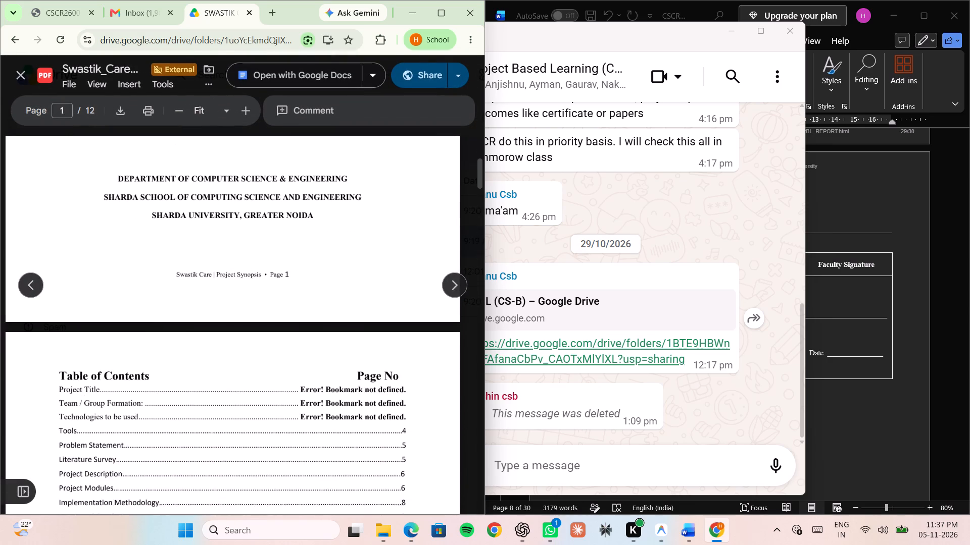
Examine the Table of Contents entries and page numbering on page 2 of the Swastik Care synopsis.
scroll(271, 361, down, 5)
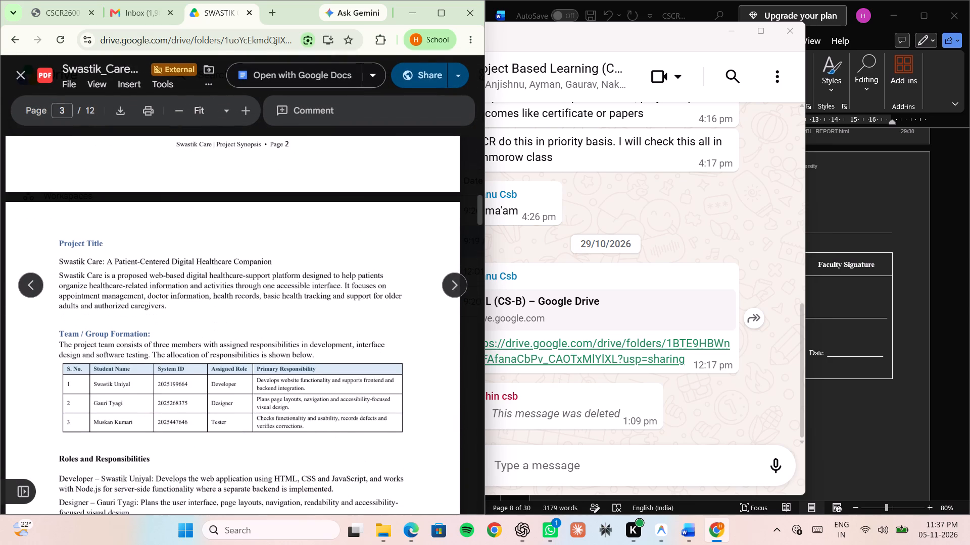
scroll(271, 361, up, 2)
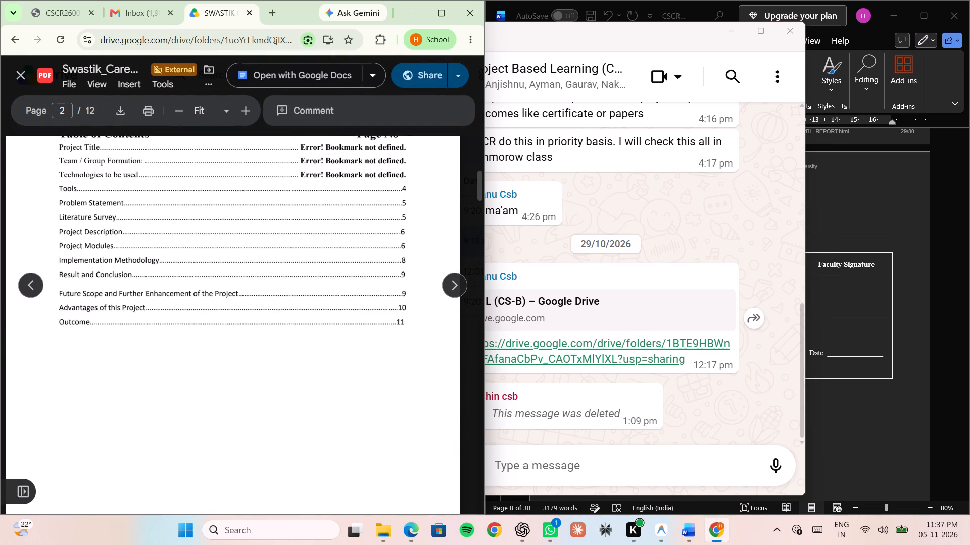
scroll(271, 361, up, 2)
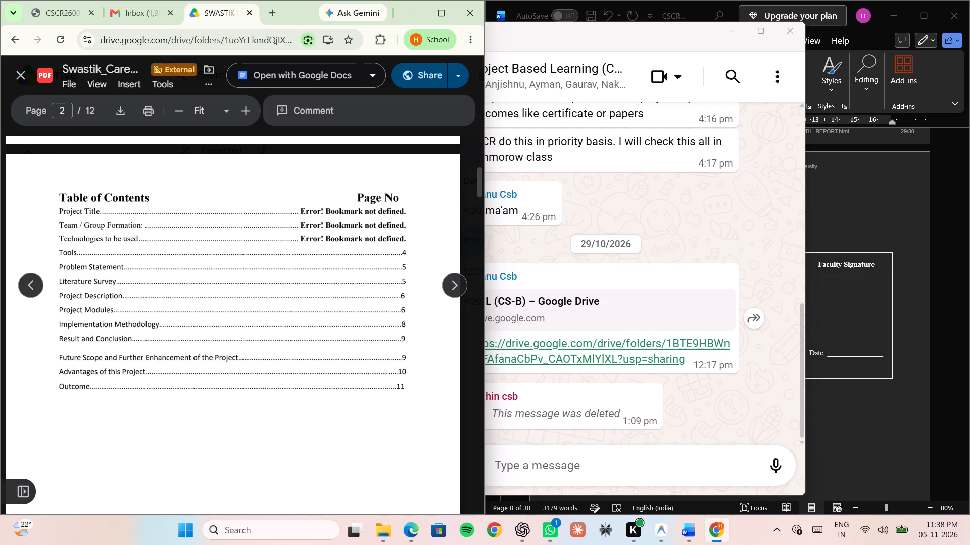
scroll(347, 271, down, 1)
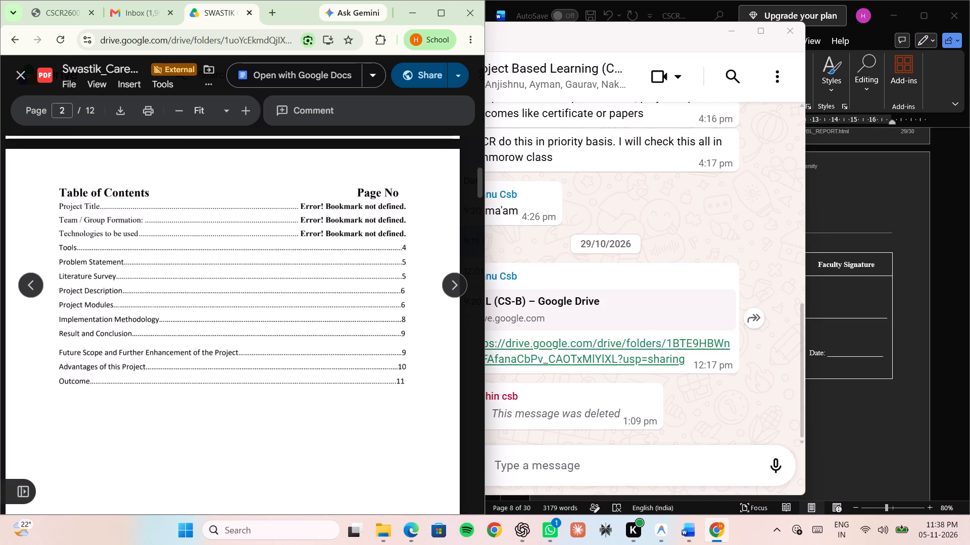
Examine page 3 of the synopsis, including the Team / Group Formation table and its Primary Responsibility column up close.
scroll(347, 271, down, 3)
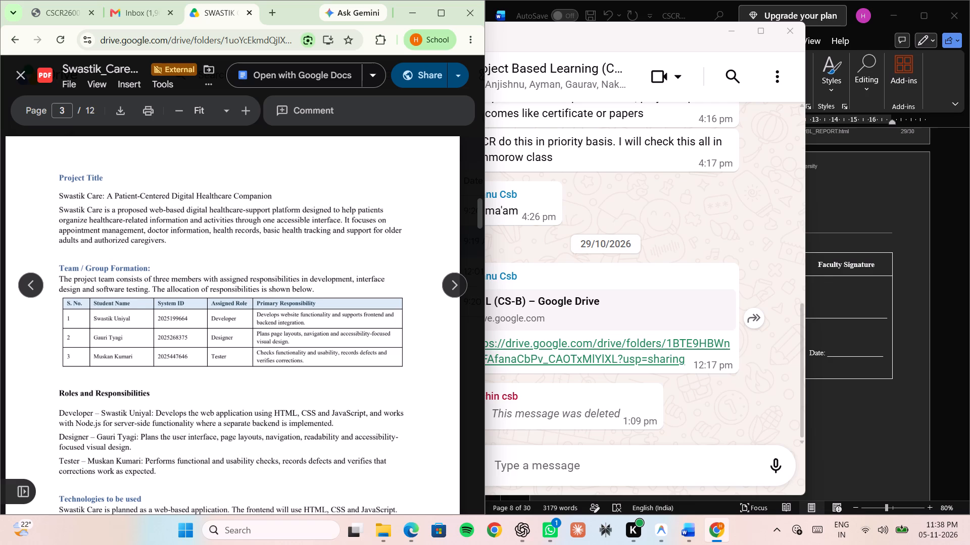
scroll(193, 226, down, 1)
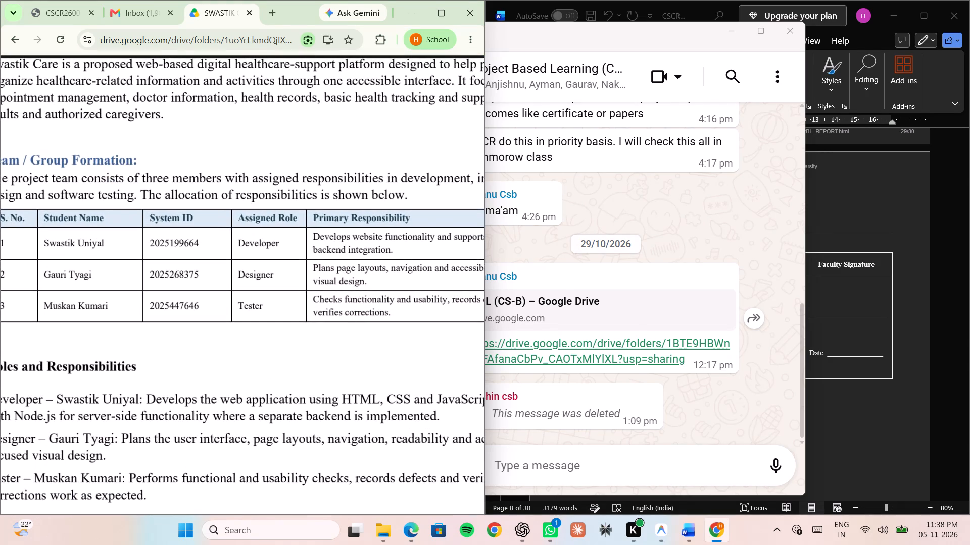
scroll(324, 274, left, 3)
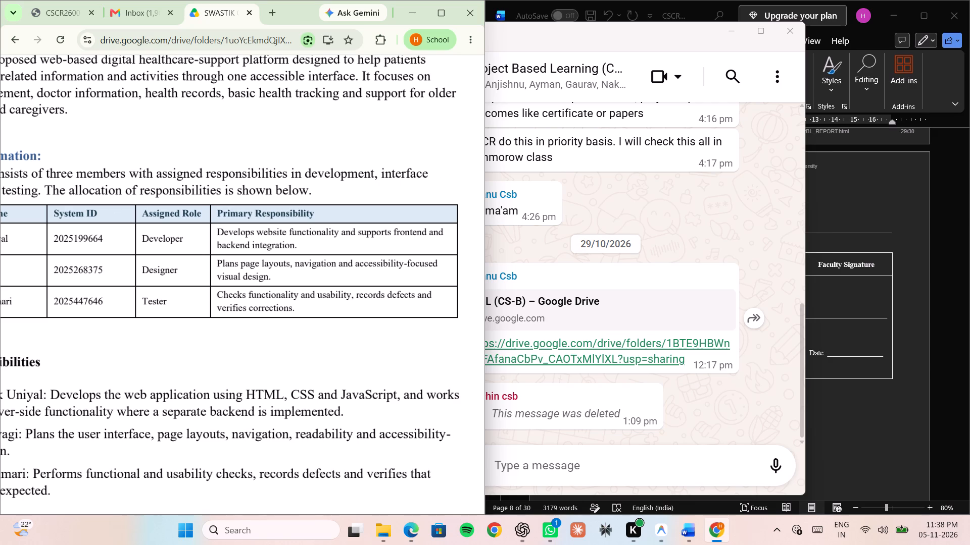
scroll(350, 278, left, 1)
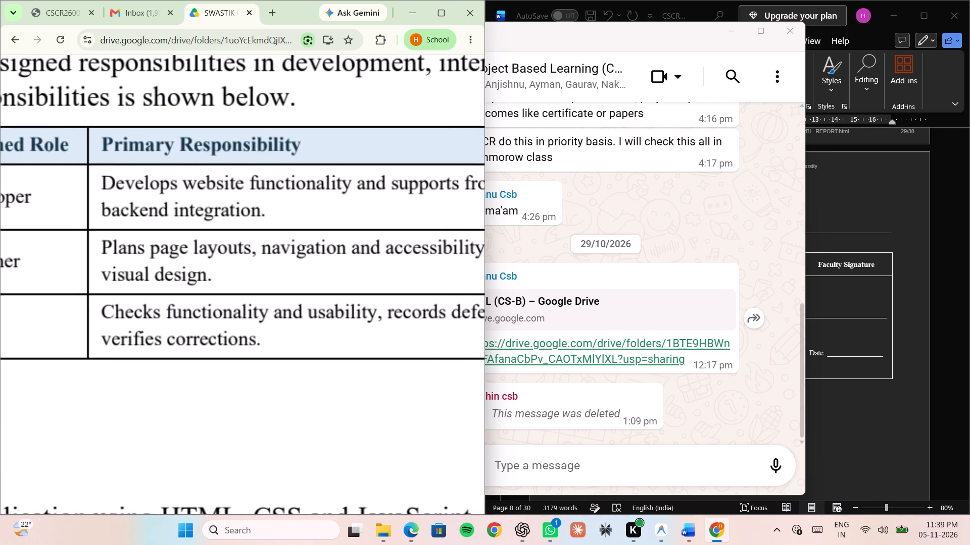
scroll(350, 278, left, 3)
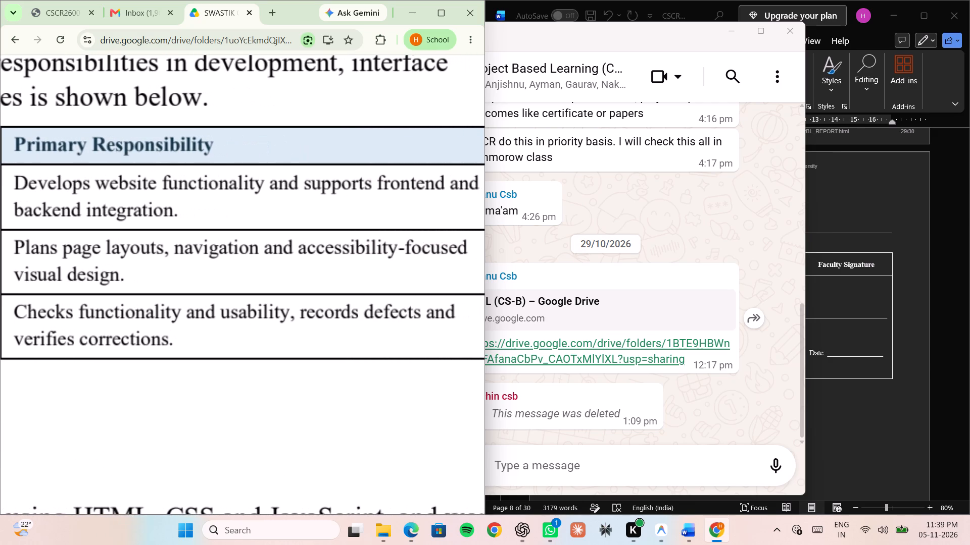
Examine the Roles and Responsibilities, Technologies to be used and Software Platform table on page 3 of the Swastik Care synopsis.
scroll(361, 304, down, 1)
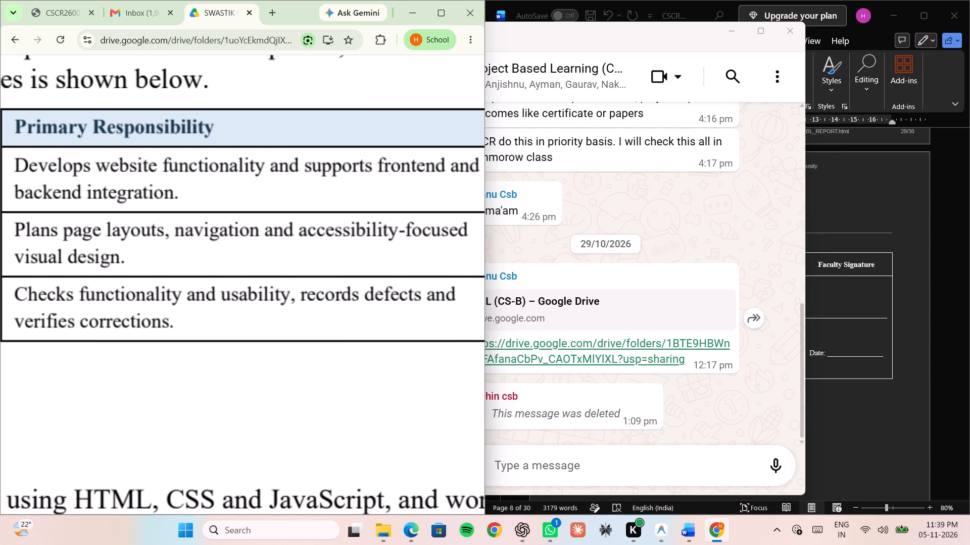
scroll(361, 304, down, 1)
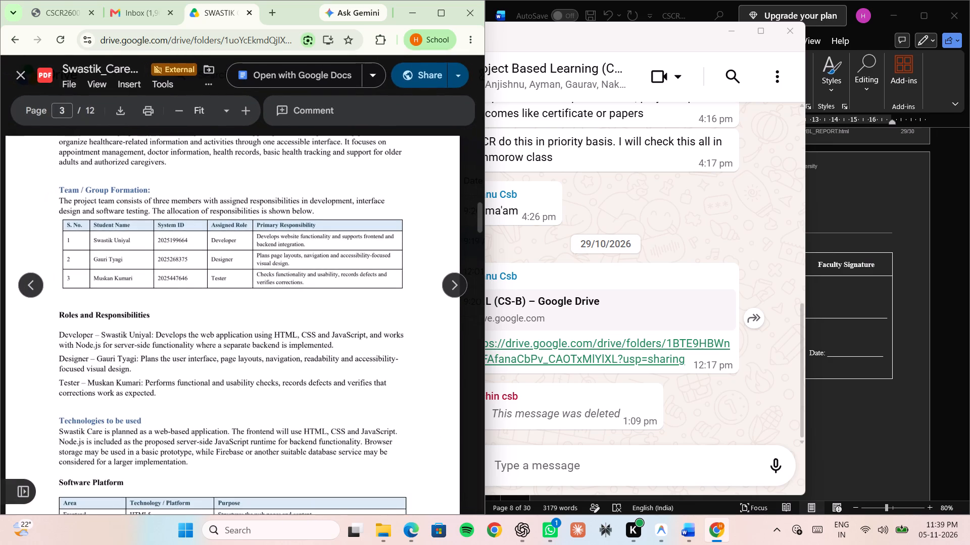
scroll(305, 327, down, 2)
scroll(305, 327, right, 2)
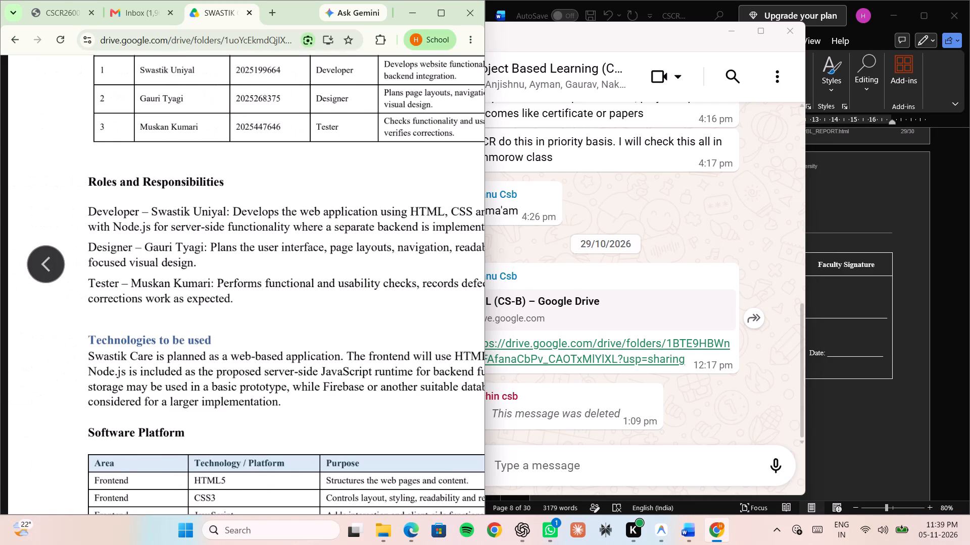
scroll(305, 327, down, 1)
scroll(295, 279, down, 2)
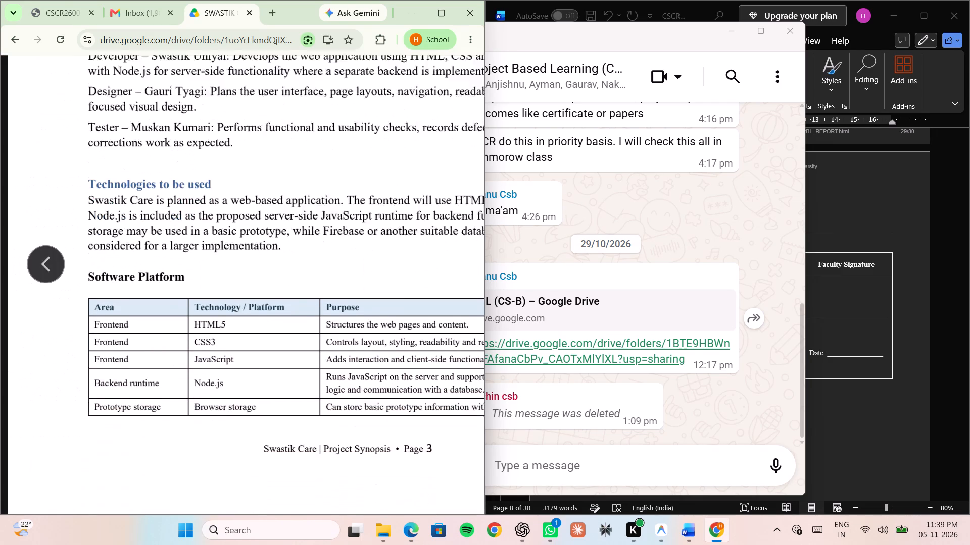
scroll(296, 277, down, 1)
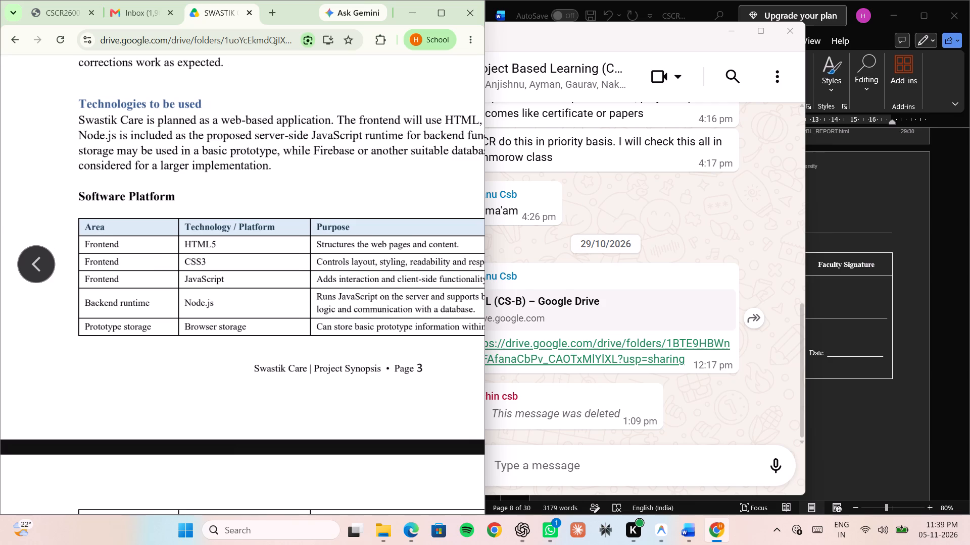
scroll(277, 307, left, 1)
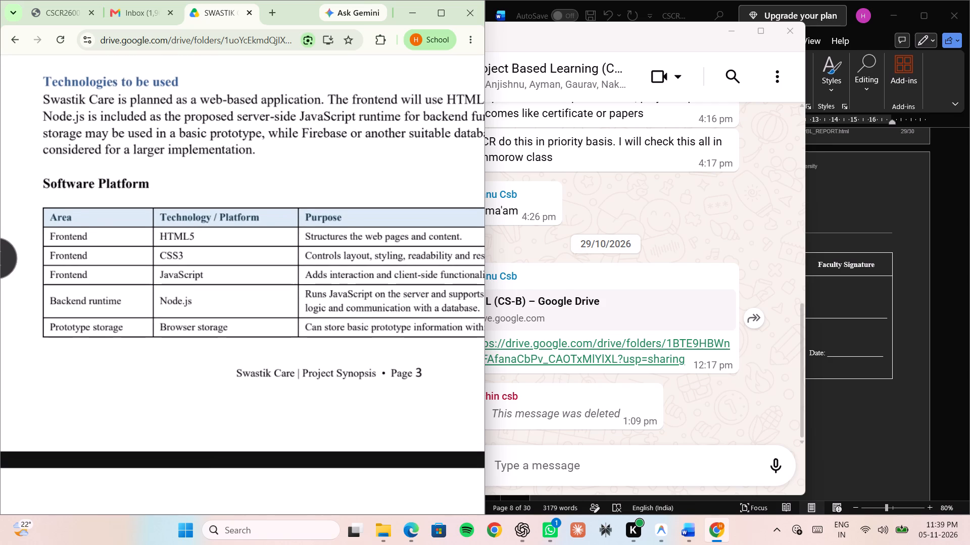
Skim the synopsis from the Hardware Platform section on page 4 through the Literature Survey to the final page 12.
scroll(333, 324, down, 2)
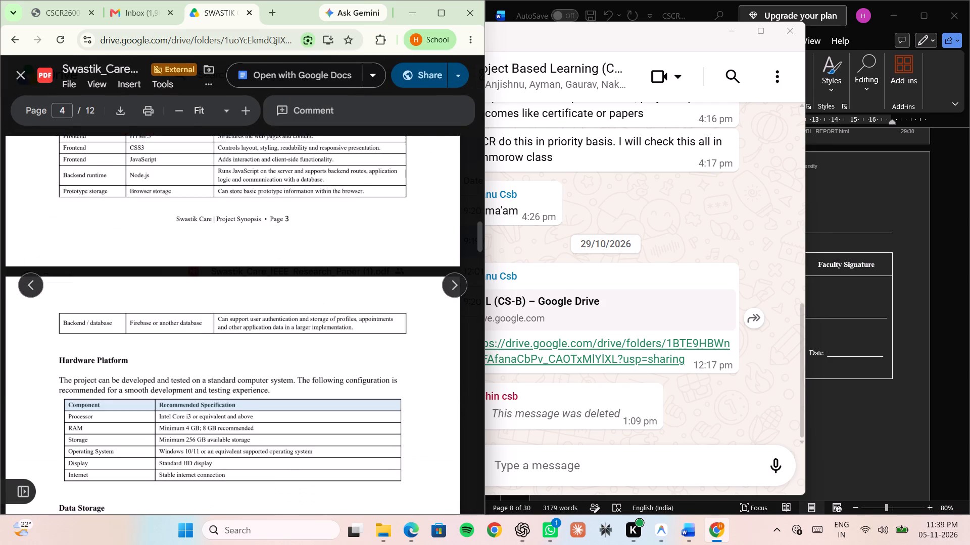
scroll(333, 324, down, 1)
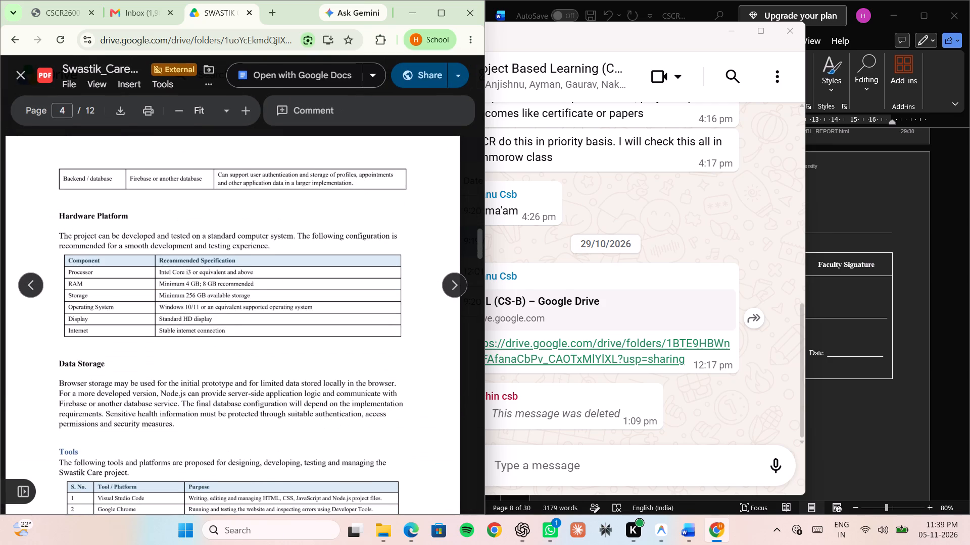
scroll(333, 324, down, 7)
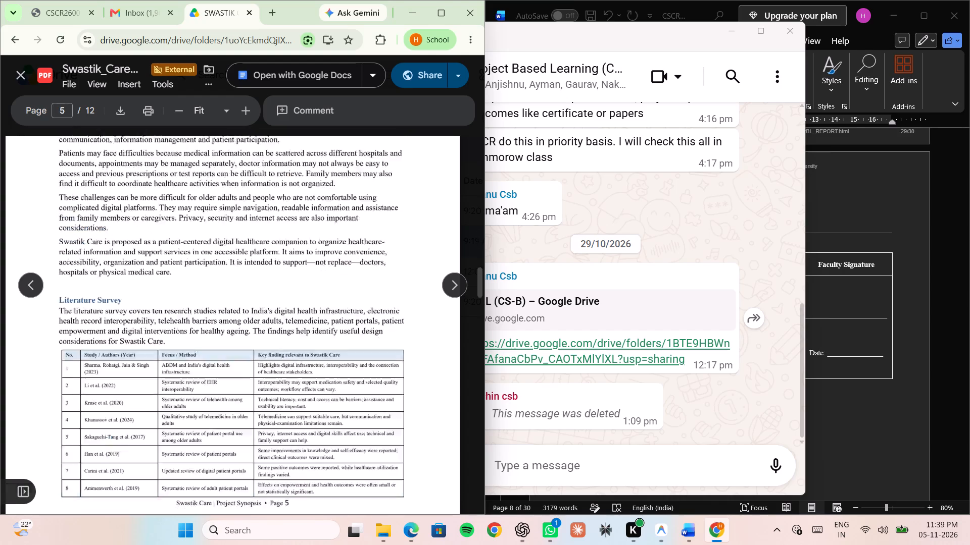
scroll(333, 324, down, 12)
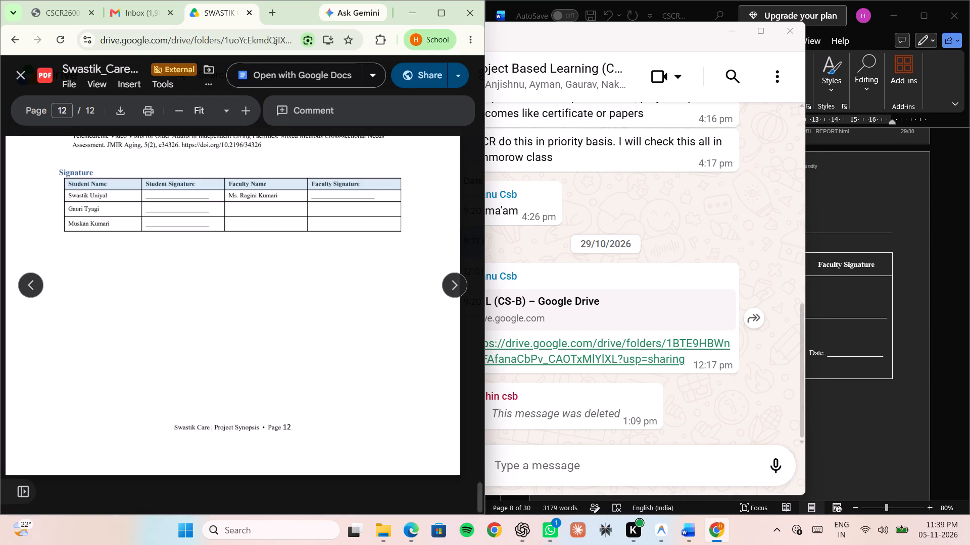
Examine the layout of the Signature table on page 12 of the synopsis up close, including its student and faculty columns.
scroll(333, 324, up, 2)
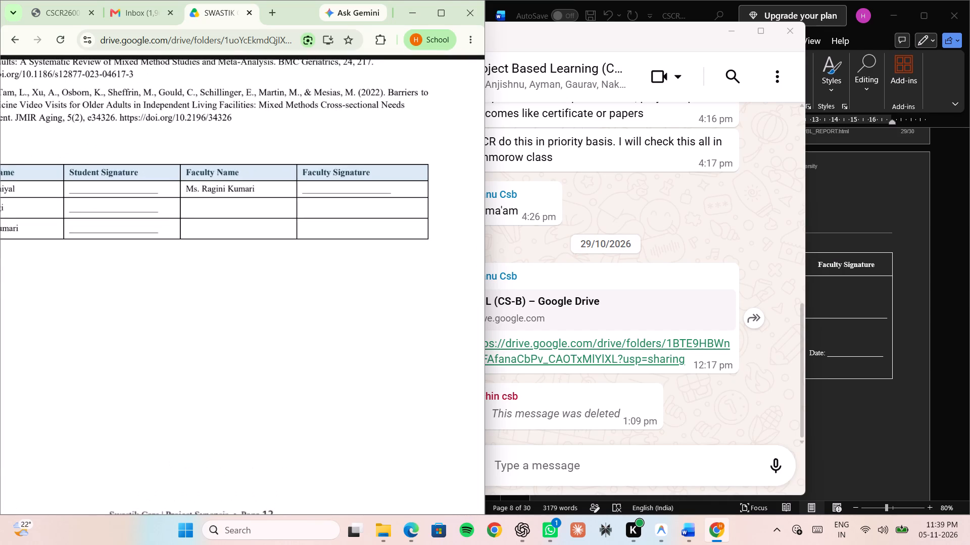
scroll(333, 324, right, 3)
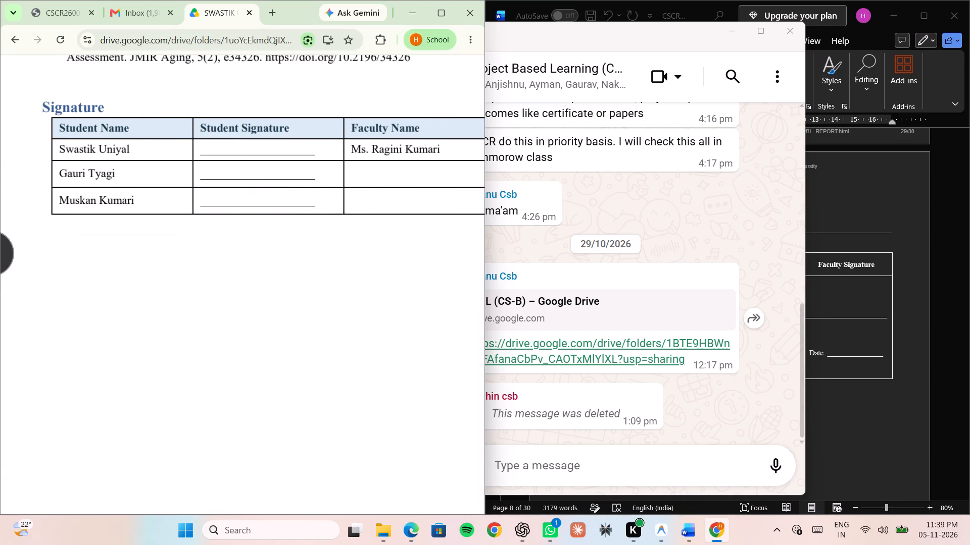
Examine the Signature table on page 12 of the synopsis up close, from the student columns across to the faculty columns.
scroll(333, 324, right, 2)
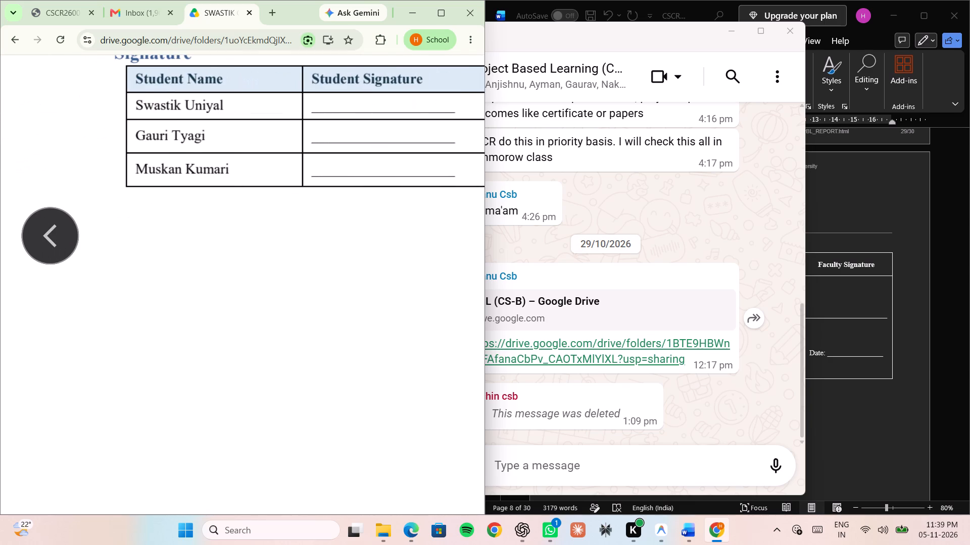
scroll(333, 324, up, 2)
scroll(333, 324, right, 1)
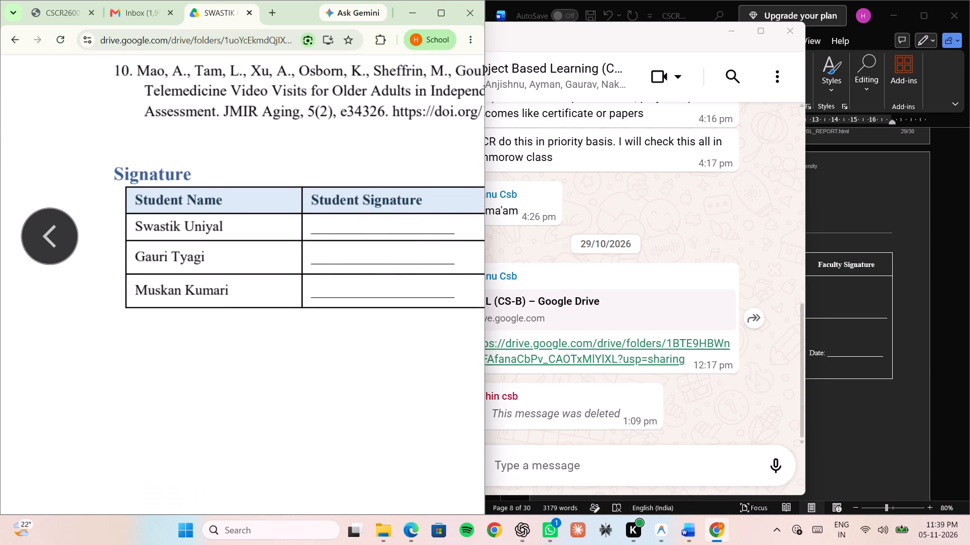
scroll(333, 324, right, 1)
scroll(333, 324, left, 1)
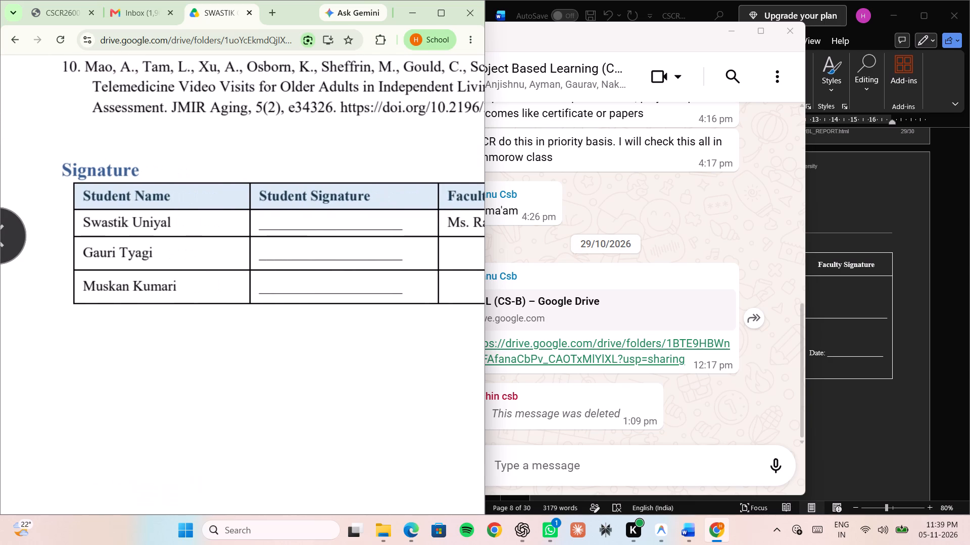
scroll(333, 324, left, 1)
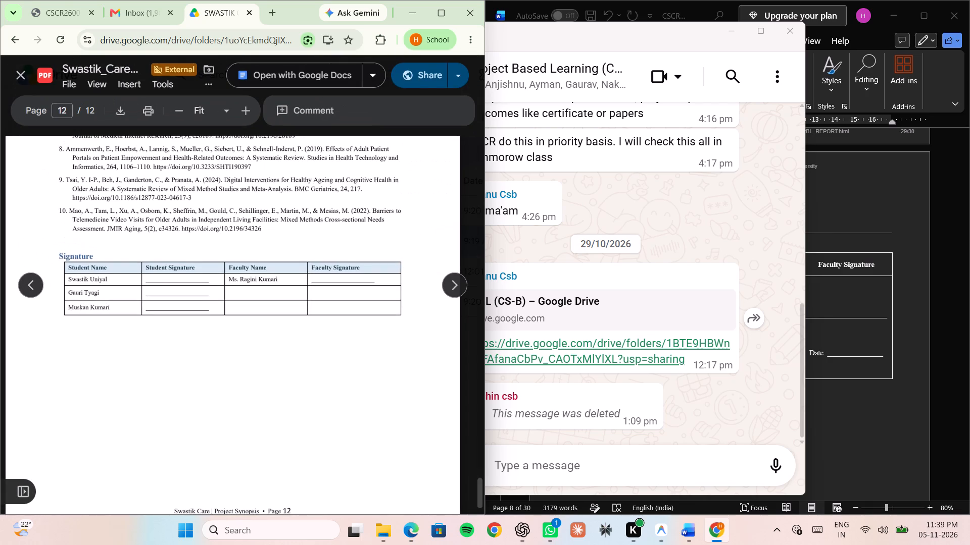
Skim the Swastik Care synopsis backwards from the final page 12 to the title page and the start of the Table of Contents.
scroll(333, 324, up, 6)
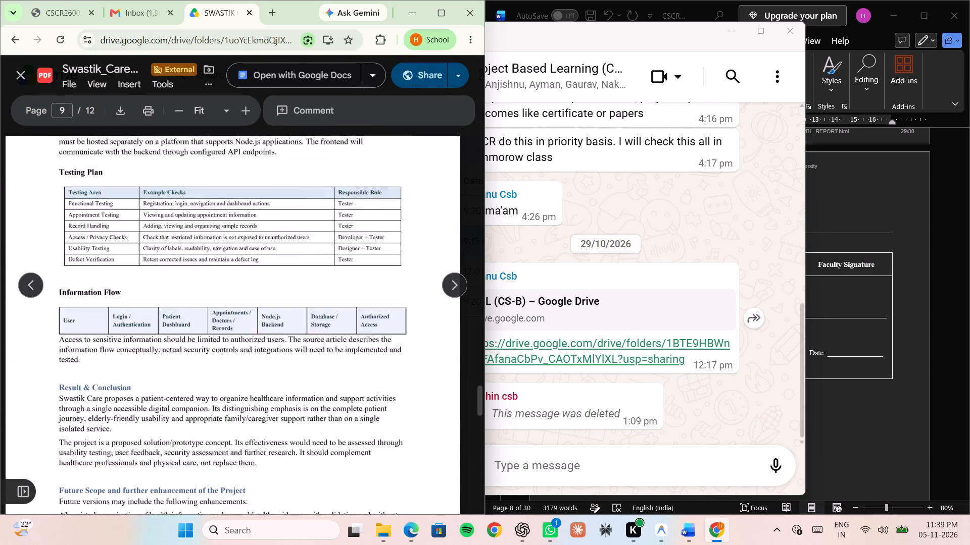
scroll(333, 324, up, 13)
scroll(333, 324, down, 5)
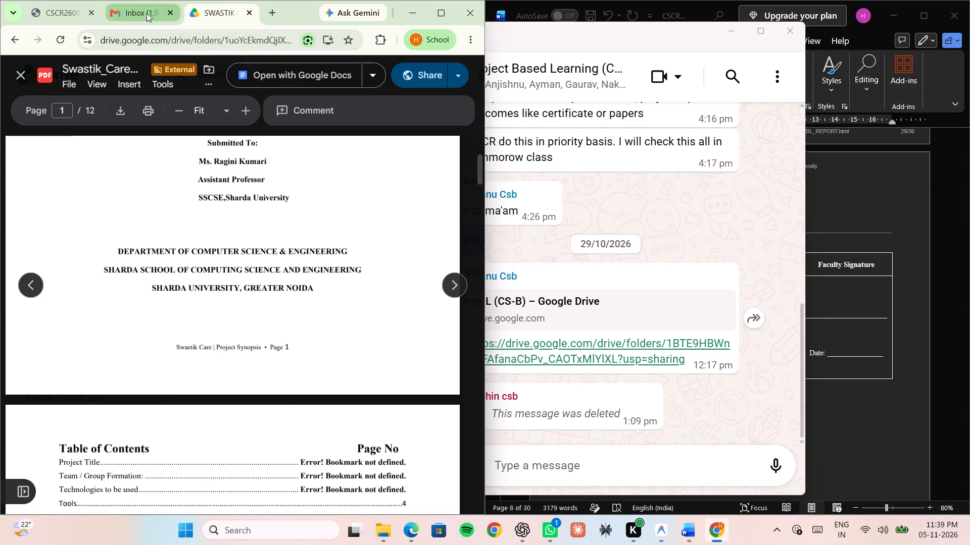
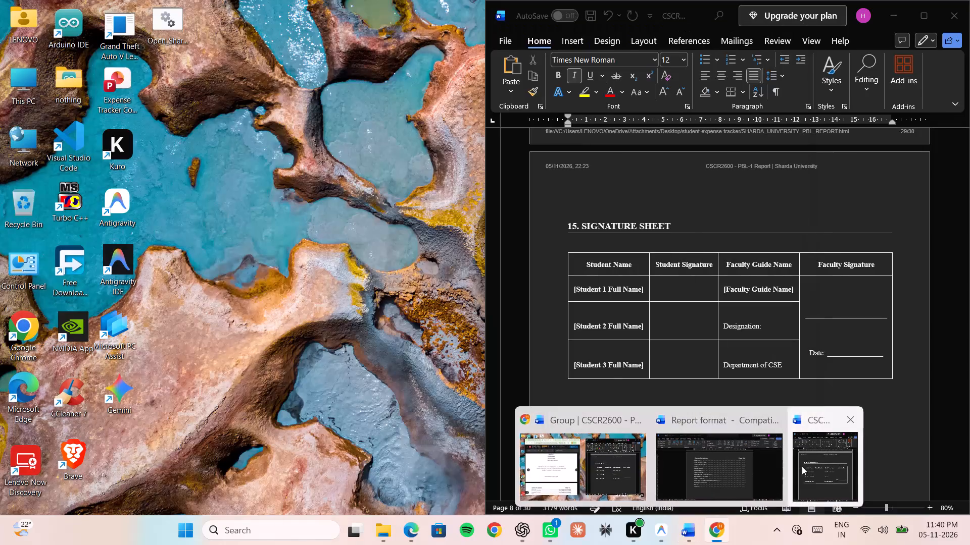
Switch to the PBL-1 report in Word and skim it backwards from the Signature Sheet through References to the Outcome section.
click(802, 466)
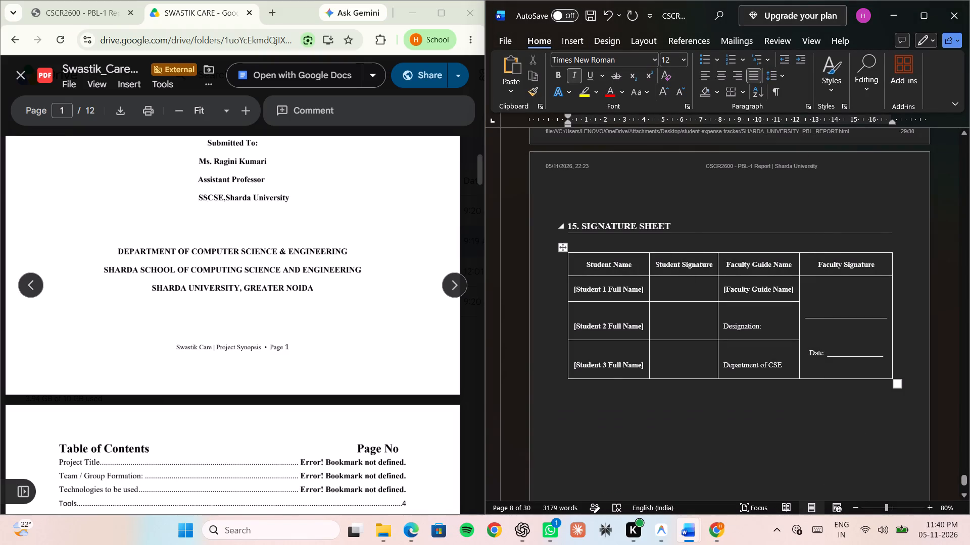
scroll(654, 341, up, 5)
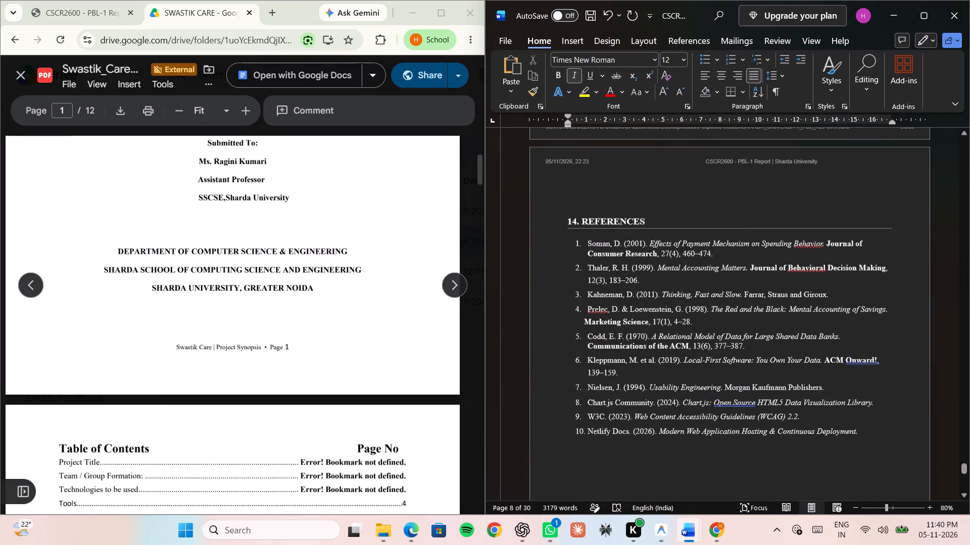
scroll(654, 341, up, 6)
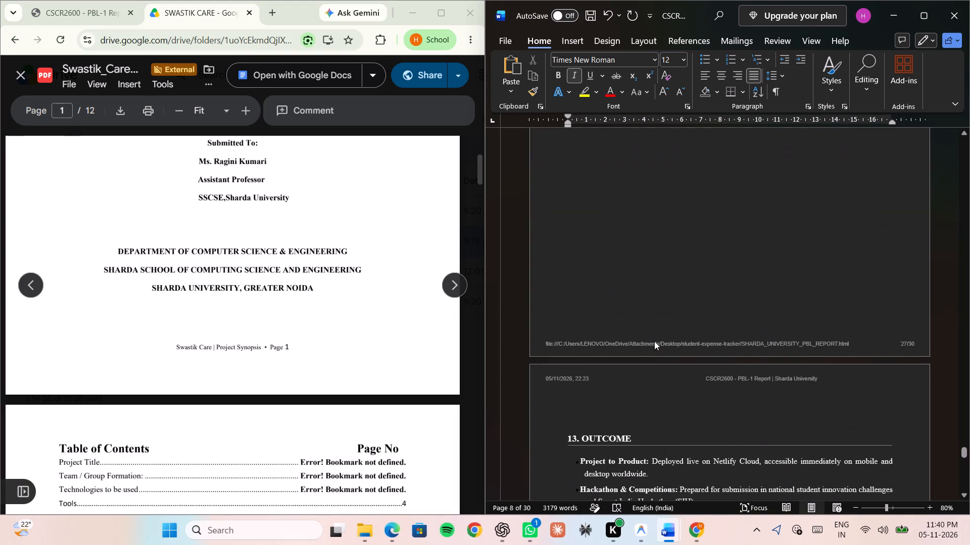
Set all the report's cover page text, from the logo through the department line, to 14 pt.
scroll(654, 341, up, 8)
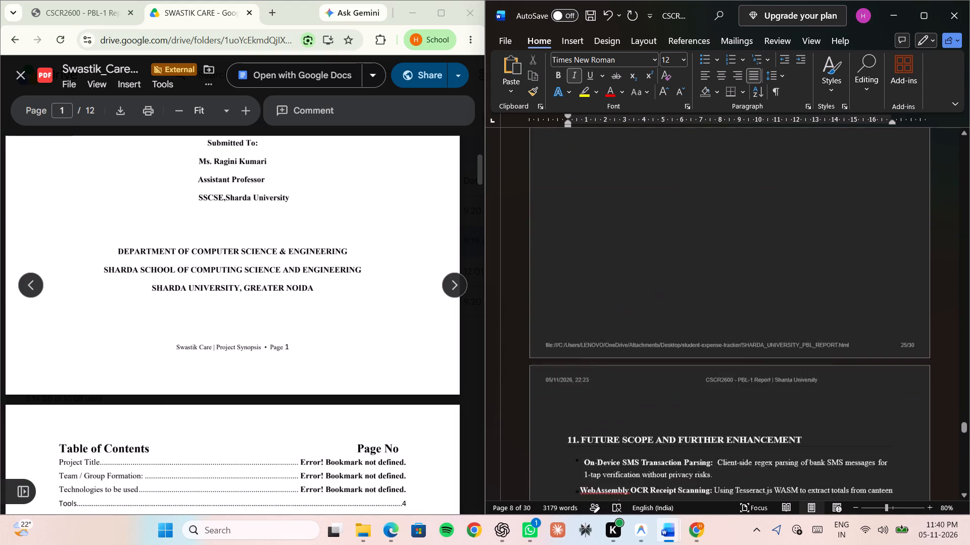
scroll(654, 341, up, 14)
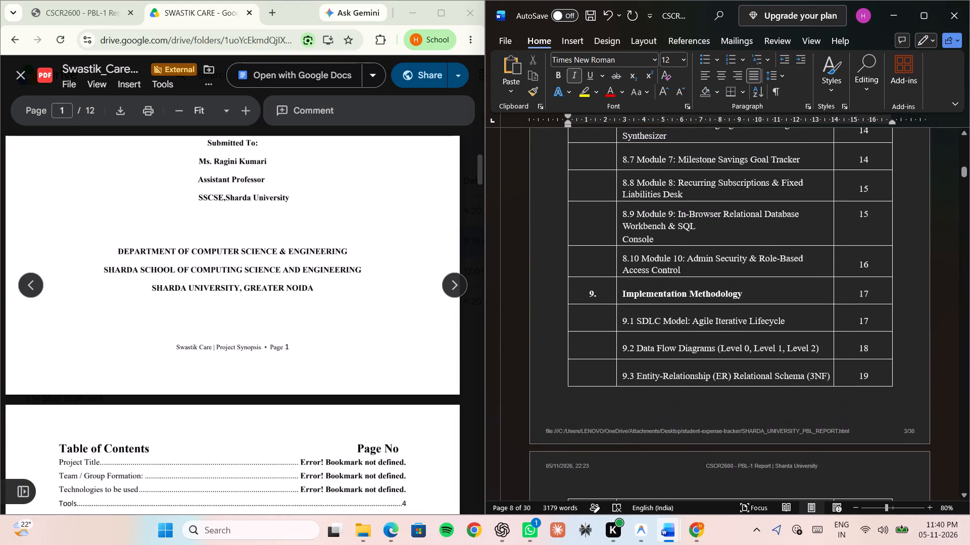
scroll(654, 341, up, 9)
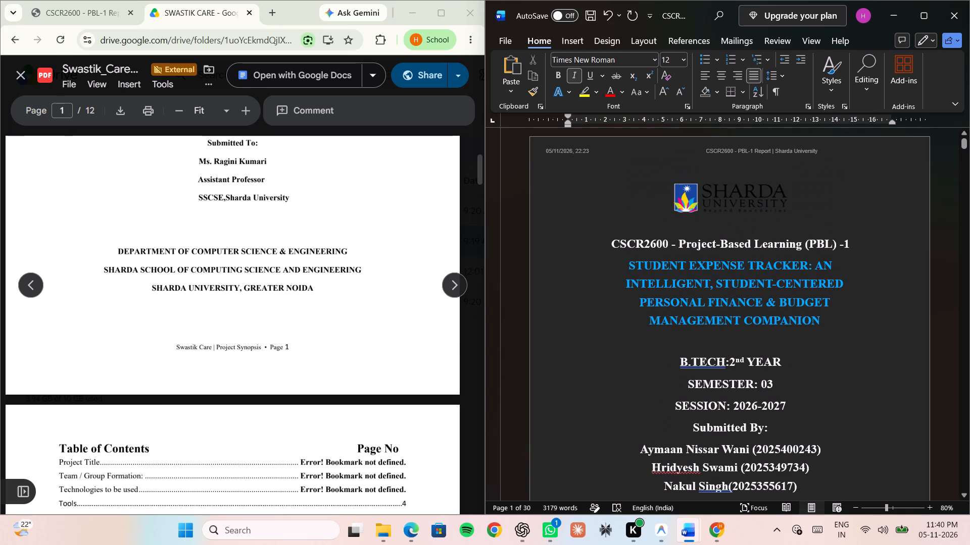
click(809, 244)
drag(663, 187, 675, 269)
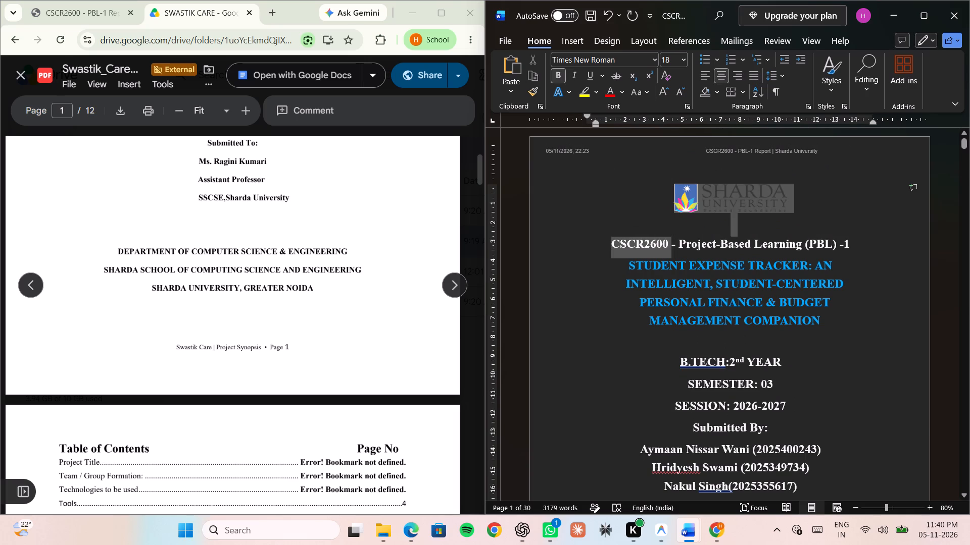
drag(675, 269, 713, 207)
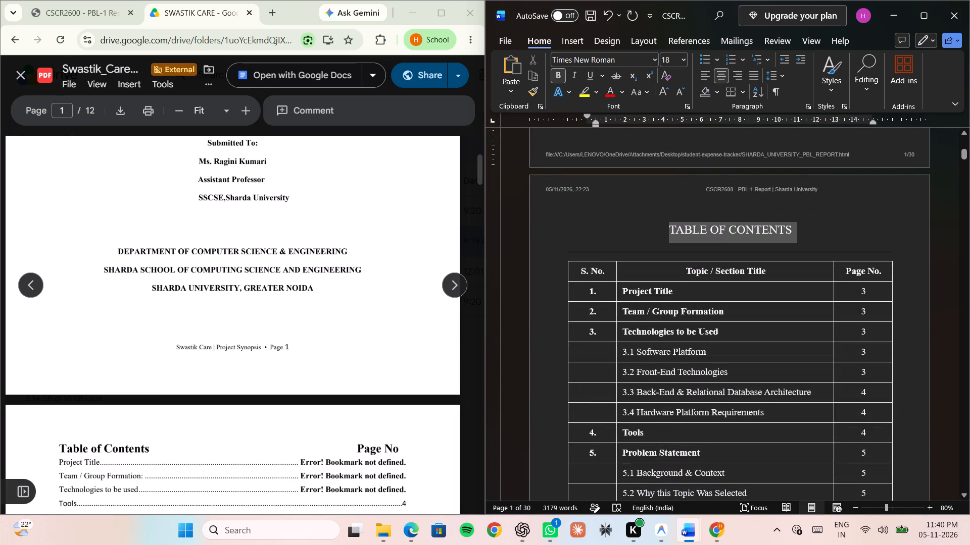
drag(713, 207, 745, 137)
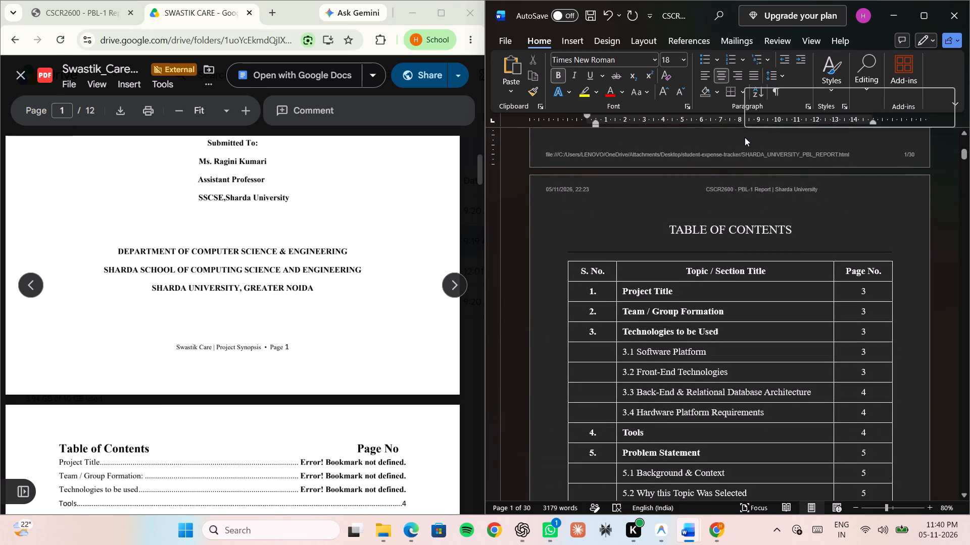
scroll(745, 137, up, 4)
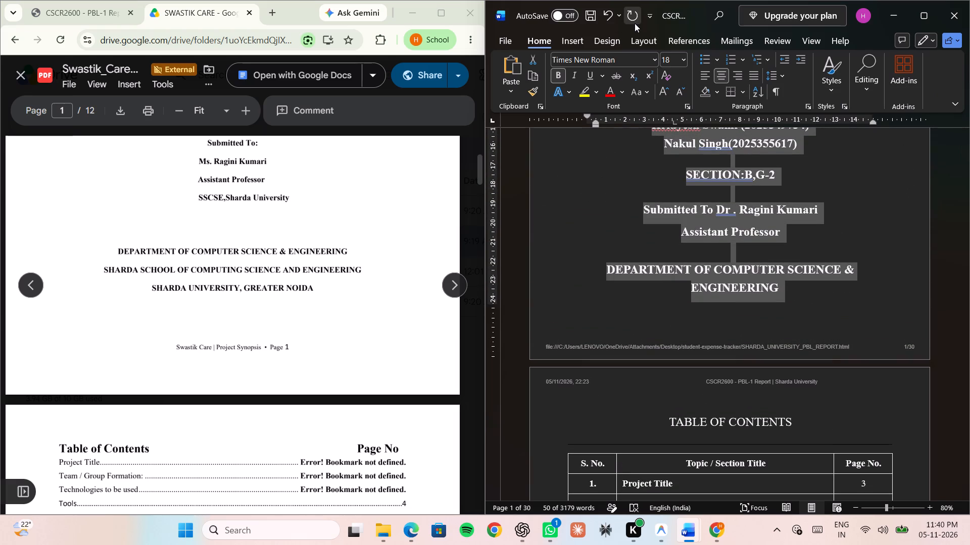
click(635, 19)
scroll(716, 241, up, 3)
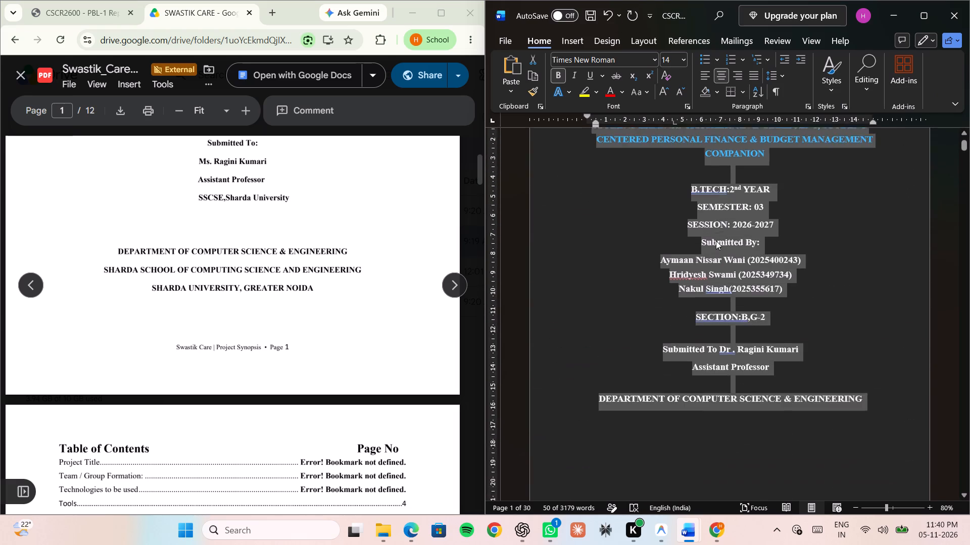
scroll(724, 303, up, 3)
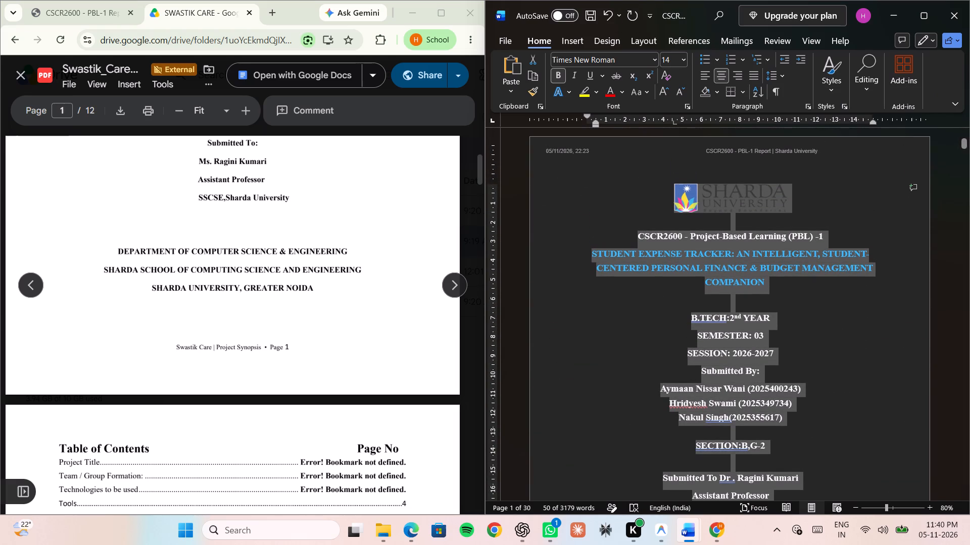
Compare the layout of the Swastik Care synopsis cover page with the report's cover page, including title, subtitle and spacing.
scroll(372, 278, up, 4)
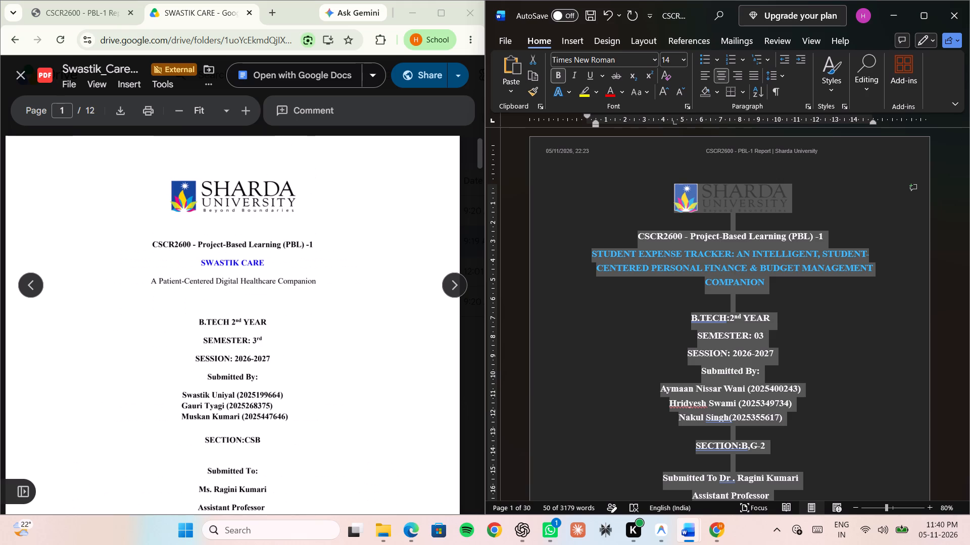
click(268, 243)
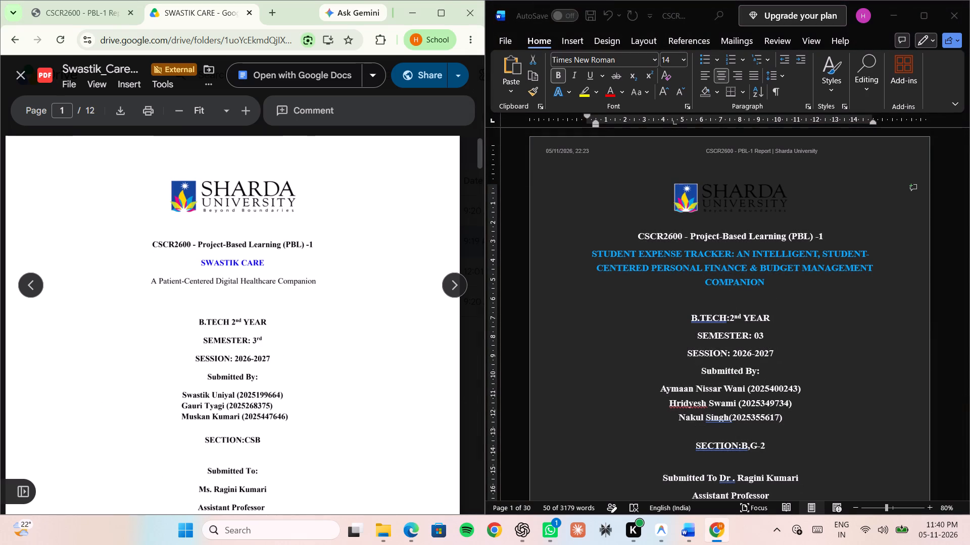
scroll(268, 243, up, 1)
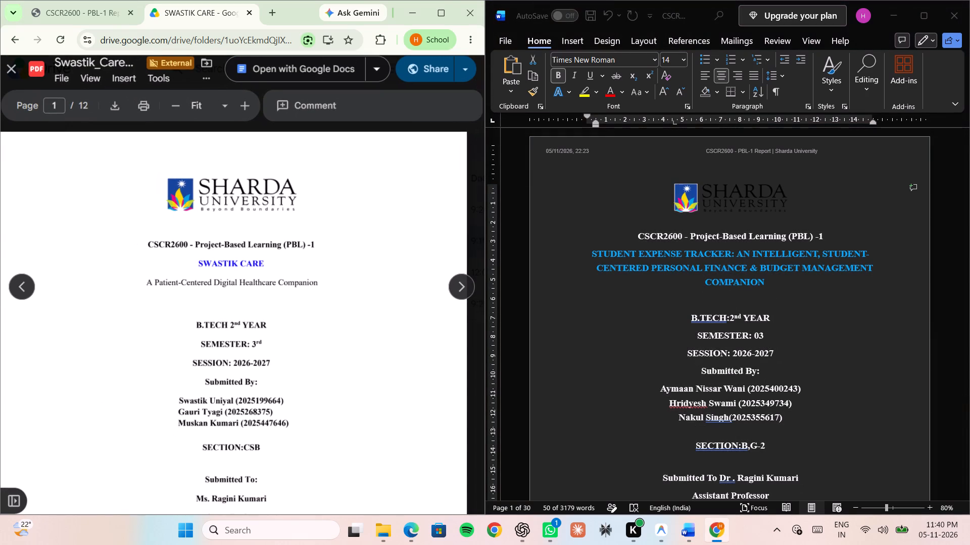
scroll(268, 243, up, 1)
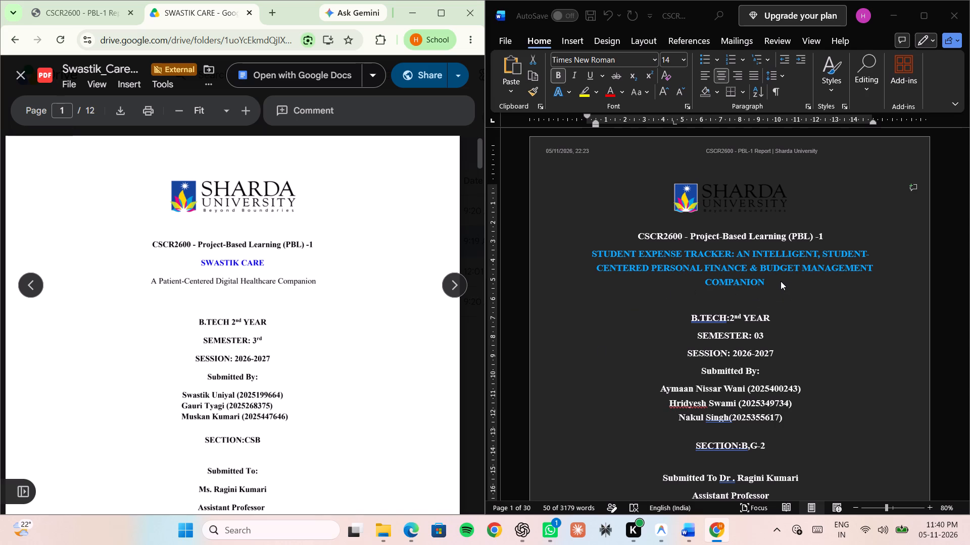
ctrl+scroll(781, 281, up, 8)
ctrl+scroll(817, 312, up, 3)
Split the cover title after STUDENT EXPENSE TRACKER so the rest starts a new line, and remove the colon.
click(633, 155)
click(623, 171)
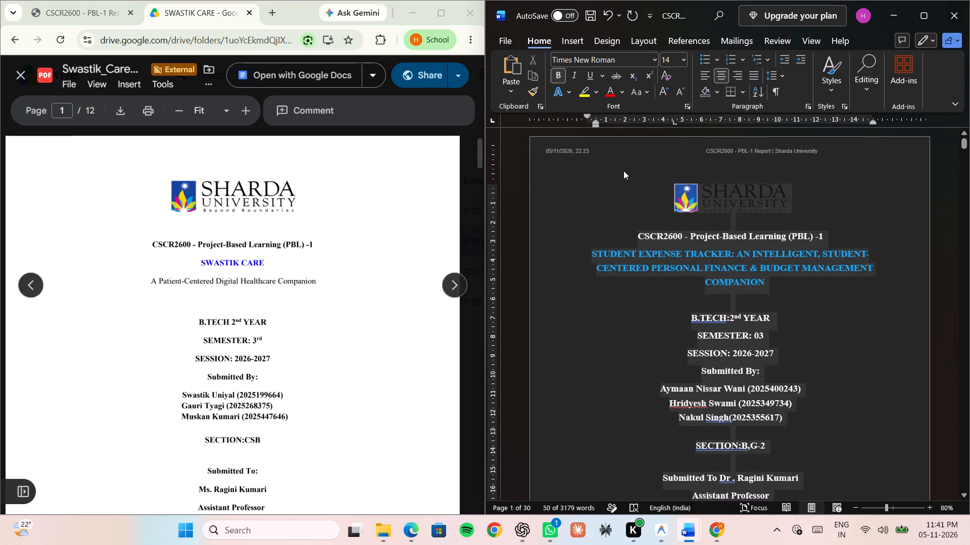
click(867, 135)
click(835, 226)
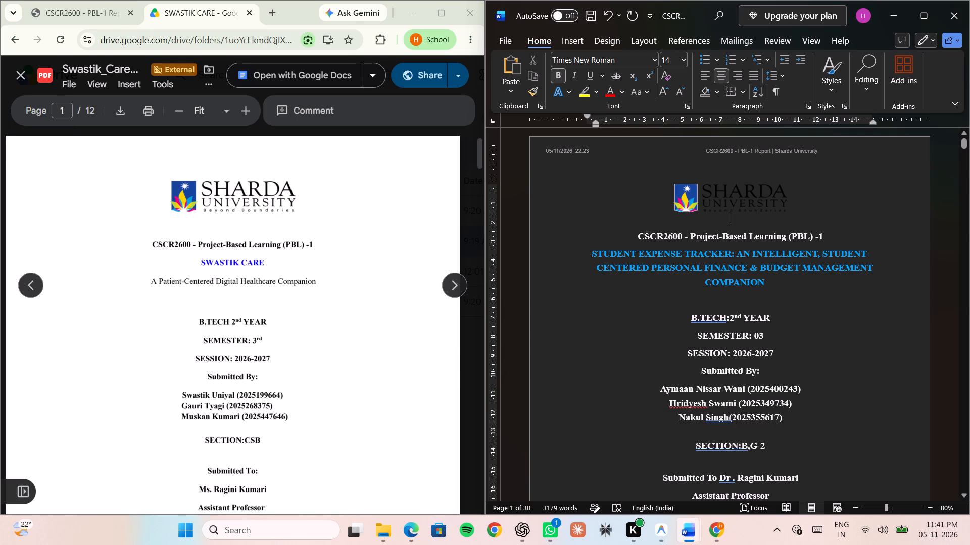
click(740, 257)
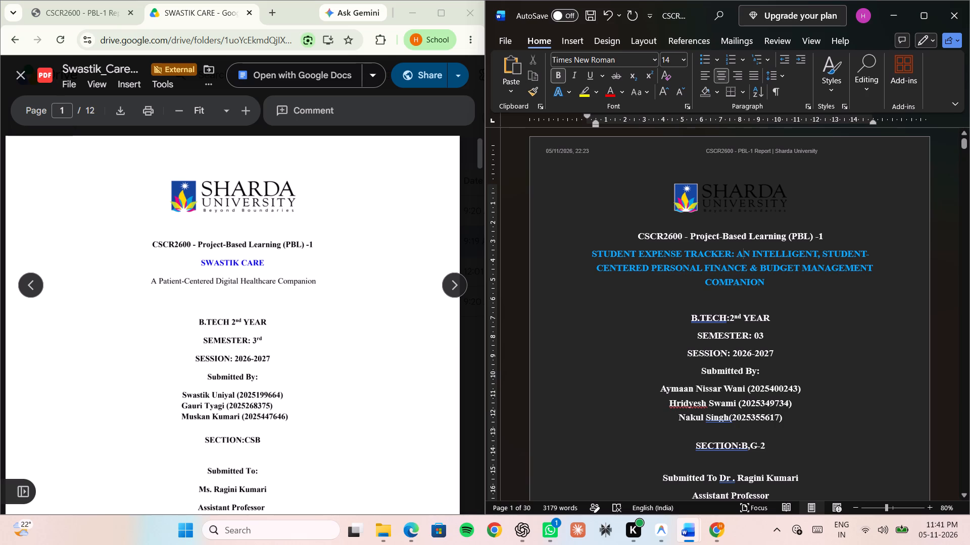
click(738, 254)
key(Return)
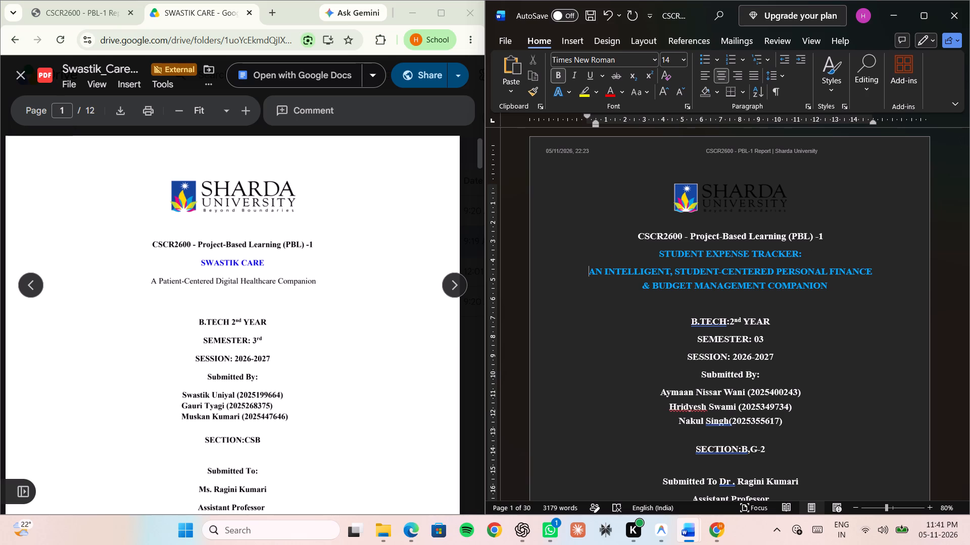
click(817, 253)
key(BackSpace)
key(BackSpace)
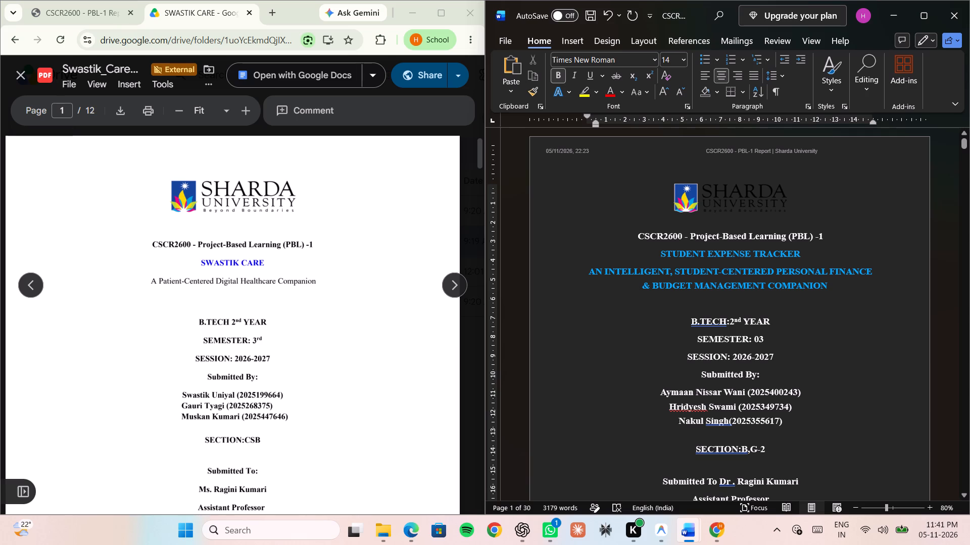
Move AN INTELLIGENT, STUDENT-CENTERED PERSONAL FINANCE to just after the ampersand in the cover page subtitle.
click(579, 274)
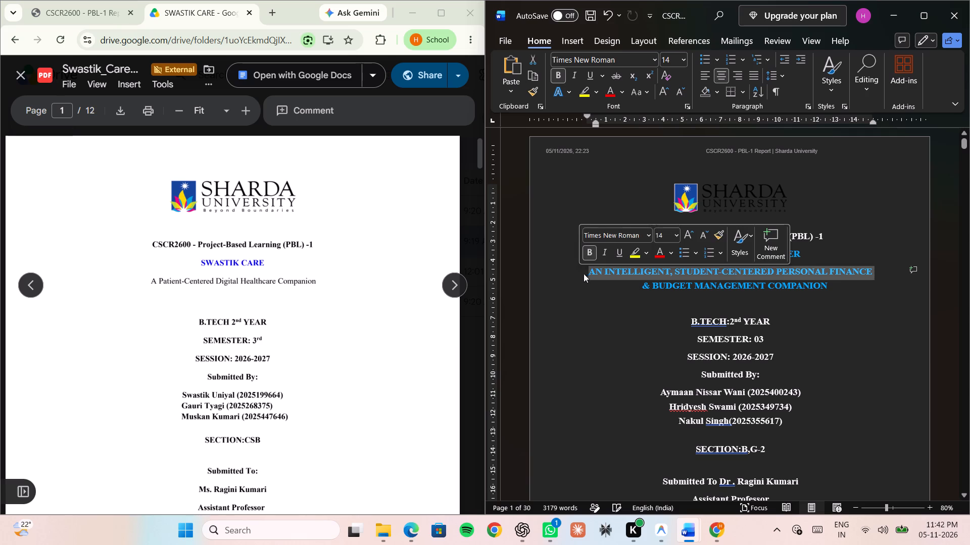
drag(587, 272, 836, 300)
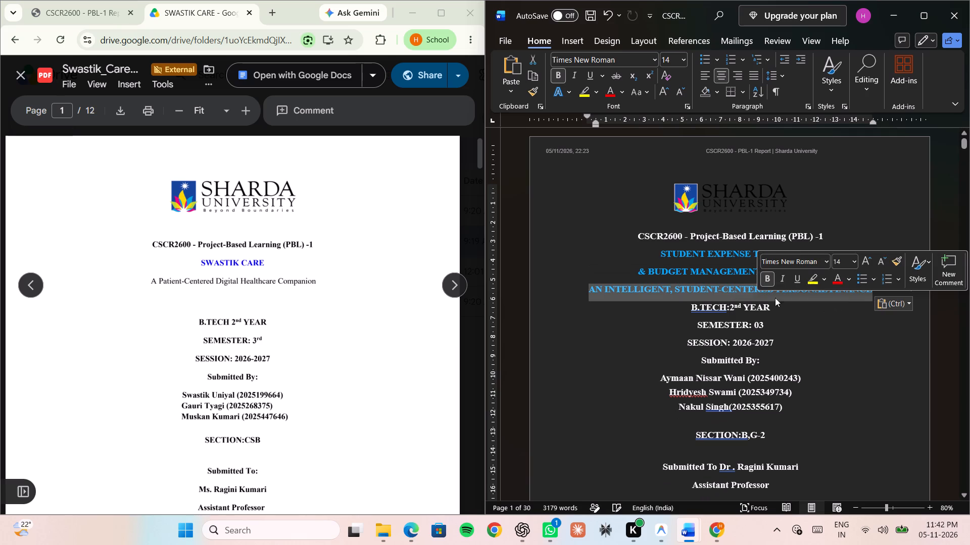
drag(700, 286, 663, 258)
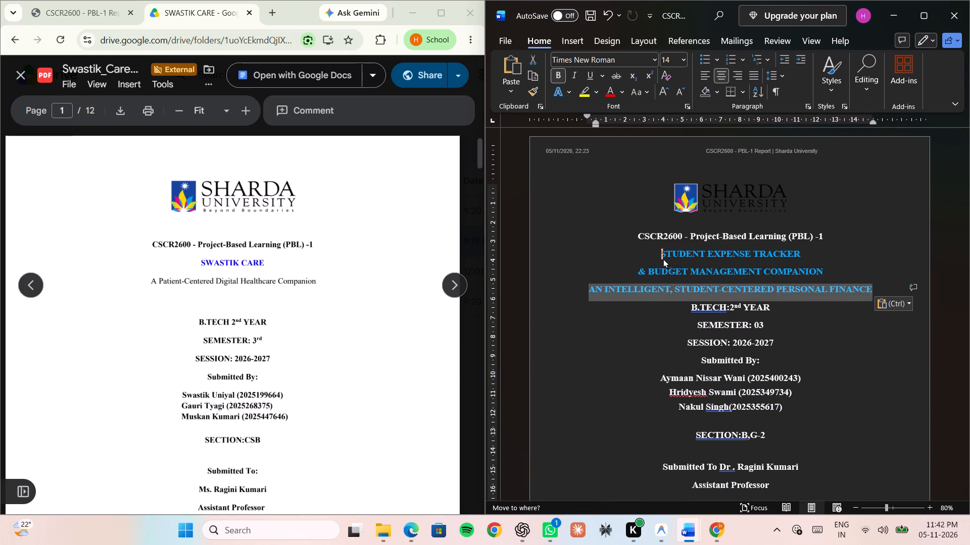
drag(663, 258, 662, 266)
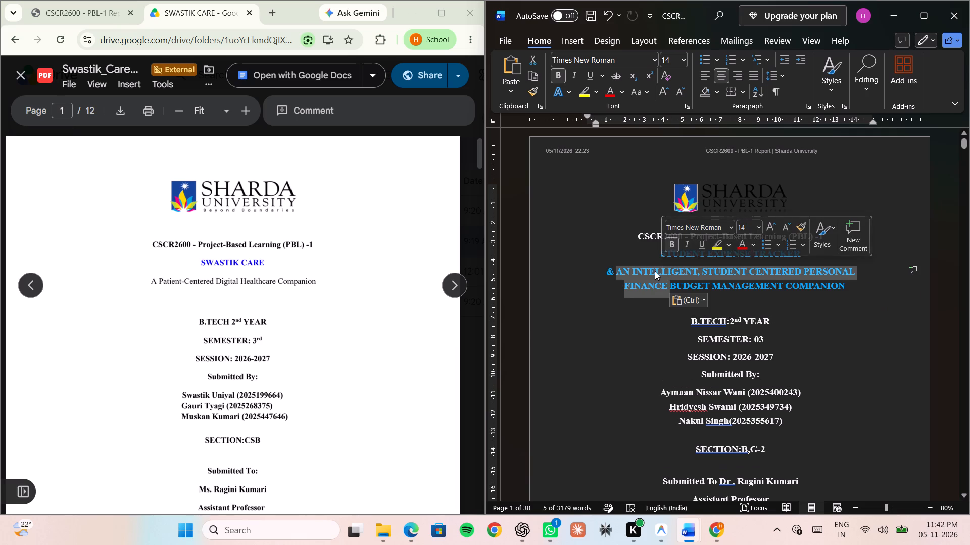
click(654, 270)
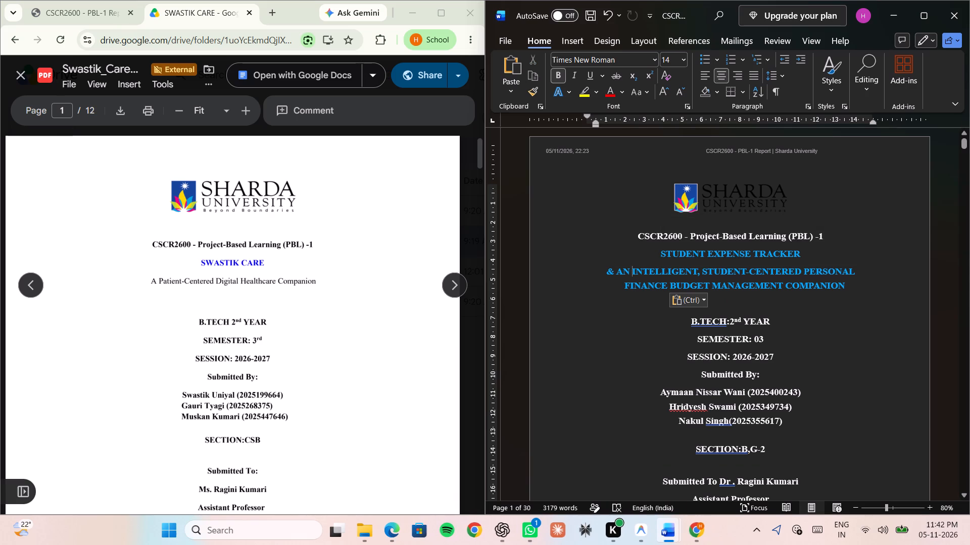
Undo the move of AN INTELLIGENT, STUDENT-CENTERED PERSONAL FINANCE in the cover page subtitle, along with the preceding colon removal.
drag(608, 269, 850, 271)
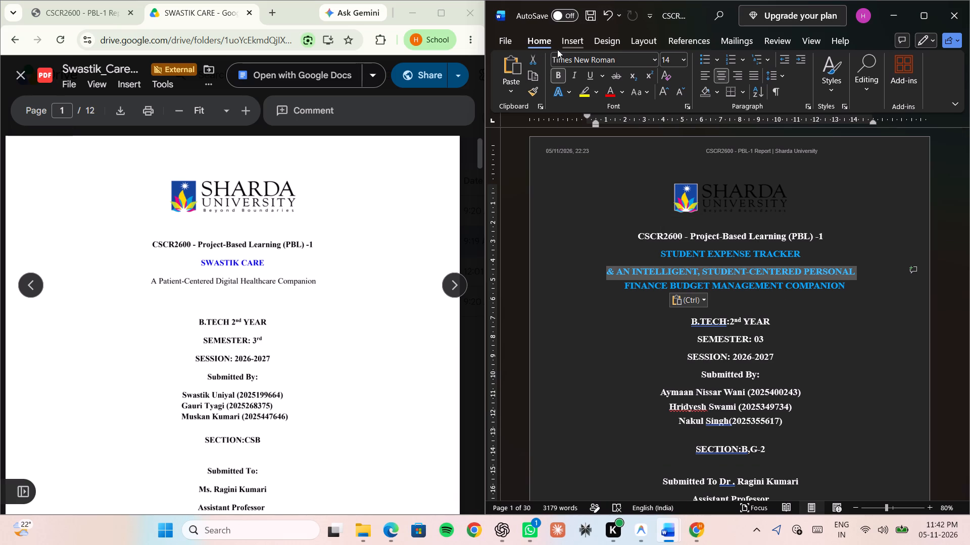
click(602, 19)
click(602, 19)
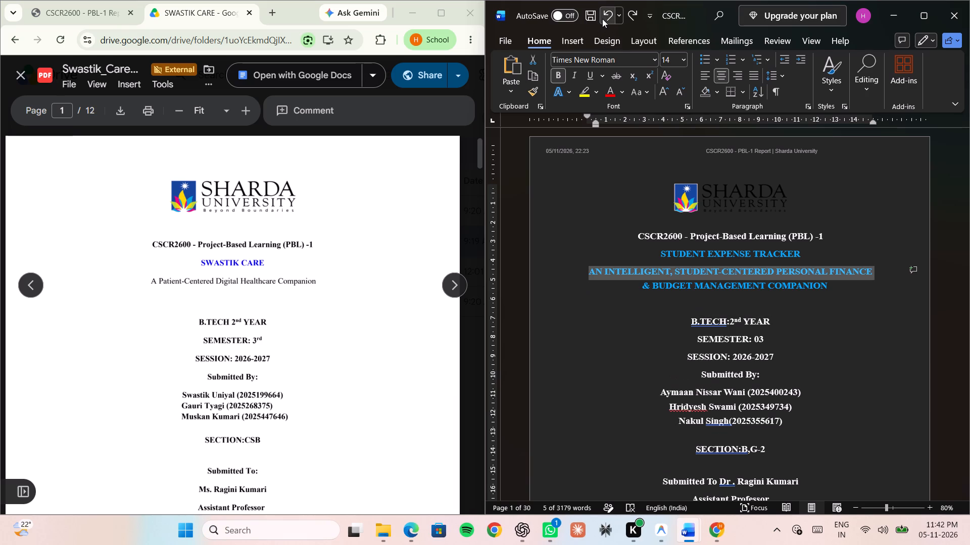
click(602, 19)
Remove the colon after STUDENT EXPENSE TRACKER in the cover page title.
click(817, 256)
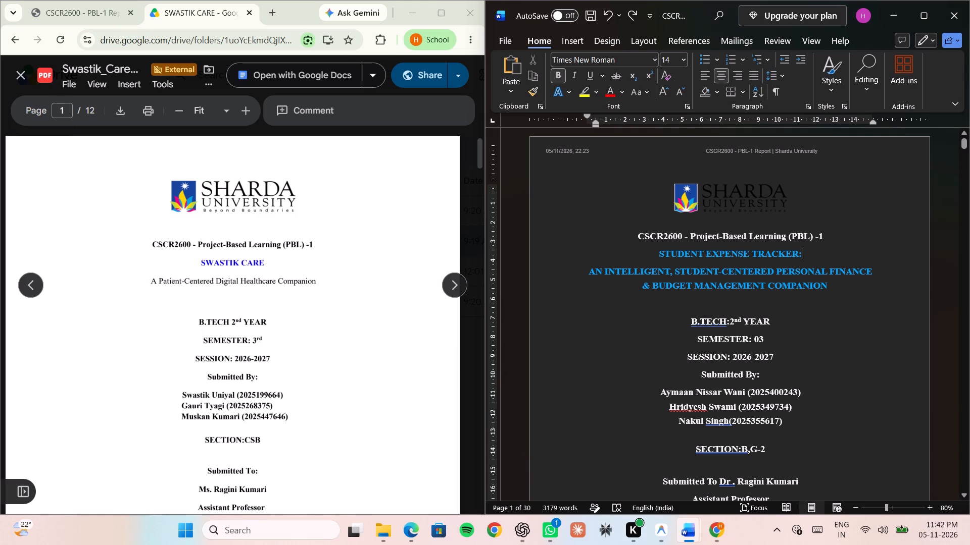
key(BackSpace)
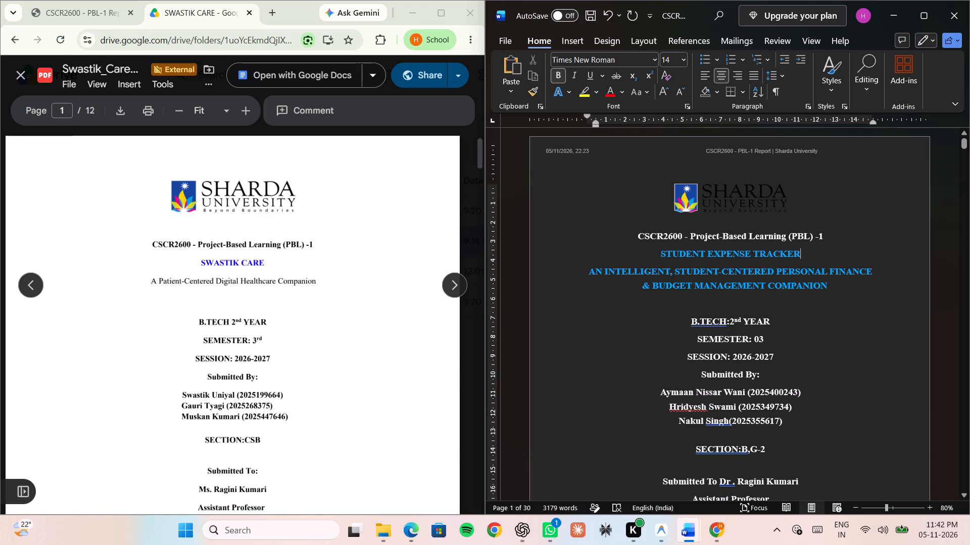
Select the whole cover page subtitle, from AN INTELLIGENT through BUDGET MANAGEMENT COMPANION.
drag(580, 277, 882, 299)
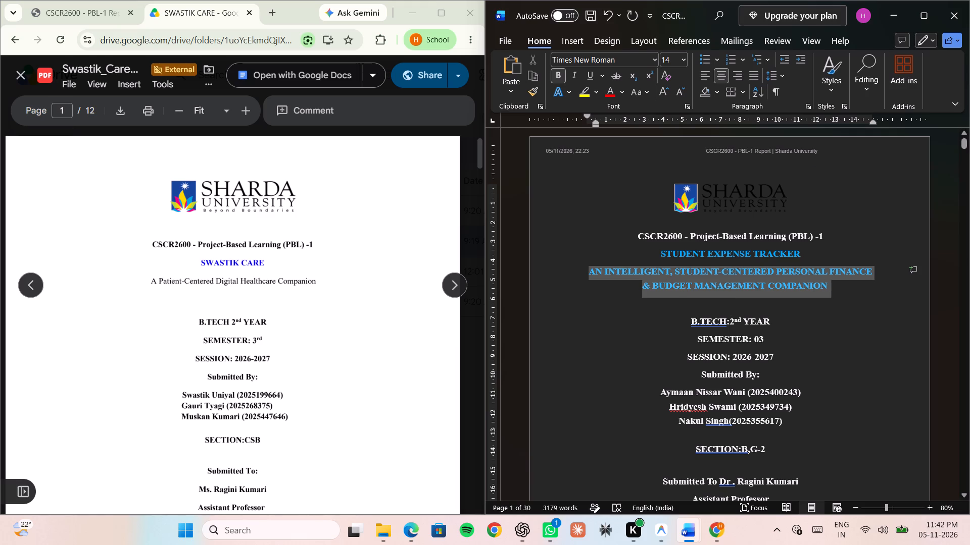
drag(882, 299, 840, 287)
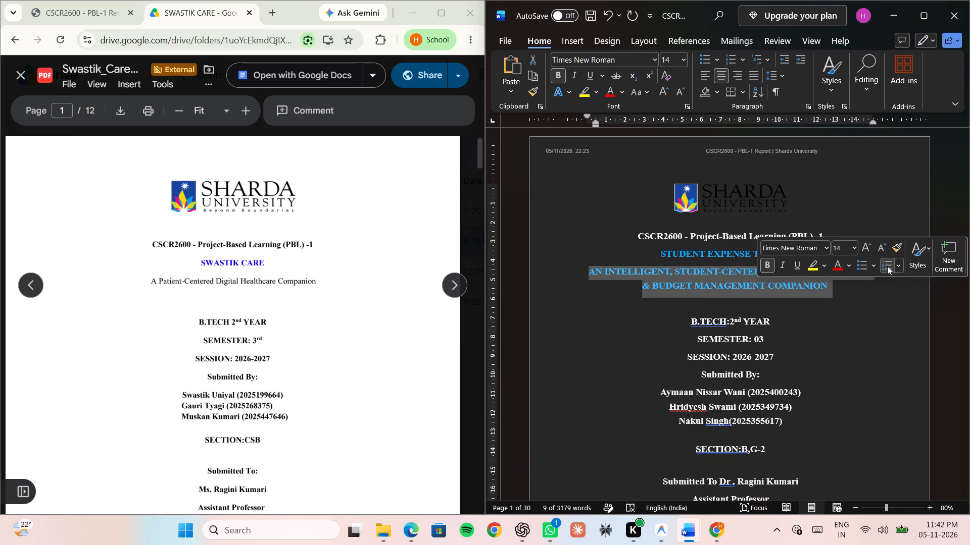
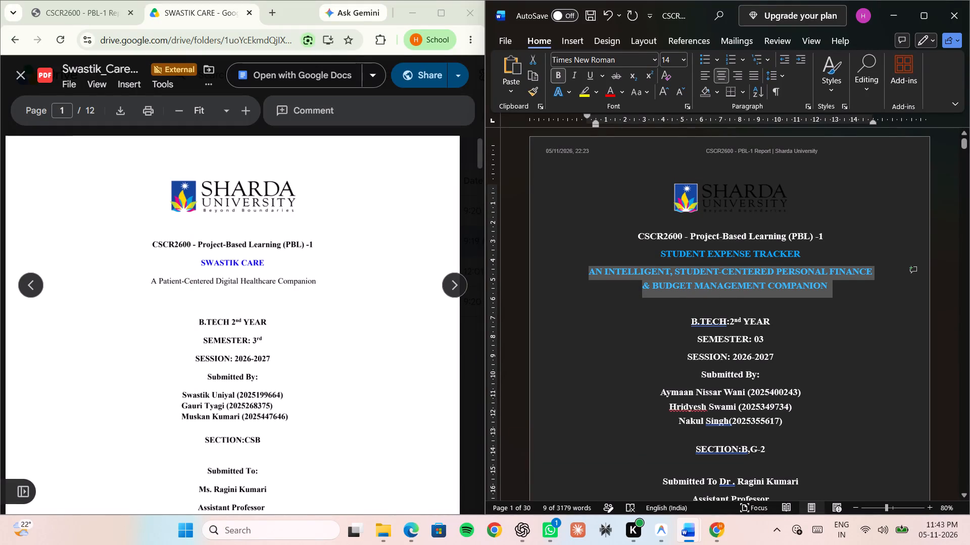
Copy the cover page's full two-line subtitle, from AN INTELLIGENT through BUDGET MANAGEMENT COMPANION.
click(600, 269)
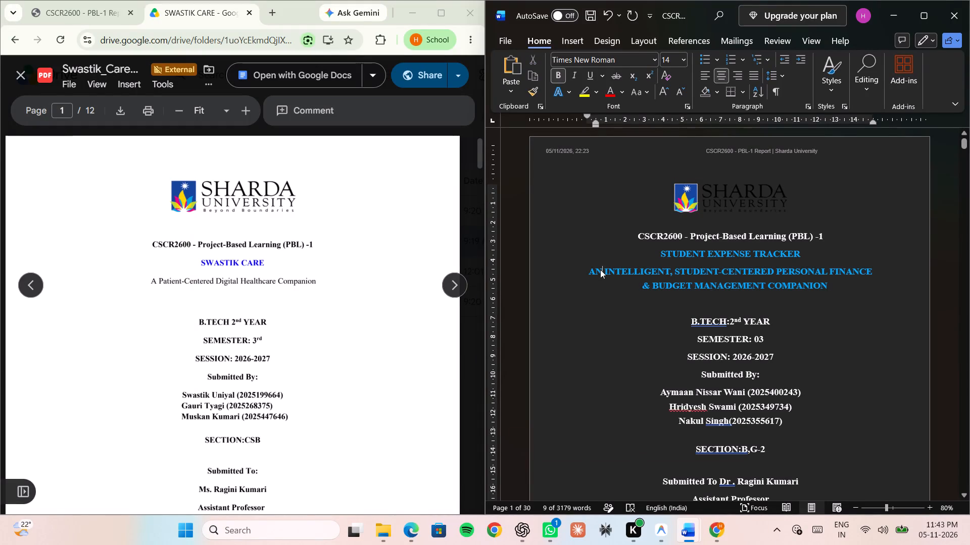
drag(588, 272, 868, 289)
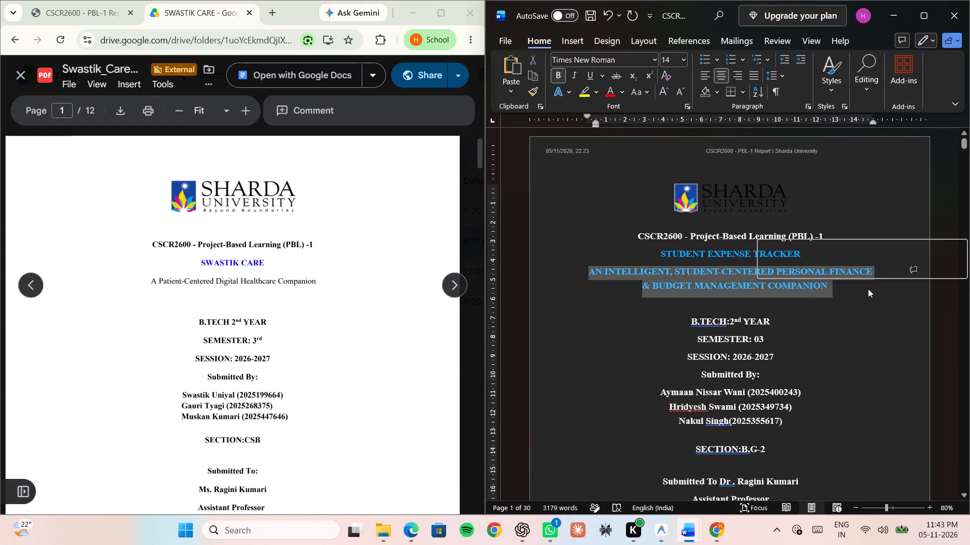
key(ctrl+c)
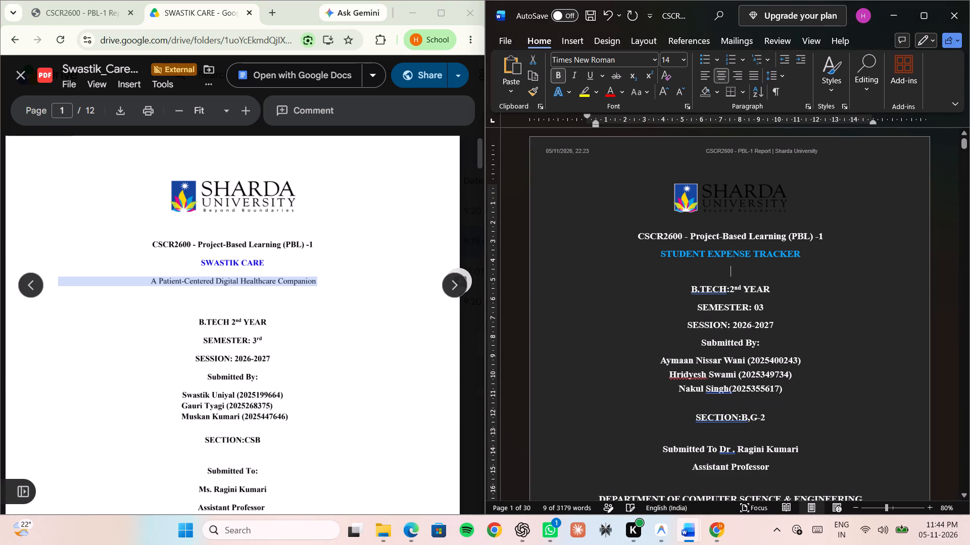
key(ctrl+v)
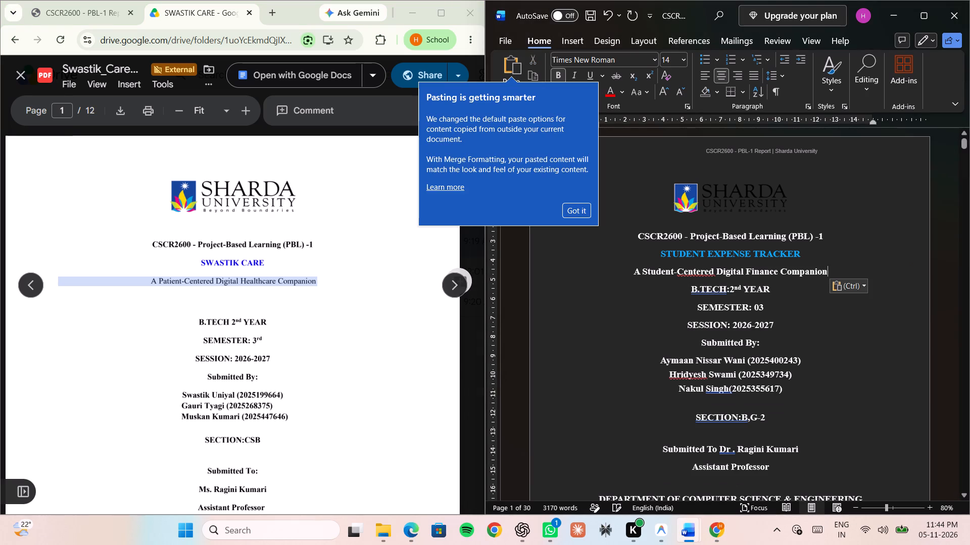
click(568, 212)
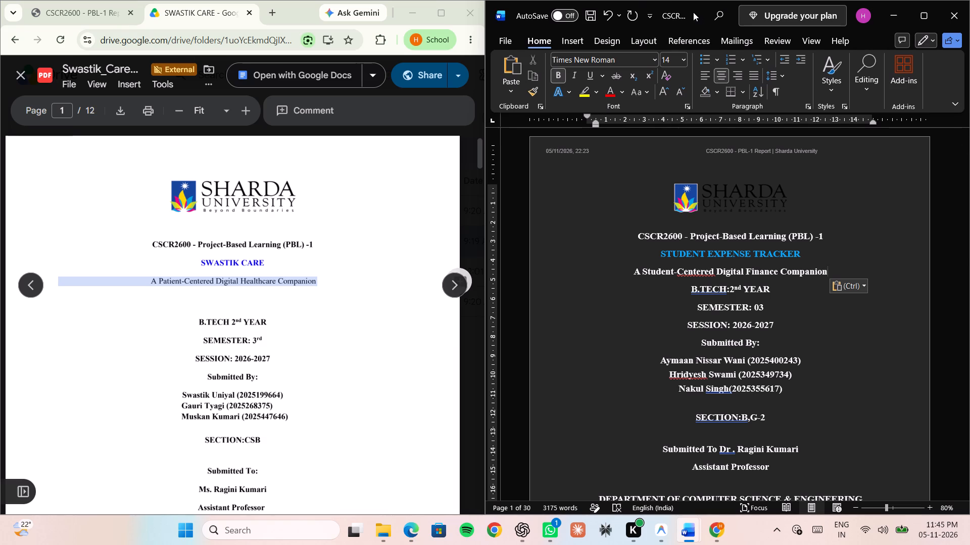
Undock the Word report window from its half of the screen and maximize it.
drag(693, 12, 353, 99)
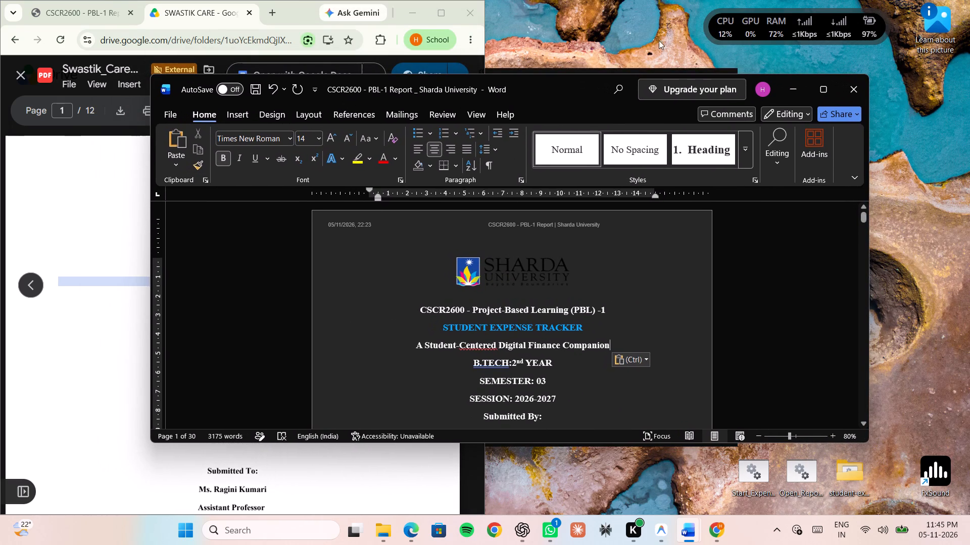
click(823, 84)
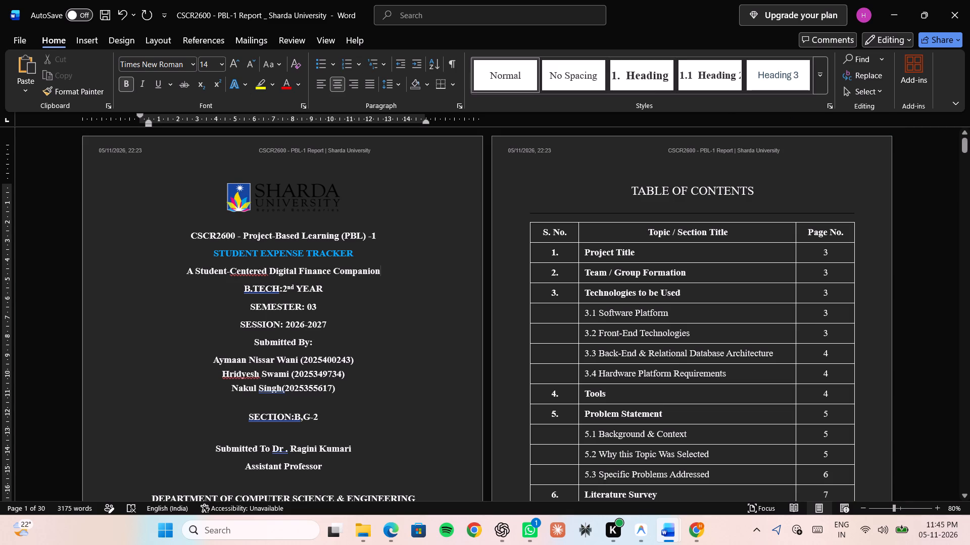
Examine the report's cover page up close, checking the new subtitle beneath the title and the lines around it.
ctrl+scroll(550, 237, up, 1)
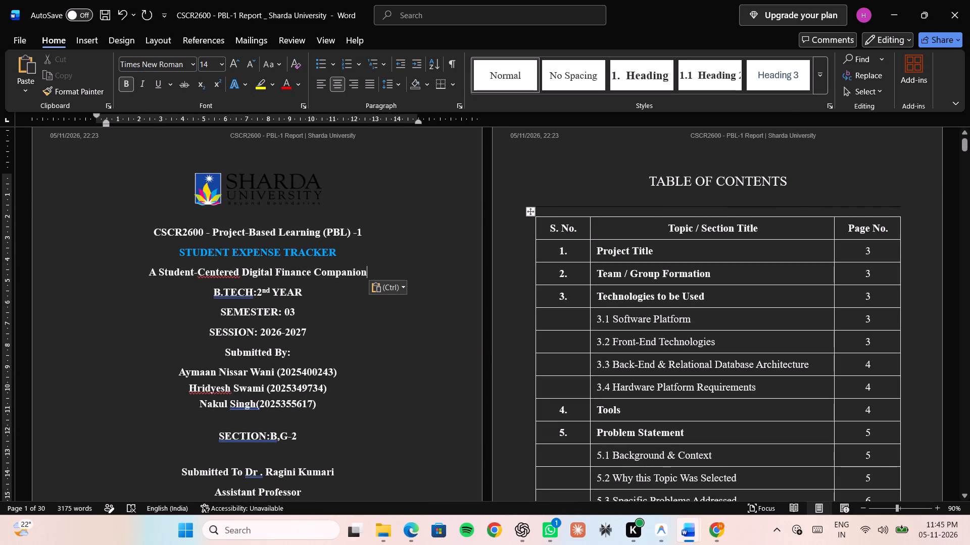
ctrl+scroll(477, 247, up, 3)
ctrl+scroll(477, 247, down, 1)
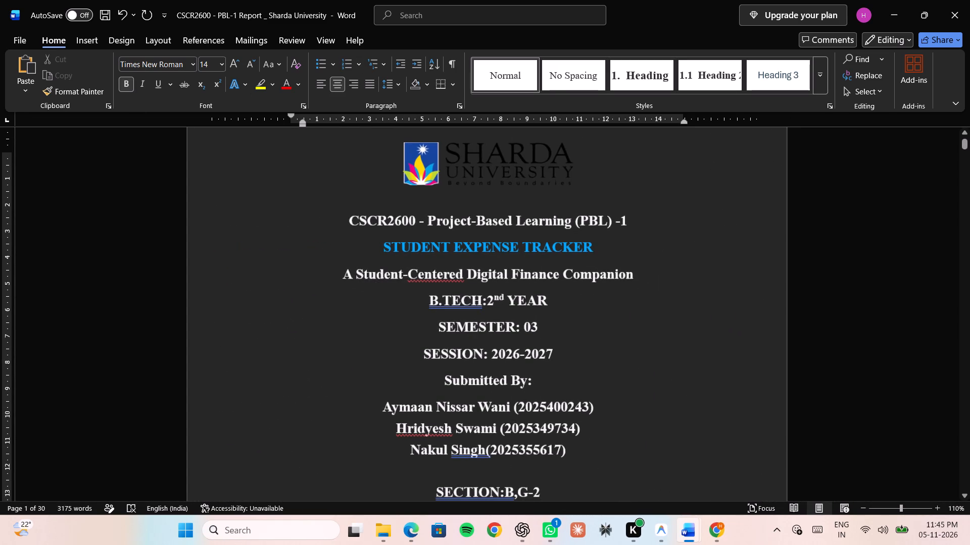
scroll(614, 300, up, 2)
scroll(733, 295, down, 2)
scroll(733, 295, up, 1)
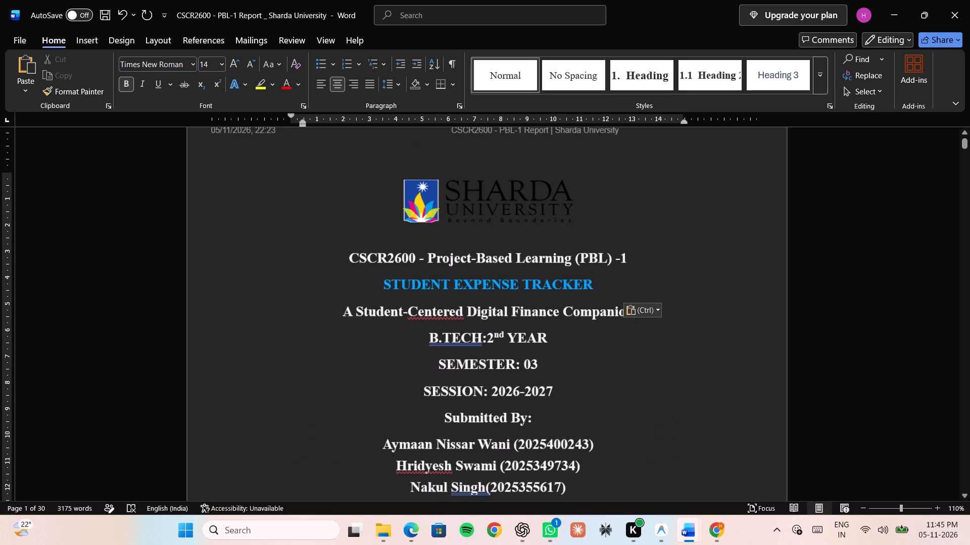
click(576, 320)
click(545, 315)
click(525, 305)
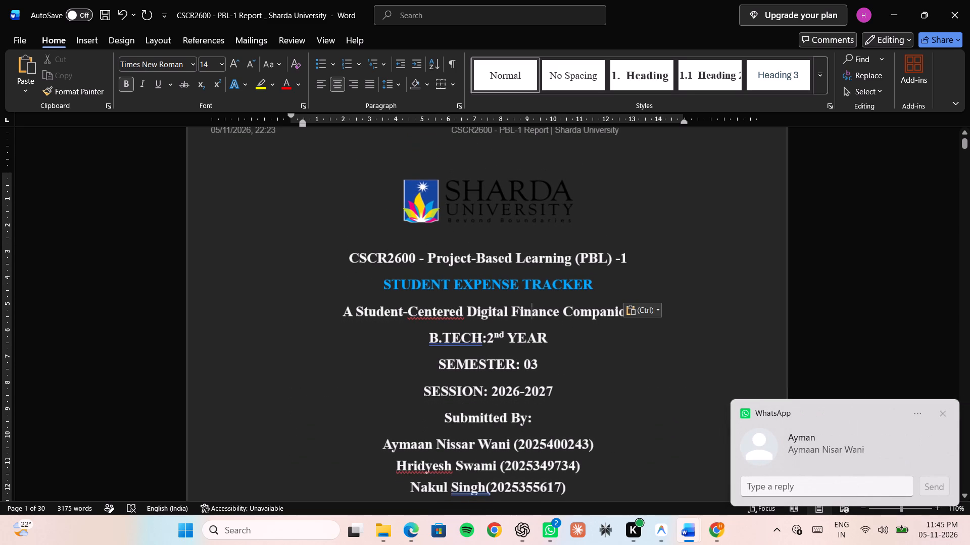
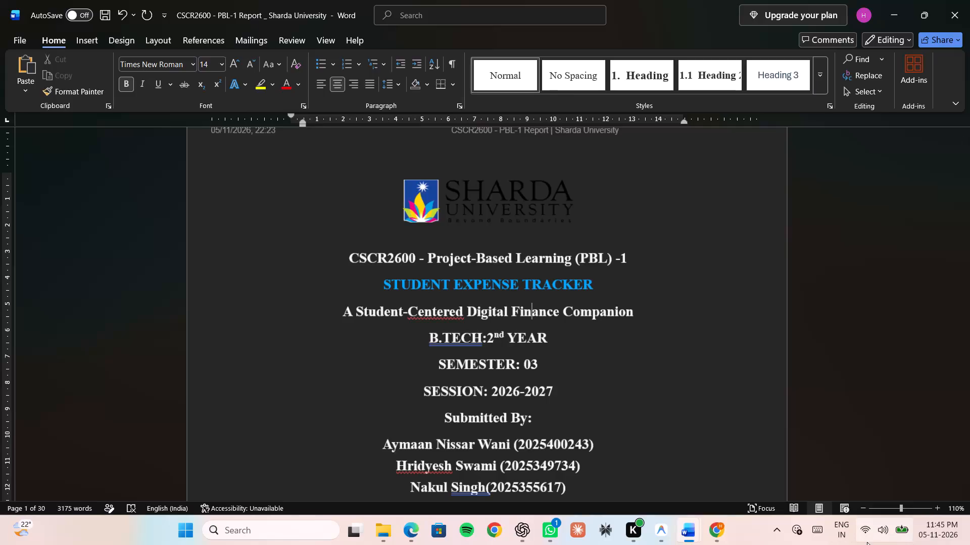
Turn on Do not disturb and clear all pending Windows notifications.
click(903, 540)
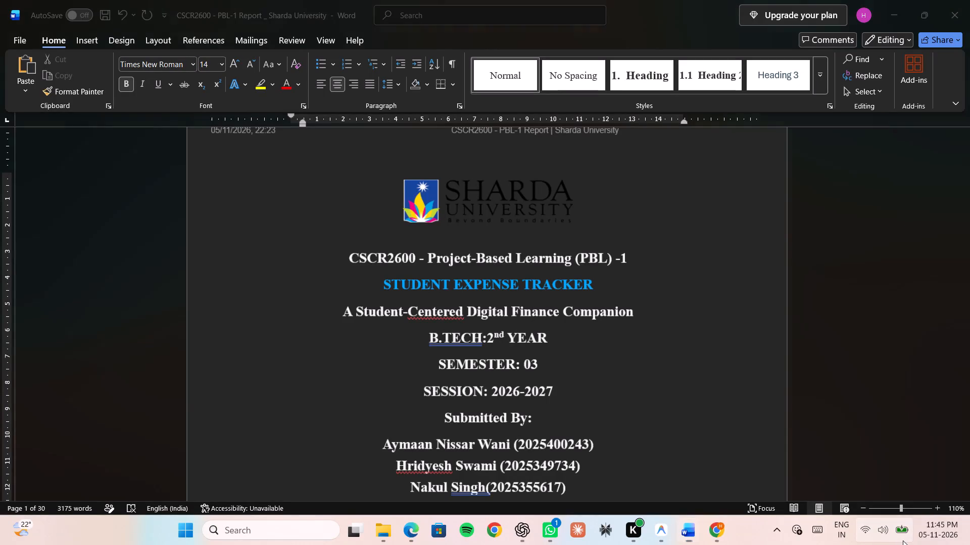
click(934, 539)
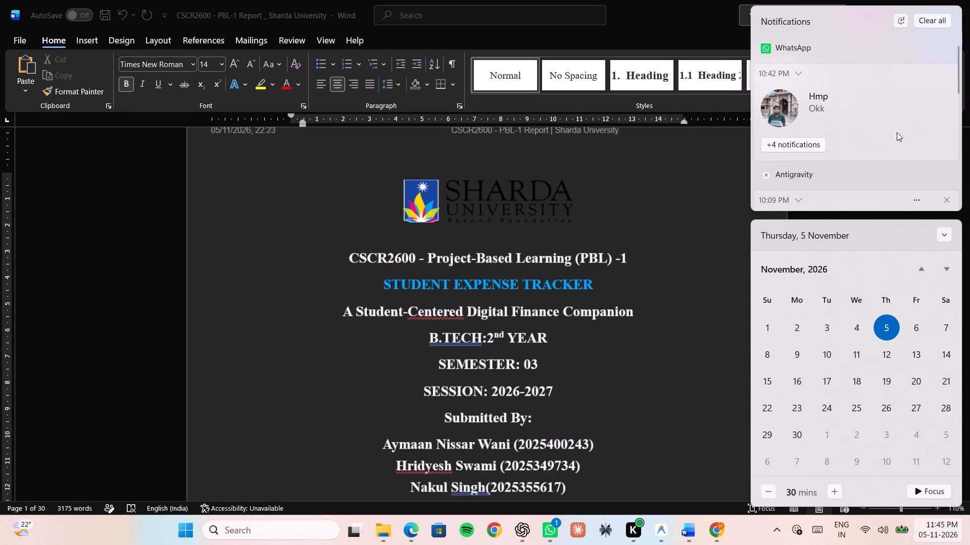
click(895, 21)
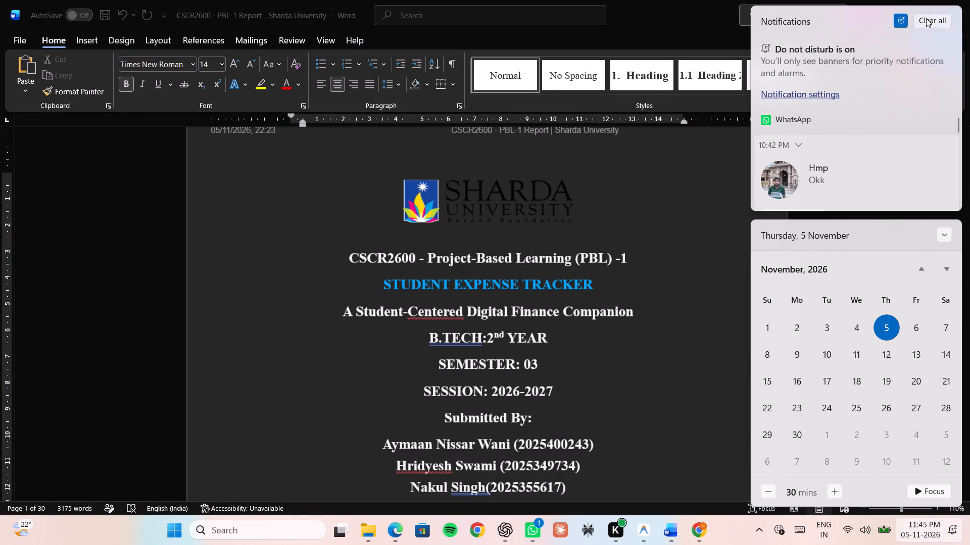
click(926, 18)
click(927, 544)
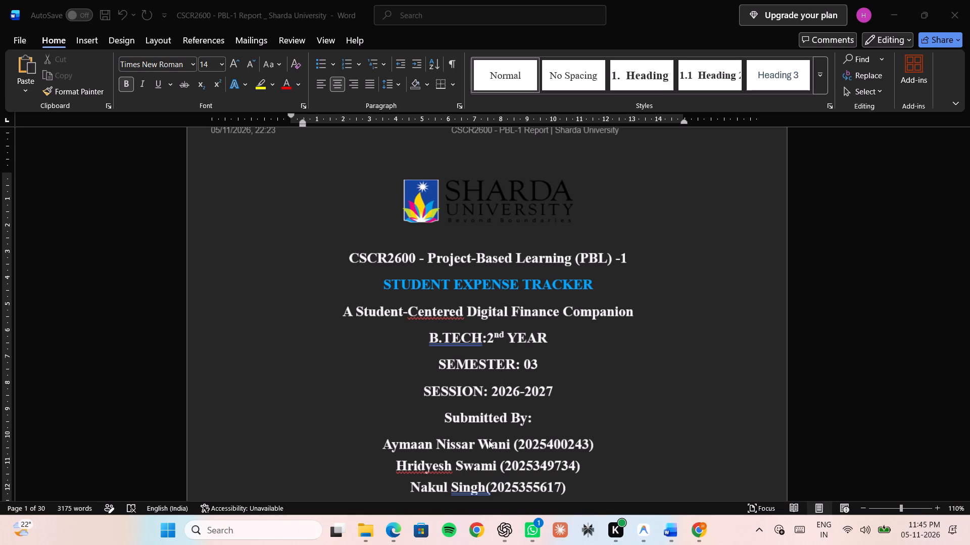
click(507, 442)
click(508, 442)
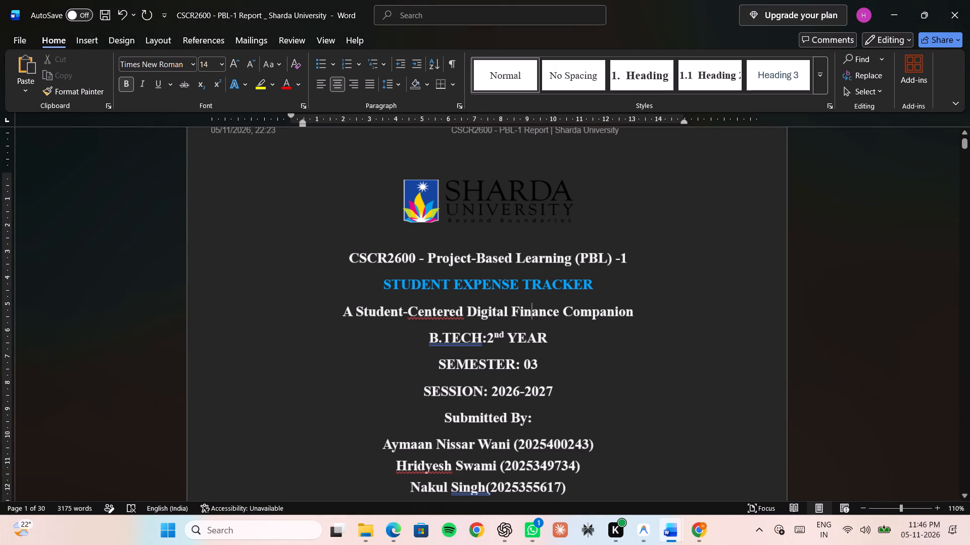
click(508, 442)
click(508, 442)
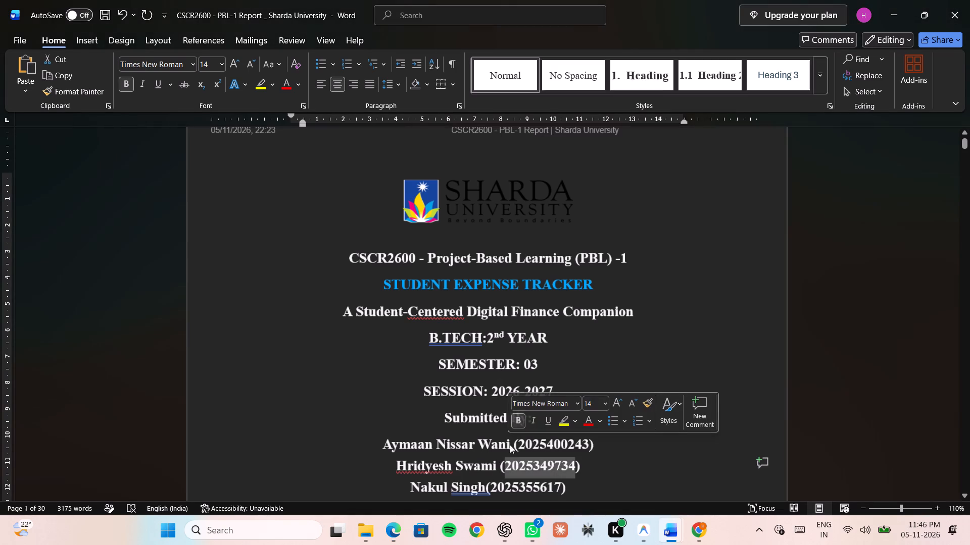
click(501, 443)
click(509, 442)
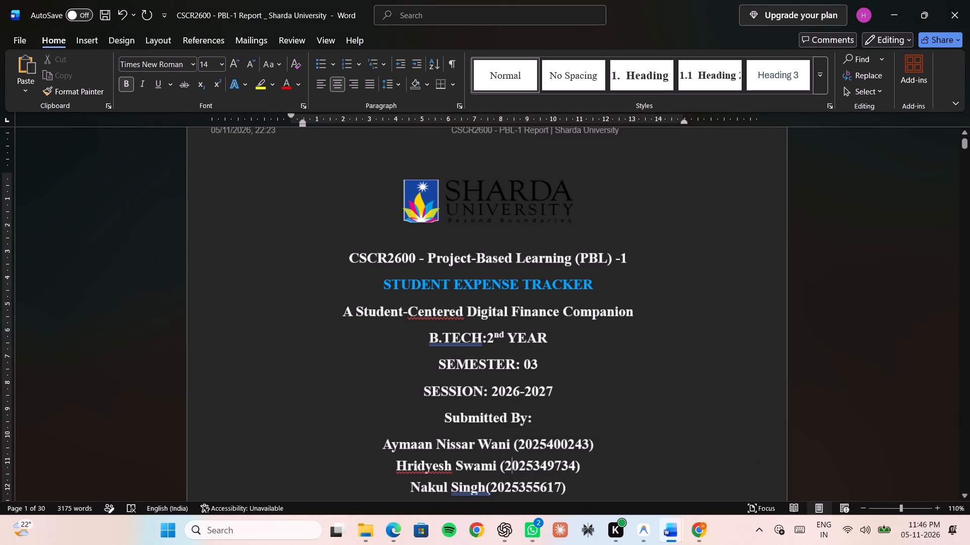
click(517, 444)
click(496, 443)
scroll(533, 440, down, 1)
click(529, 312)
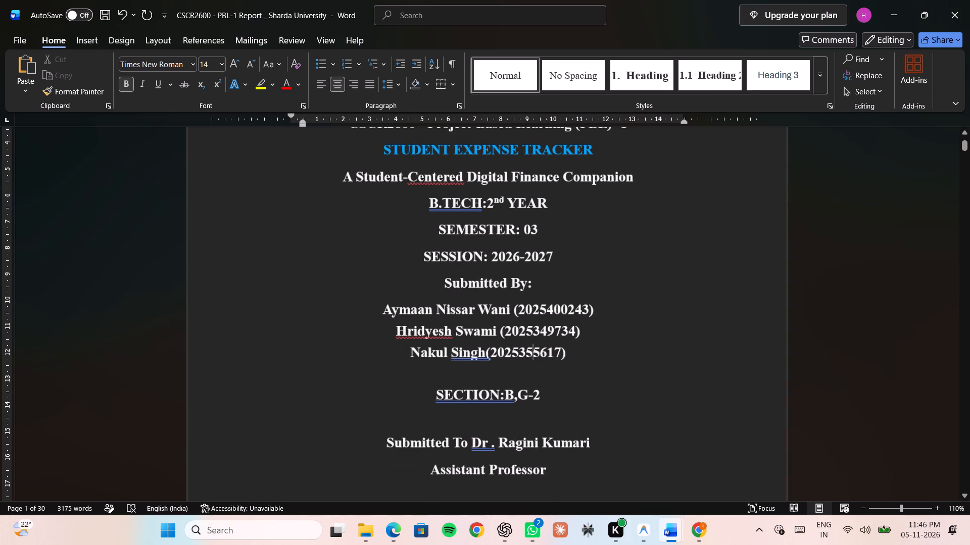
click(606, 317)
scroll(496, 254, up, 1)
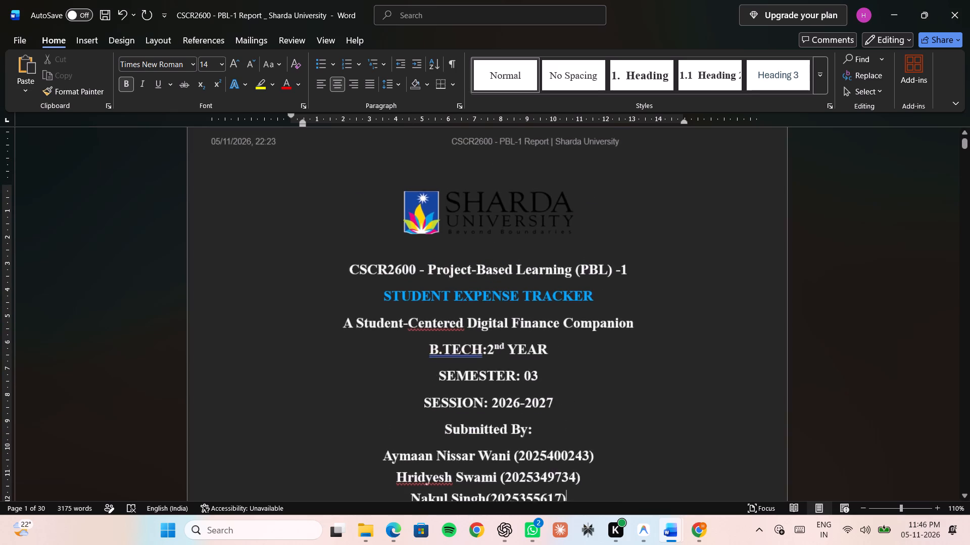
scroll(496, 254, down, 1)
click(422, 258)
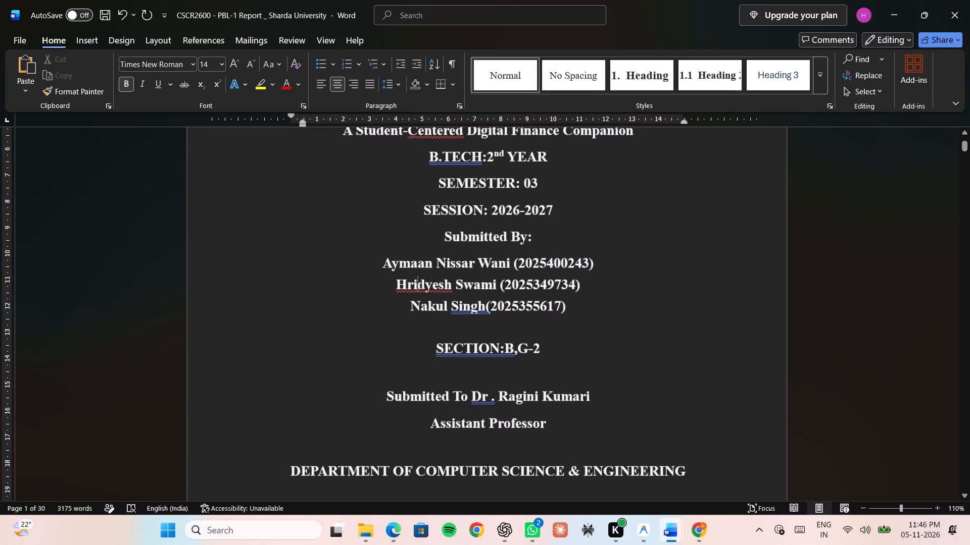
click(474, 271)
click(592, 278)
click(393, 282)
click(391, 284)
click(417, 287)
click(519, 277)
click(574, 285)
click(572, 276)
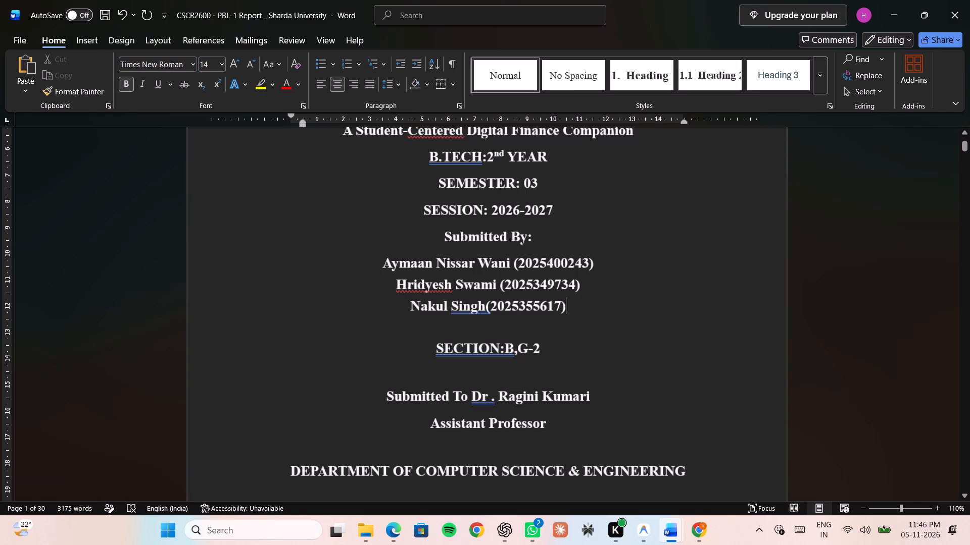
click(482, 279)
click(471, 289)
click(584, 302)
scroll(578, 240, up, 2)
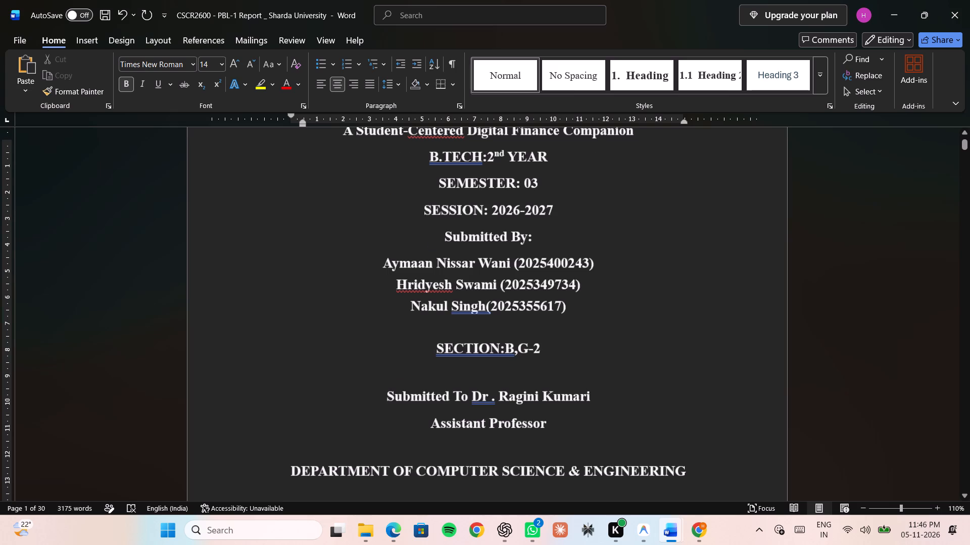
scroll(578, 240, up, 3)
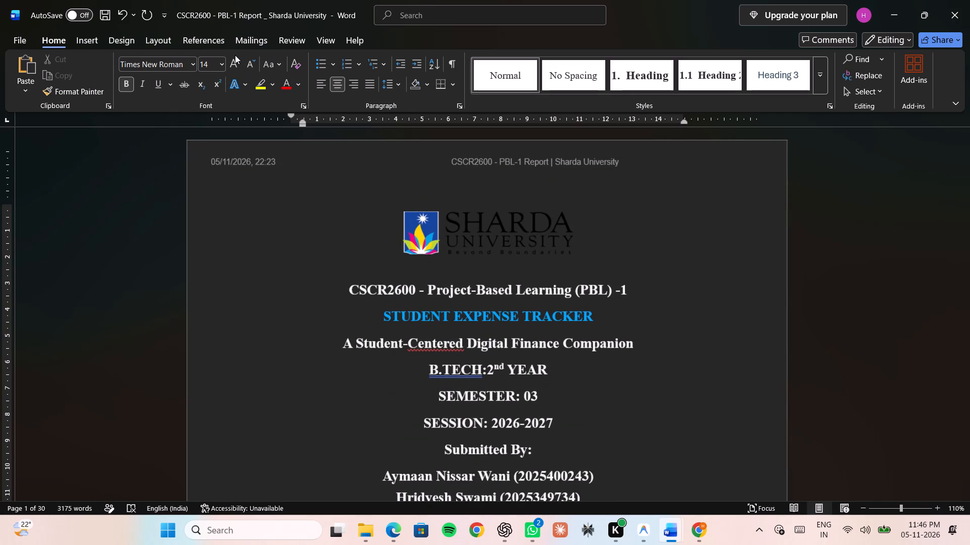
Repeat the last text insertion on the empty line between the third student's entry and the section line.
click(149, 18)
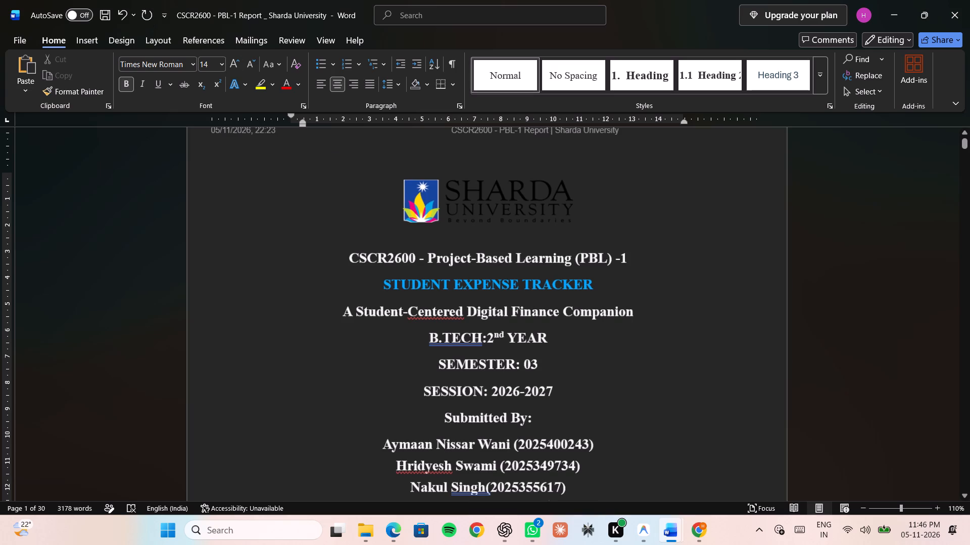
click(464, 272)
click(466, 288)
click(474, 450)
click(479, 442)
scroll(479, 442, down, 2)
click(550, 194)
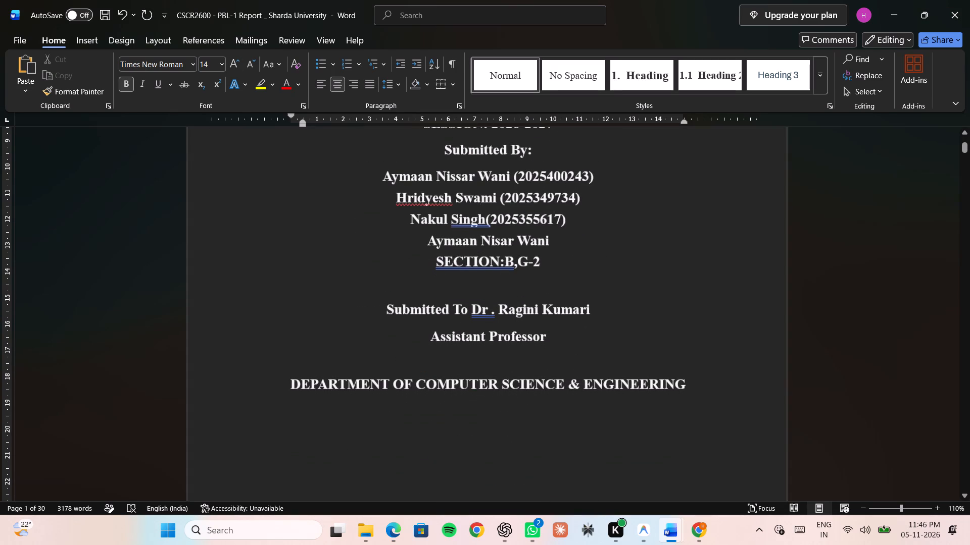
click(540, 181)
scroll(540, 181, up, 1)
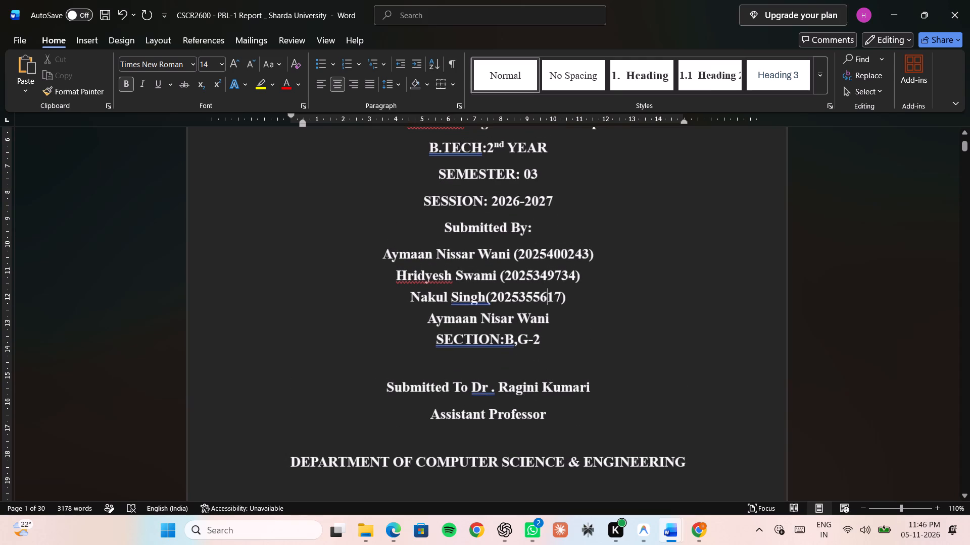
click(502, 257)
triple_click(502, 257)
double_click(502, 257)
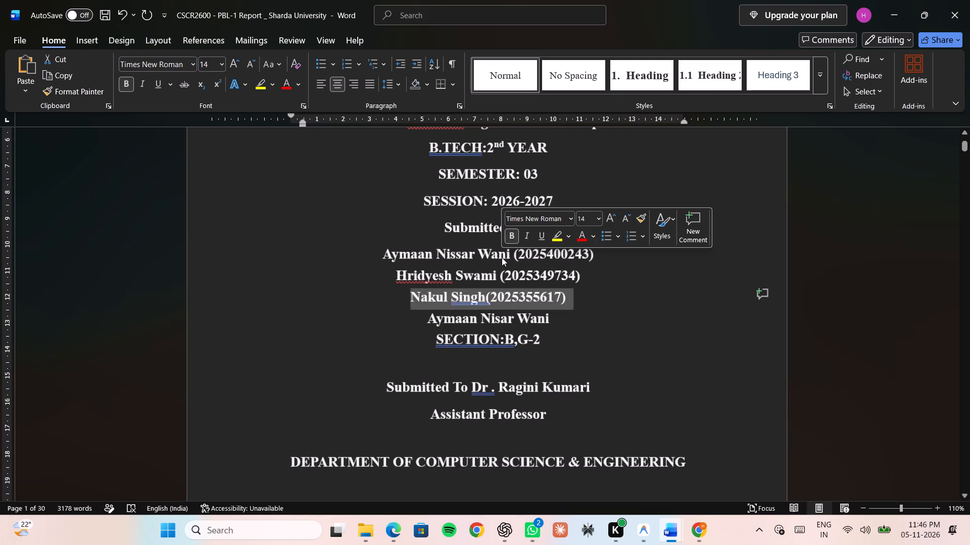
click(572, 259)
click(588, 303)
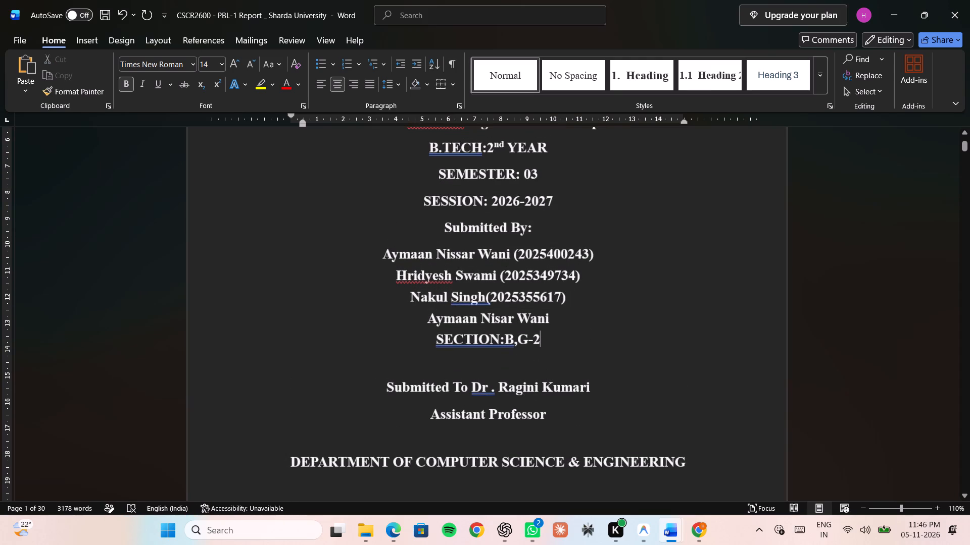
Replace the first student's name under "Submitted By:" with the copied version of the name, keeping the ID in brackets.
click(493, 275)
key(Up)
key(Up)
key(Right)
key(Right)
key(Right)
key(BackSpace)
key(BackSpace)
key(BackSpace)
key(BackSpace)
key(BackSpace)
key(BackSpace)
key(BackSpace)
key(BackSpace)
key(BackSpace)
key(BackSpace)
key(BackSpace)
key(BackSpace)
key(BackSpace)
key(BackSpace)
key(BackSpace)
key(BackSpace)
key(BackSpace)
key(BackSpace)
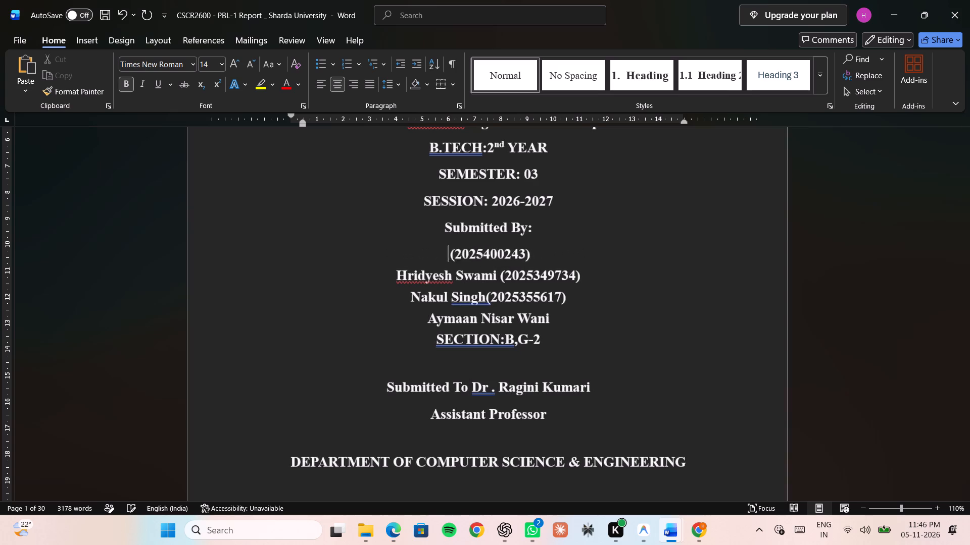
key(BackSpace)
key(space)
key(space)
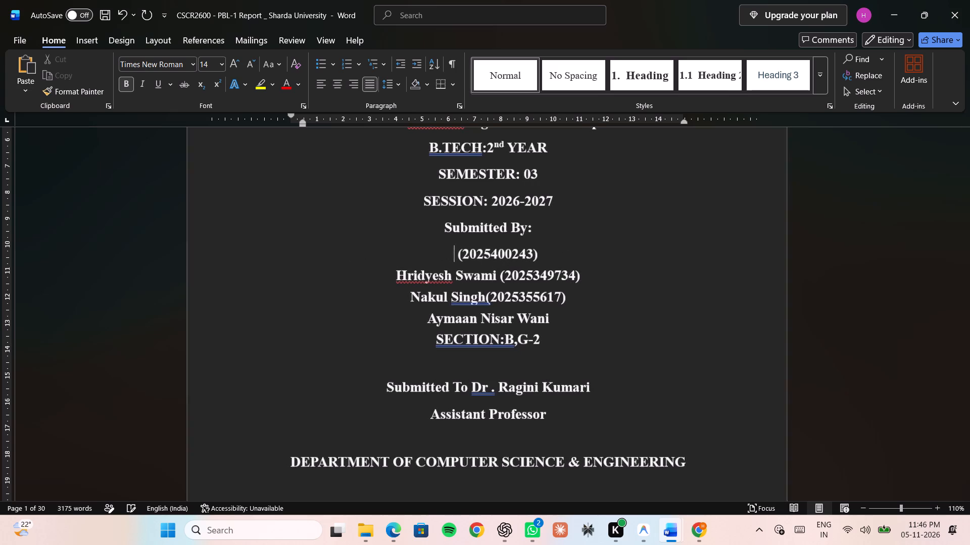
key(space)
key(space)
key(space)
key(space)
key(space)
key(space)
key(space)
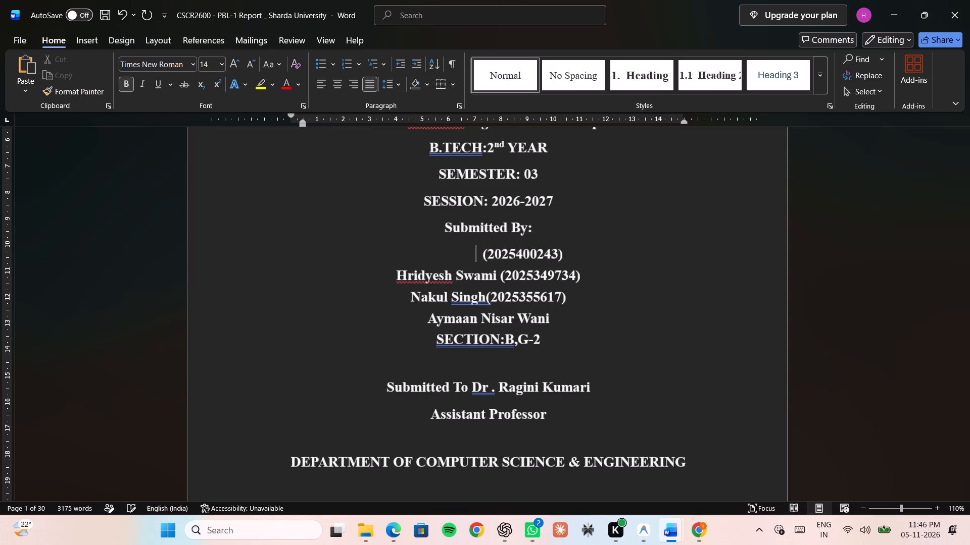
key(space)
key(space)
key(space)
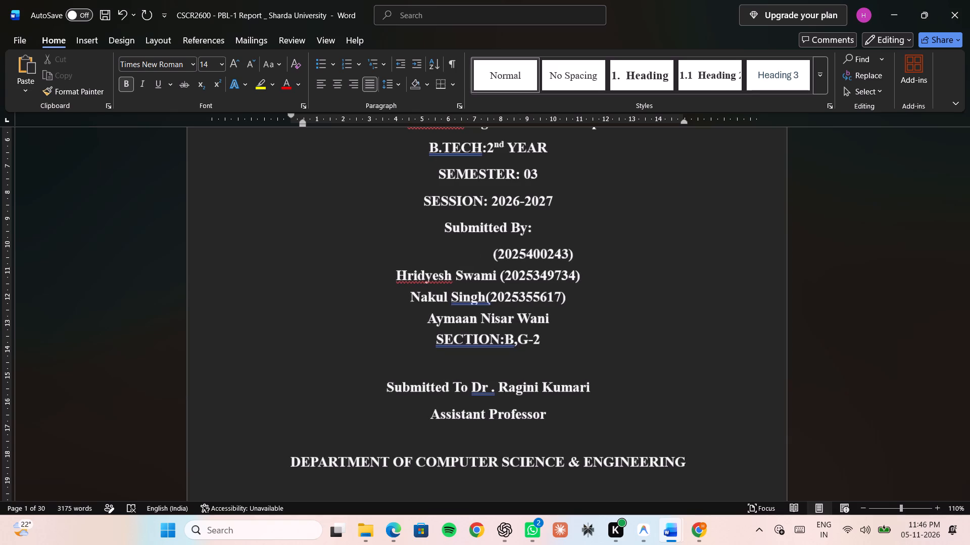
key(ctrl+v)
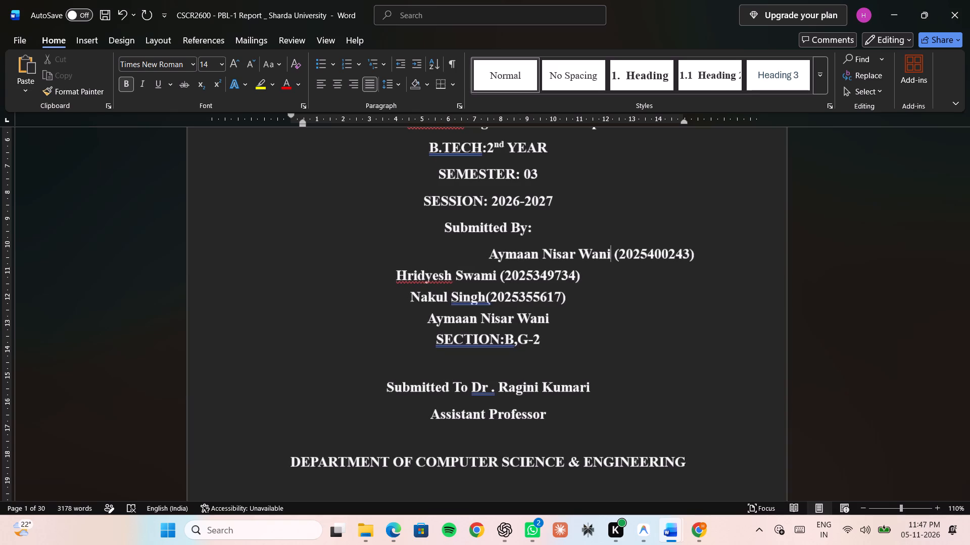
Remove the surplus spaces before the first student's name so the entry moves back under "Submitted By:".
key(Left)
key(Left)
key(Left)
key(Left)
key(Left)
key(Left)
key(Left)
key(Left)
key(Left)
key(Left)
key(Left)
key(Left)
key(Left)
key(Left)
key(Left)
key(Left)
key(Left)
key(BackSpace)
key(BackSpace)
key(BackSpace)
key(BackSpace)
key(BackSpace)
key(BackSpace)
key(BackSpace)
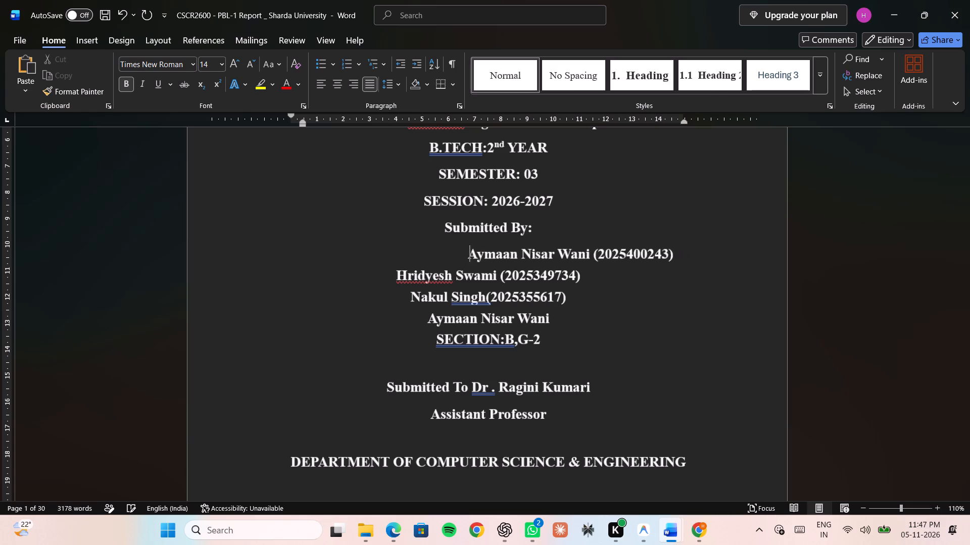
key(BackSpace)
key(BackSpace)
key(BackSpace)
key(BackSpace)
key(BackSpace)
key(BackSpace)
key(BackSpace)
key(BackSpace)
key(BackSpace)
key(BackSpace)
key(BackSpace)
key(BackSpace)
key(BackSpace)
key(BackSpace)
key(BackSpace)
key(BackSpace)
key(BackSpace)
key(BackSpace)
key(BackSpace)
key(BackSpace)
key(BackSpace)
key(BackSpace)
key(BackSpace)
key(BackSpace)
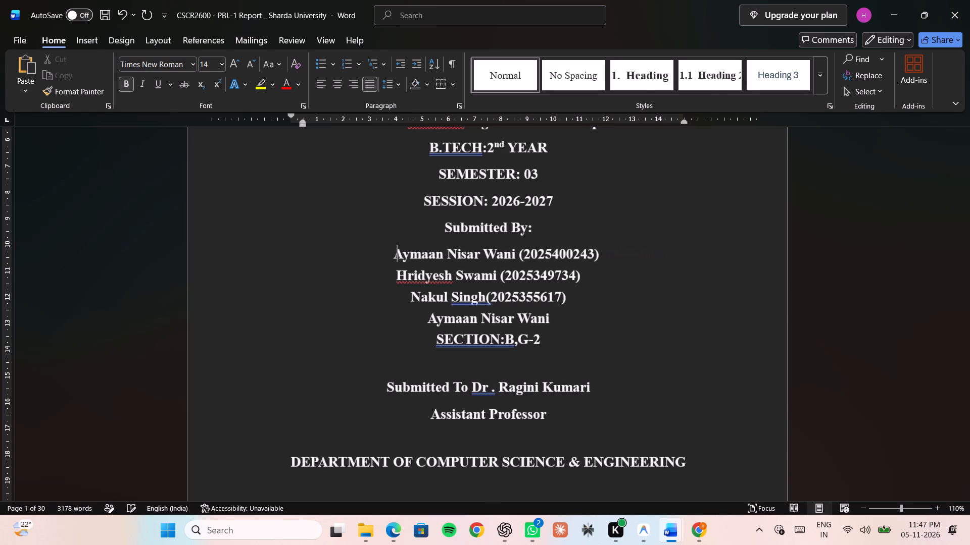
key(BackSpace)
key(BackSpace)
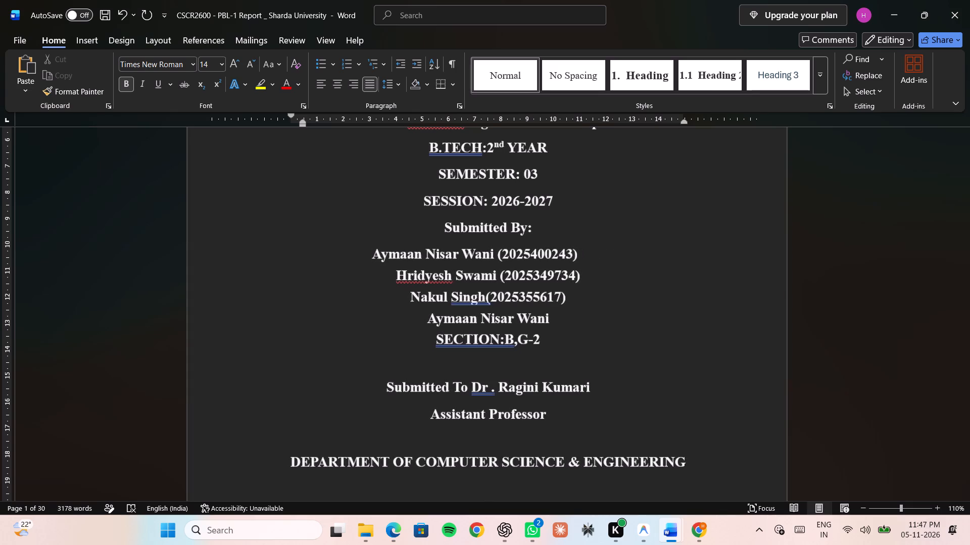
key(space)
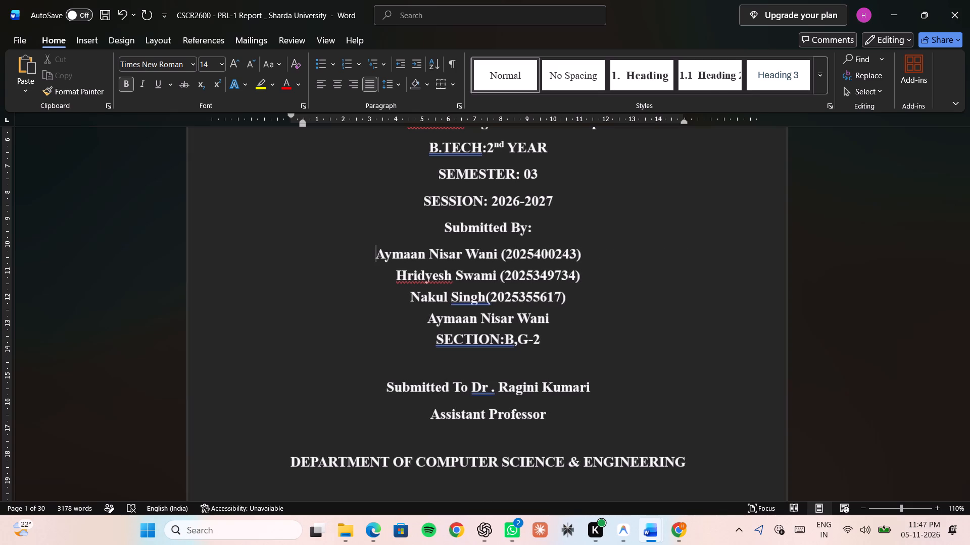
key(BackSpace)
key(space)
Delete the repeated student name from the line between the third student's entry and the section line.
click(604, 325)
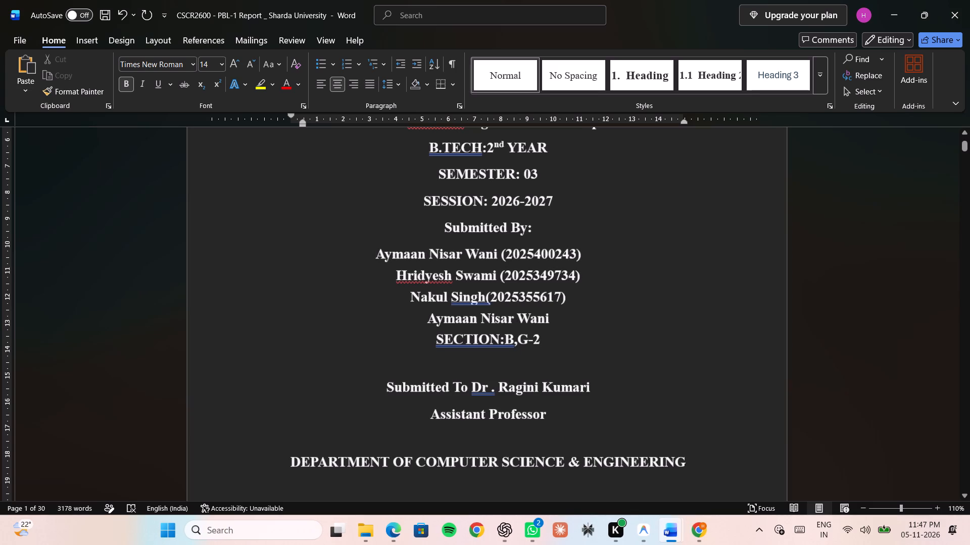
scroll(606, 257, down, 1)
click(561, 286)
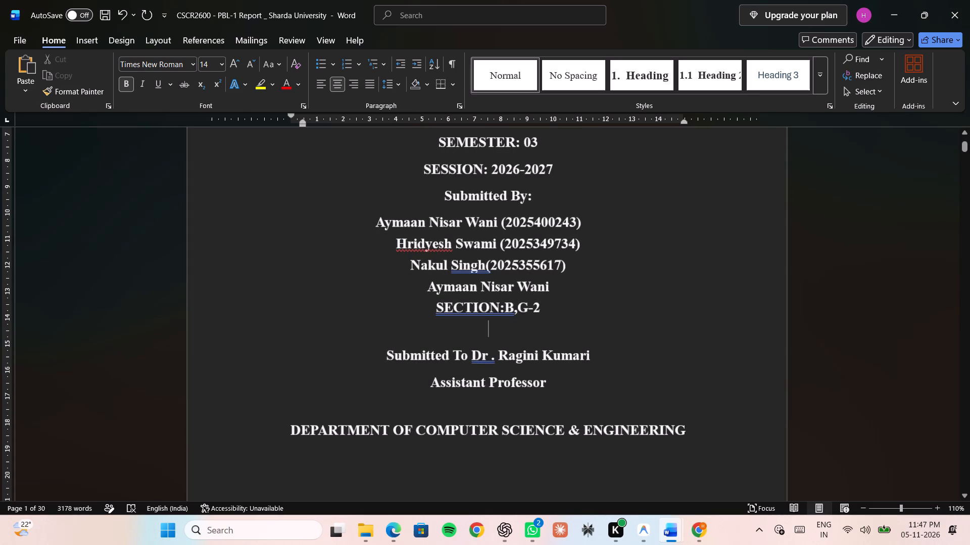
key(Up)
key(Up)
key(Right)
key(Right)
key(Right)
key(Right)
key(Right)
key(Right)
key(Right)
key(Right)
key(Right)
key(BackSpace)
key(BackSpace)
key(BackSpace)
key(BackSpace)
key(BackSpace)
key(BackSpace)
key(BackSpace)
key(BackSpace)
key(BackSpace)
key(BackSpace)
key(BackSpace)
key(BackSpace)
key(BackSpace)
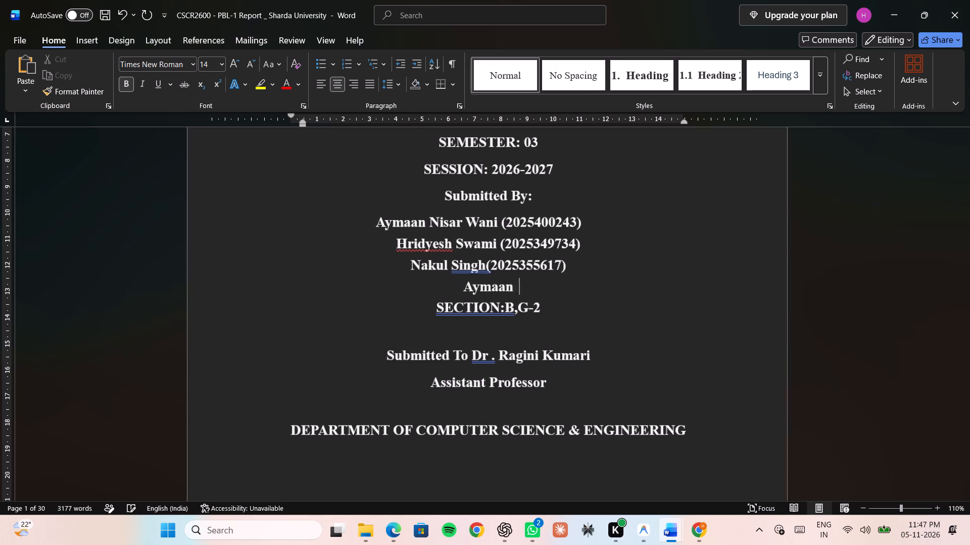
key(BackSpace)
key(BackSpace)
key(BackSpace)
key(BackSpace)
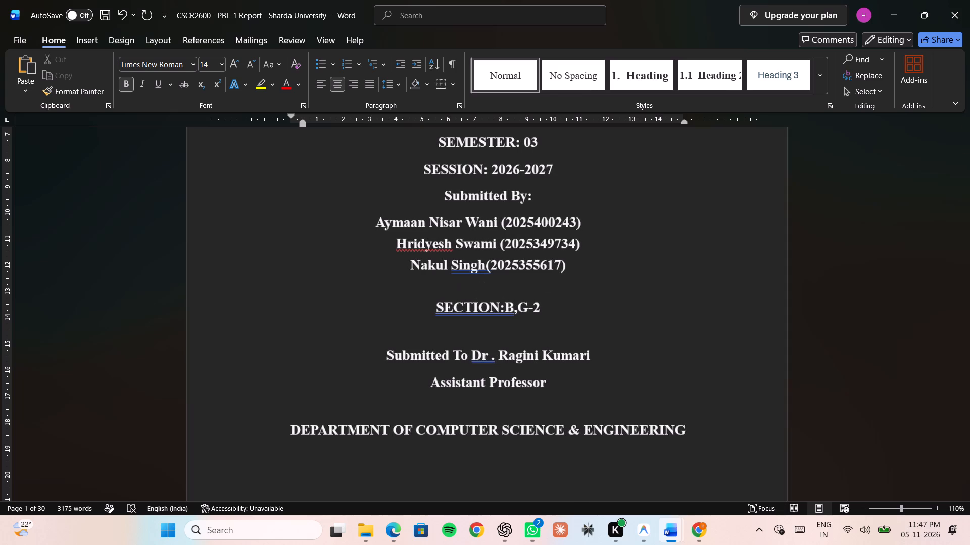
Look over the cover page around the student, section and department lines, and switch to the browser with the shared synopsis.
scroll(567, 276, down, 1)
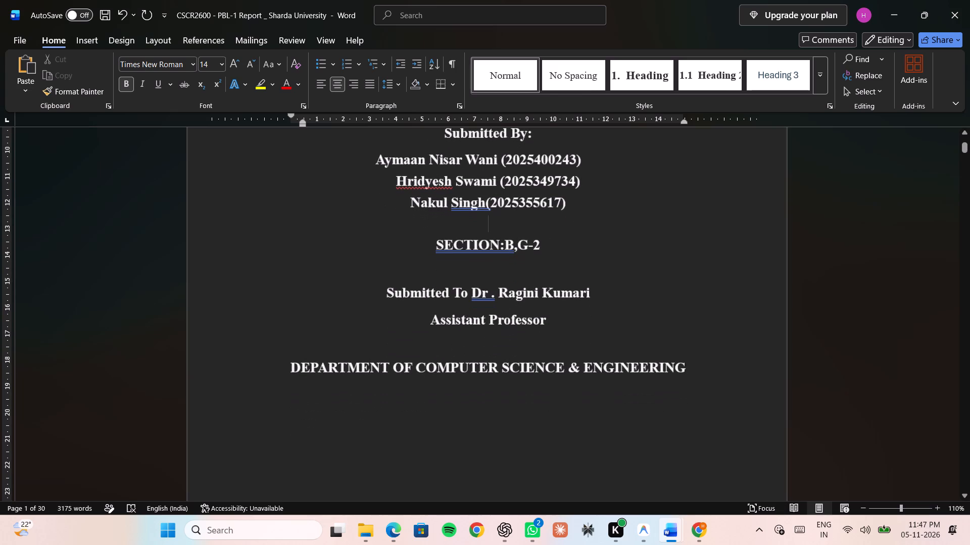
click(570, 325)
scroll(577, 303, up, 2)
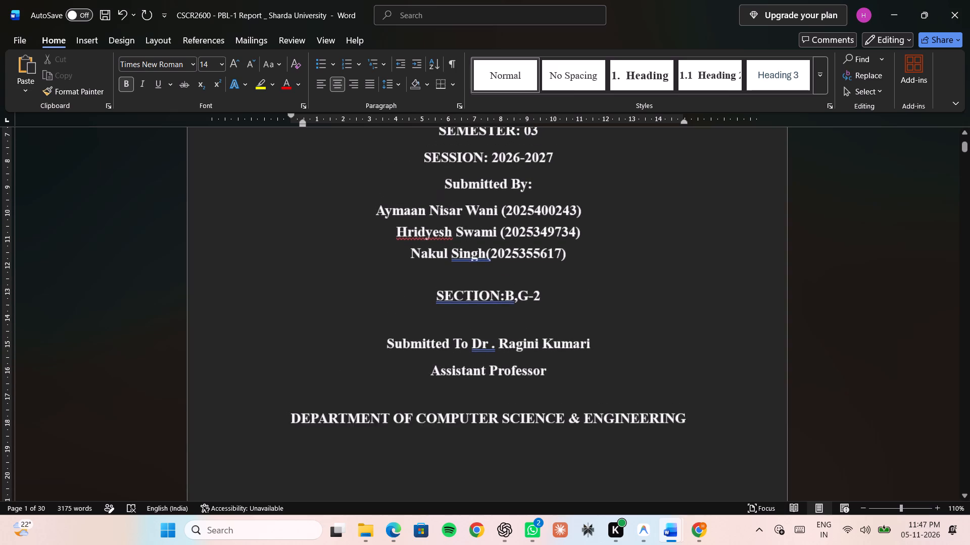
scroll(577, 303, up, 3)
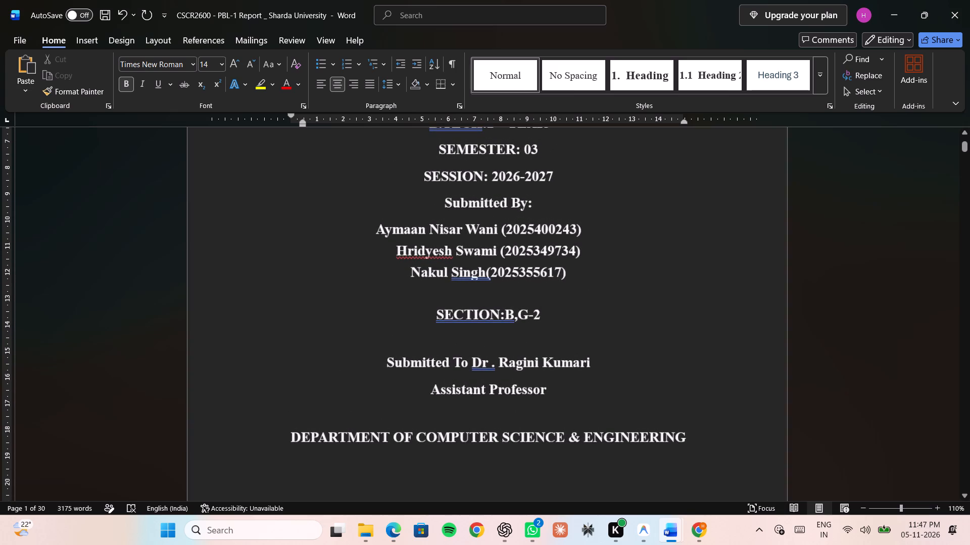
click(700, 536)
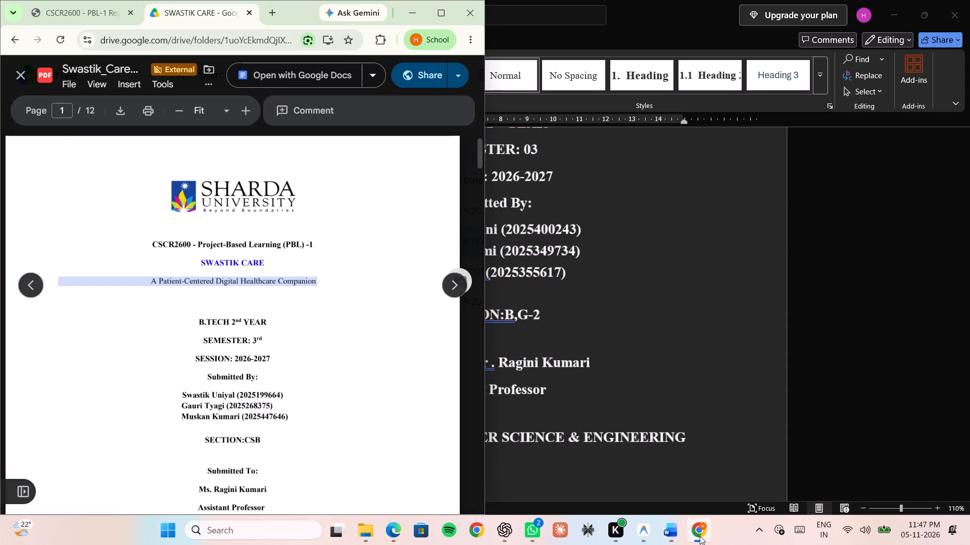
Check the synopsis's submitted-to block in the browser, and in Word add a colon after "Submitted To" and put the supervisor's name on its own line.
scroll(299, 372, down, 1)
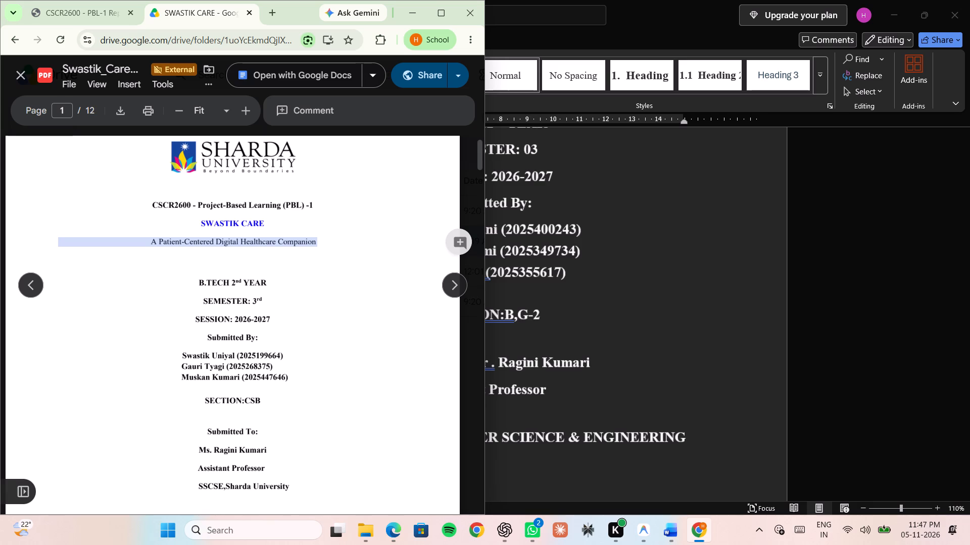
scroll(258, 447, down, 1)
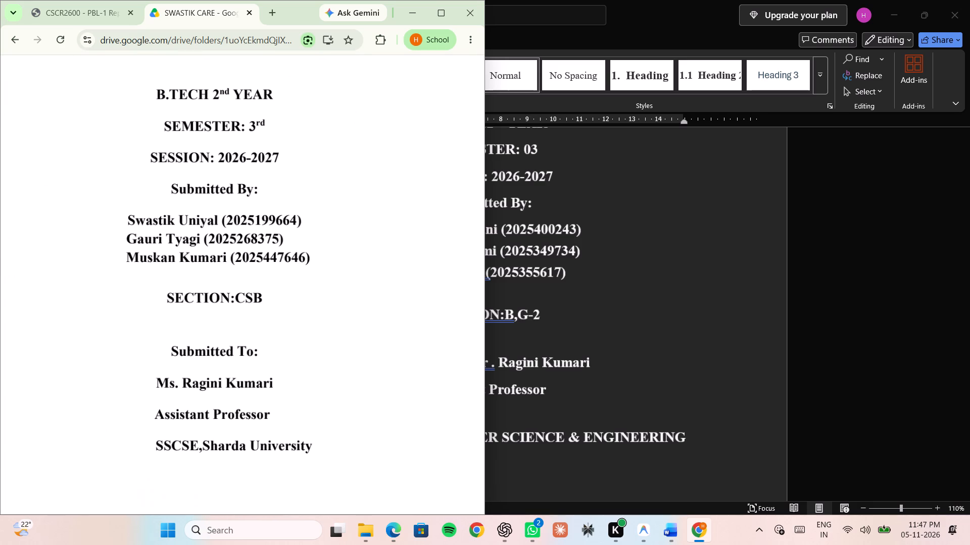
scroll(302, 418, down, 1)
scroll(302, 418, right, 1)
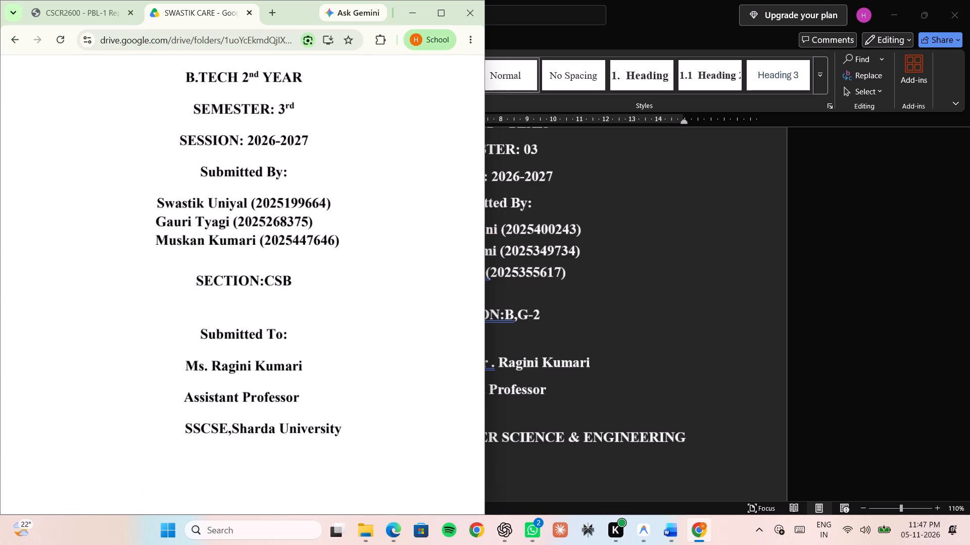
click(407, 6)
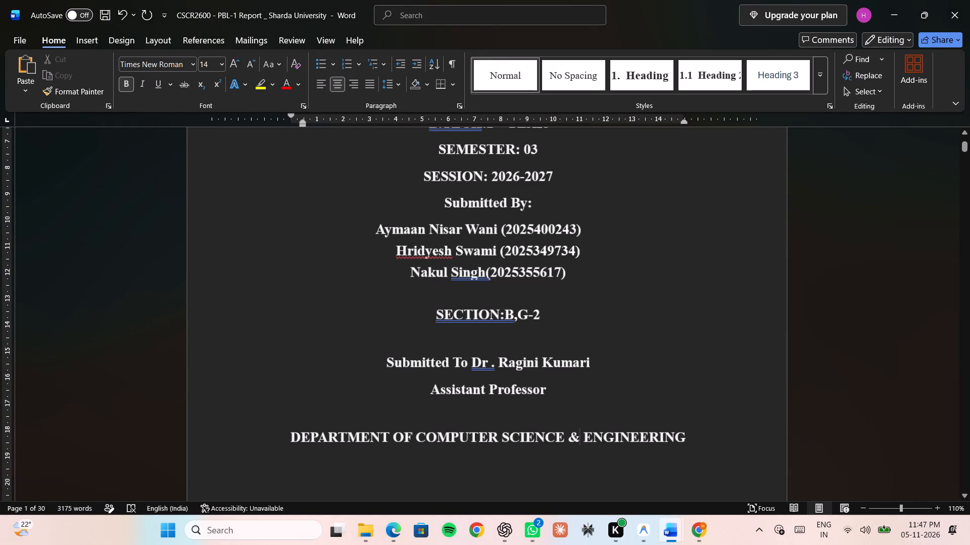
click(499, 366)
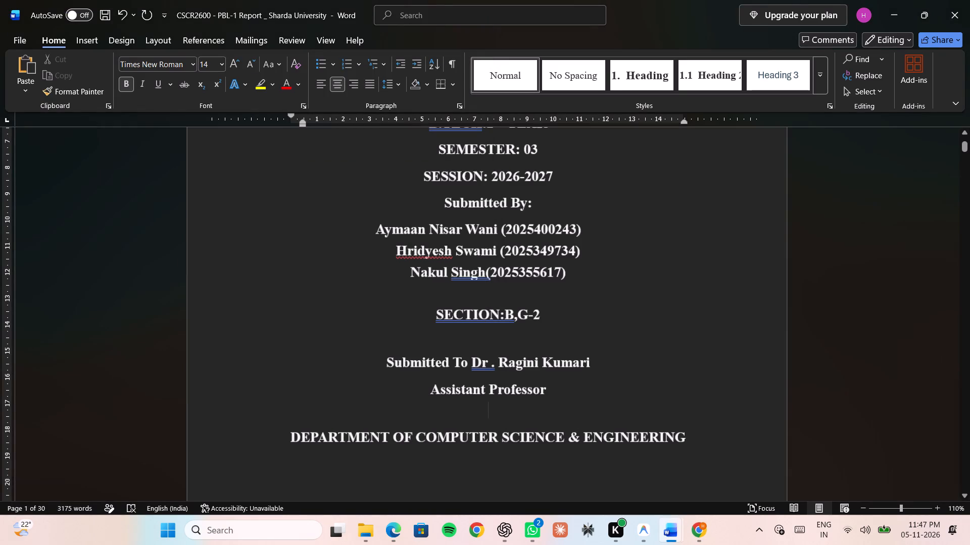
click(471, 362)
click(471, 362)
key(Up)
key(Up)
key(Up)
key(Down)
key(Left)
key(Left)
key(Left)
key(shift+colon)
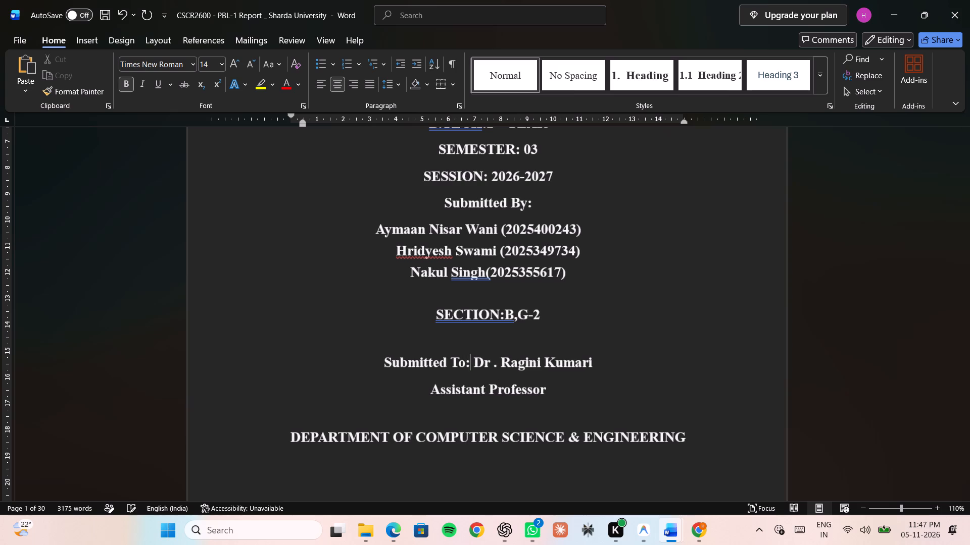
key(Return)
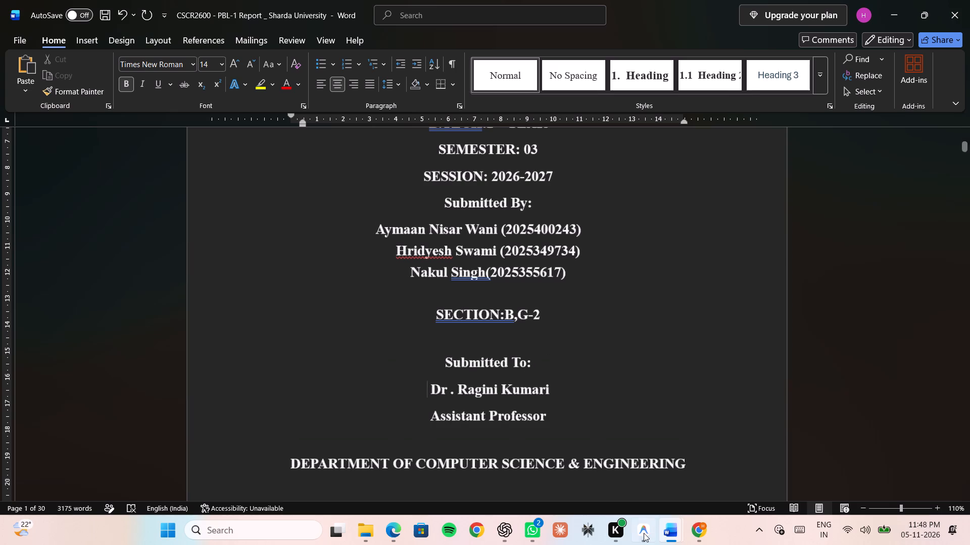
Change the title before the supervisor's name under "Submitted To:" to "Ms.", matching the synopsis.
click(696, 525)
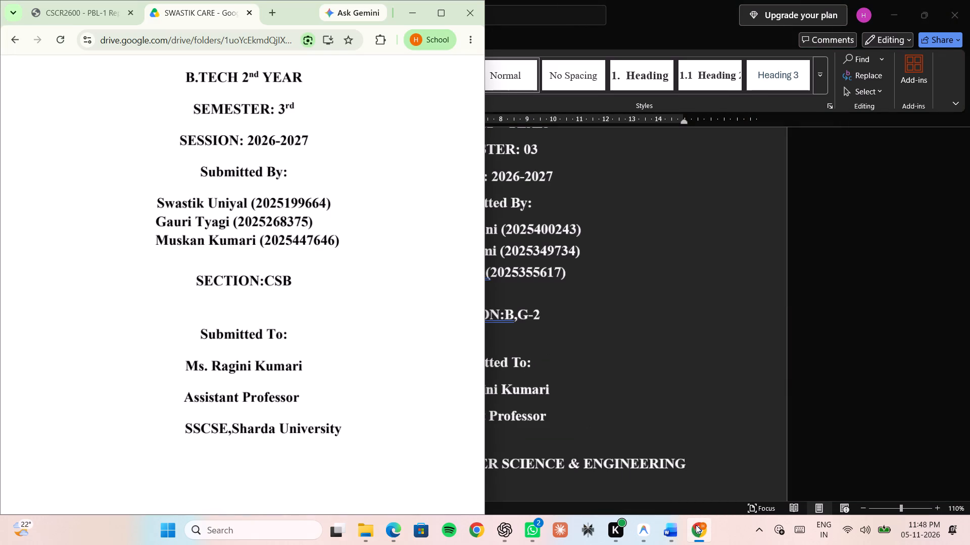
click(696, 525)
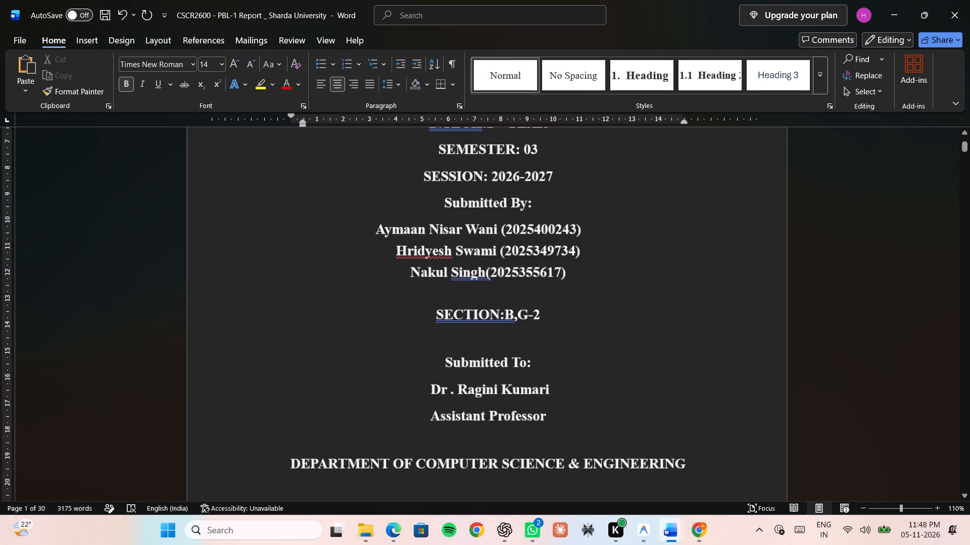
click(454, 392)
key(Up)
key(Up)
key(Left)
key(Left)
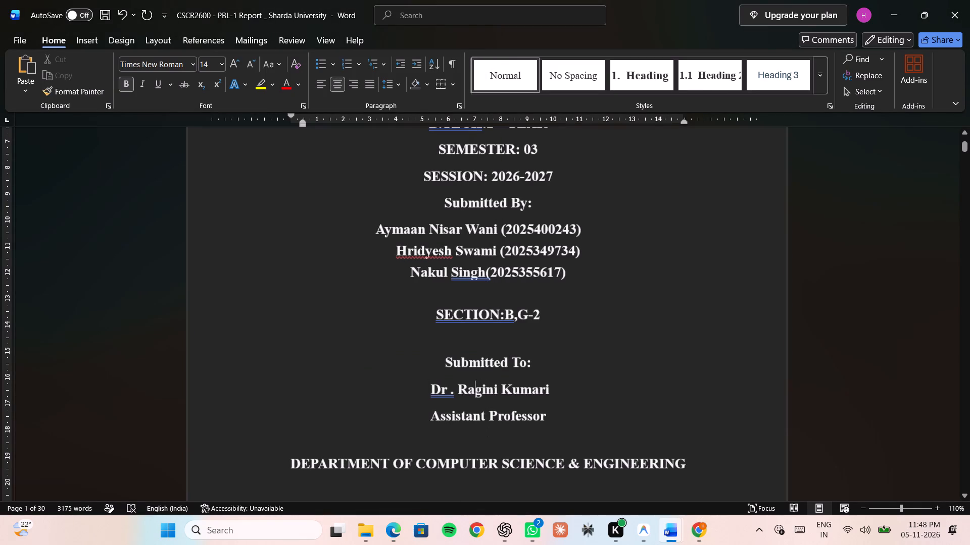
key(Left)
key(Left)
key(Left)
key(Right)
key(Left)
key(BackSpace)
key(BackSpace)
key(BackSpace)
key(BackSpace)
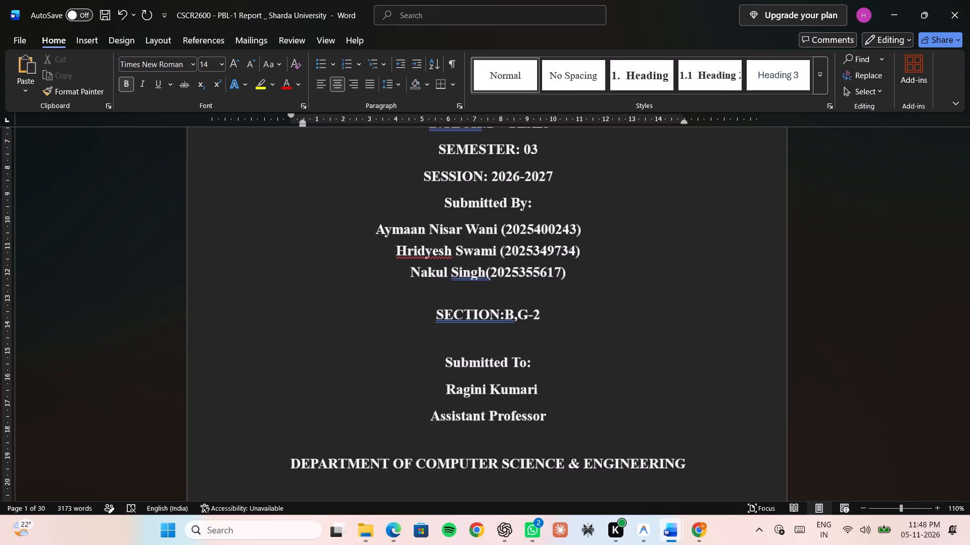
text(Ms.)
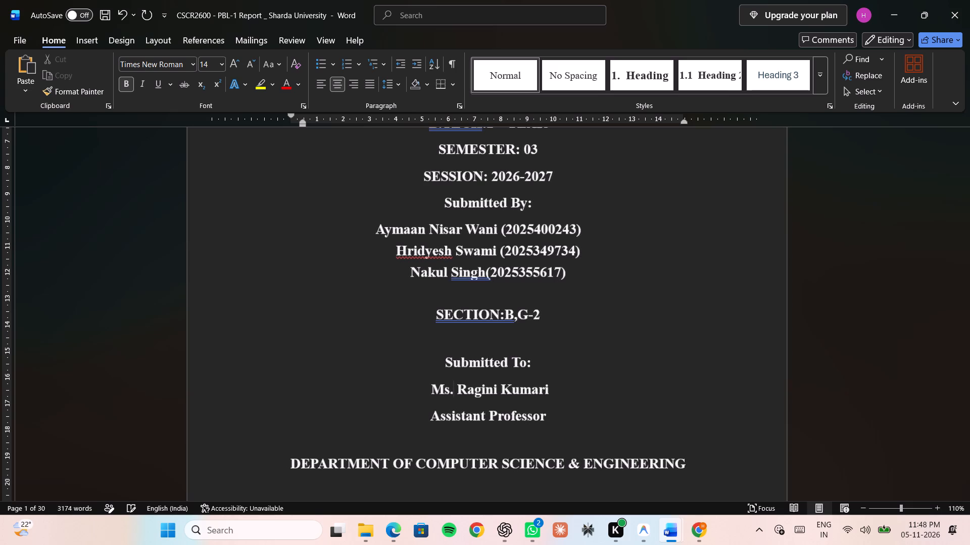
Remove the surplus space in front of "Ms." on the supervisor's line under "Submitted To:".
click(425, 389)
drag(425, 389, 562, 435)
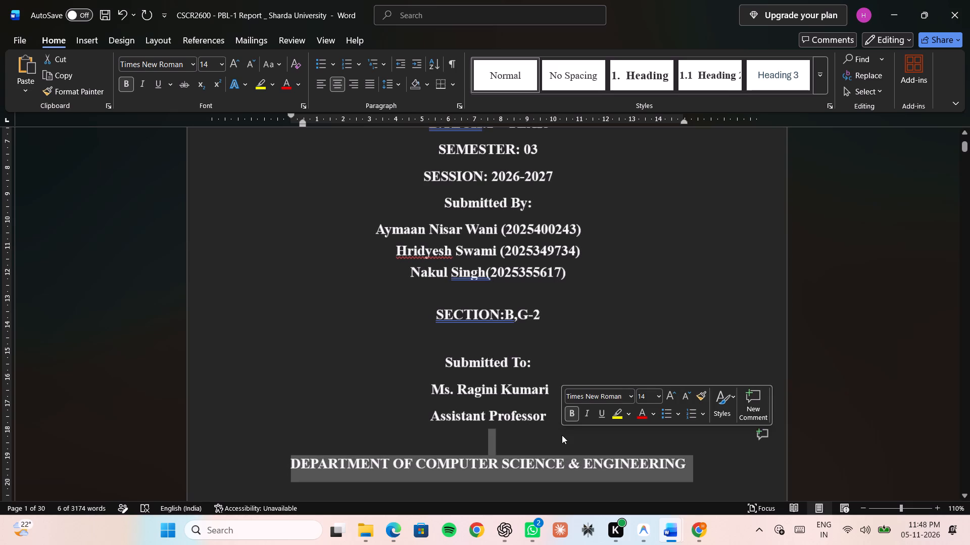
click(628, 295)
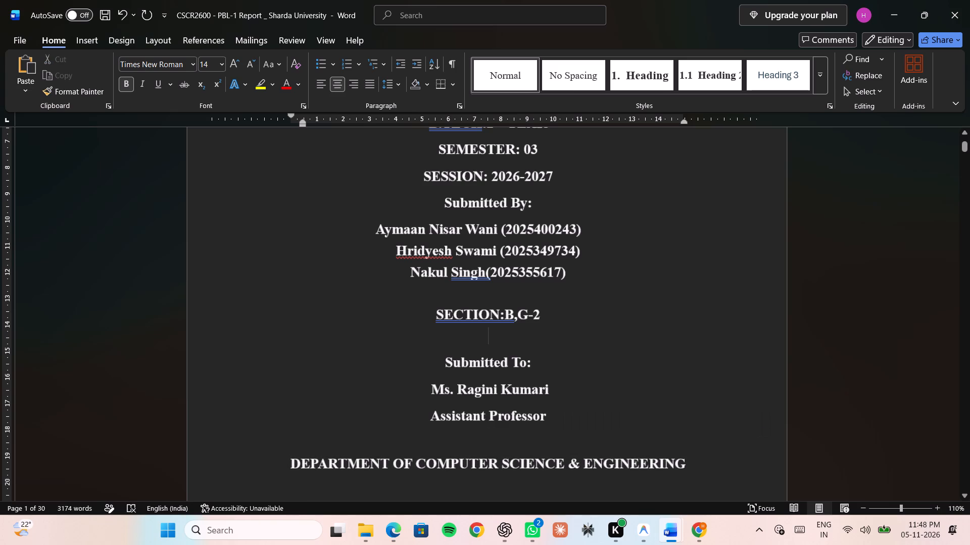
click(532, 412)
key(Up)
key(Up)
key(Up)
key(Up)
key(Left)
key(Down)
key(Left)
key(Left)
key(Left)
key(Left)
key(Left)
key(Left)
key(Left)
key(Left)
key(Left)
key(Left)
key(Left)
key(Left)
key(Left)
key(Left)
key(BackSpace)
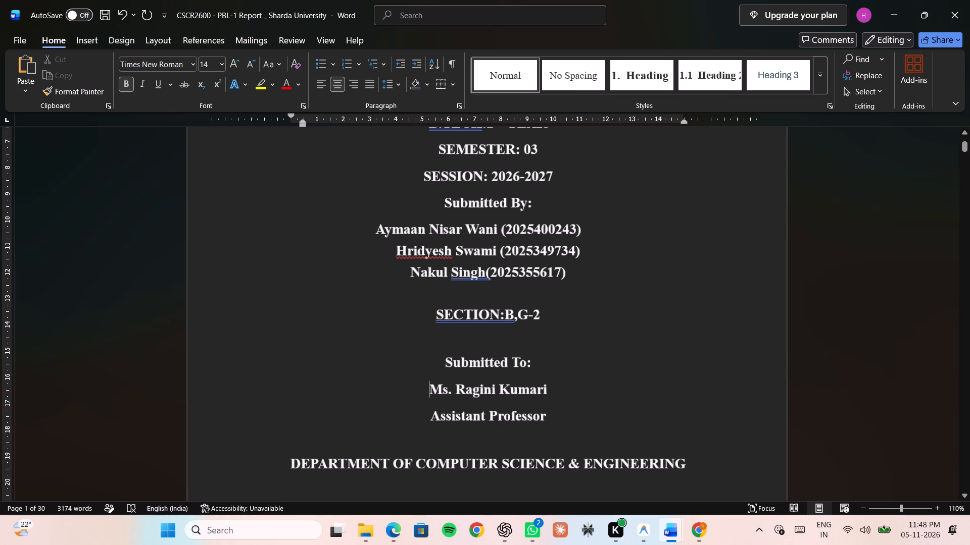
Review the cover page from the submitted-to block up to the university logo, and compare it with the shared synopsis in the browser.
scroll(558, 390, down, 1)
click(526, 379)
click(526, 364)
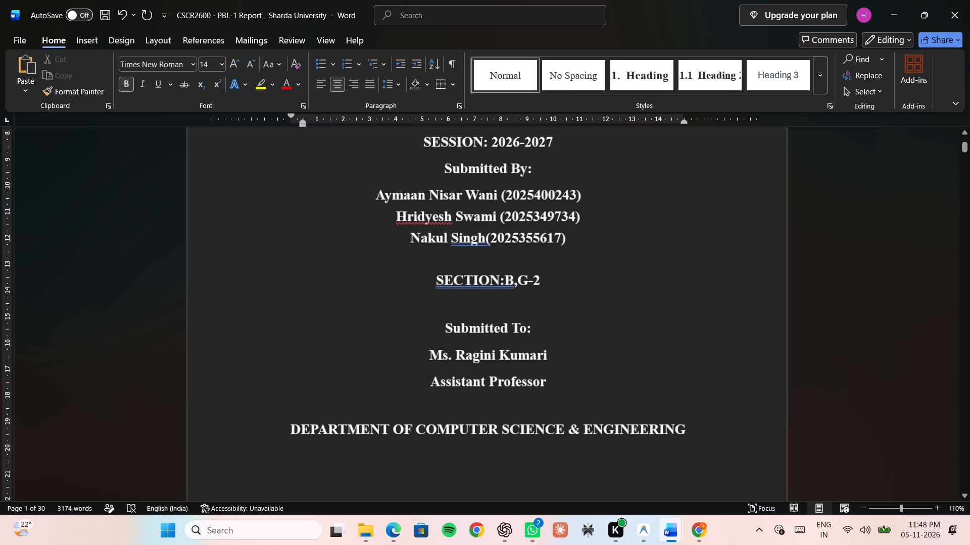
key(Up)
key(Up)
key(Up)
key(Up)
key(Up)
key(Up)
key(Up)
key(Up)
key(Up)
key(Up)
key(Up)
key(Up)
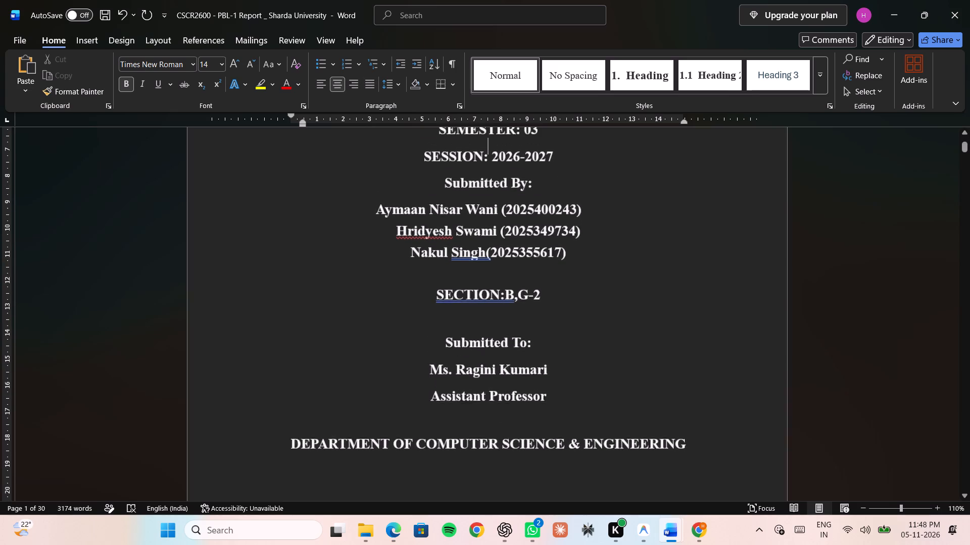
key(Up)
key(Down)
key(Down)
key(Up)
key(Up)
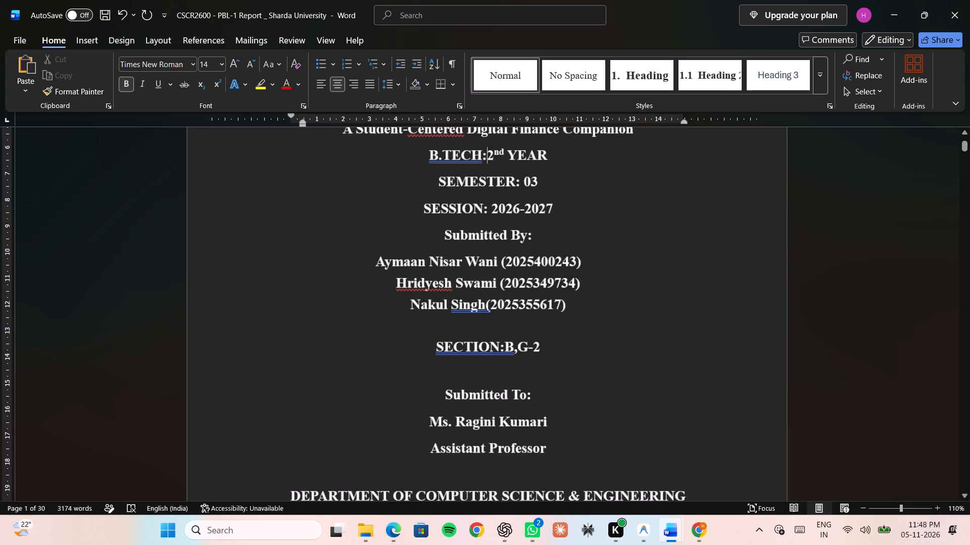
key(Up)
key(Up)
key(Up)
key(Up)
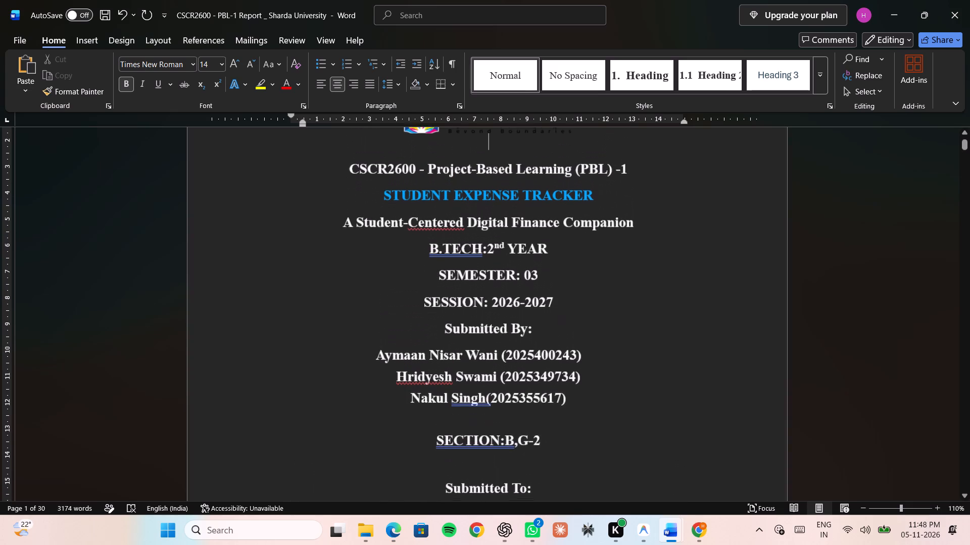
key(Up)
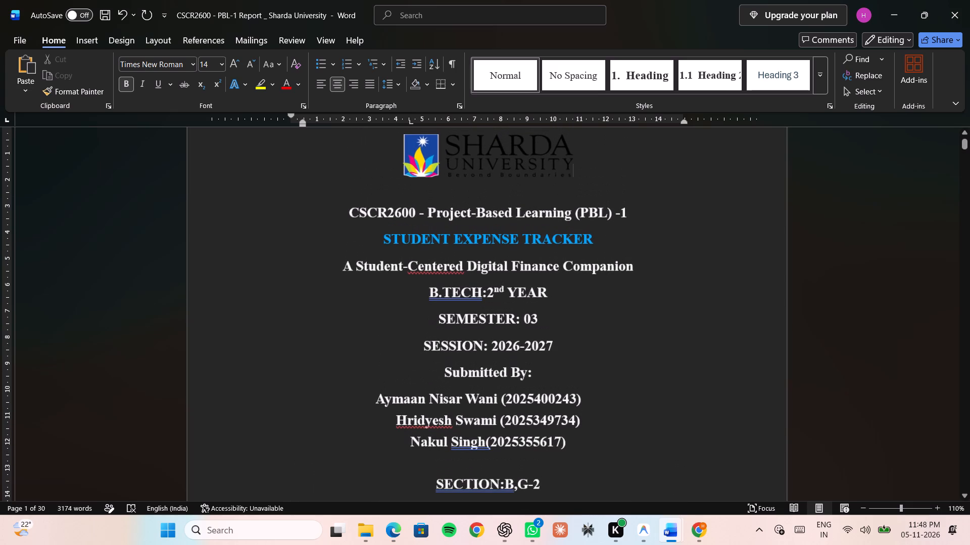
key(Down)
key(Down)
key(Down)
click(707, 534)
scroll(363, 299, up, 2)
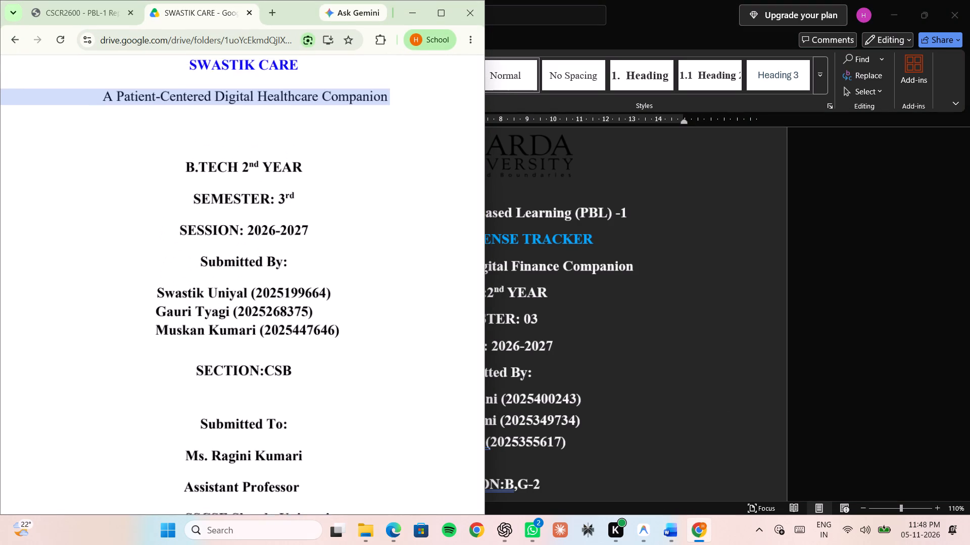
scroll(363, 299, up, 1)
click(402, 237)
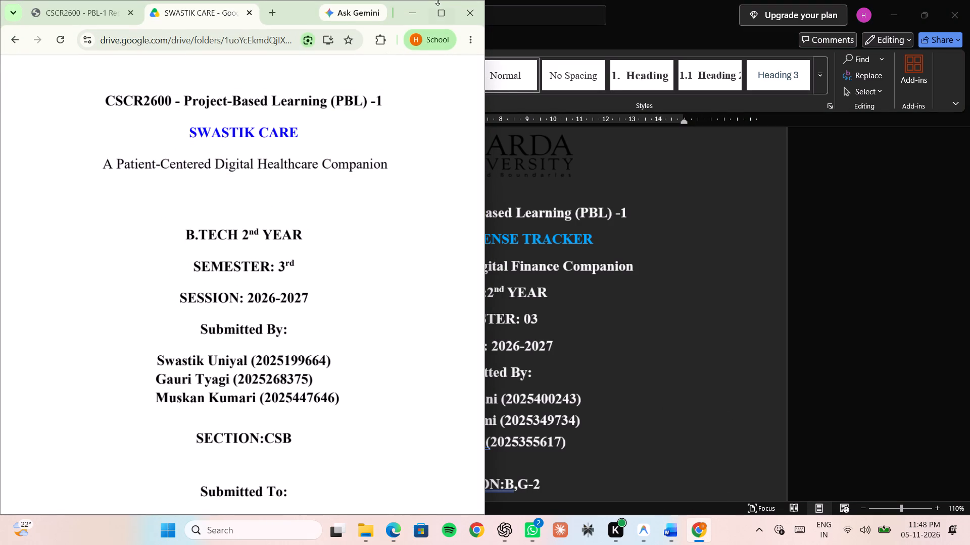
click(414, 9)
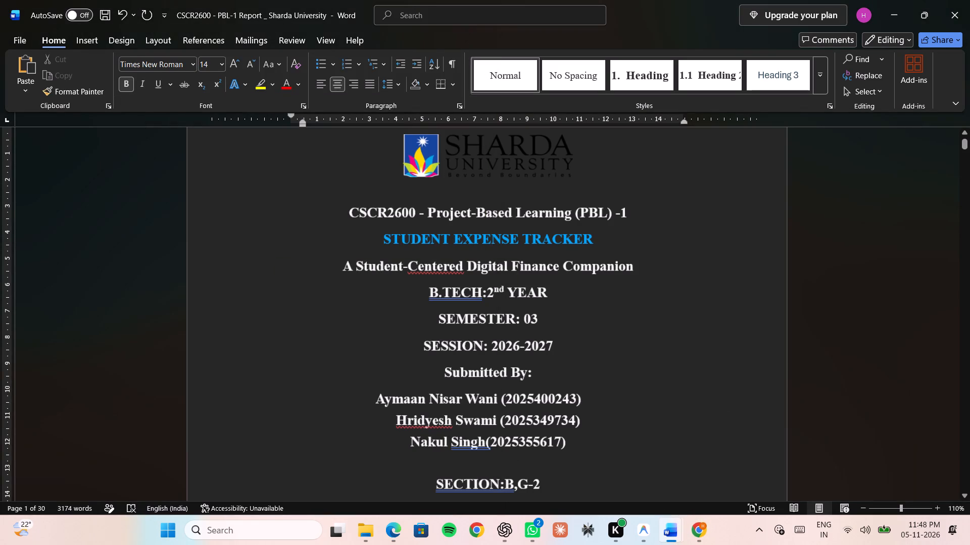
Examine the report's cover page in Word, covering the lines around the department name and back up to the title and subtitle.
click(570, 285)
scroll(570, 285, down, 4)
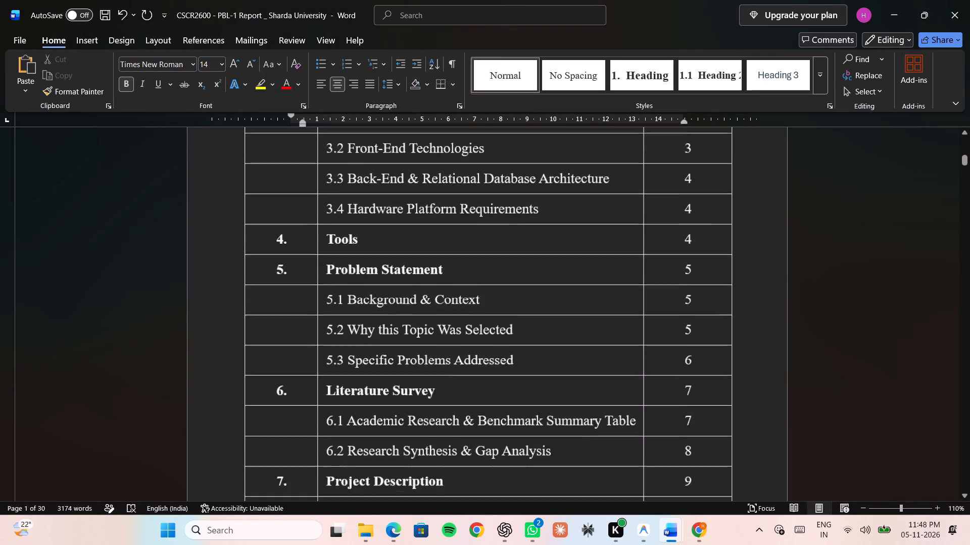
scroll(570, 285, up, 5)
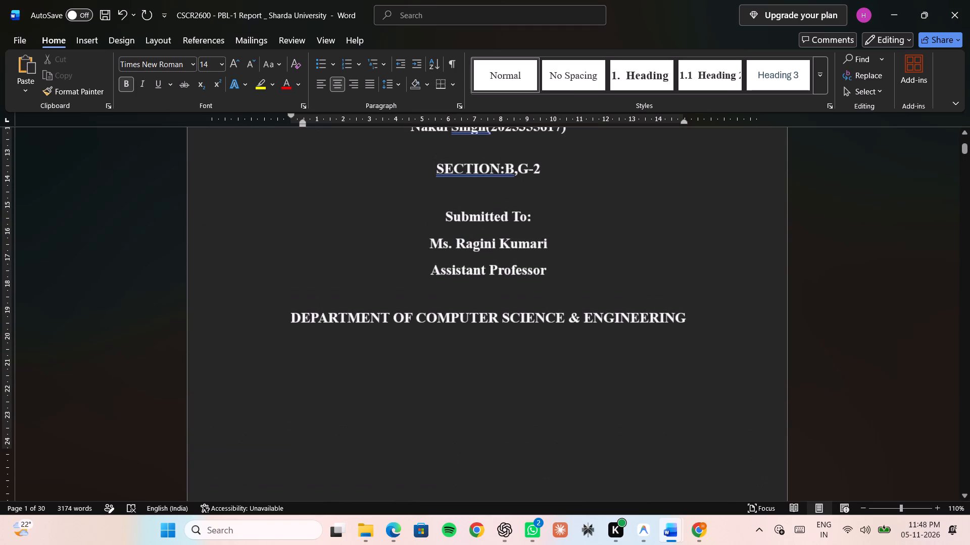
scroll(570, 285, right, 1)
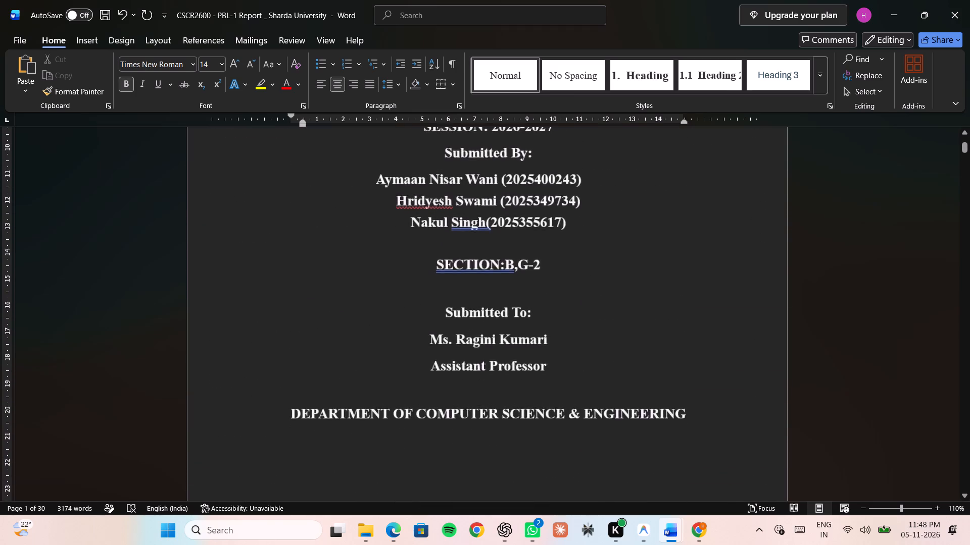
scroll(570, 285, right, 1)
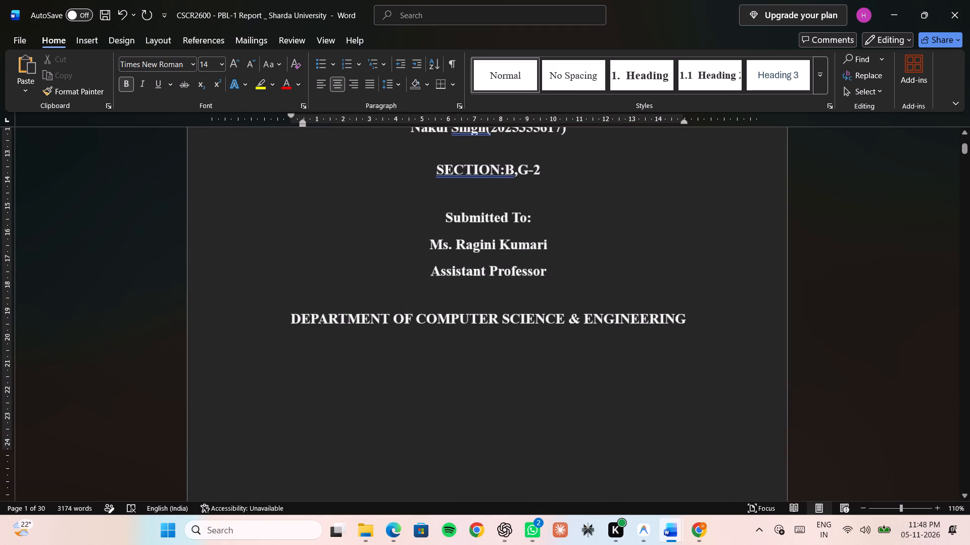
click(633, 326)
click(626, 320)
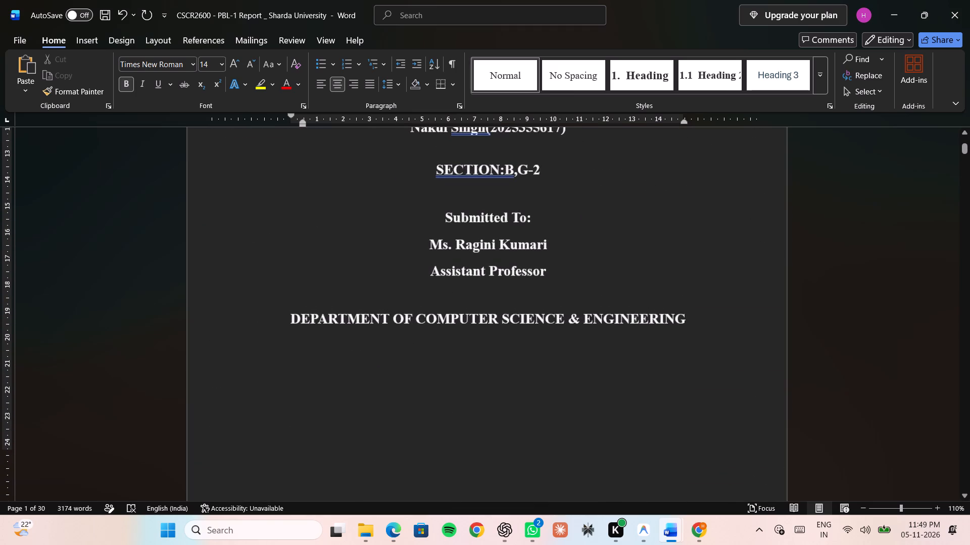
key(Up)
key(Down)
key(Down)
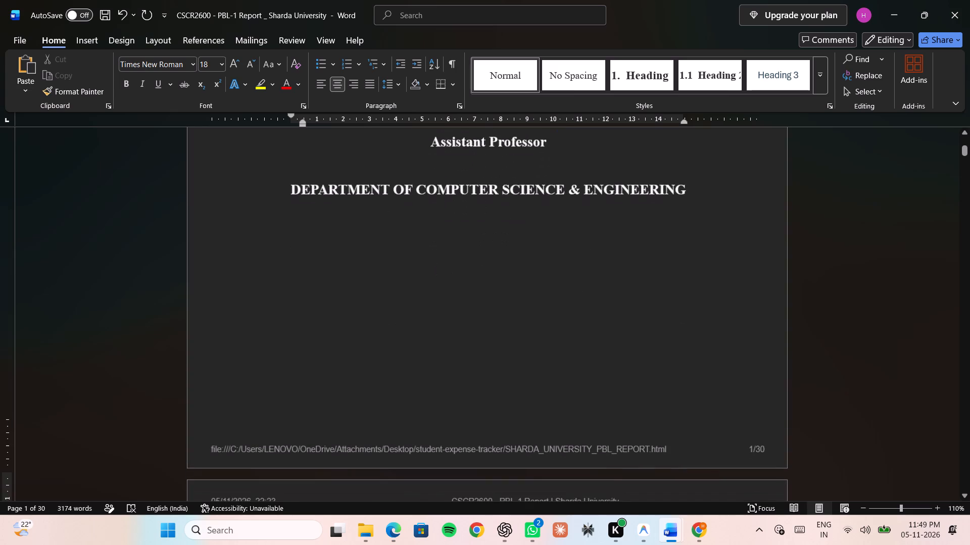
key(Up)
scroll(626, 320, up, 2)
click(544, 293)
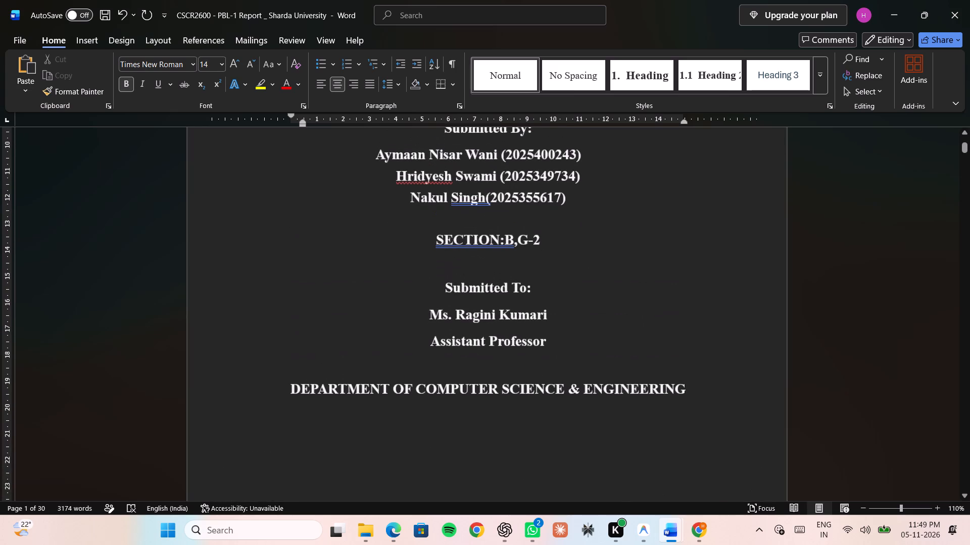
click(587, 395)
key(Down)
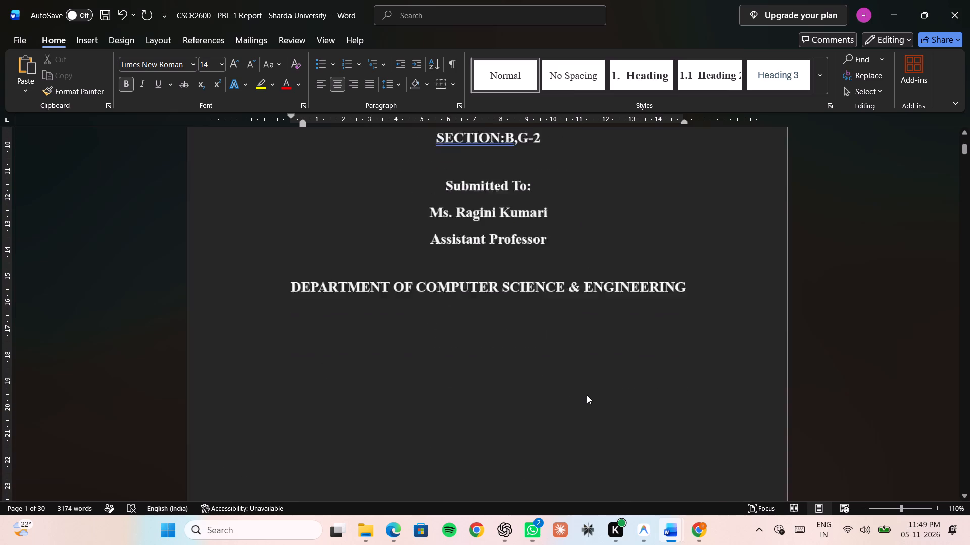
key(Up)
scroll(579, 245, up, 2)
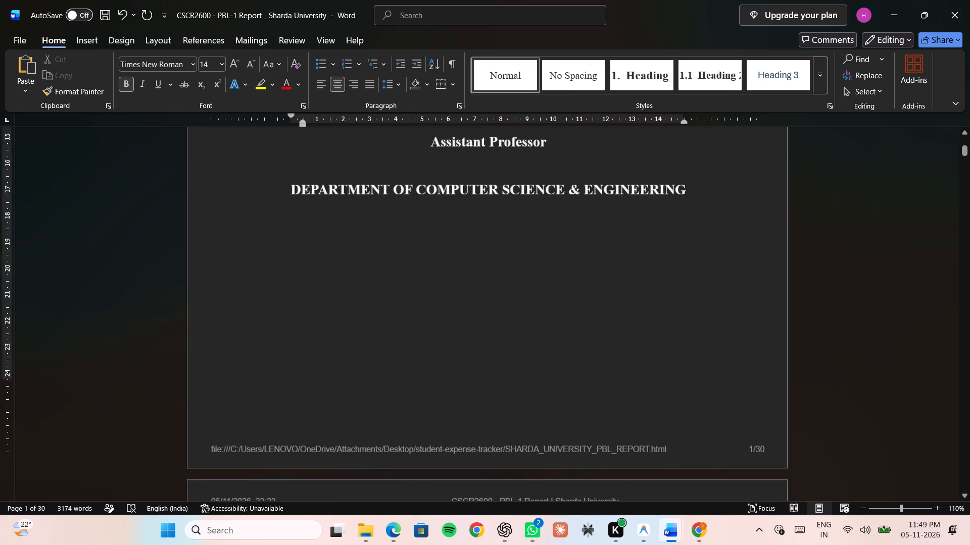
scroll(579, 245, up, 2)
click(509, 314)
key(Down)
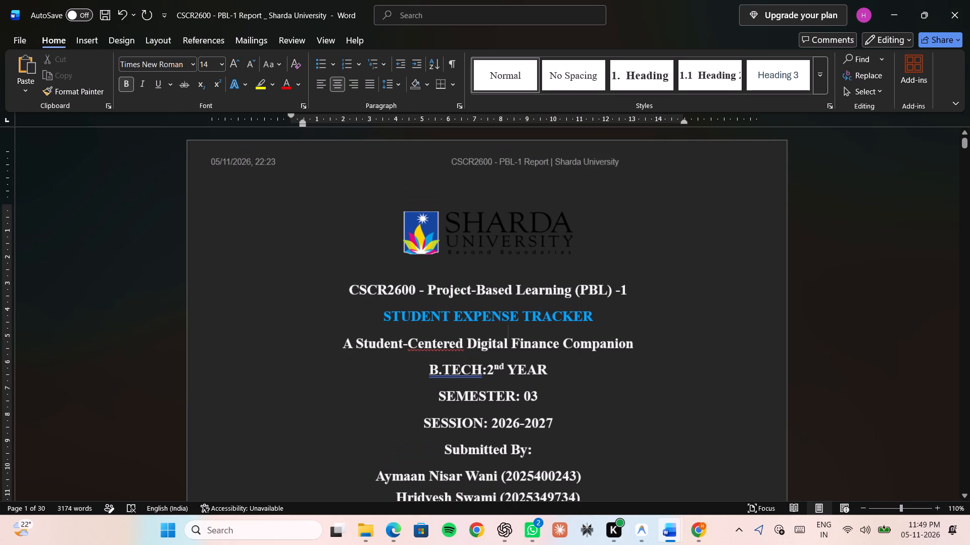
Go through the report's cover page down to the department line and check that line's font size.
key(Down)
key(Down)
key(Down)
key(Down)
key(Down)
key(Down)
key(Down)
key(Down)
key(Down)
key(Down)
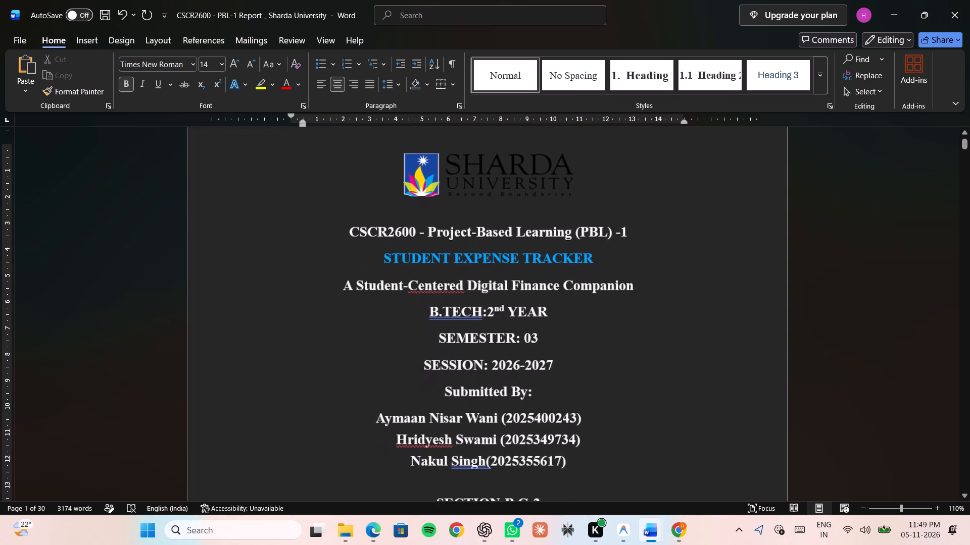
key(Down)
key(Down)
key(Down)
key(Down)
key(Down)
key(Down)
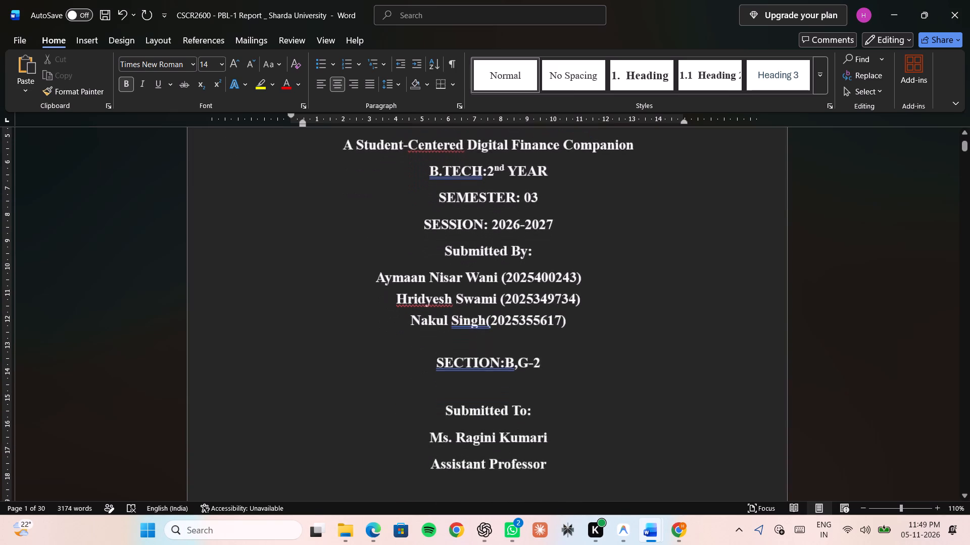
key(Down)
key(Up)
key(Up)
key(Up)
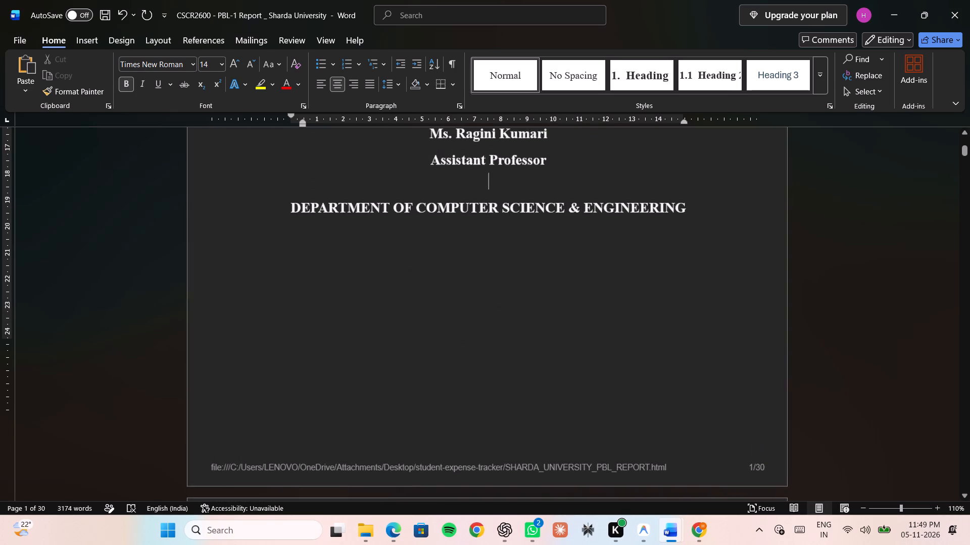
key(Down)
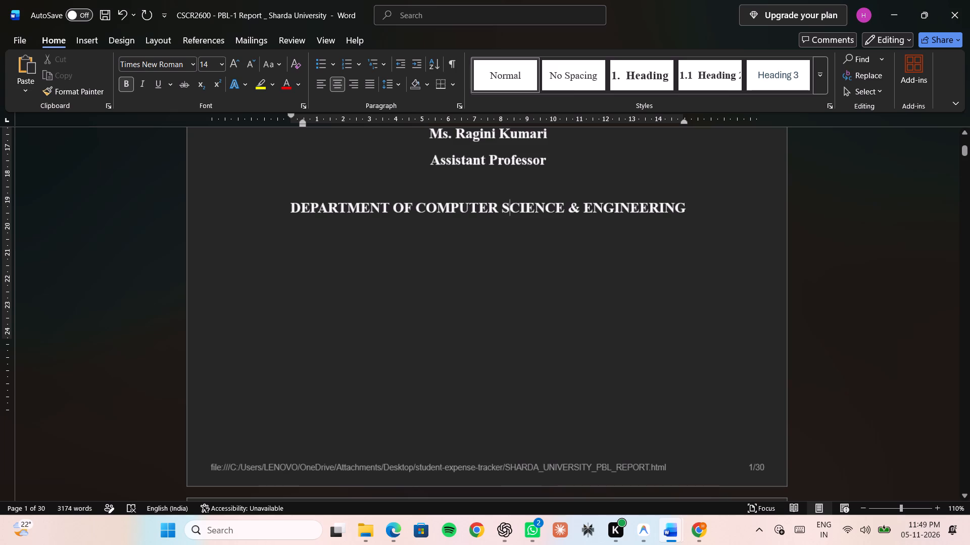
click(217, 58)
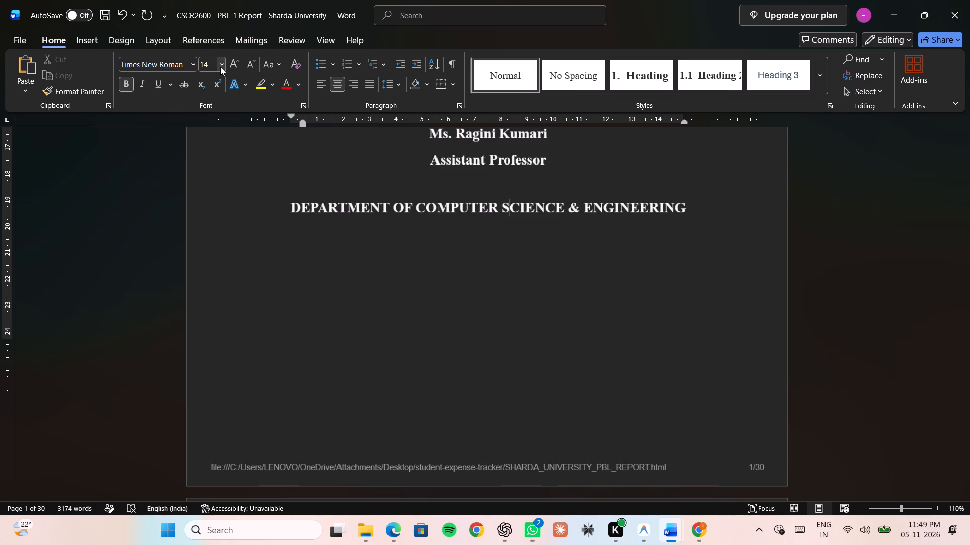
click(221, 68)
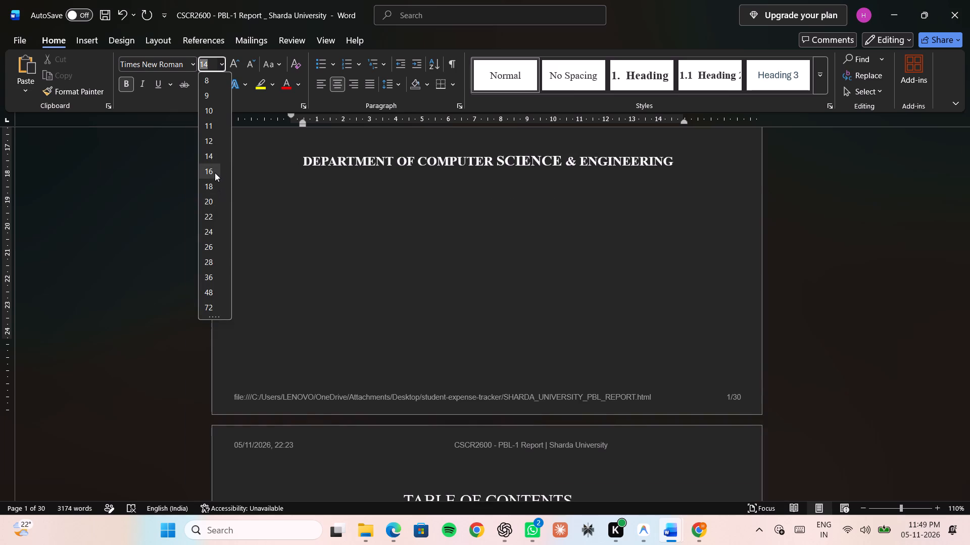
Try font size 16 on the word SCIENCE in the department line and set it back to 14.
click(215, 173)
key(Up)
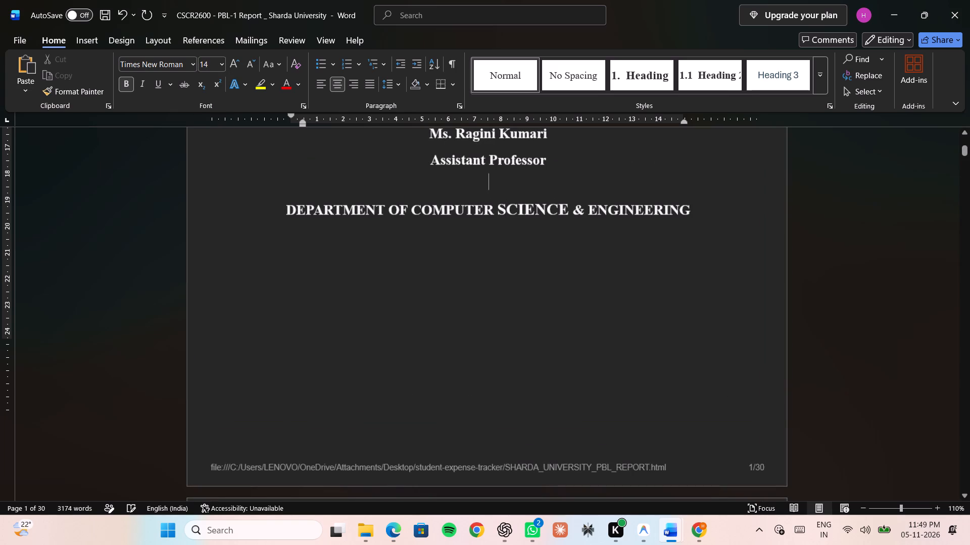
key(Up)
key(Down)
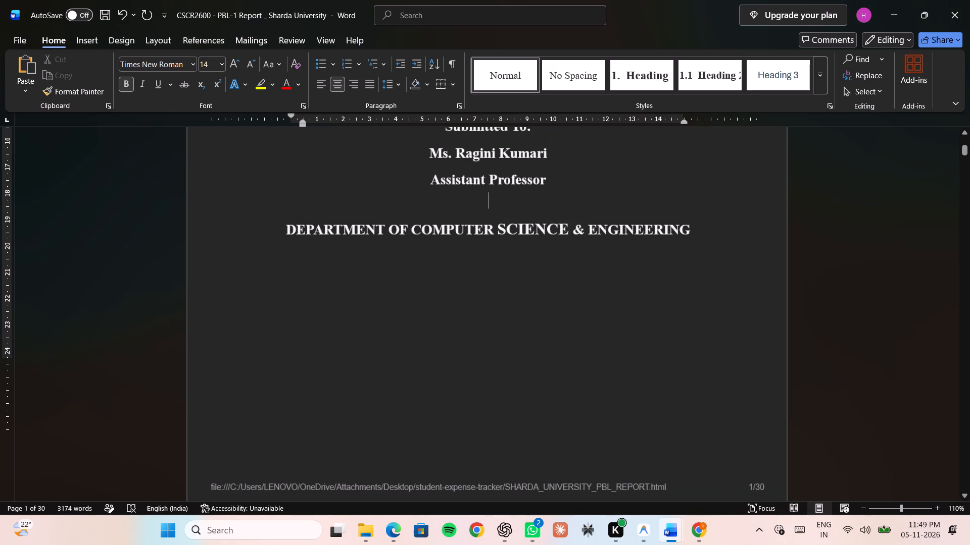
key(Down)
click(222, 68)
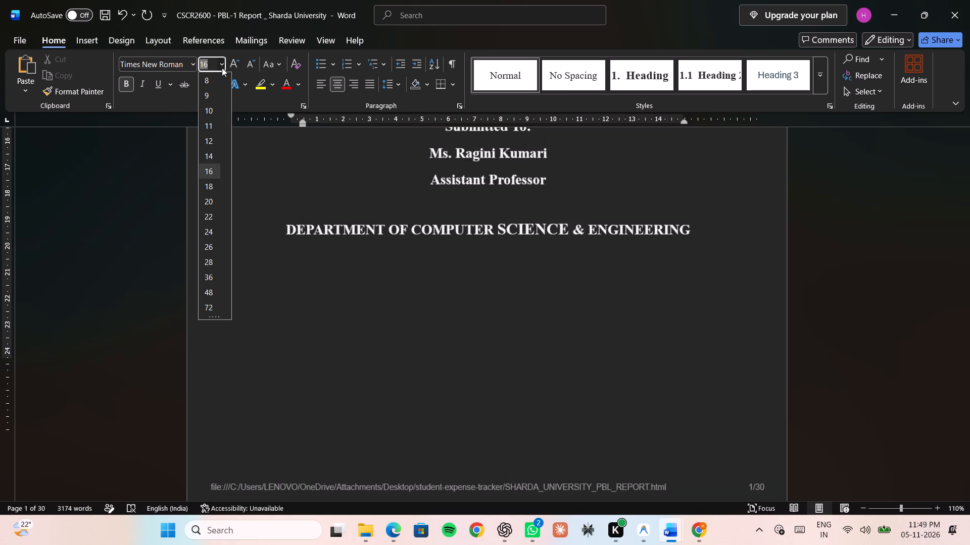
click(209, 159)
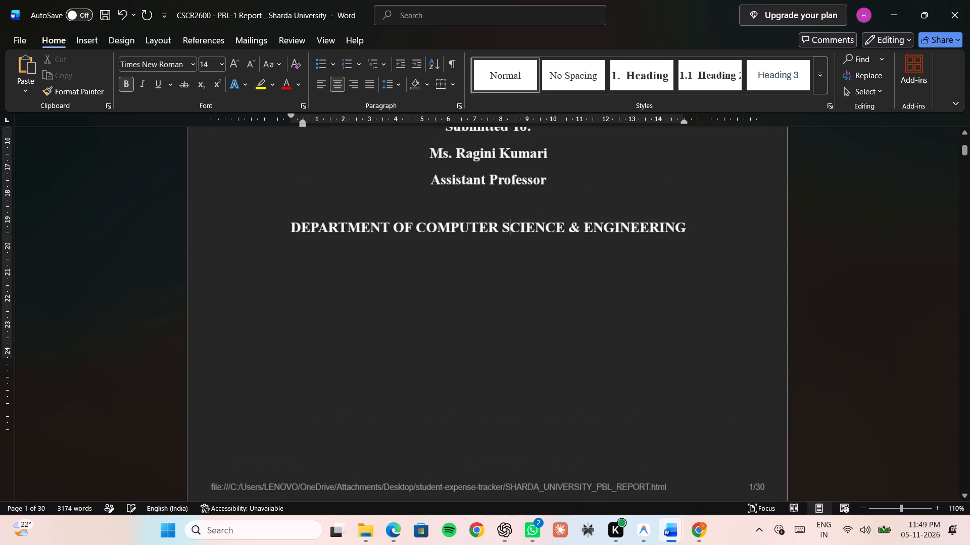
Switch to the browser and examine the Swastik Care synopsis cover from the submitted-by section down to the closing department and university lines.
scroll(425, 271, up, 1)
click(506, 335)
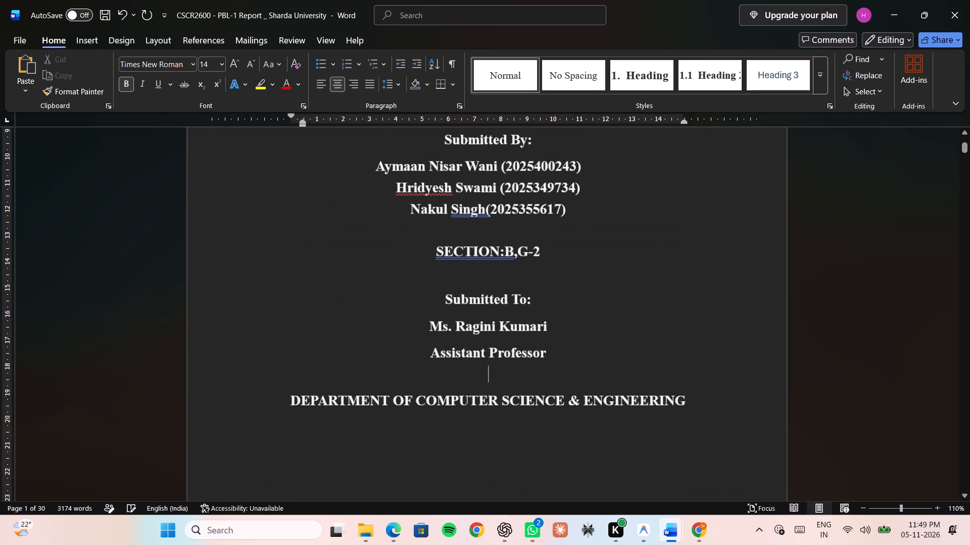
key(Up)
click(699, 532)
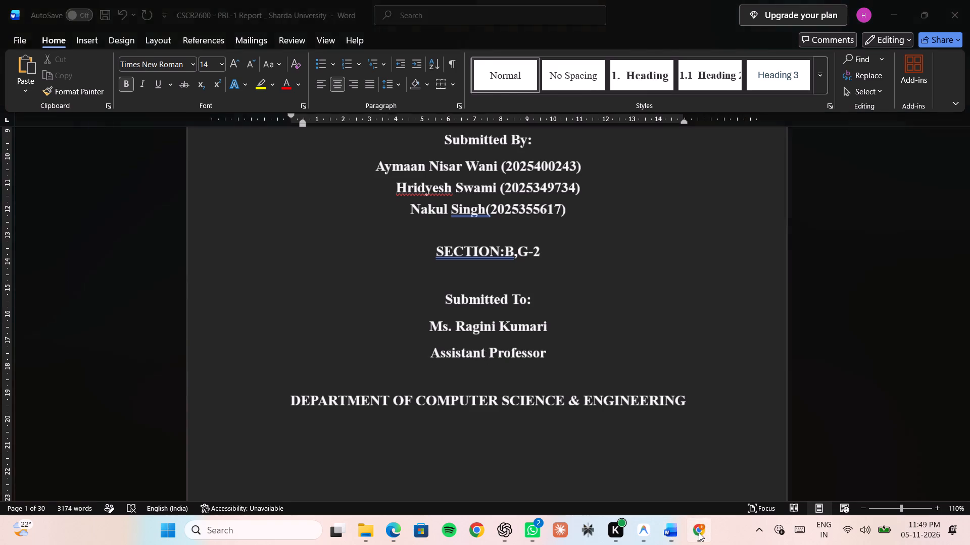
scroll(309, 363, down, 2)
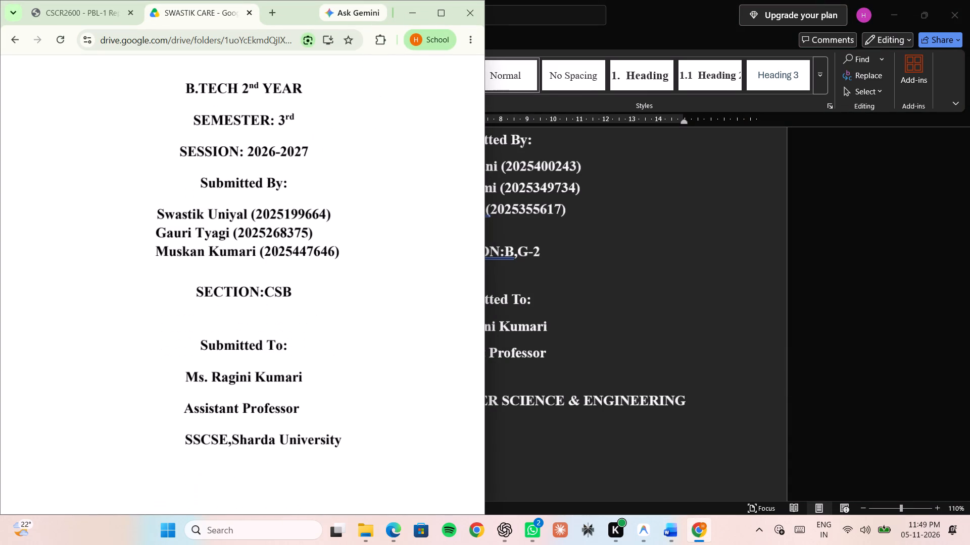
scroll(309, 357, down, 4)
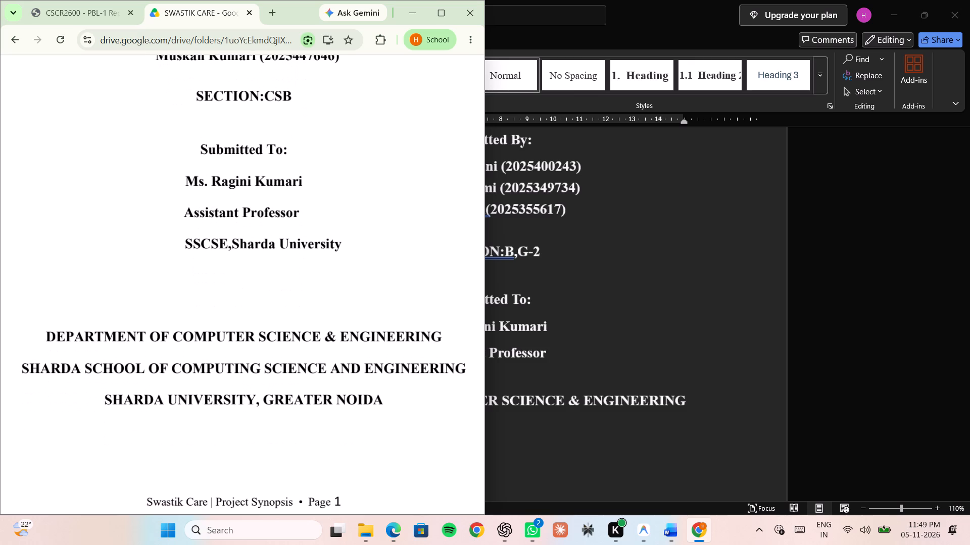
scroll(338, 426, down, 1)
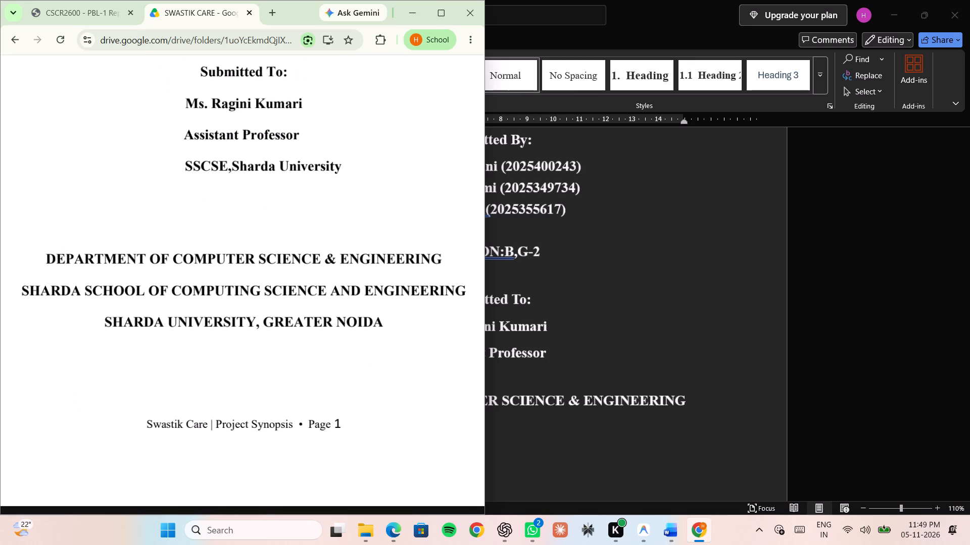
Return to the Word report, look over its cover page from the logo to the submitted-to details, and switch back to the browser.
click(418, 12)
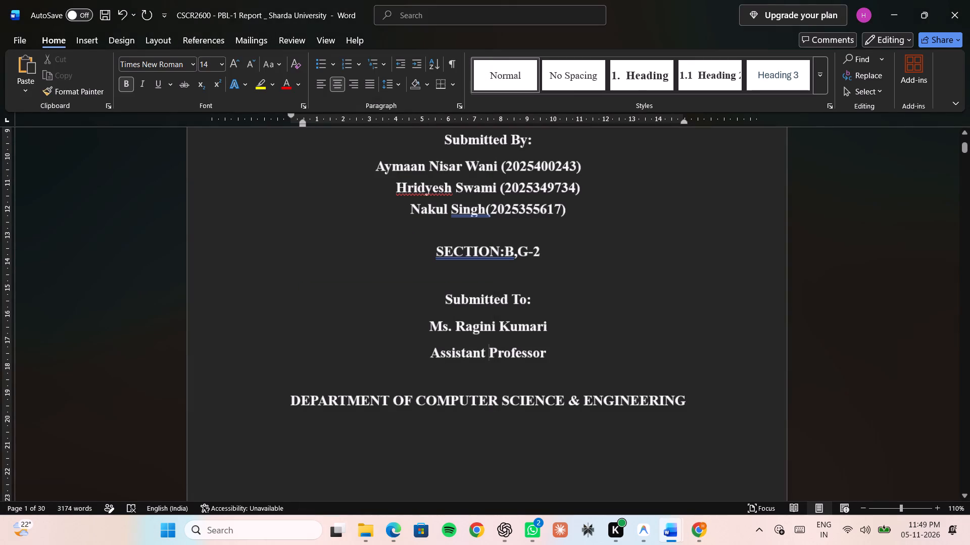
scroll(526, 340, down, 1)
scroll(526, 340, up, 2)
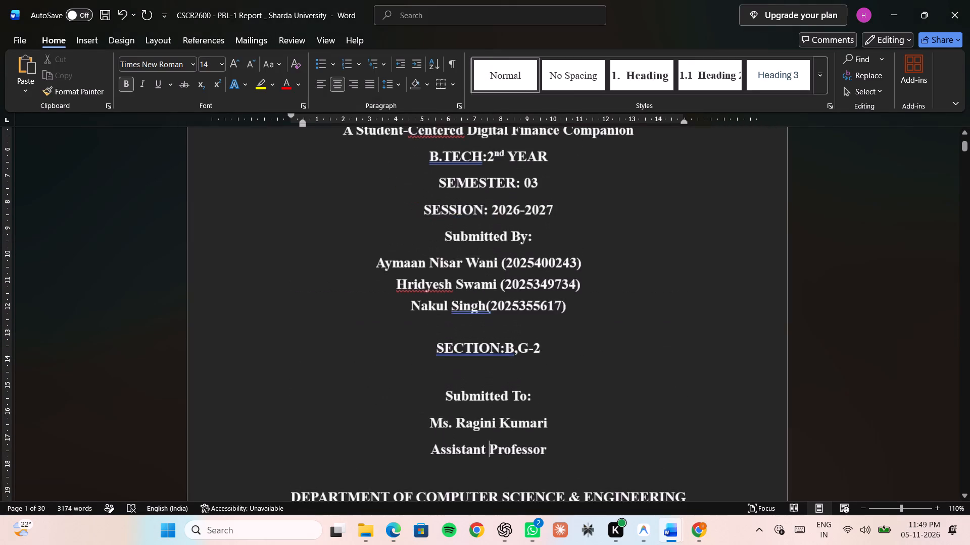
scroll(526, 340, up, 2)
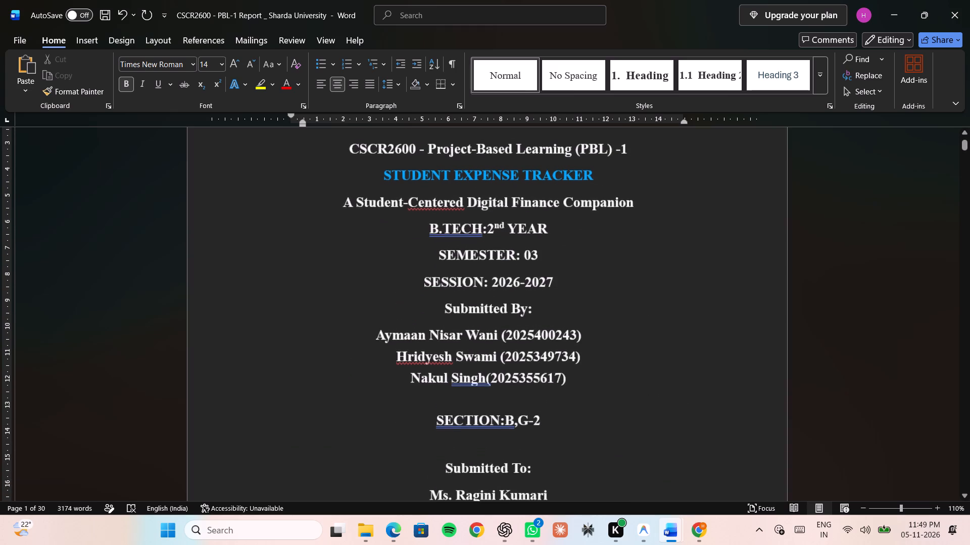
scroll(526, 340, up, 1)
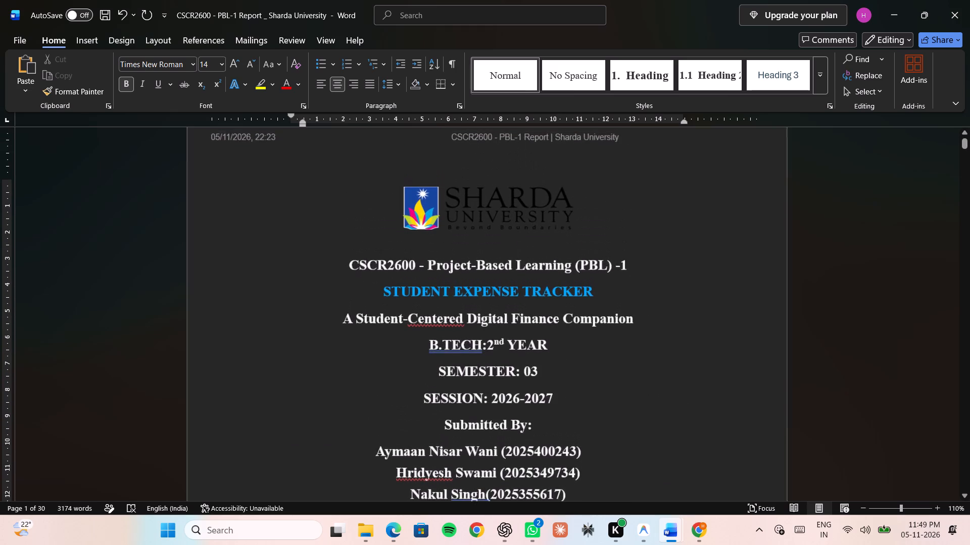
scroll(526, 340, down, 1)
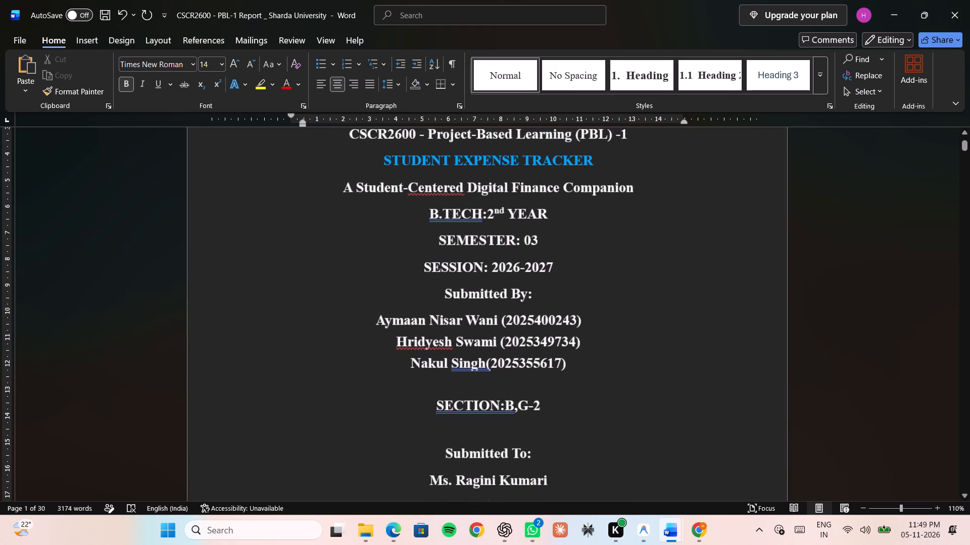
scroll(526, 340, down, 1)
click(692, 521)
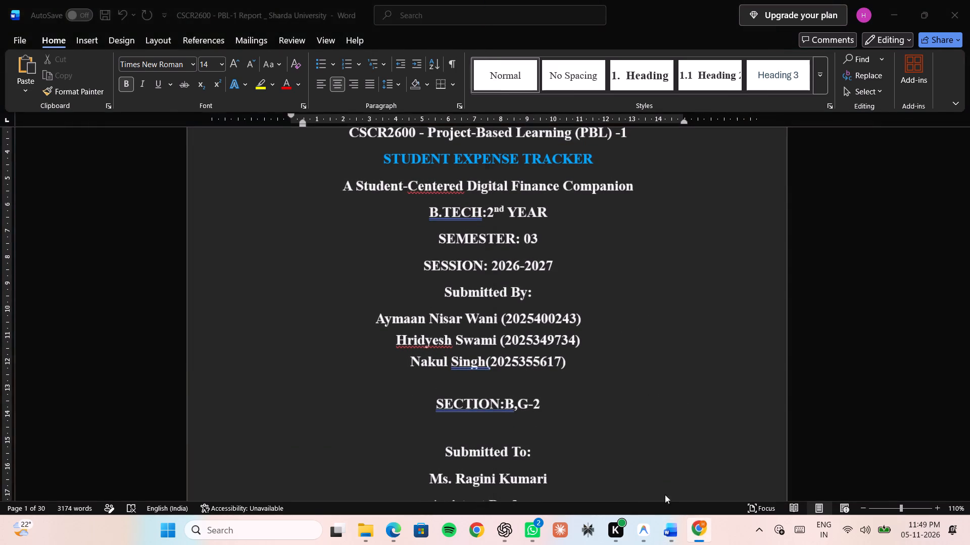
Show the start of the Swastik Care synopsis cover and arrange the browser and the Word report side by side.
scroll(440, 300, up, 1)
scroll(314, 210, up, 2)
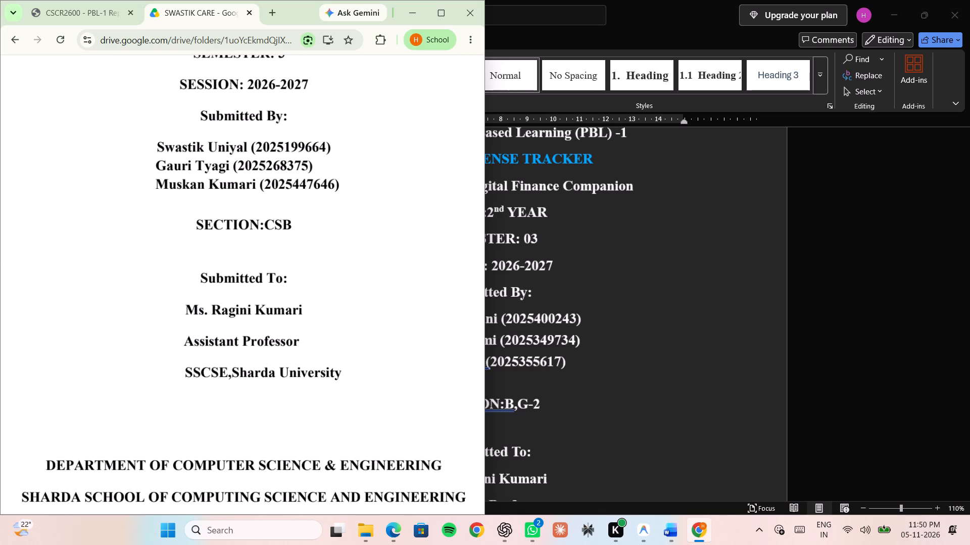
scroll(314, 210, up, 2)
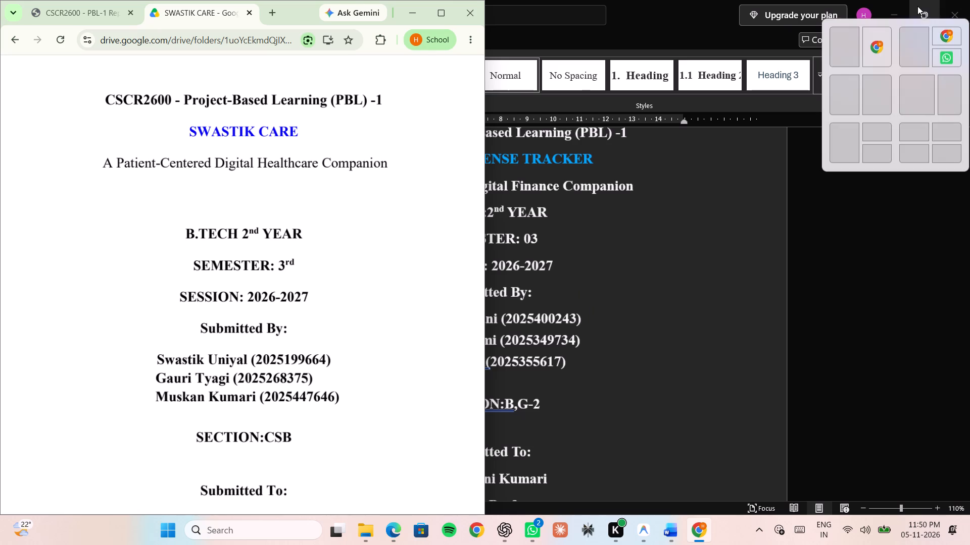
click(868, 49)
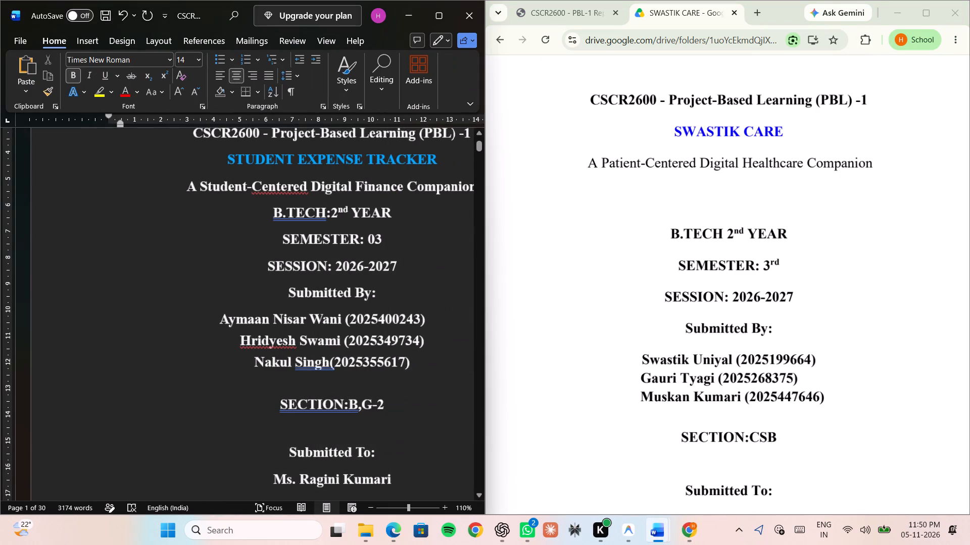
Insert a blank line between the course title and the "STUDENT EXPENSE TRACKER" title on the report's cover page.
scroll(414, 231, left, 1)
scroll(414, 231, up, 1)
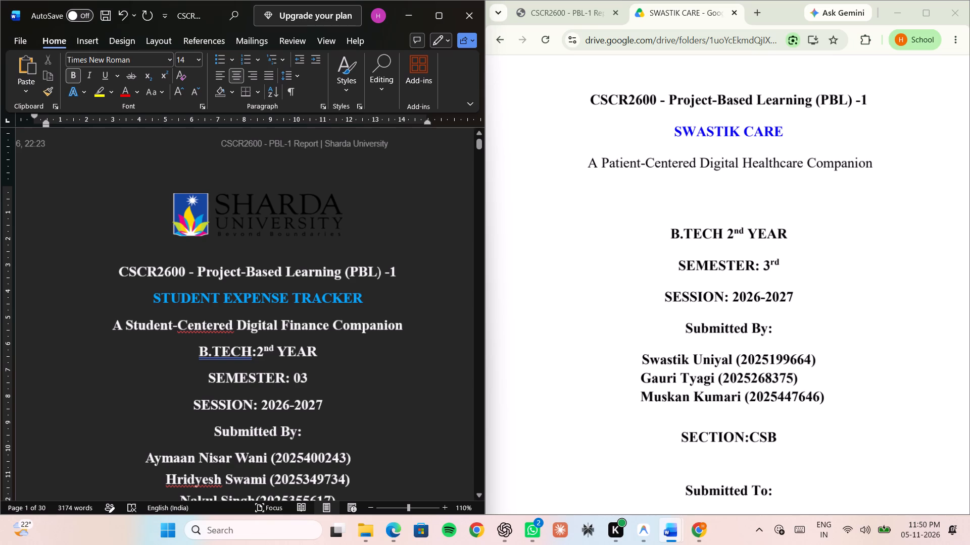
scroll(732, 302, up, 1)
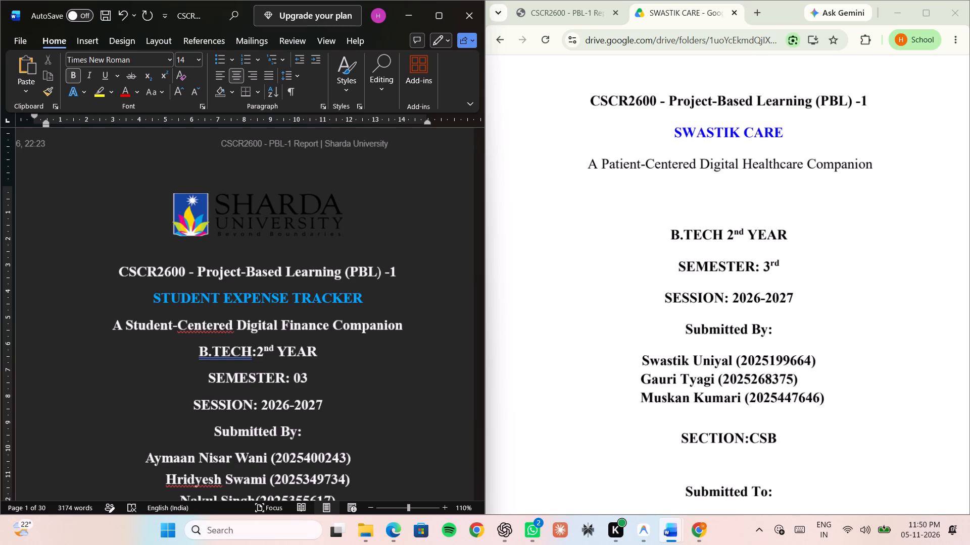
scroll(732, 302, up, 3)
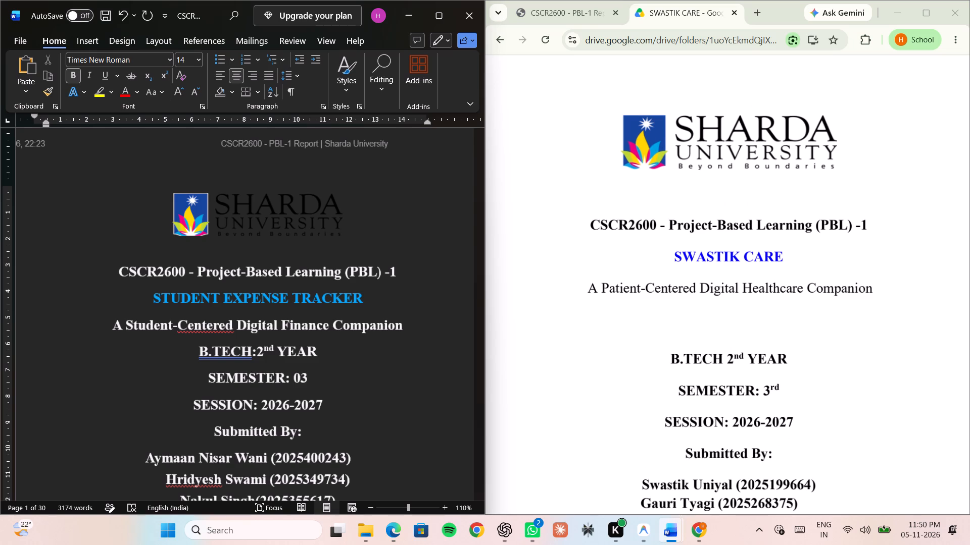
scroll(414, 323, down, 1)
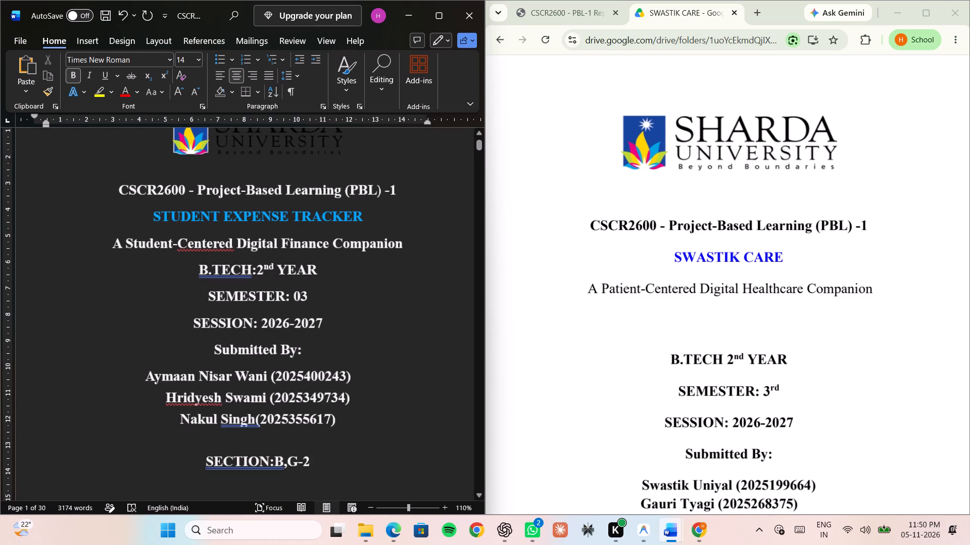
scroll(341, 316, up, 1)
click(150, 316)
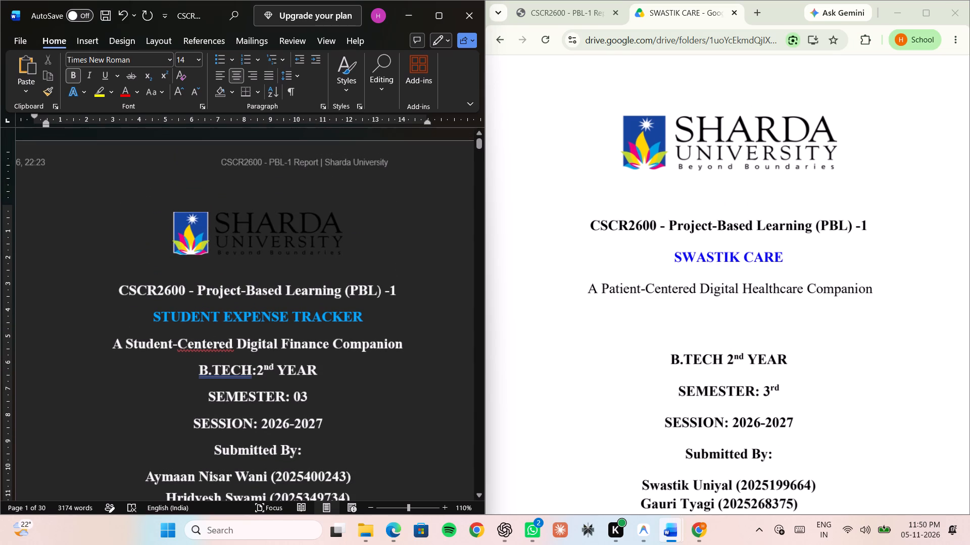
click(150, 316)
key(Left)
key(Left)
key(Return)
key(Down)
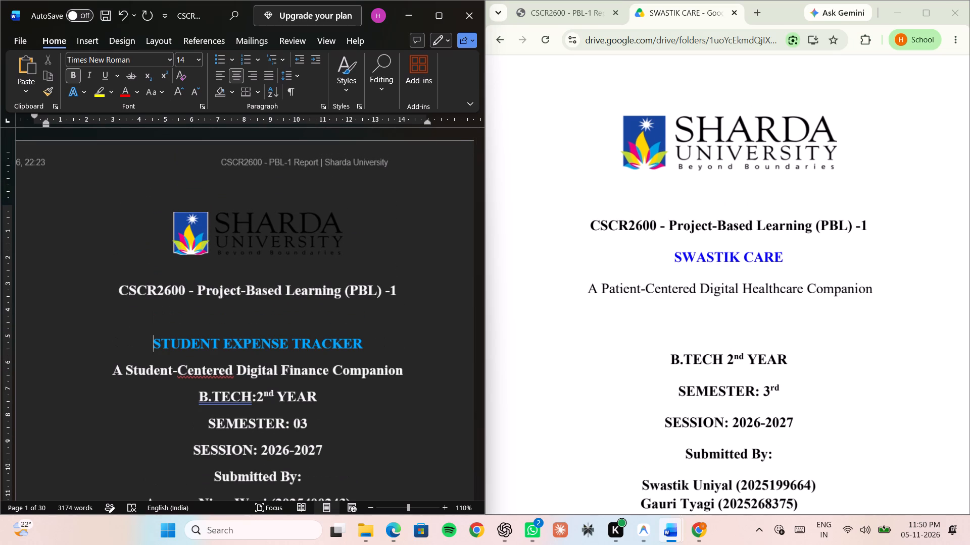
Insert a blank line between "STUDENT EXPENSE TRACKER" and the "A Student-Centered Digital Finance Companion" subtitle.
key(Left)
key(Left)
key(Left)
key(Left)
key(Left)
key(Left)
key(Return)
Insert a blank line between the Sharda University logo and the "CSCR2600 - Project-Based Learning (PBL) -1" line.
key(Up)
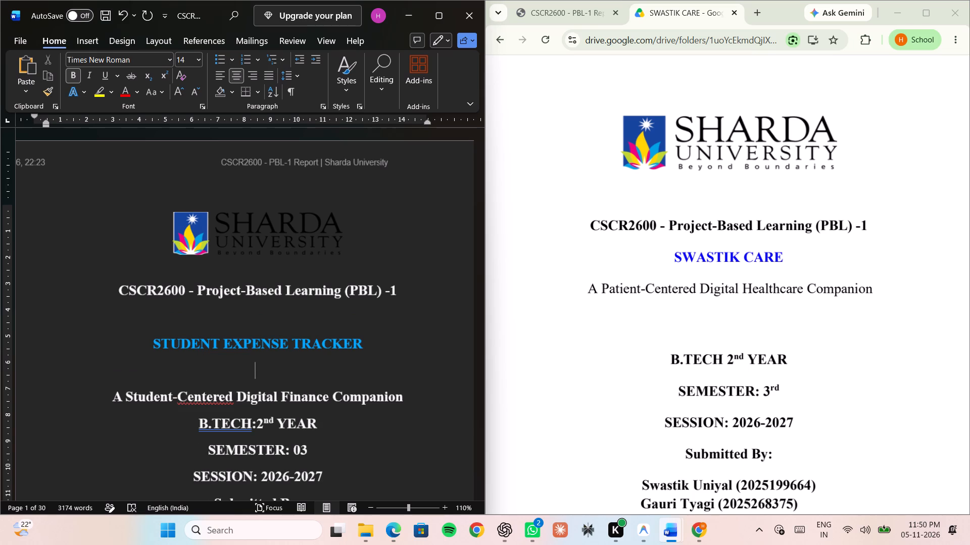
key(Up)
key(Up)
key(Up)
key(Return)
Insert a blank line between the subtitle and the B.TECH year line.
key(Down)
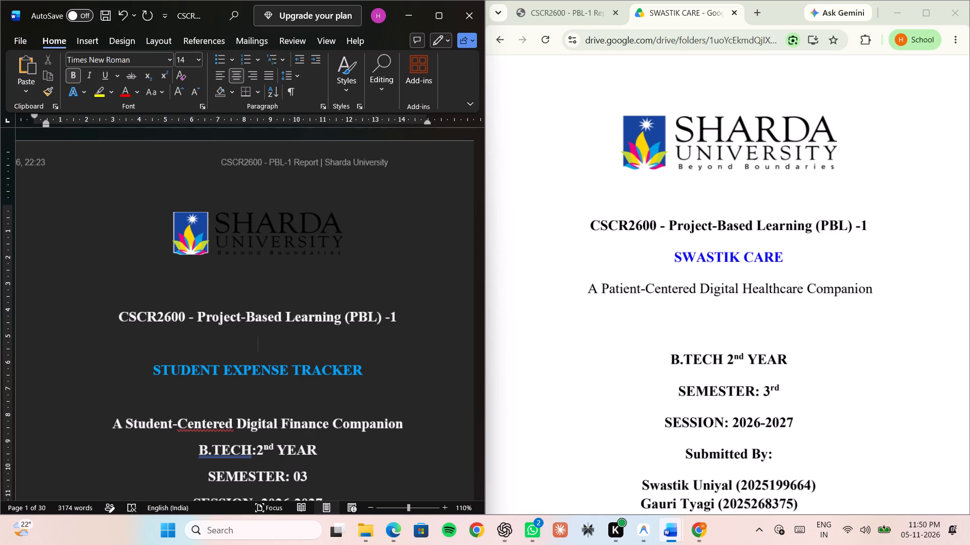
key(Down)
key(Down)
key(Down)
key(Down)
key(Down)
key(Up)
key(Return)
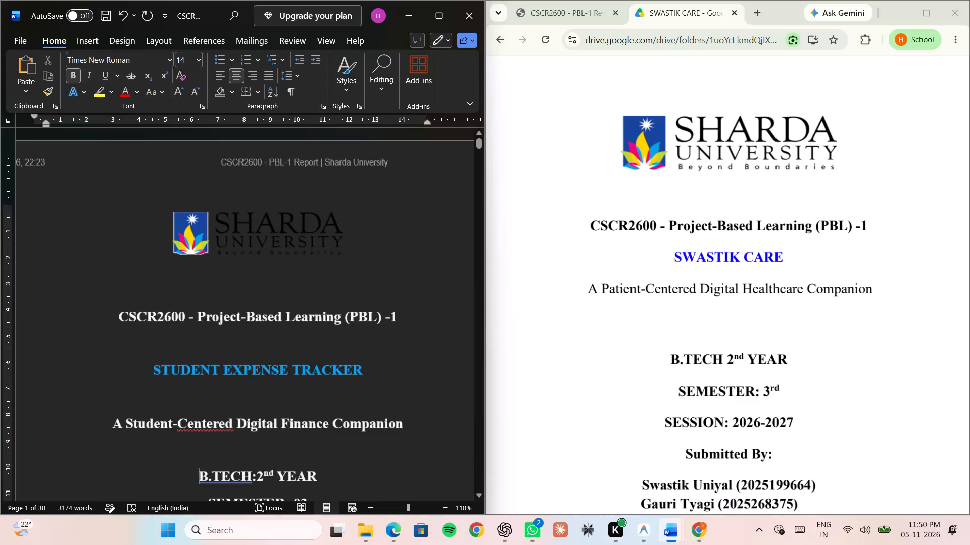
Change the semester value on the report's cover page to "3rd", directly above the session line with no blank line between.
scroll(176, 282, down, 2)
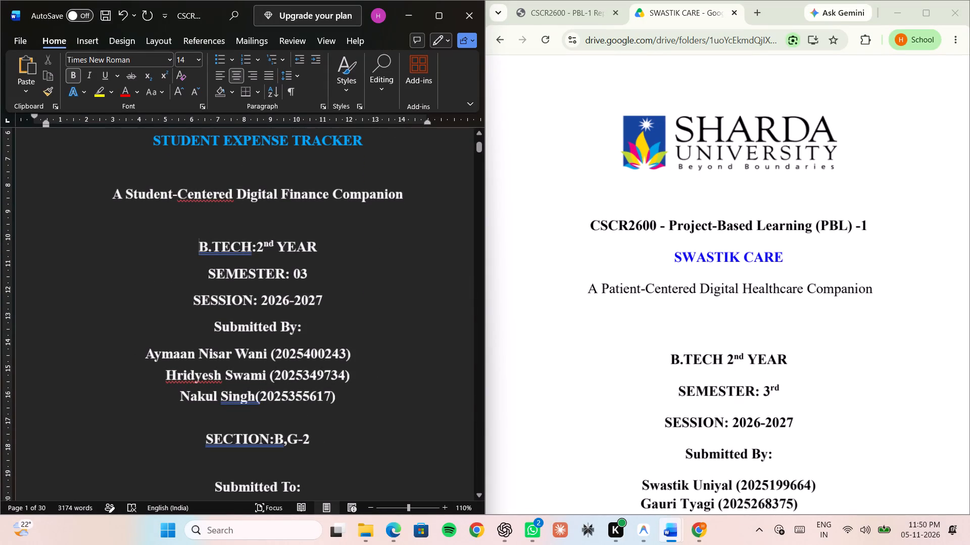
key(Down)
key(Right)
key(Right)
key(Right)
key(Right)
key(Right)
key(Right)
key(Right)
key(Right)
key(Right)
key(Right)
key(Right)
key(Right)
key(BackSpace)
key(BackSpace)
key(BackSpace)
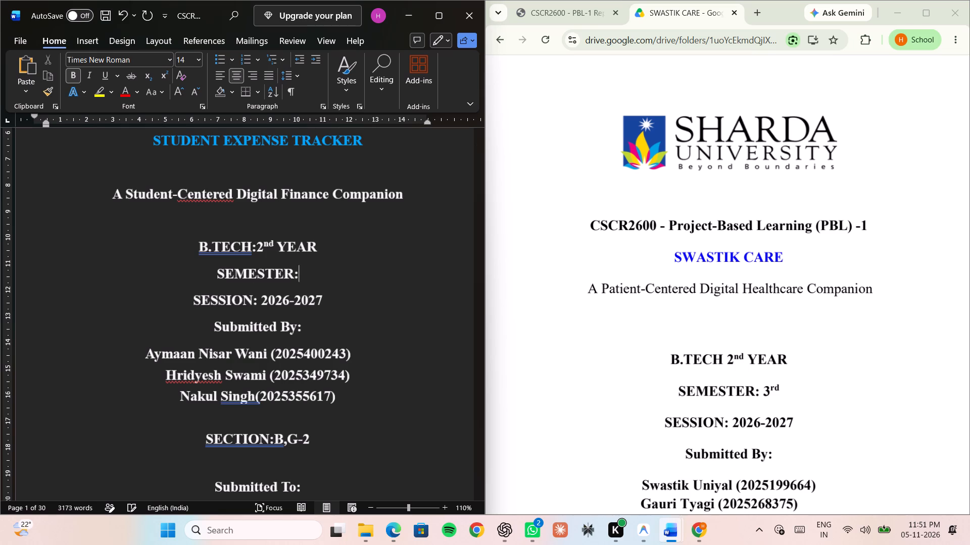
key(space)
text(3rd)
key(Return)
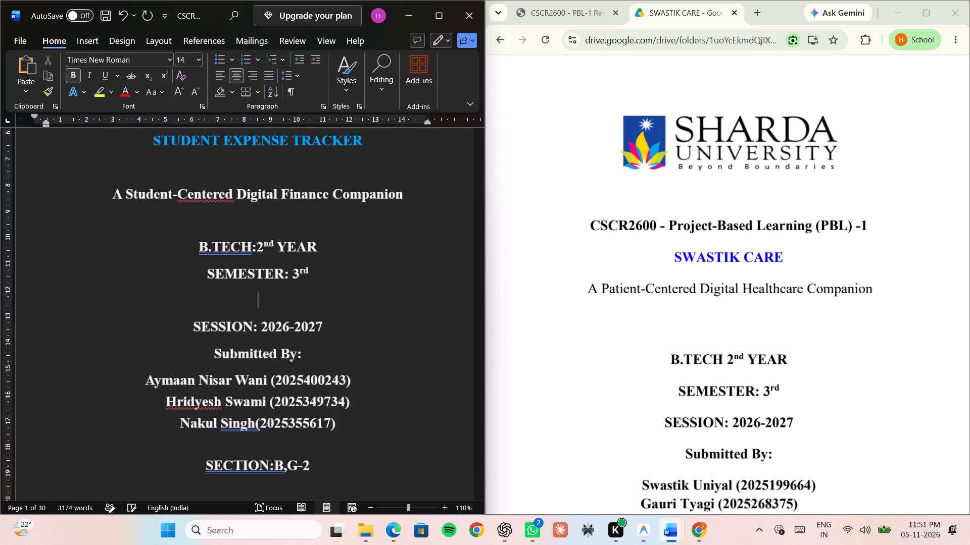
key(BackSpace)
key(BackSpace)
key(BackSpace)
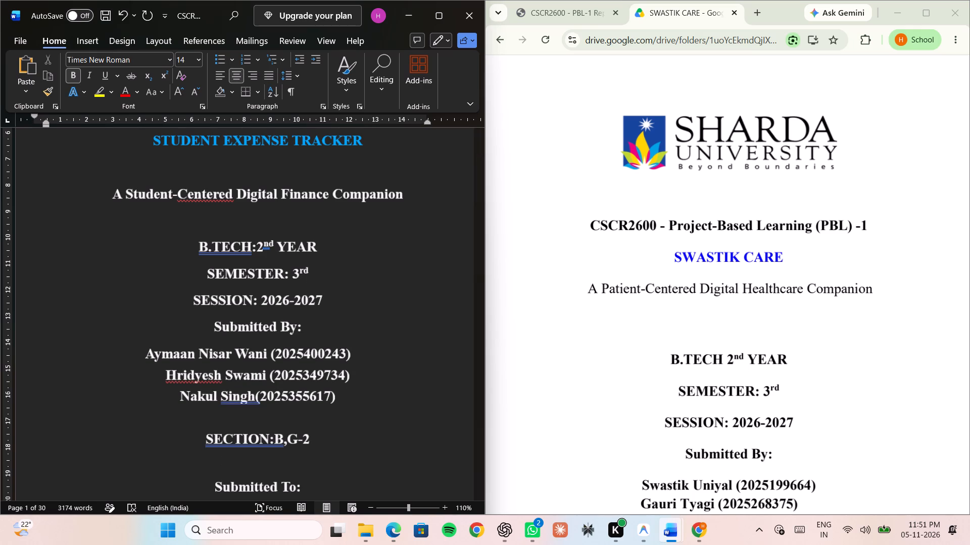
Consult the synopsis's section line and place the text cursor on the SECTION line of the report's cover page.
scroll(642, 340, down, 2)
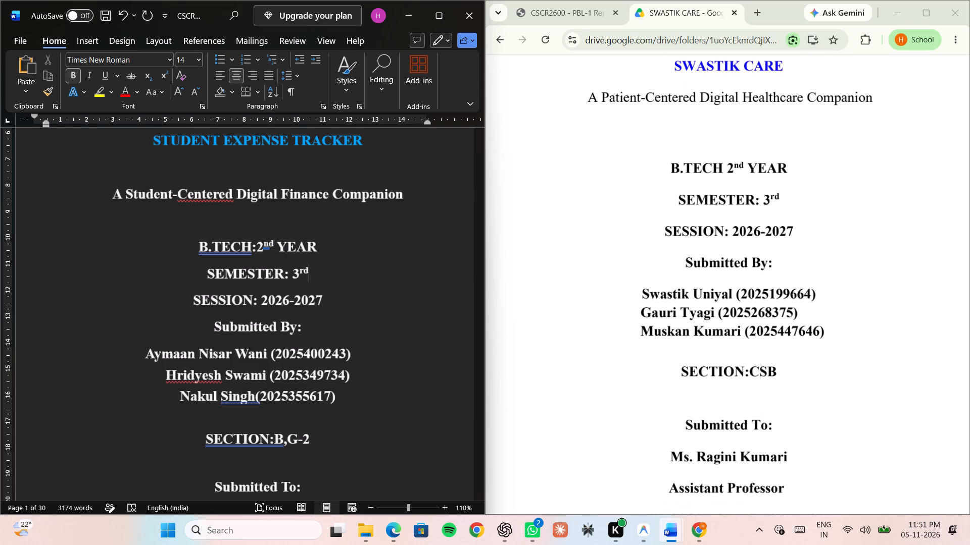
click(374, 325)
key(Down)
key(Down)
key(Down)
Add "CS" before the B in the cover page's SECTION line so that it reads "SECTION:CSB,G-2".
key(Down)
key(Left)
key(Left)
key(Left)
key(Left)
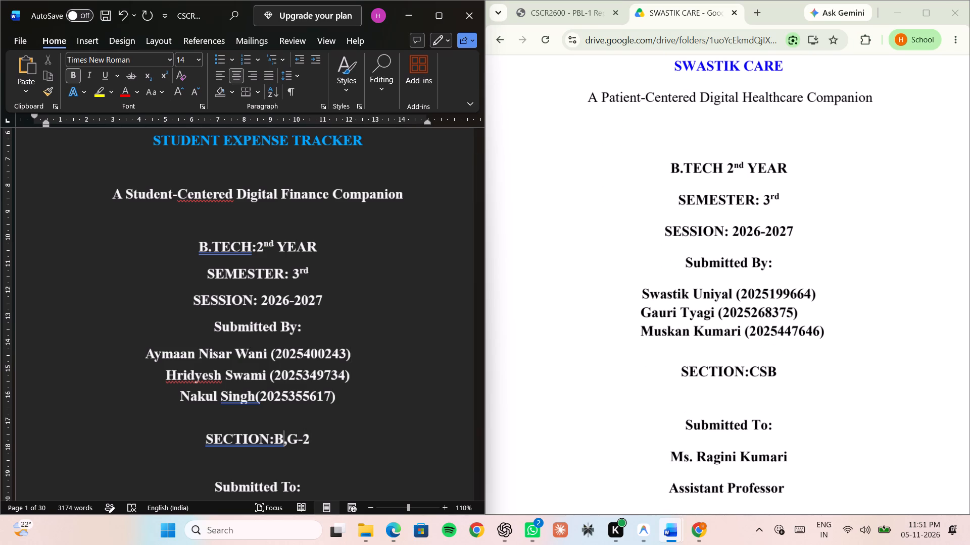
key(Left)
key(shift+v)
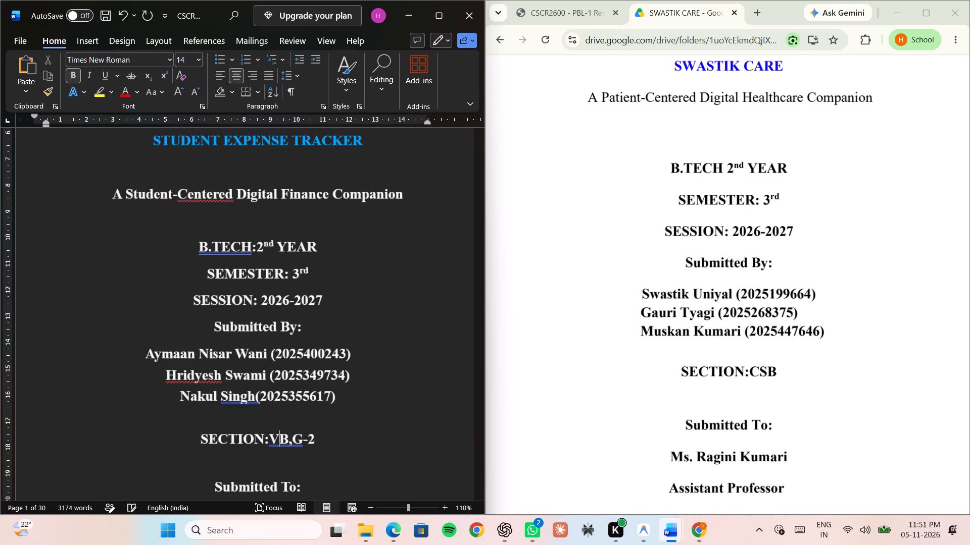
key(shift+BackSpace)
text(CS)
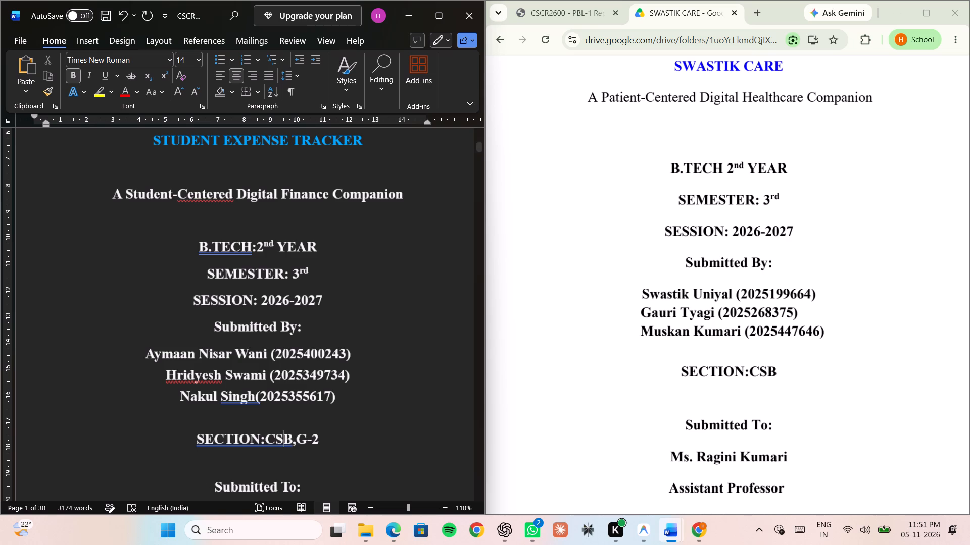
Open the font size choices for the blank line between "Assistant Professor" and the DEPARTMENT OF COMPUTER SCIENCE & ENGINEERING line.
scroll(707, 372, down, 1)
scroll(424, 381, down, 1)
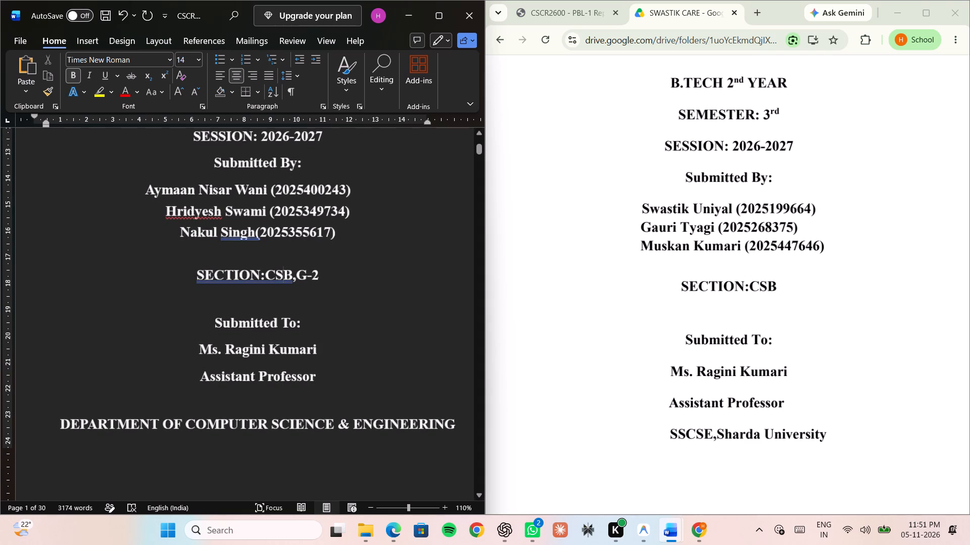
scroll(185, 407, down, 1)
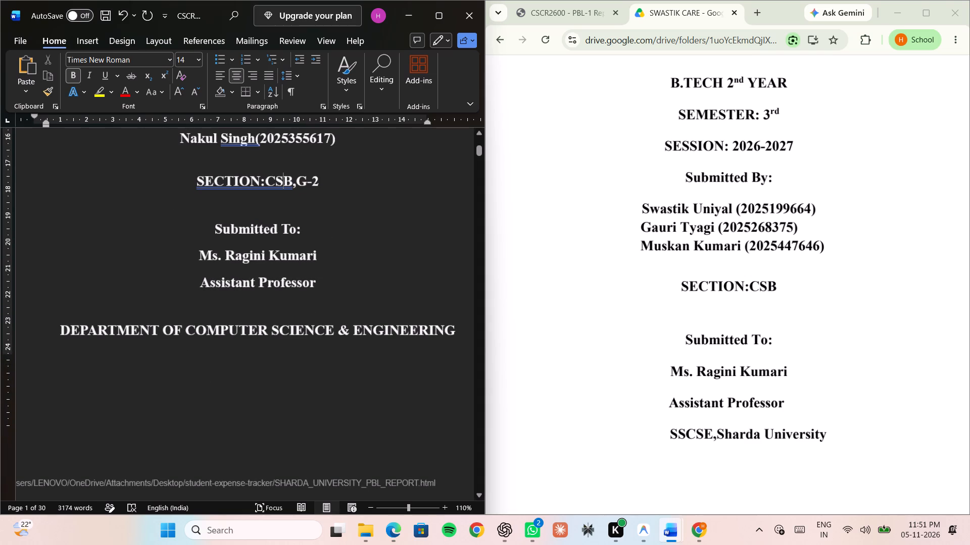
click(214, 329)
key(Down)
key(Down)
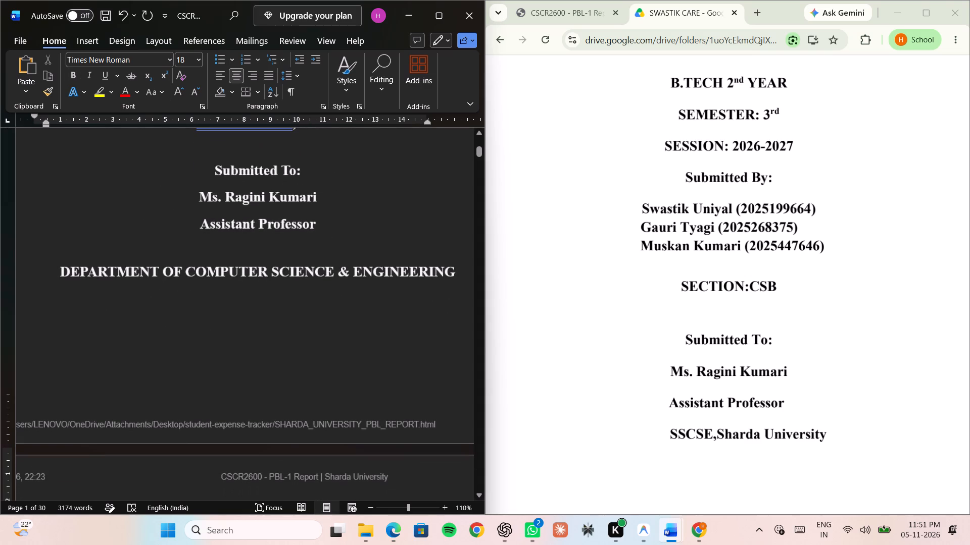
key(Up)
key(Up)
key(Up)
key(Up)
key(Down)
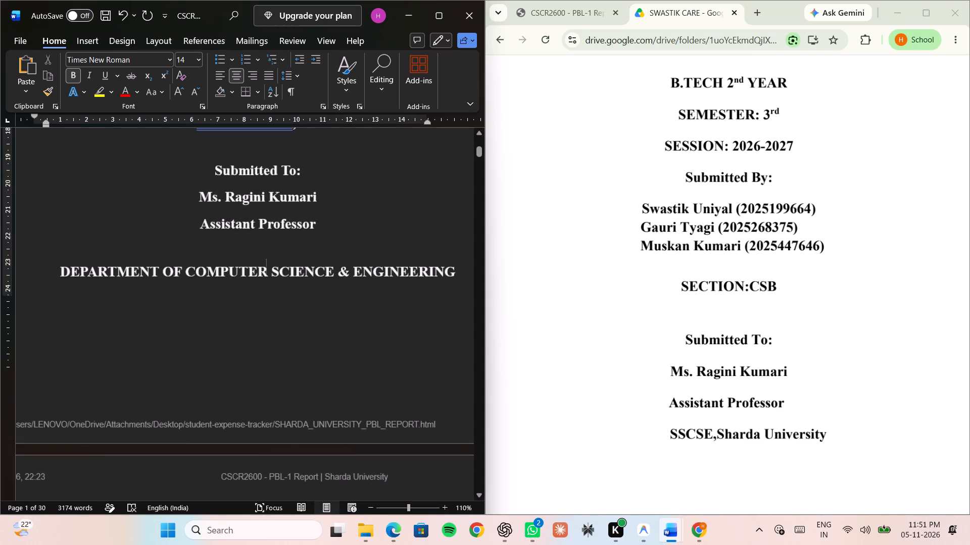
key(Up)
key(Up)
key(Down)
key(Down)
click(200, 61)
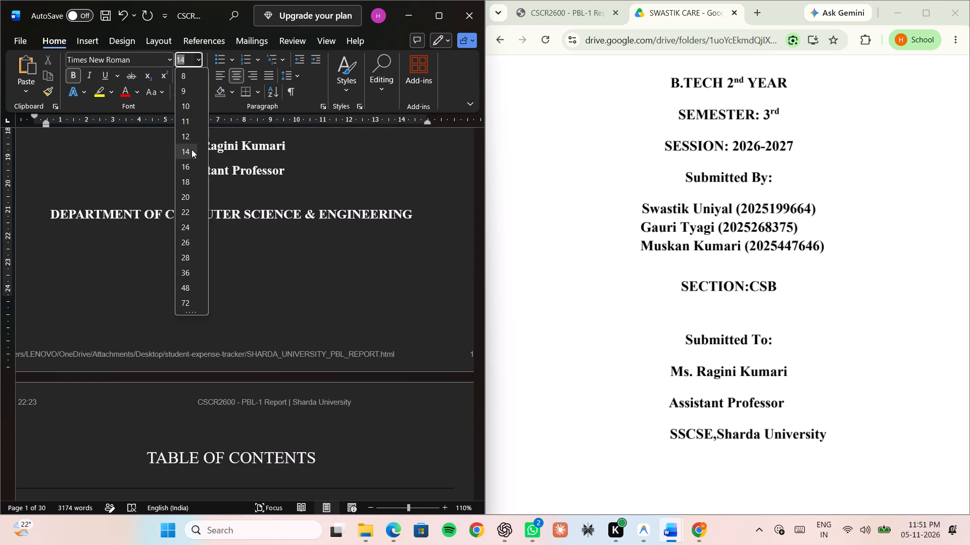
Set the font size to 14 for the cover page's "DEPARTMENT OF COMPUTER SCIENCE & ENGINEERING" line.
click(191, 149)
Review the lower part of the report's cover page and its TABLE OF CONTENTS page.
scroll(319, 245, up, 1)
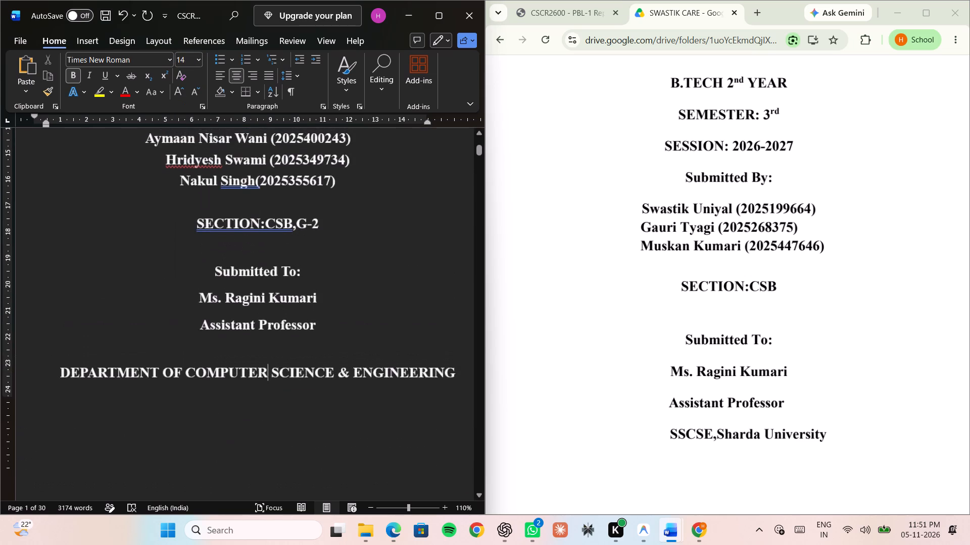
scroll(319, 245, up, 2)
scroll(319, 245, down, 3)
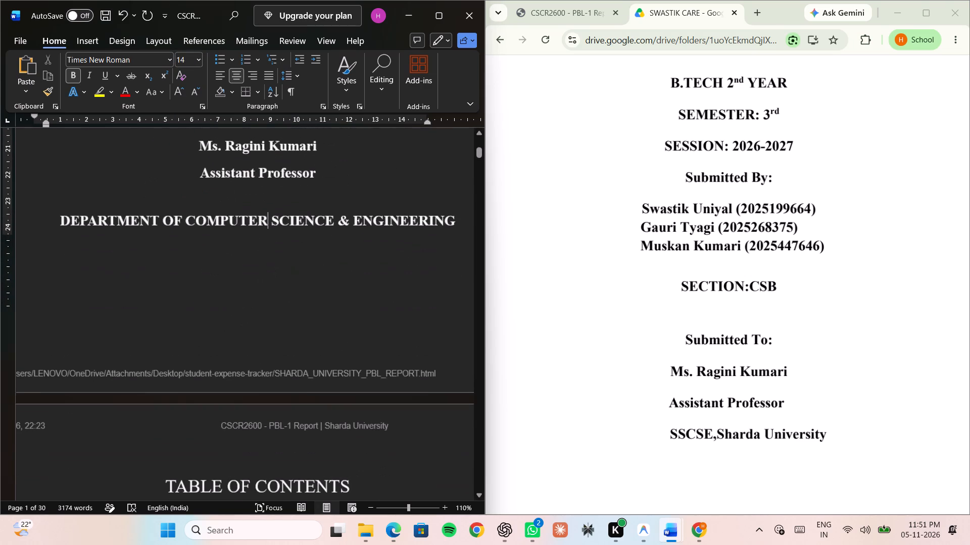
scroll(319, 245, down, 1)
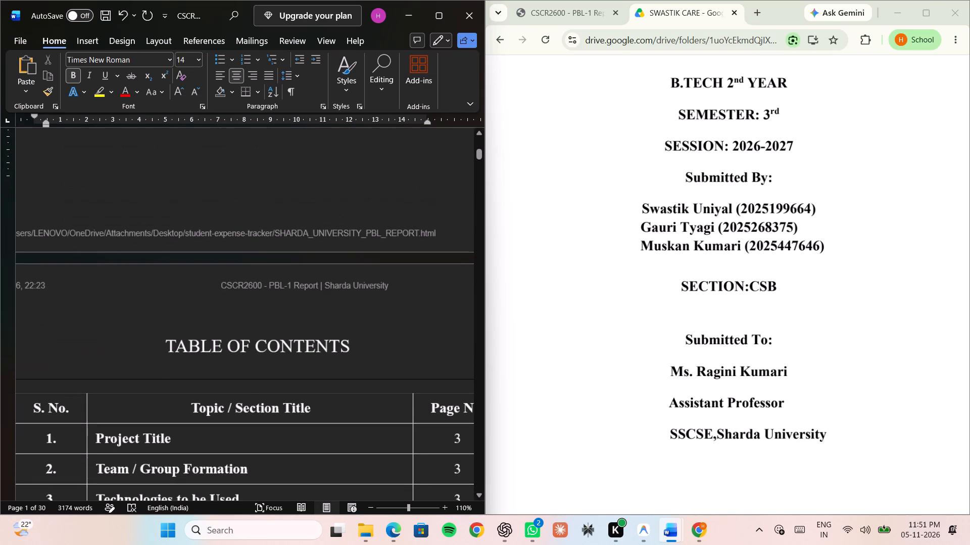
ctrl+scroll(403, 334, down, 1)
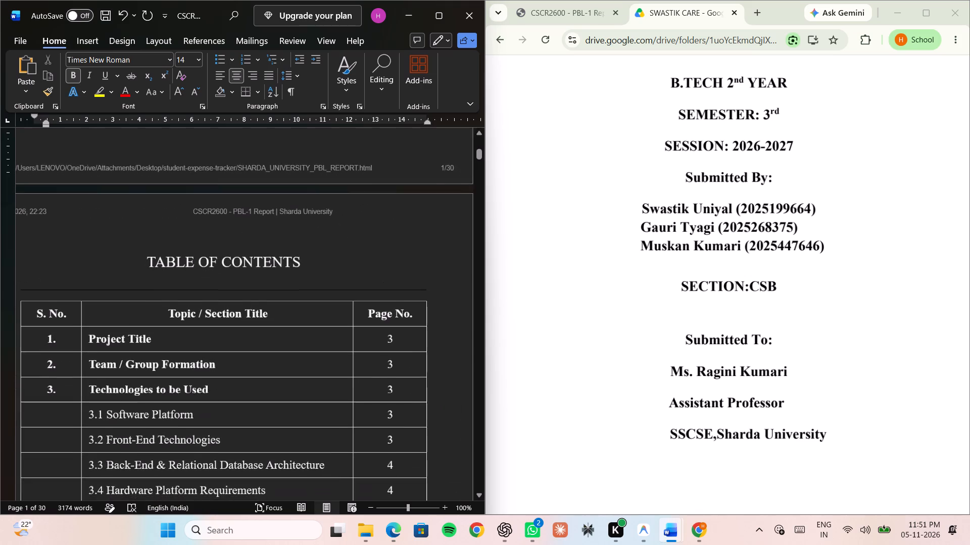
scroll(403, 334, right, 1)
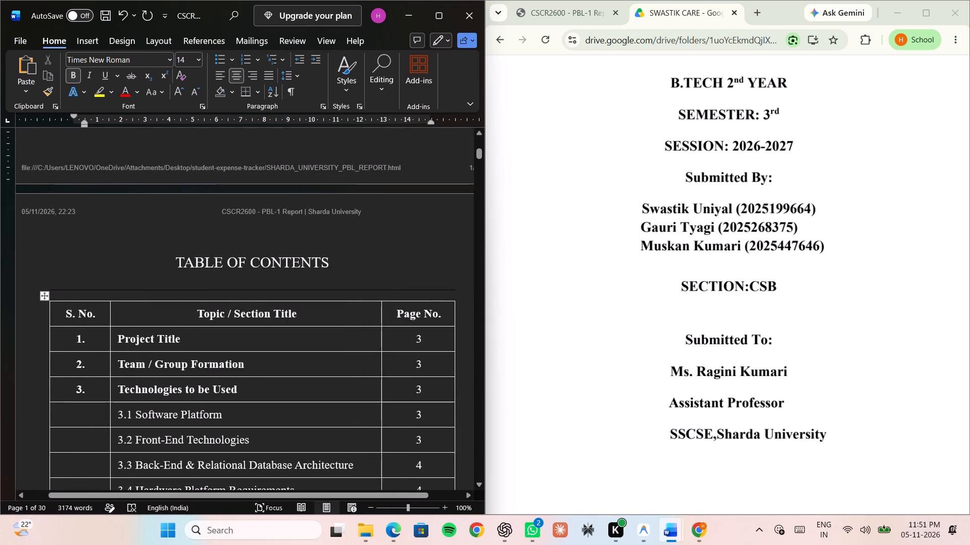
ctrl+scroll(403, 334, down, 2)
scroll(403, 334, down, 1)
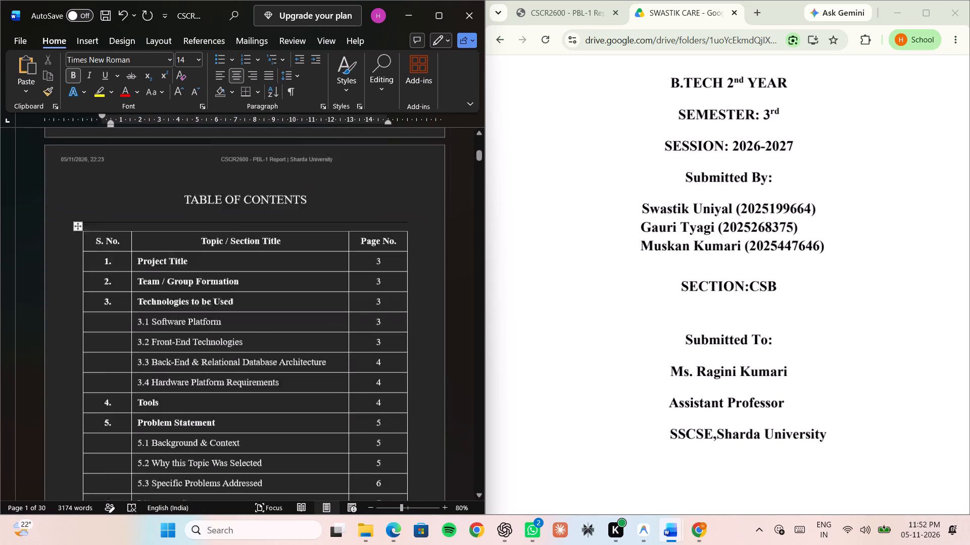
scroll(403, 334, down, 1)
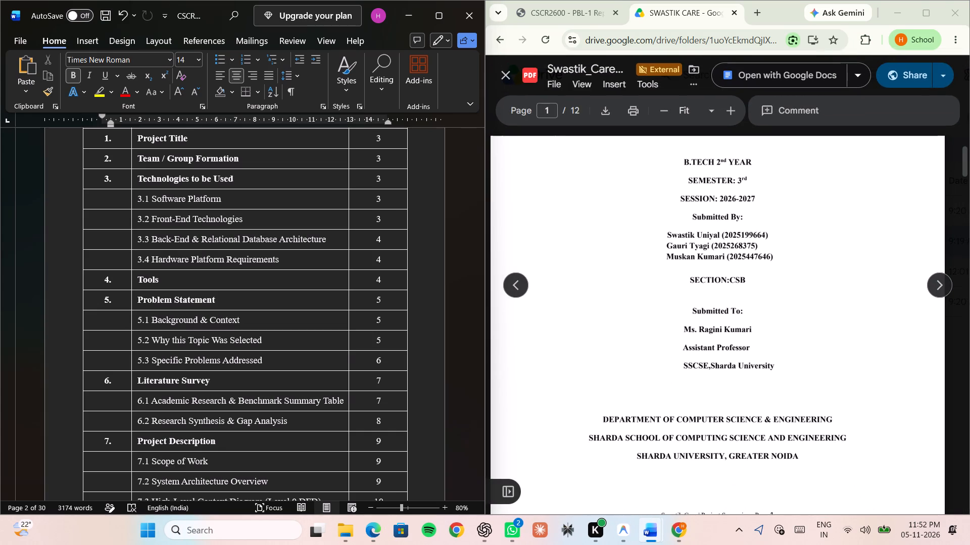
Examine the layout and entries of the synopsis's Table of Contents and its adjoining pages against the report's contents table.
scroll(761, 264, down, 4)
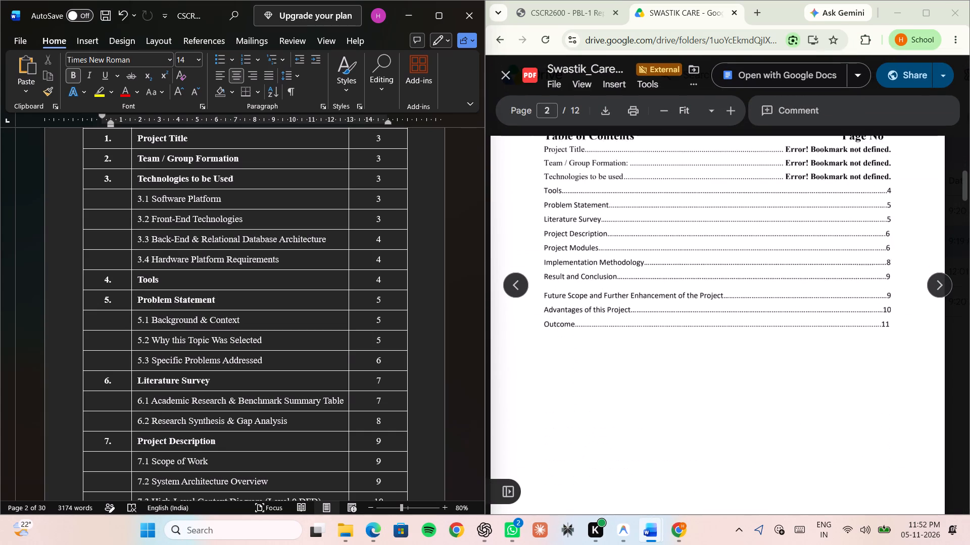
scroll(761, 264, down, 1)
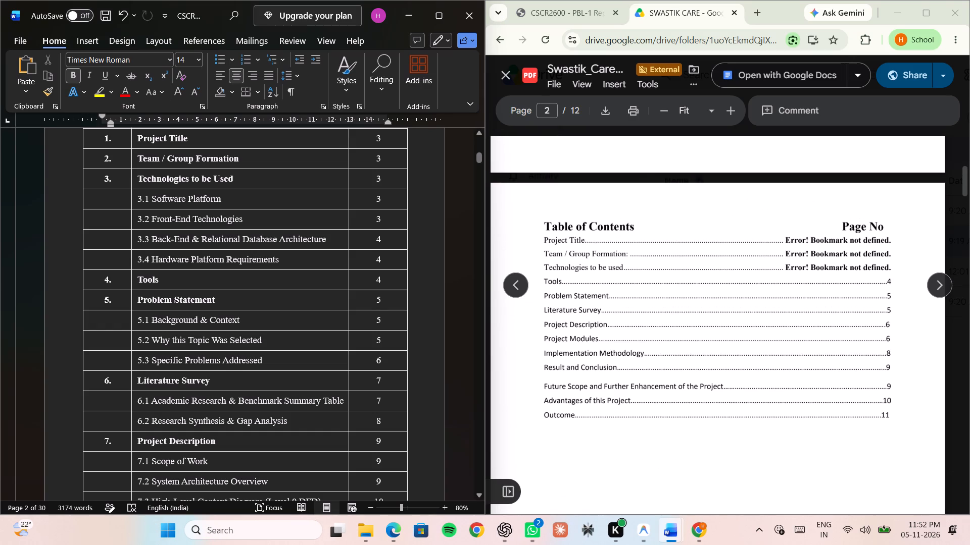
scroll(361, 305, up, 2)
scroll(361, 314, down, 2)
scroll(685, 343, down, 5)
scroll(685, 343, up, 1)
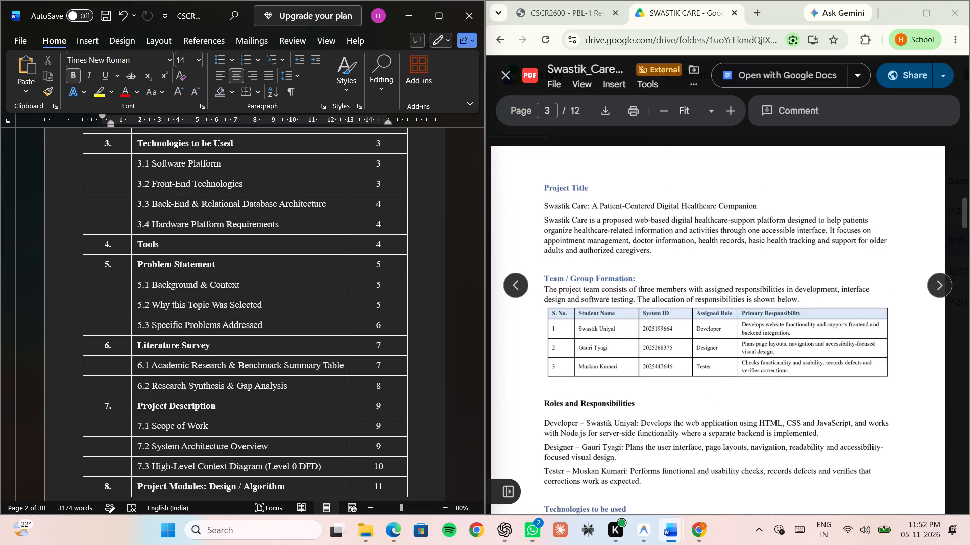
scroll(685, 343, up, 4)
scroll(685, 343, down, 1)
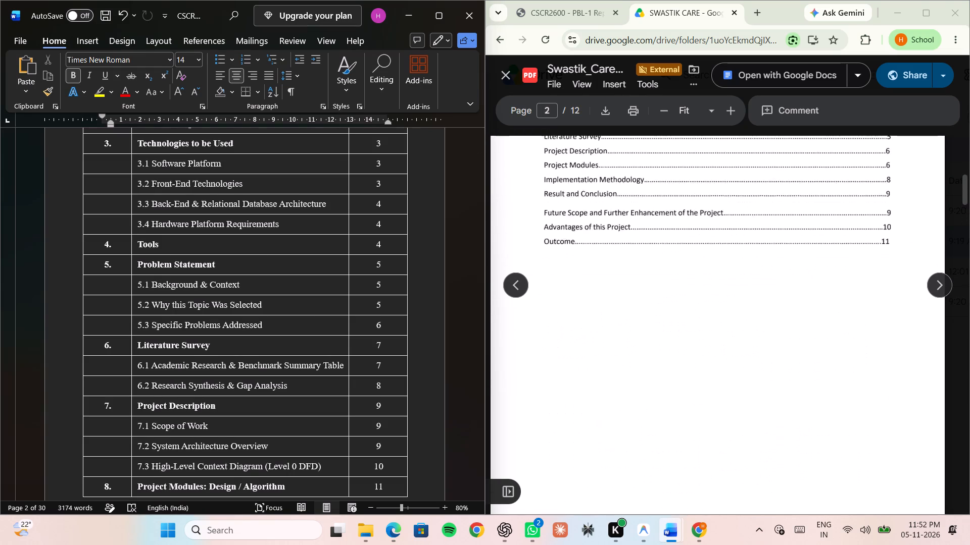
scroll(685, 343, down, 1)
scroll(685, 343, up, 2)
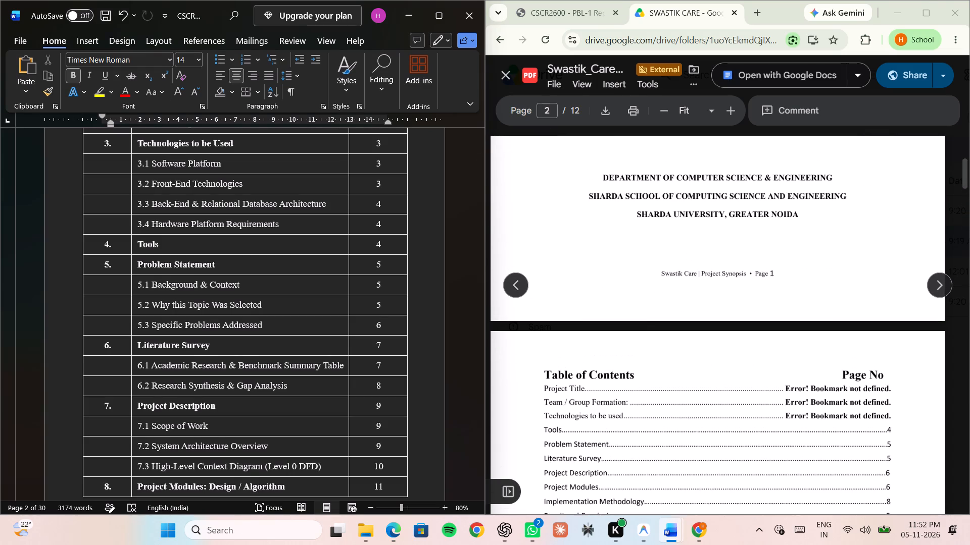
scroll(685, 343, down, 2)
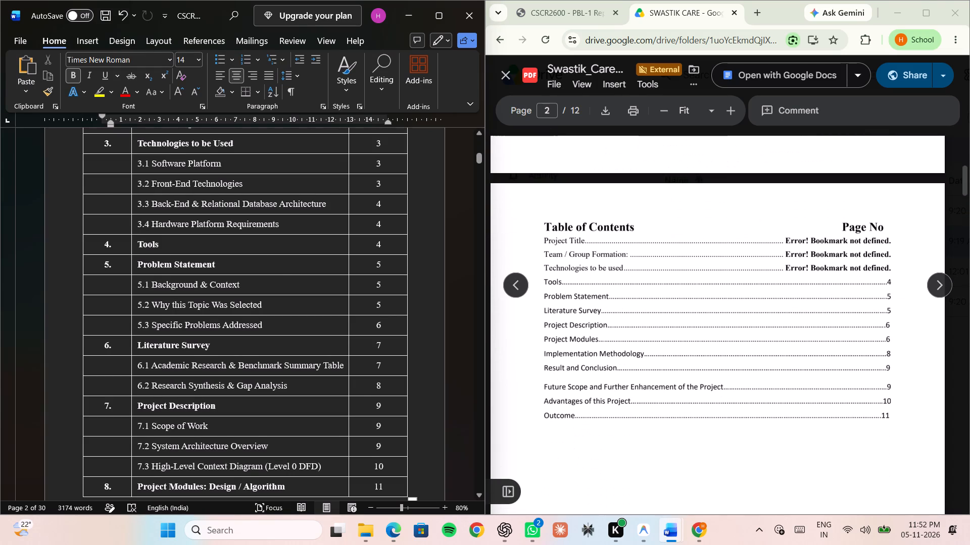
scroll(361, 264, up, 2)
scroll(361, 264, down, 1)
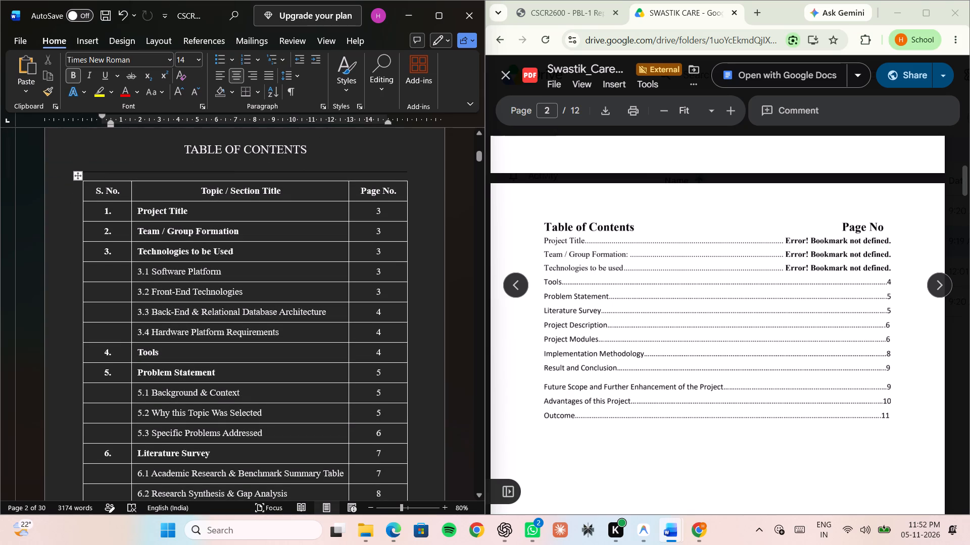
Look through the report's full contents table, from Project Title to Signature Sheet, and the opening sections after it.
scroll(196, 238, down, 5)
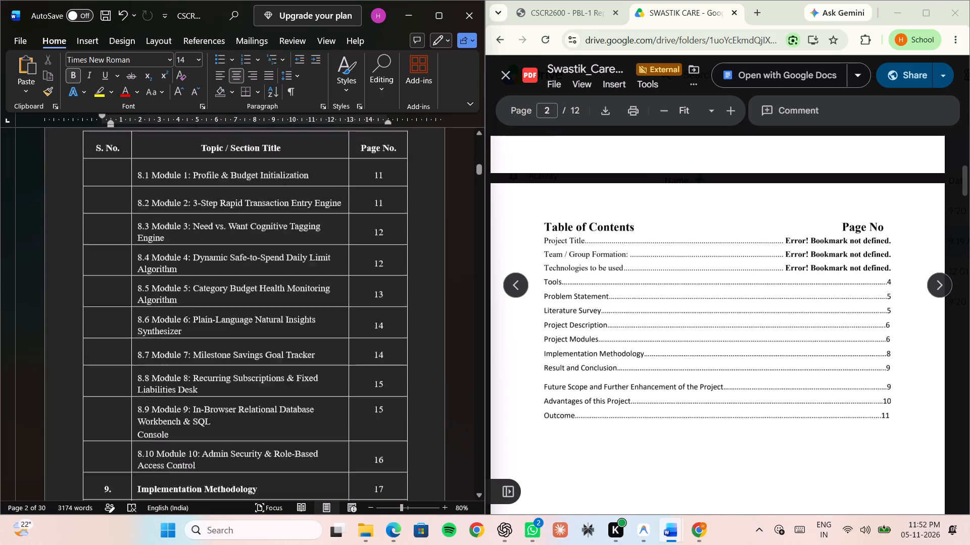
scroll(196, 238, down, 6)
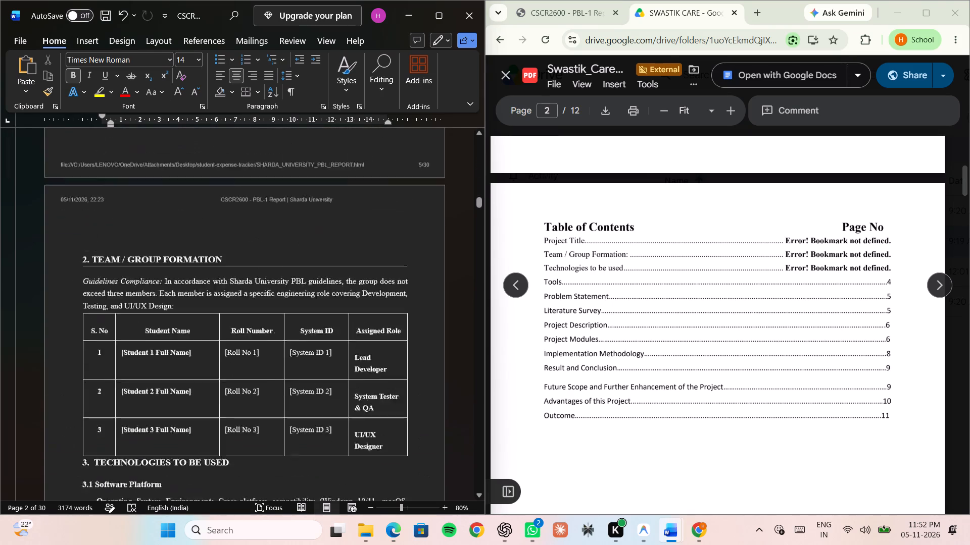
scroll(196, 238, up, 10)
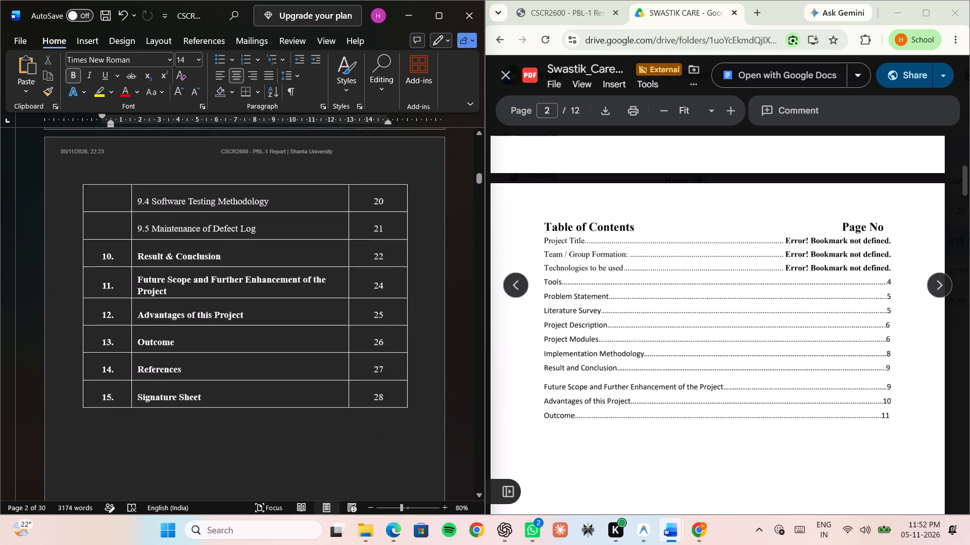
scroll(225, 249, up, 8)
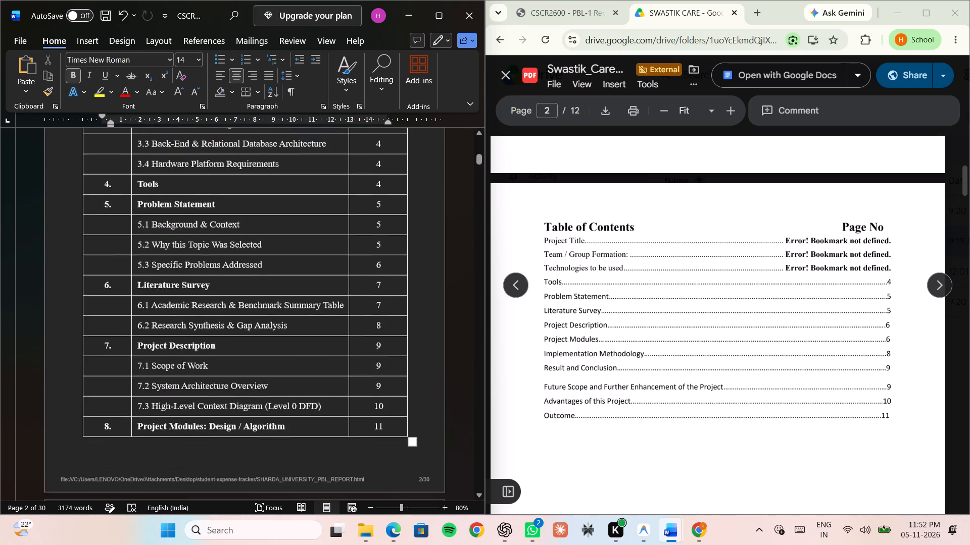
scroll(225, 249, up, 3)
scroll(225, 249, down, 1)
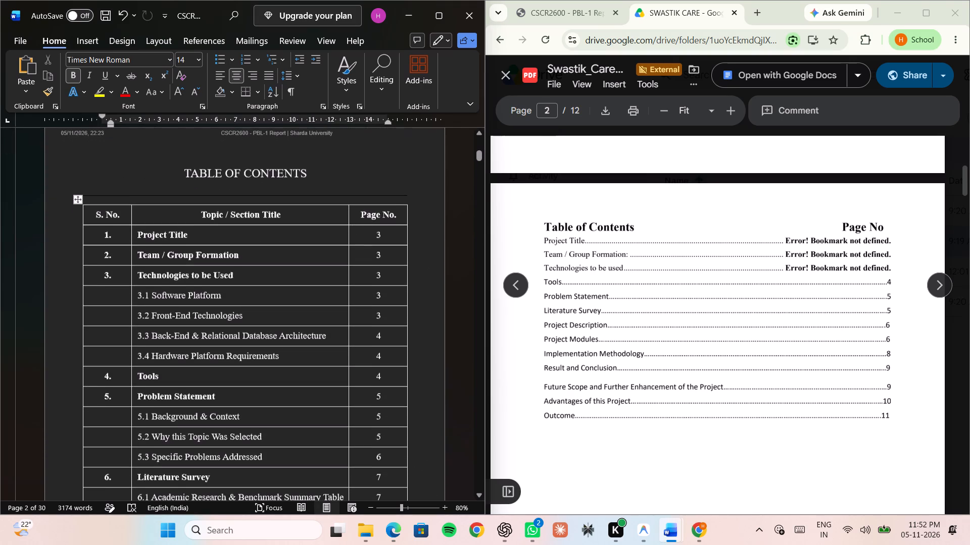
Delete the entire contents table under the report's TABLE OF CONTENTS heading, from the header row through the Signature Sheet row.
click(95, 208)
drag(95, 208, 243, 403)
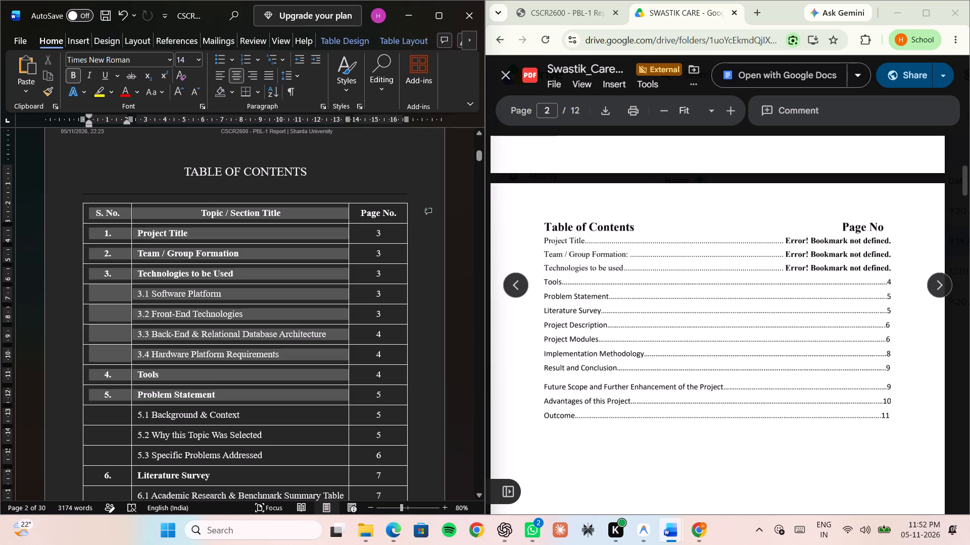
drag(243, 403, 422, 530)
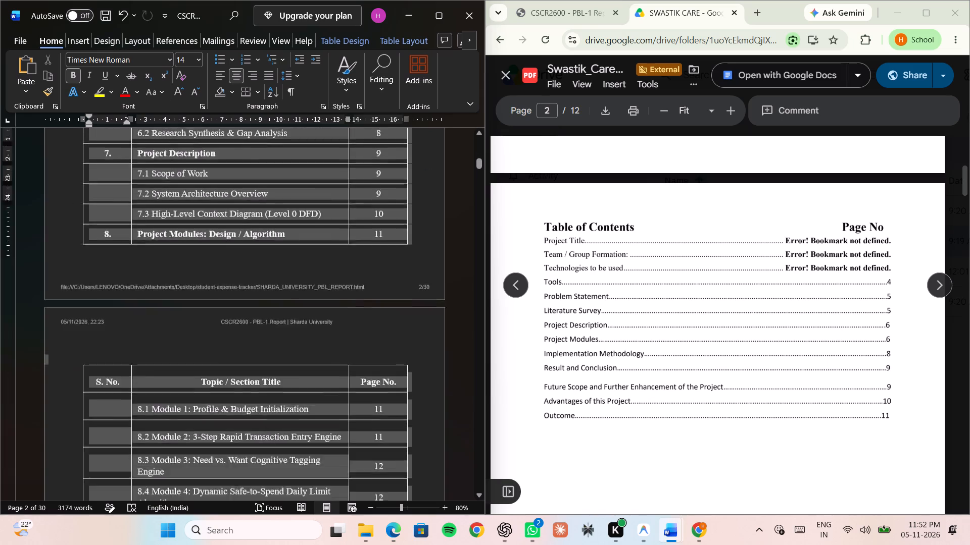
drag(422, 530, 390, 508)
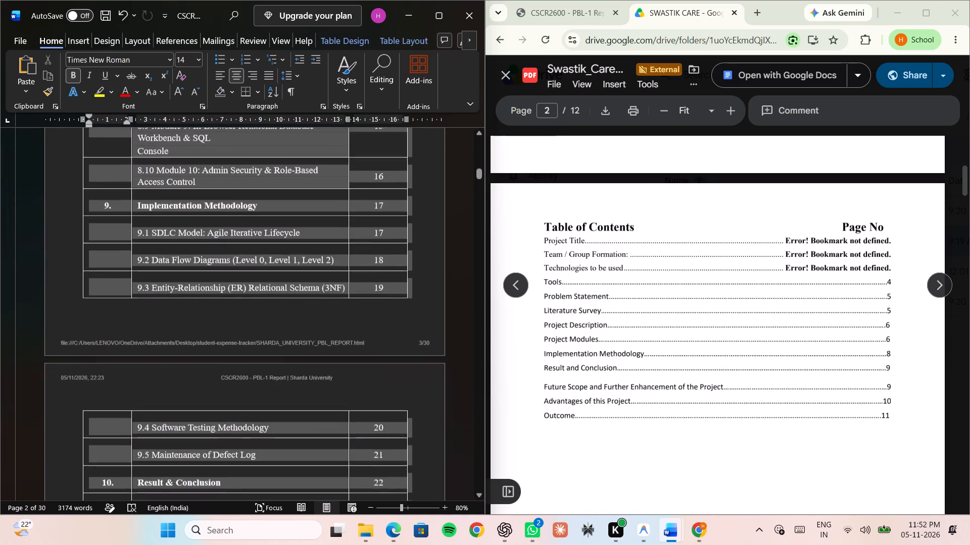
drag(390, 508, 390, 505)
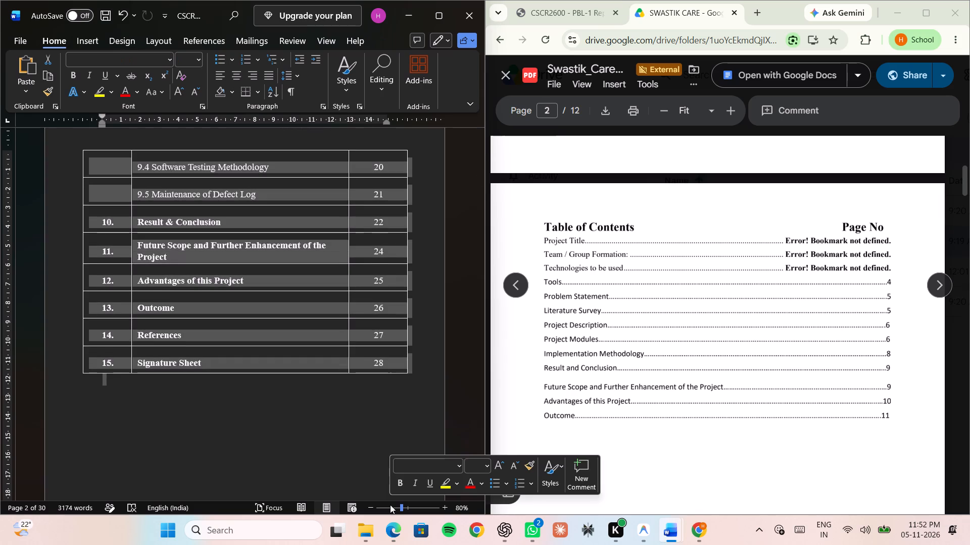
key(BackSpace)
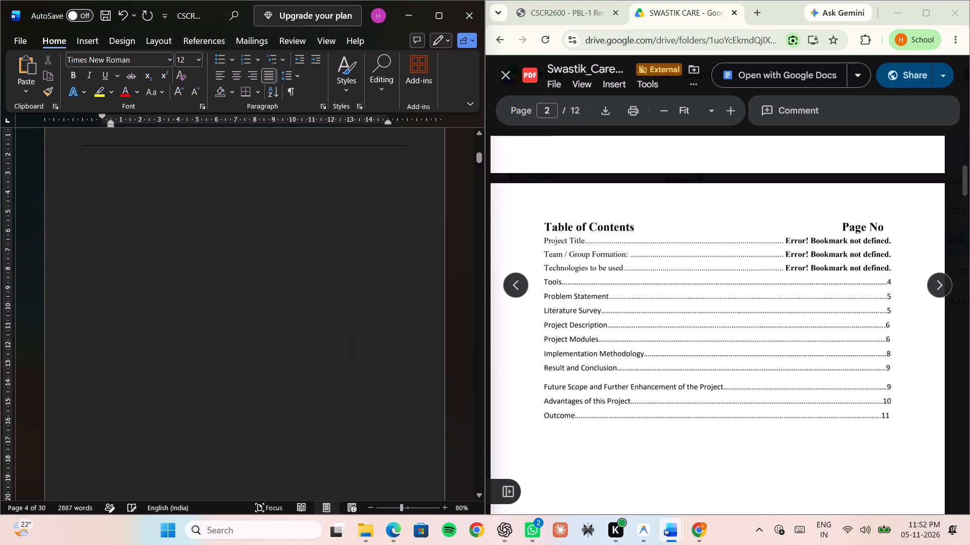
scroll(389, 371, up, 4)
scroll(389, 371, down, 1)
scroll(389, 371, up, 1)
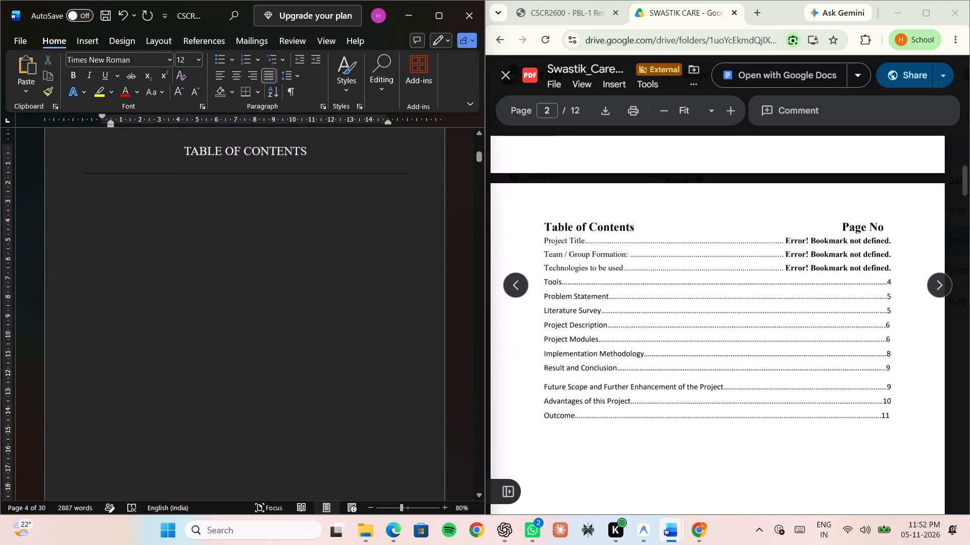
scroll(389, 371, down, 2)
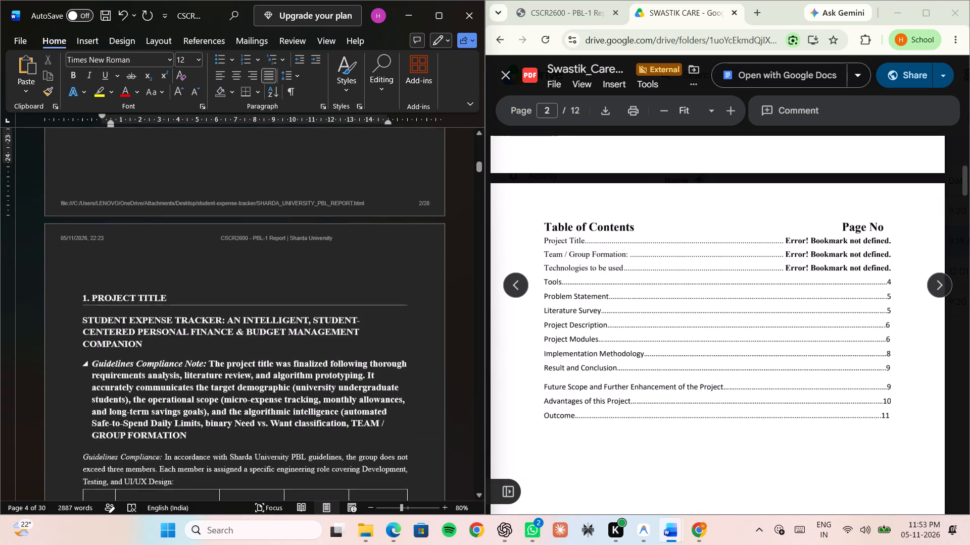
Look through the report's Project Title, Team / Group Formation and Technologies to Be Used sections and the emptied TABLE OF CONTENTS page.
scroll(389, 371, down, 6)
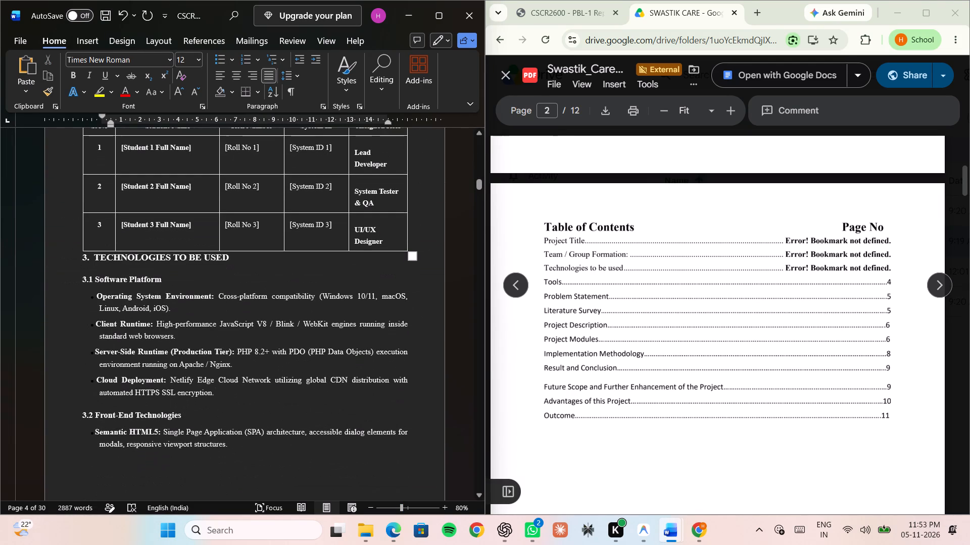
scroll(389, 371, down, 1)
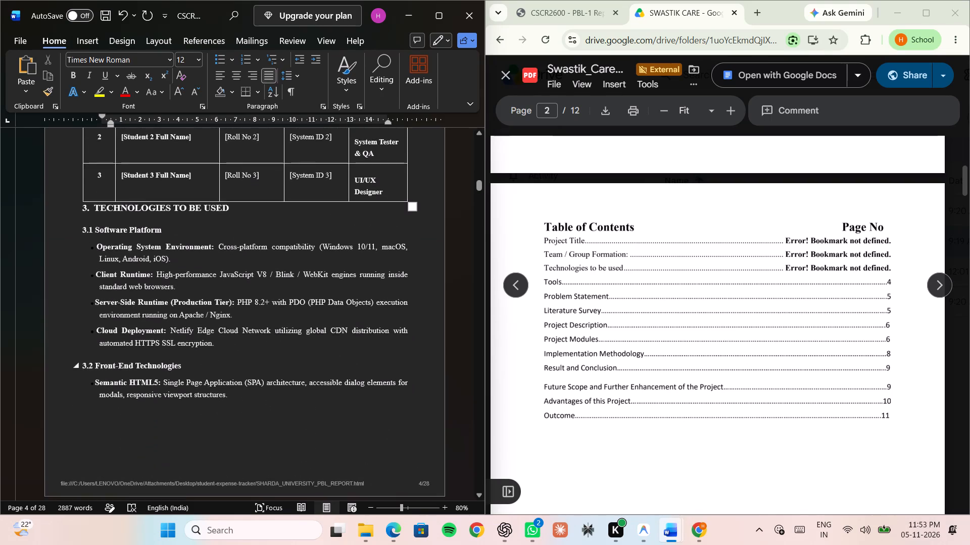
scroll(389, 371, down, 3)
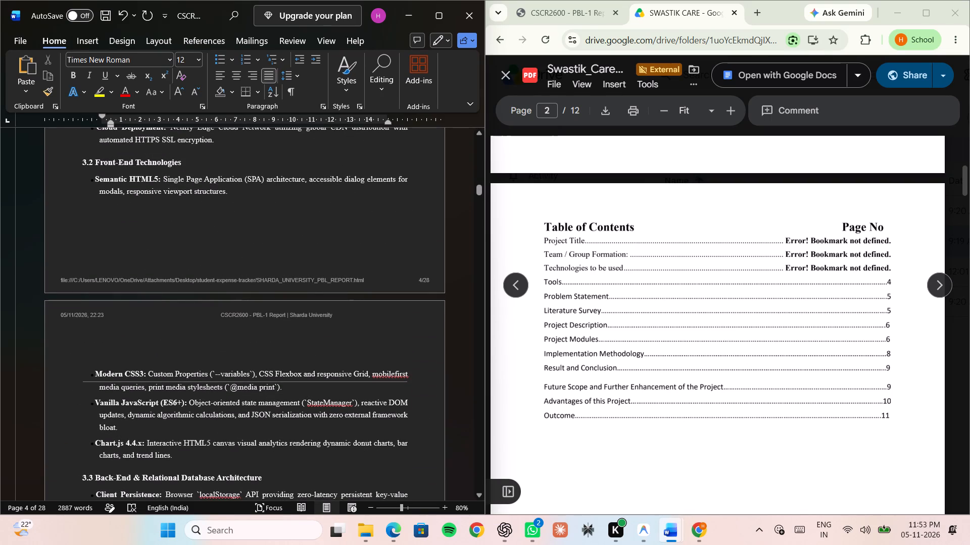
scroll(293, 326, up, 1)
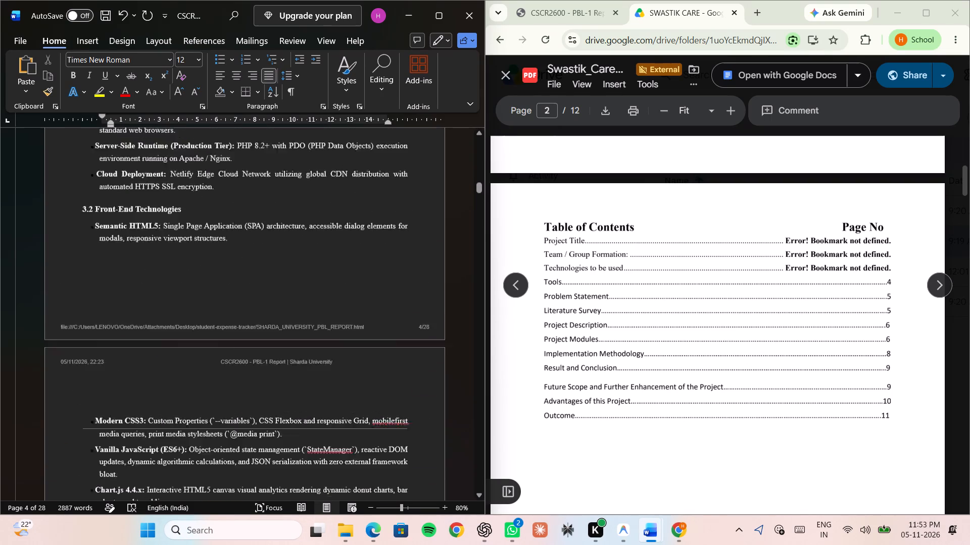
scroll(293, 326, up, 1)
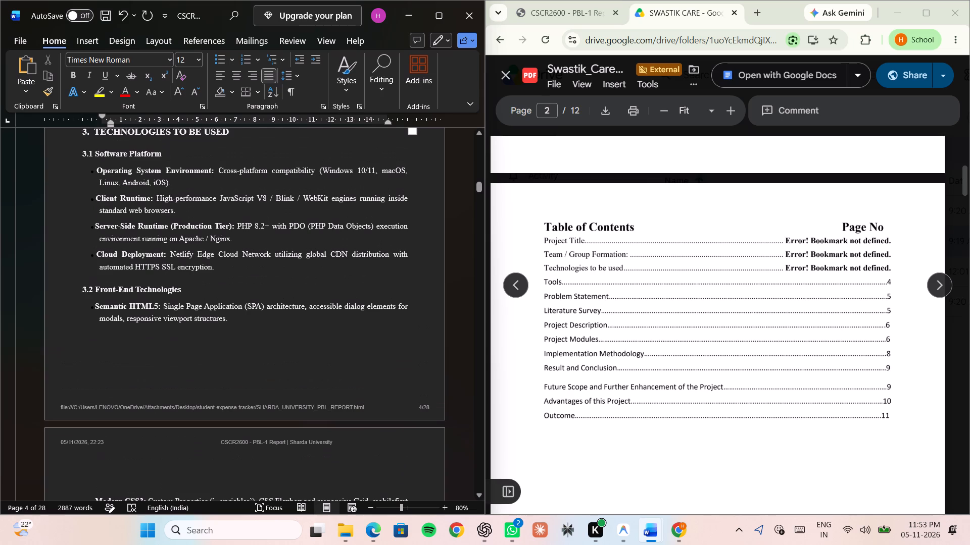
scroll(293, 326, up, 4)
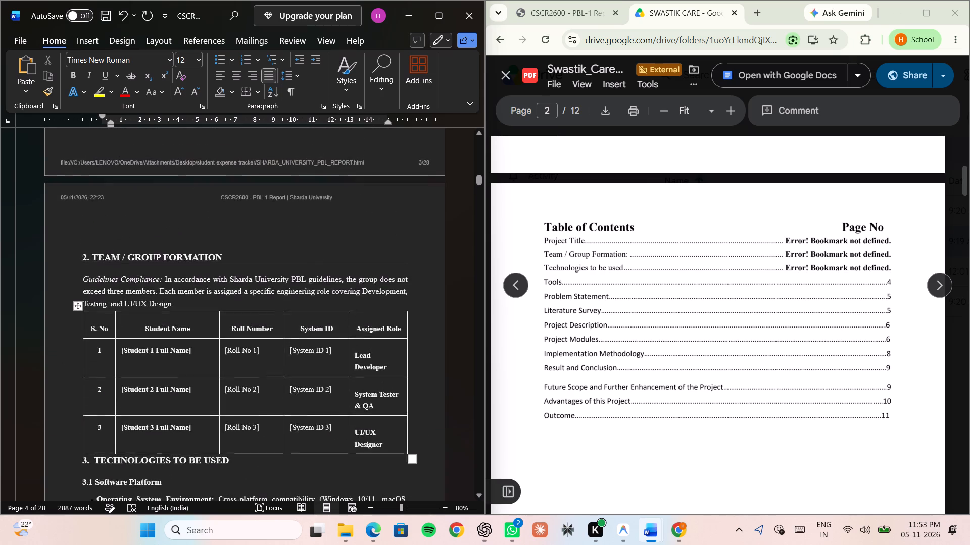
scroll(293, 326, up, 4)
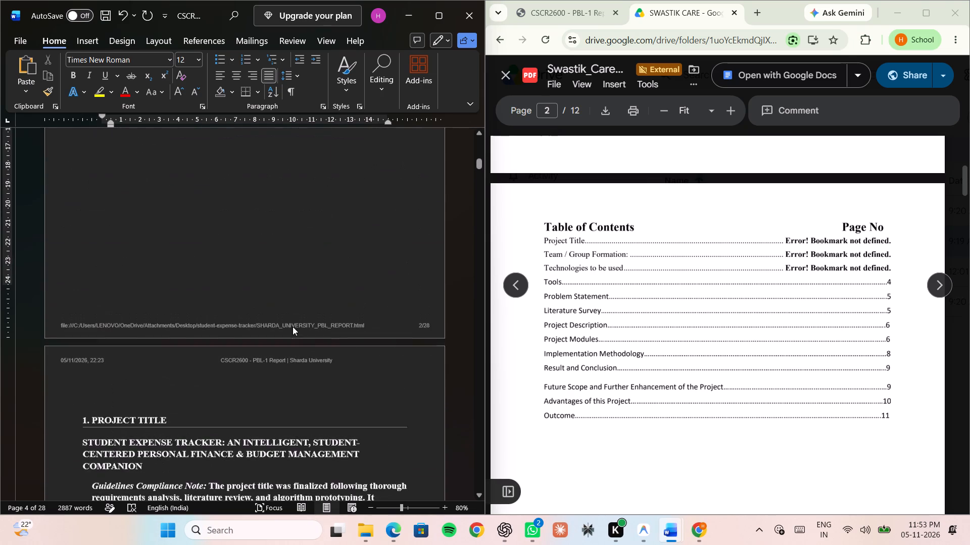
scroll(293, 326, up, 4)
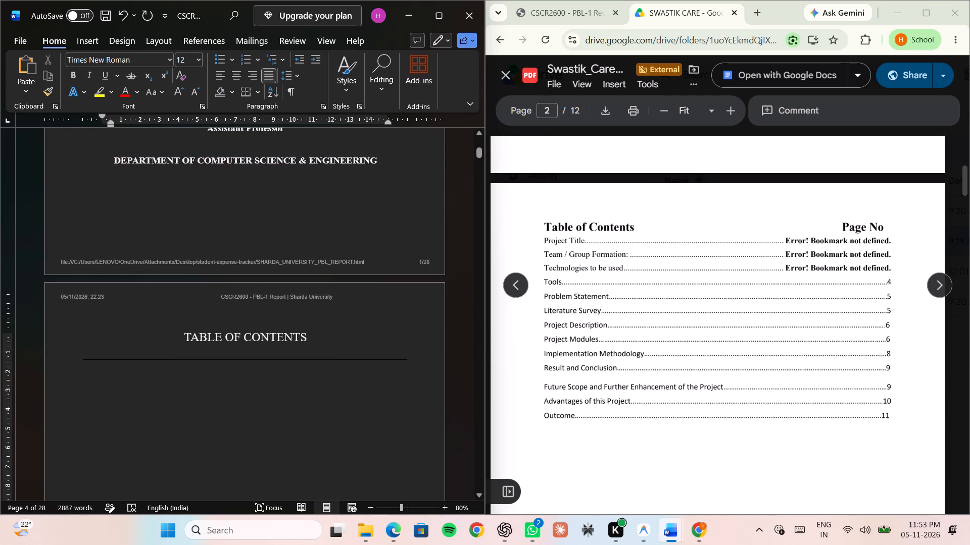
scroll(293, 326, down, 1)
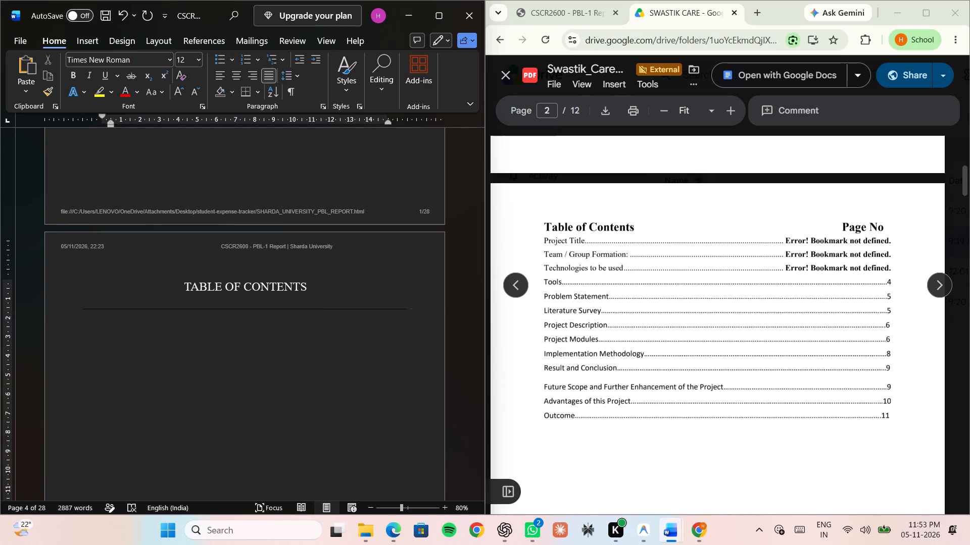
Copy the synopsis's contents entries, from Project Title through Outcome, and paste them under the report's TABLE OF CONTENTS heading in Word.
drag(539, 242, 539, 243)
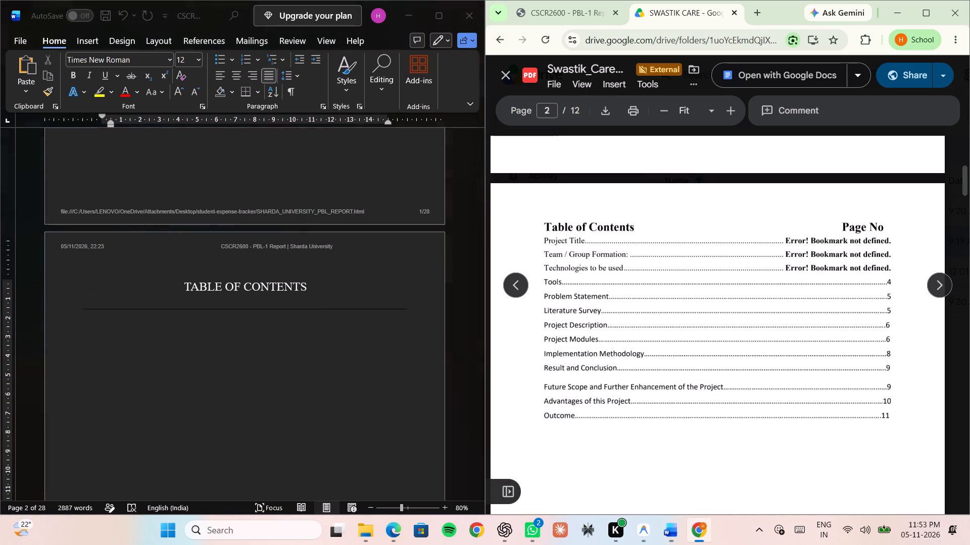
drag(539, 243, 697, 416)
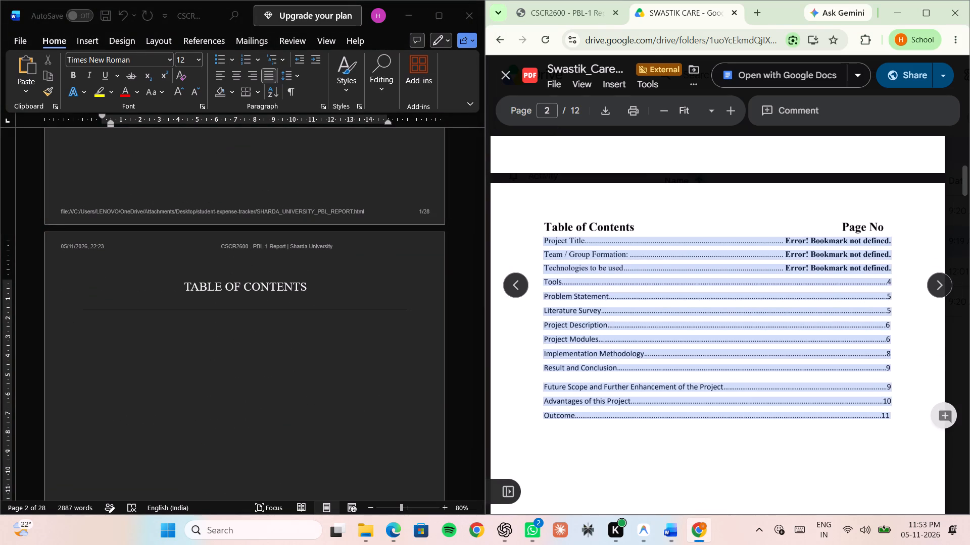
key(ctrl+c)
click(294, 354)
scroll(294, 354, down, 1)
click(190, 214)
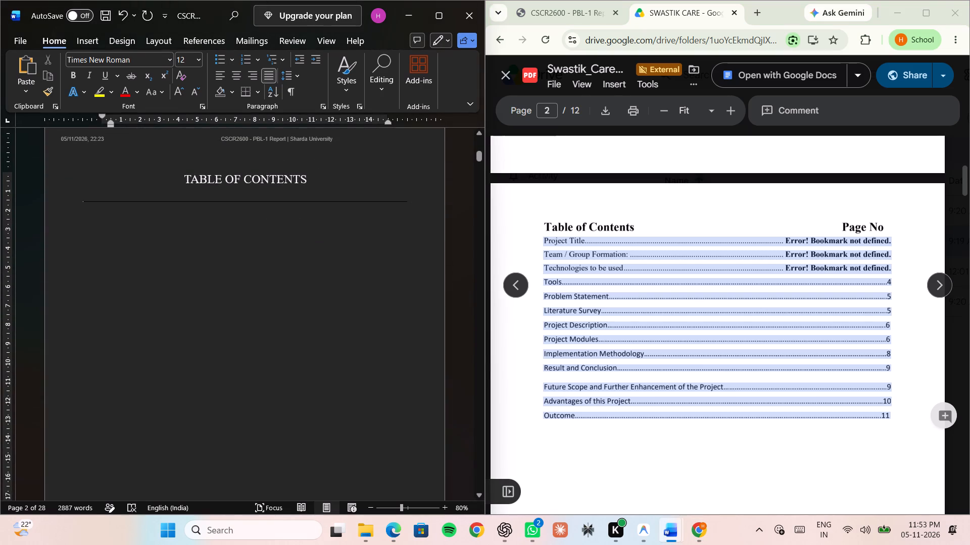
click(190, 214)
key(ctrl+v)
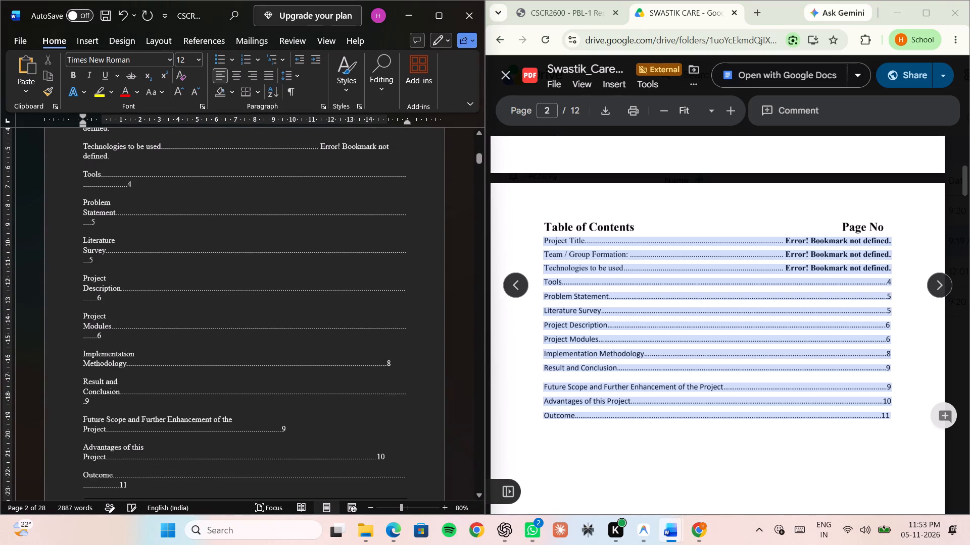
scroll(277, 296, up, 3)
scroll(277, 296, down, 2)
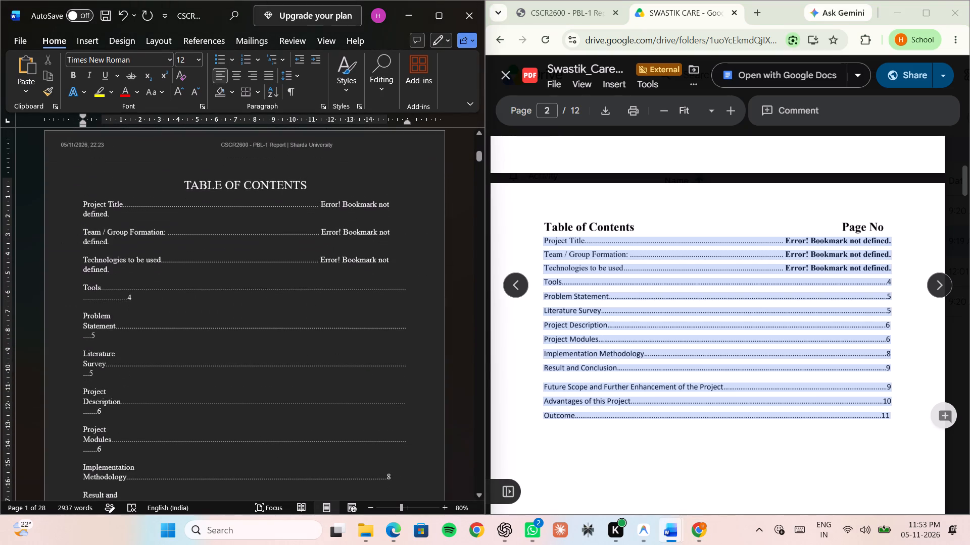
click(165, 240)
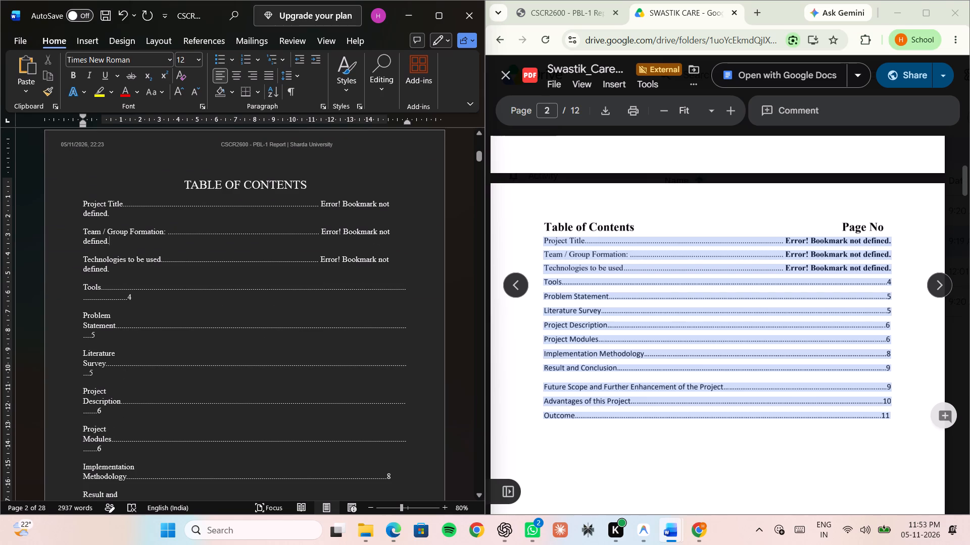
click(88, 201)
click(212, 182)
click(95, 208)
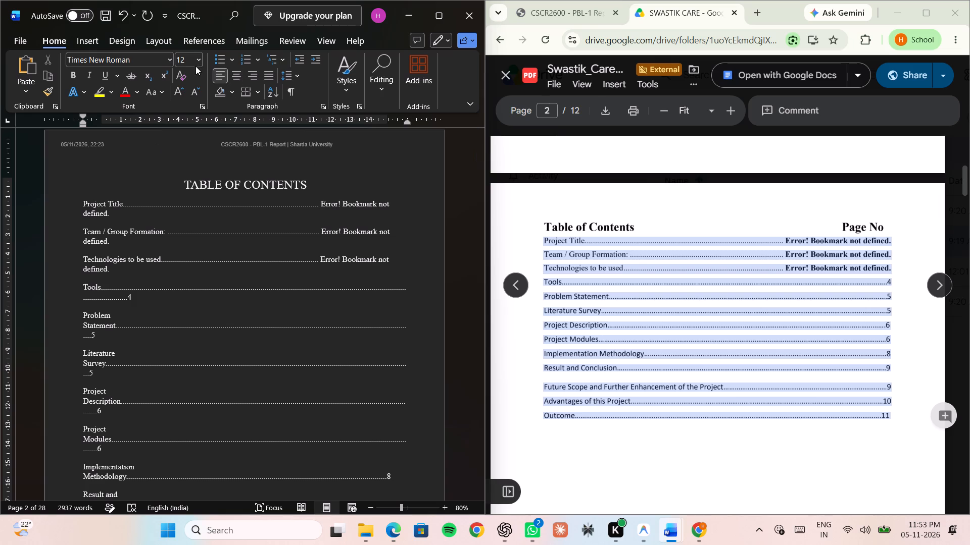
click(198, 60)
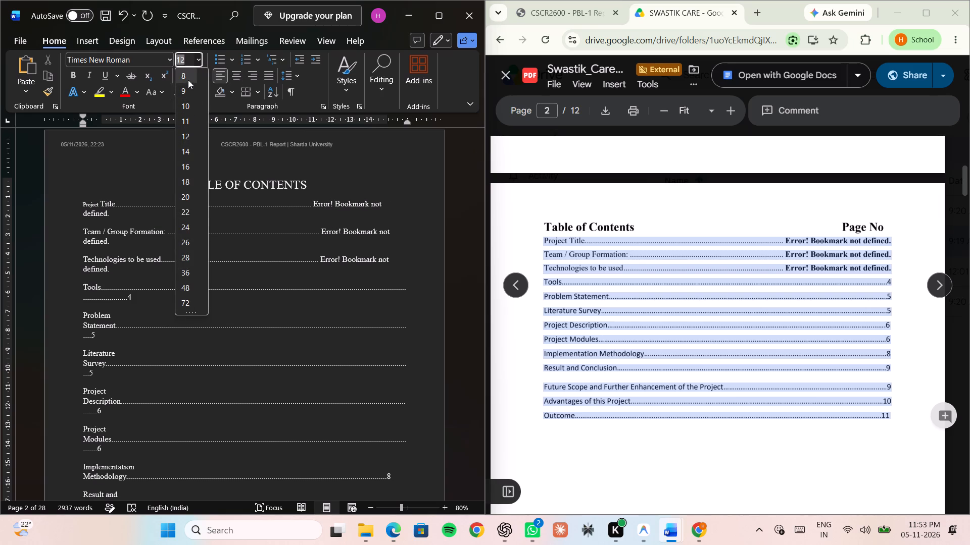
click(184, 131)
Set the font size of all pasted contents entries, from Project Title through Outcome, to 10.
drag(80, 200, 124, 292)
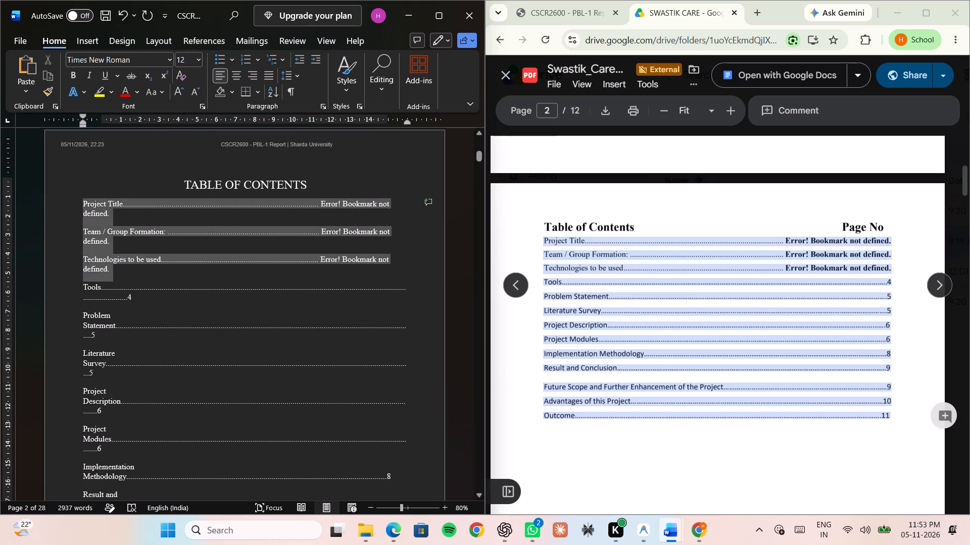
drag(124, 292, 289, 345)
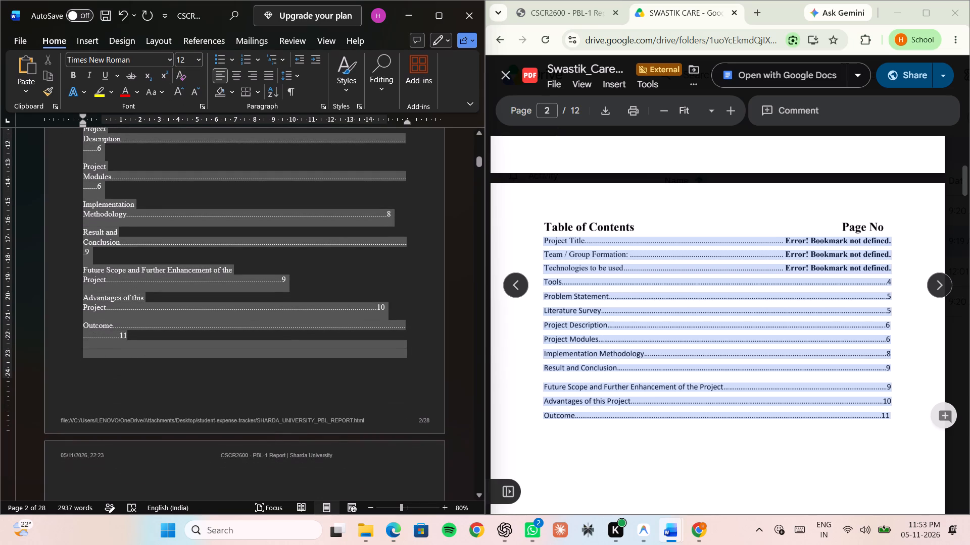
drag(289, 345, 316, 365)
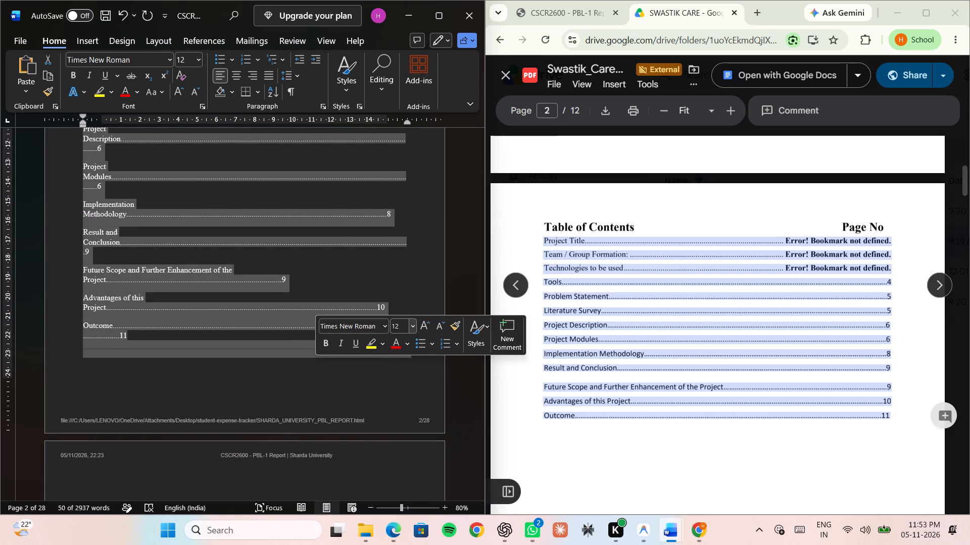
click(409, 327)
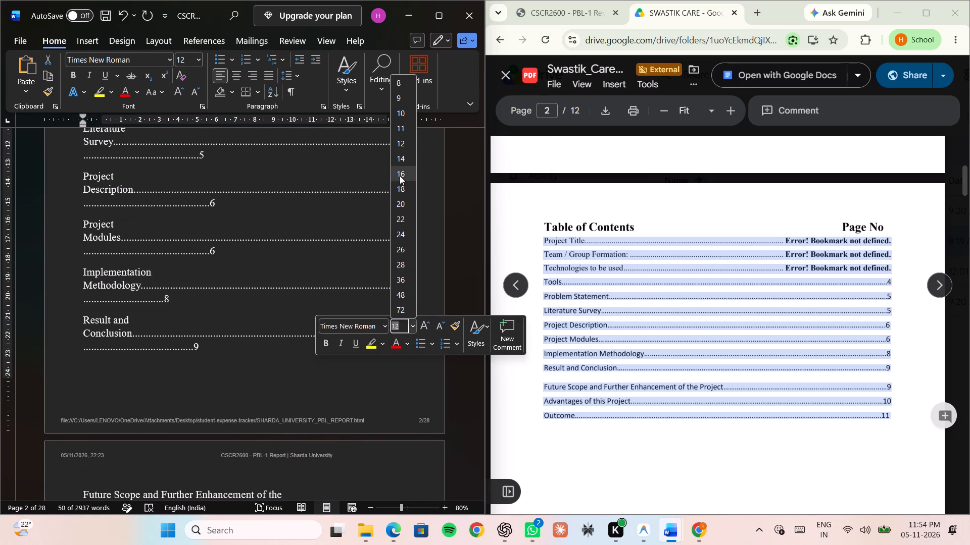
click(405, 115)
scroll(369, 213, up, 3)
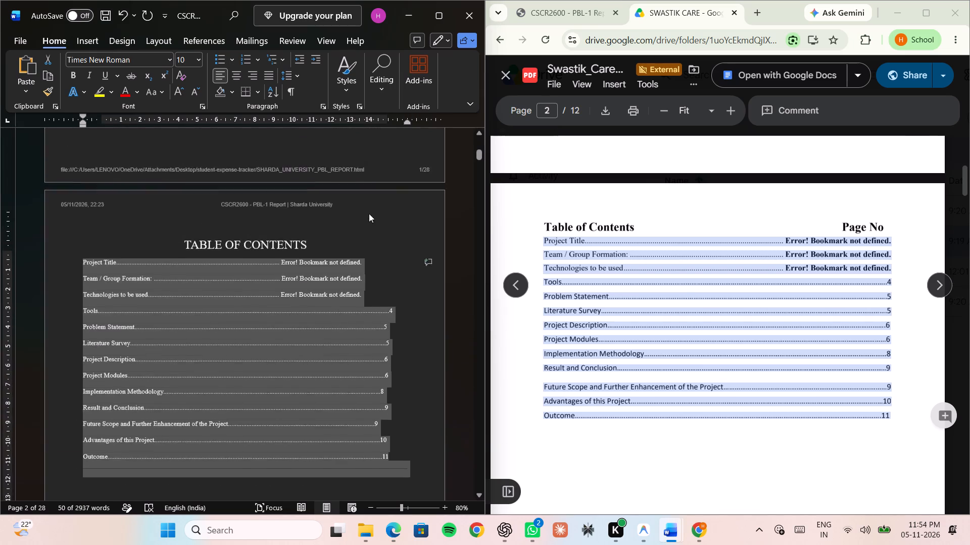
scroll(369, 213, up, 1)
click(396, 252)
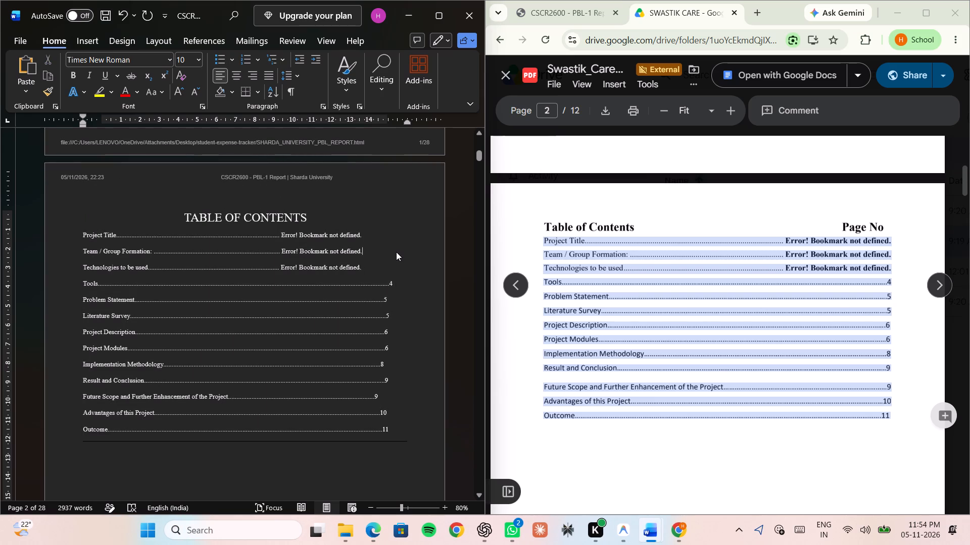
scroll(422, 304, down, 1)
scroll(422, 304, up, 1)
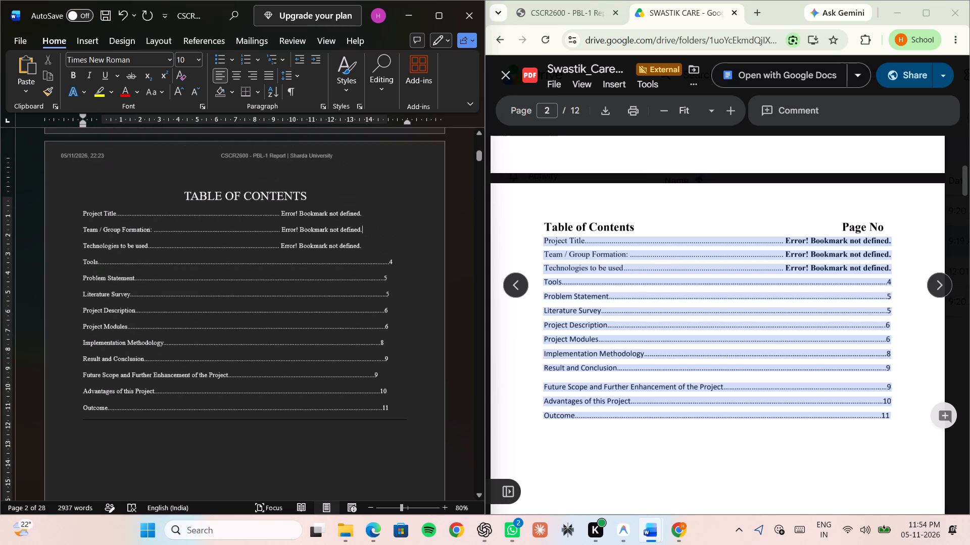
scroll(422, 304, up, 1)
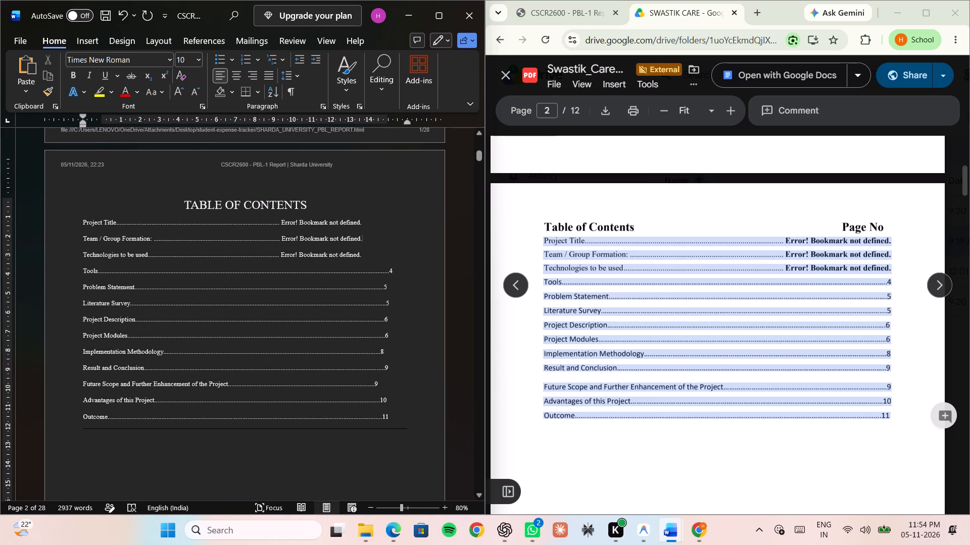
Remove the centering from the TABLE OF CONTENTS heading so it starts near the left margin, keeping it at the top of the second page.
click(293, 209)
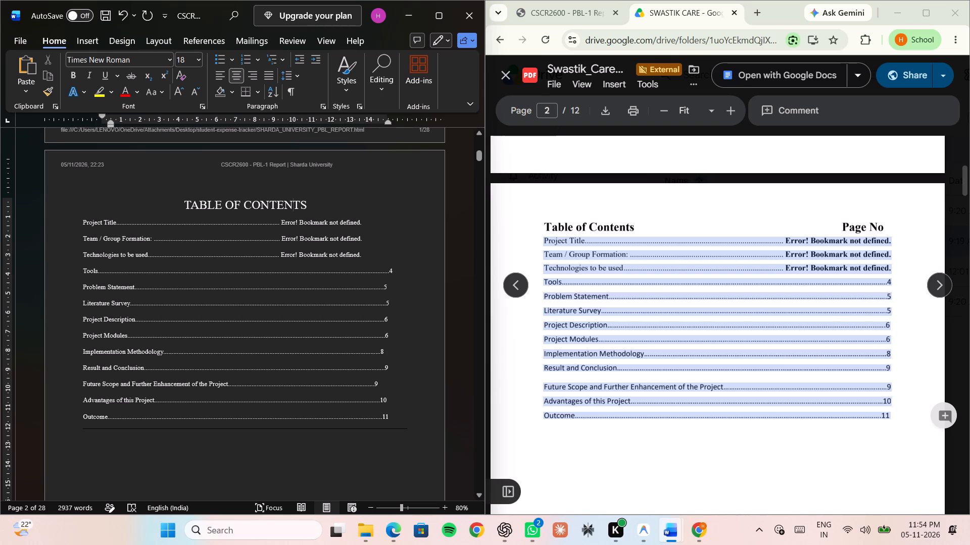
click(178, 198)
key(BackSpace)
key(BackSpace)
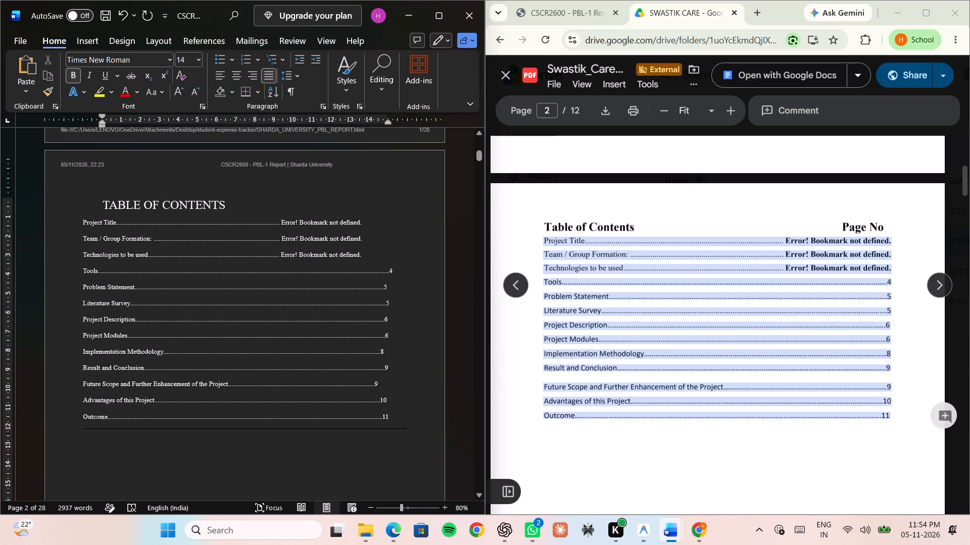
key(BackSpace)
key(Return)
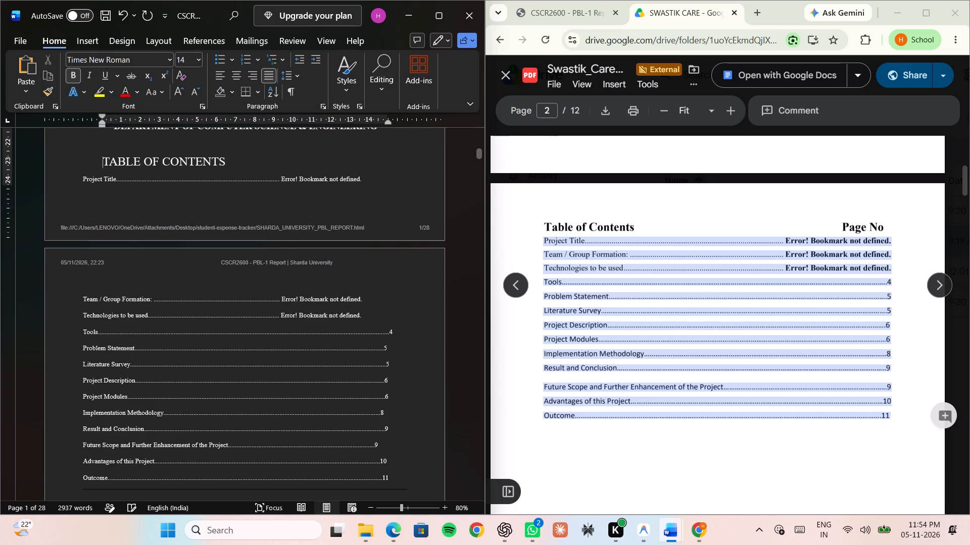
key(Return)
key(Return)
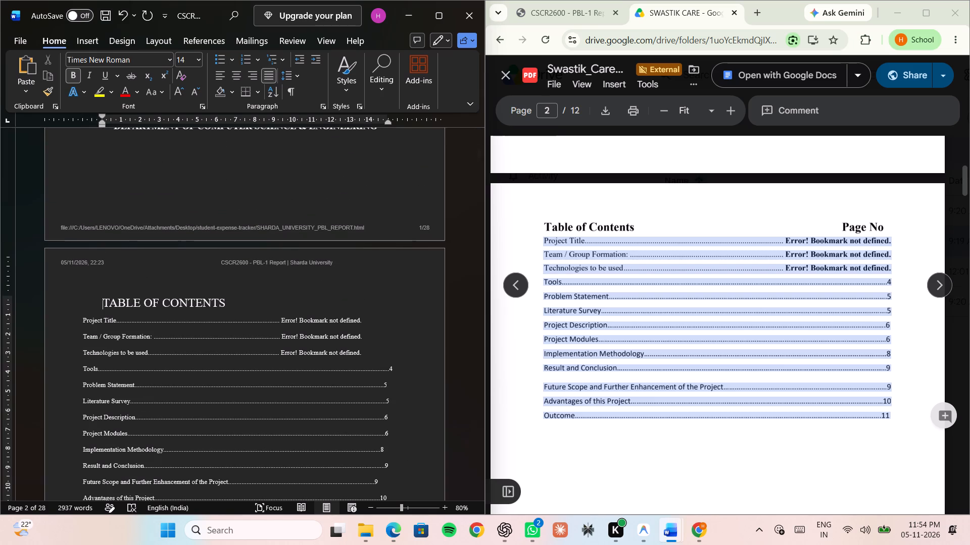
scroll(205, 87, up, 1)
scroll(226, 201, up, 4)
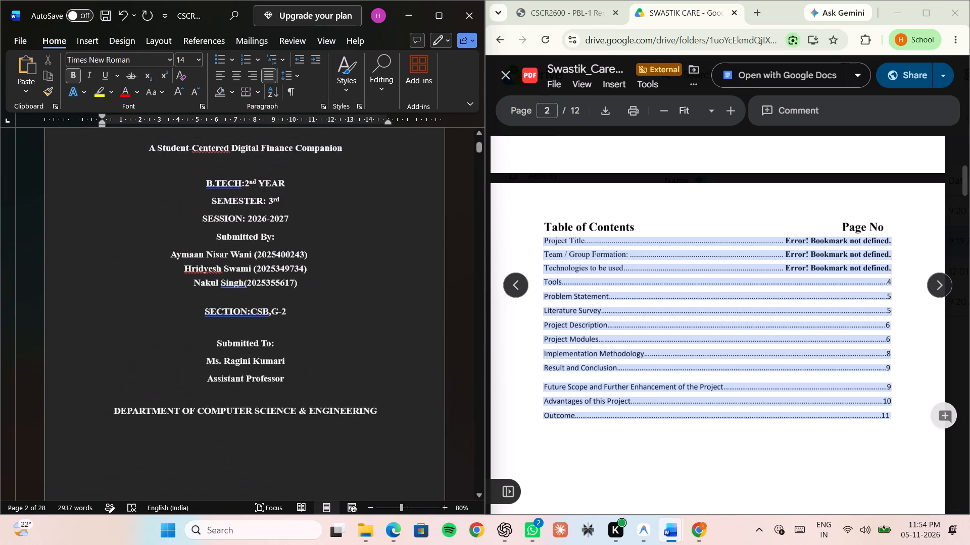
scroll(226, 201, up, 4)
scroll(226, 201, down, 6)
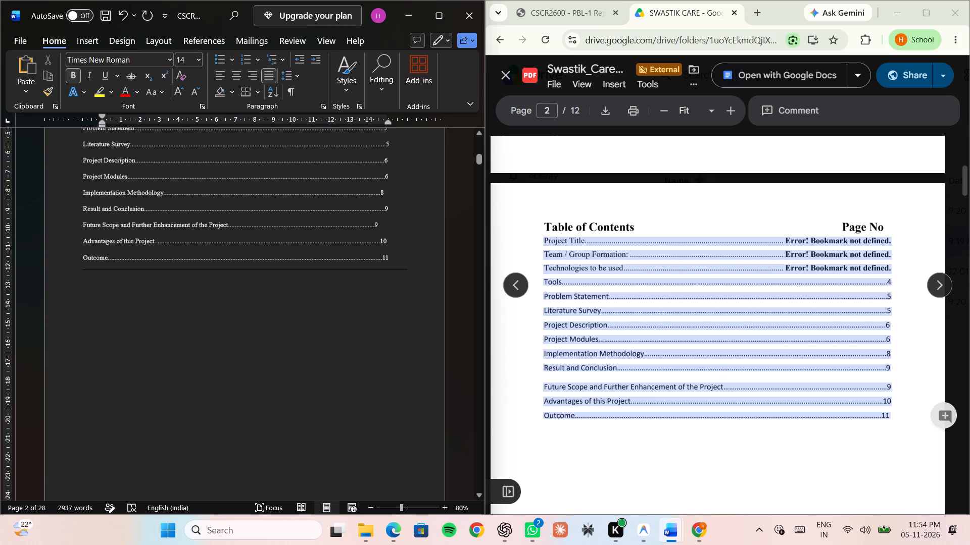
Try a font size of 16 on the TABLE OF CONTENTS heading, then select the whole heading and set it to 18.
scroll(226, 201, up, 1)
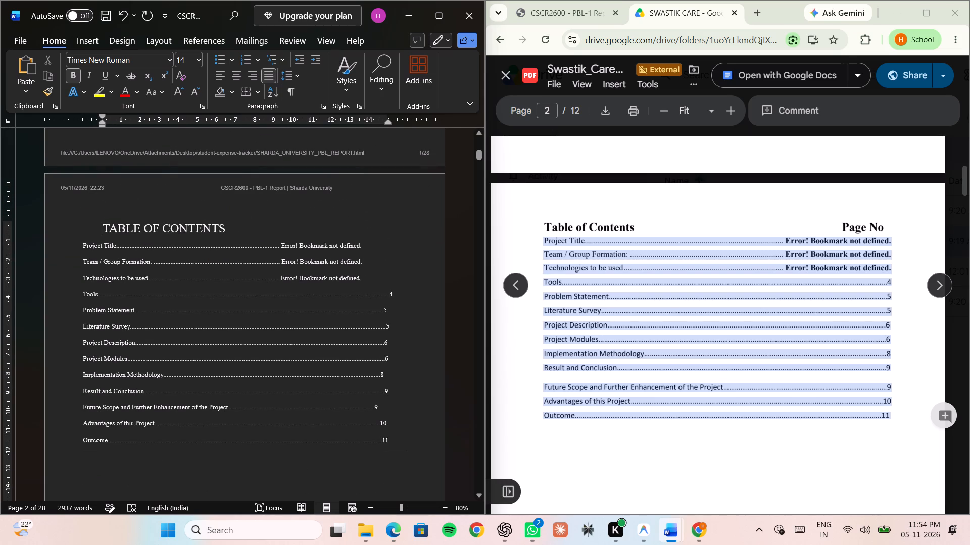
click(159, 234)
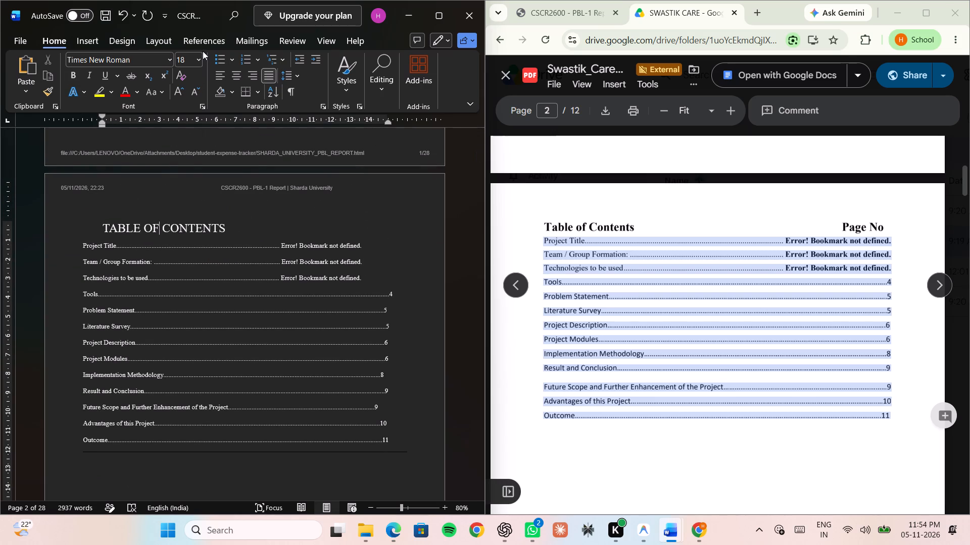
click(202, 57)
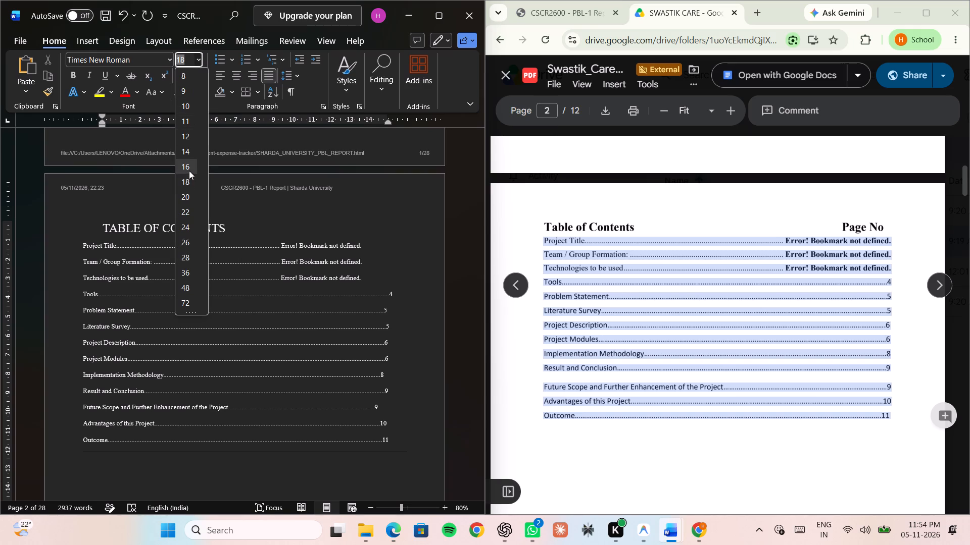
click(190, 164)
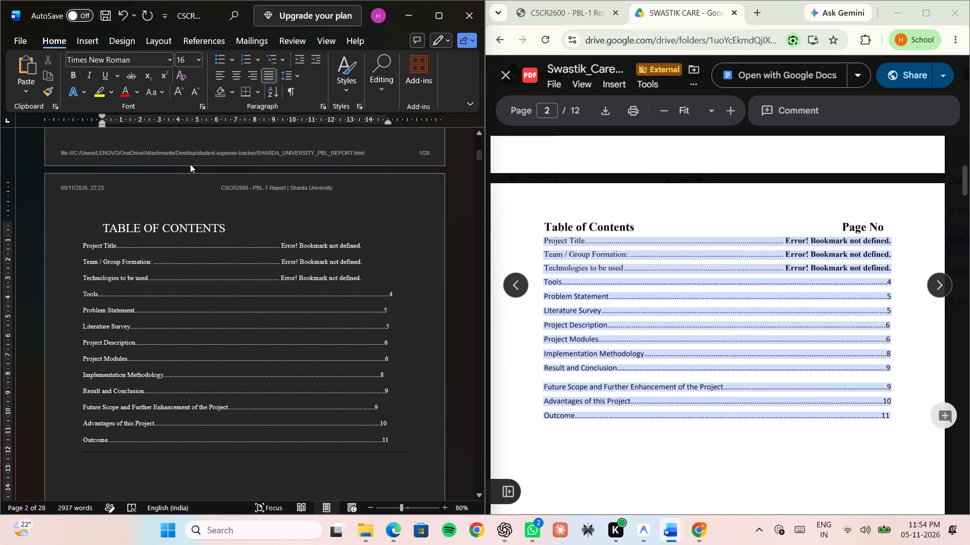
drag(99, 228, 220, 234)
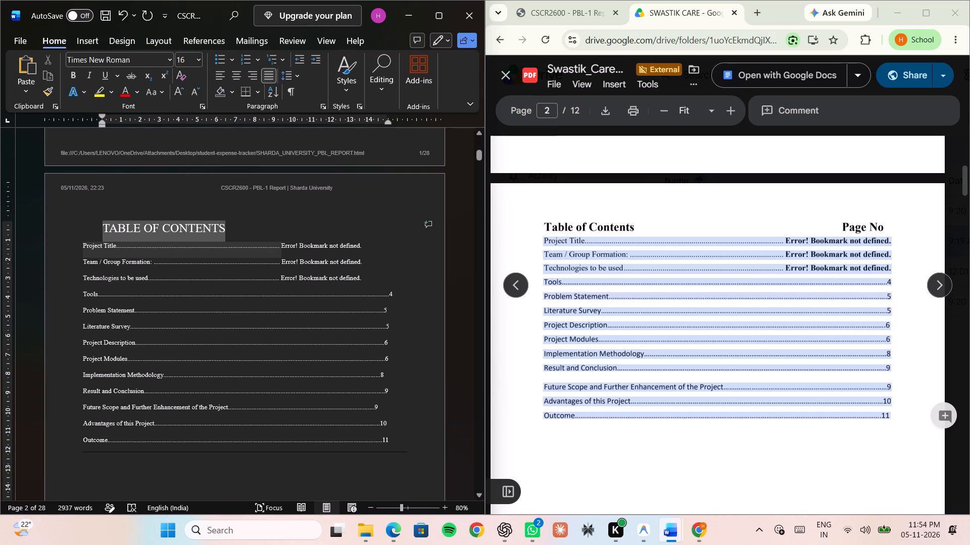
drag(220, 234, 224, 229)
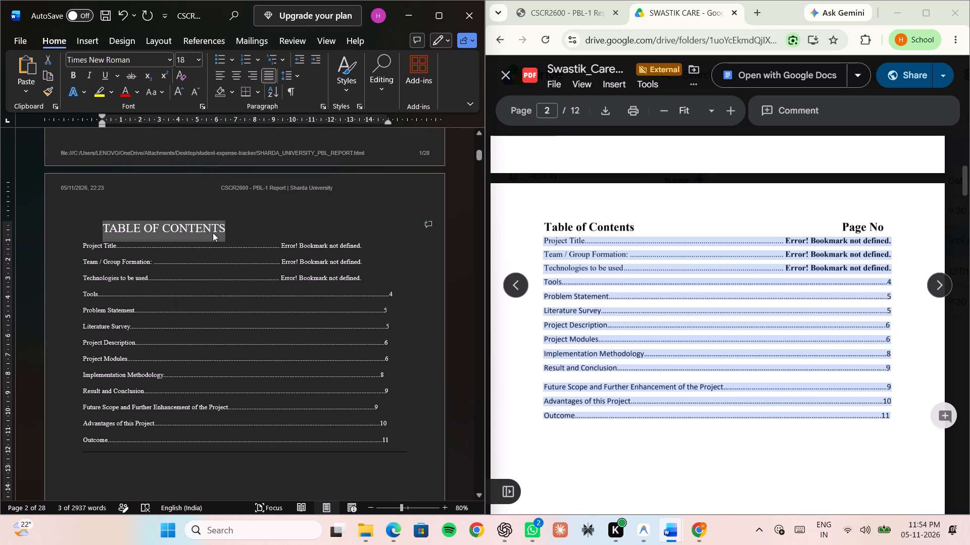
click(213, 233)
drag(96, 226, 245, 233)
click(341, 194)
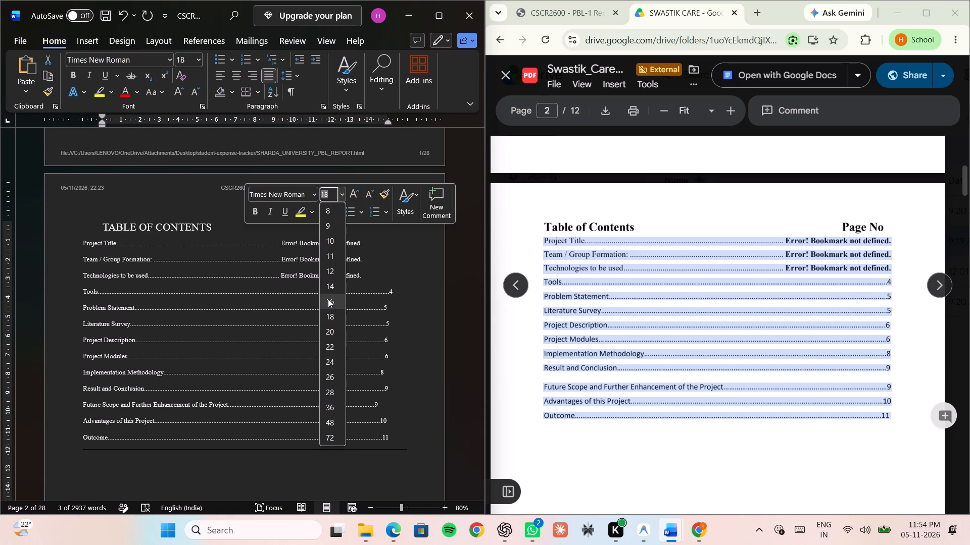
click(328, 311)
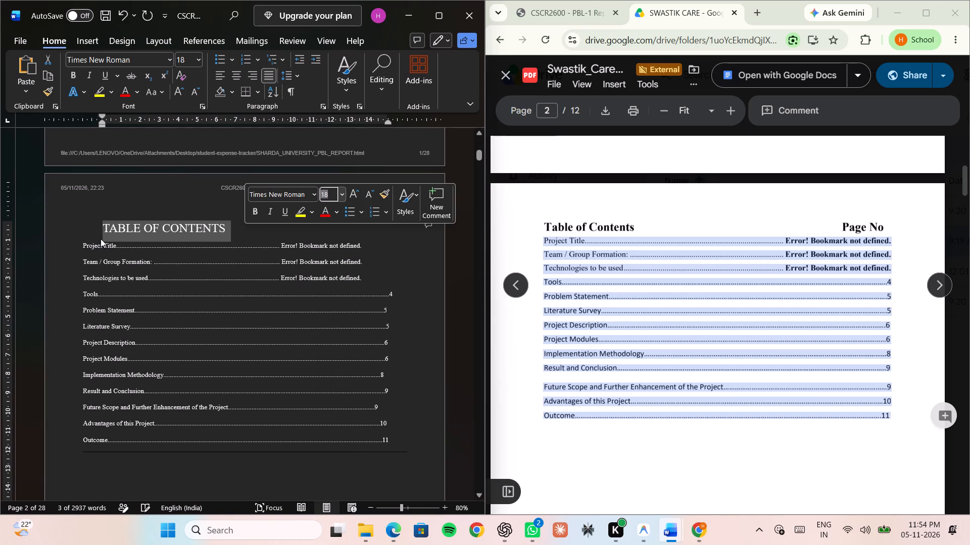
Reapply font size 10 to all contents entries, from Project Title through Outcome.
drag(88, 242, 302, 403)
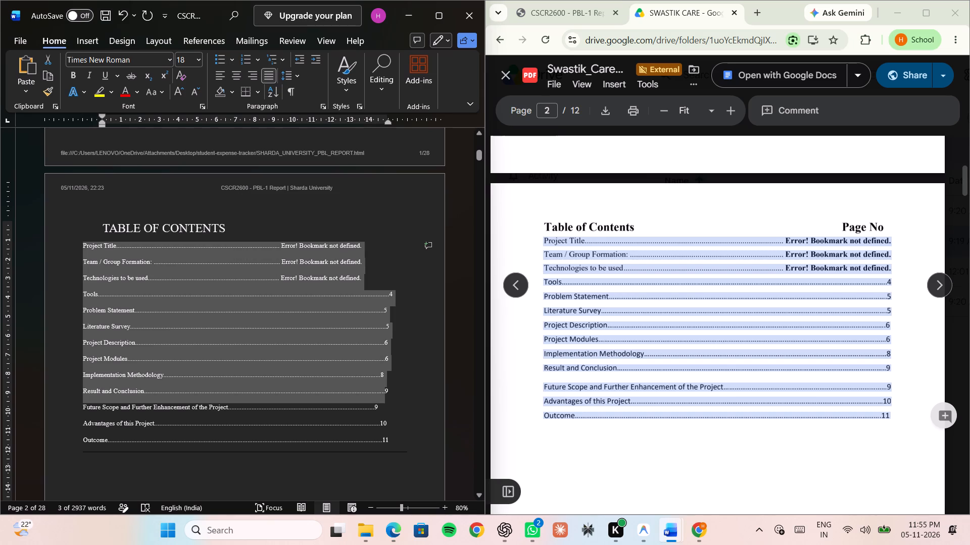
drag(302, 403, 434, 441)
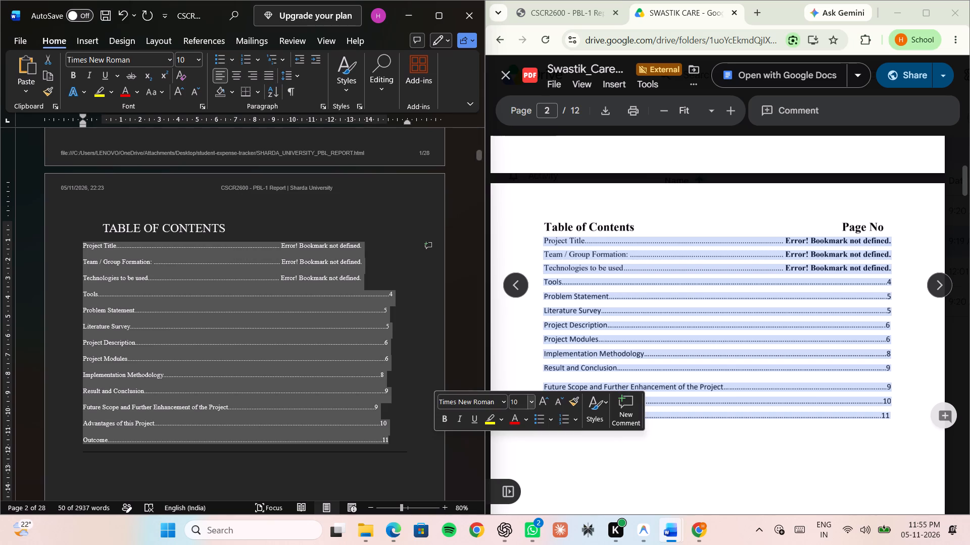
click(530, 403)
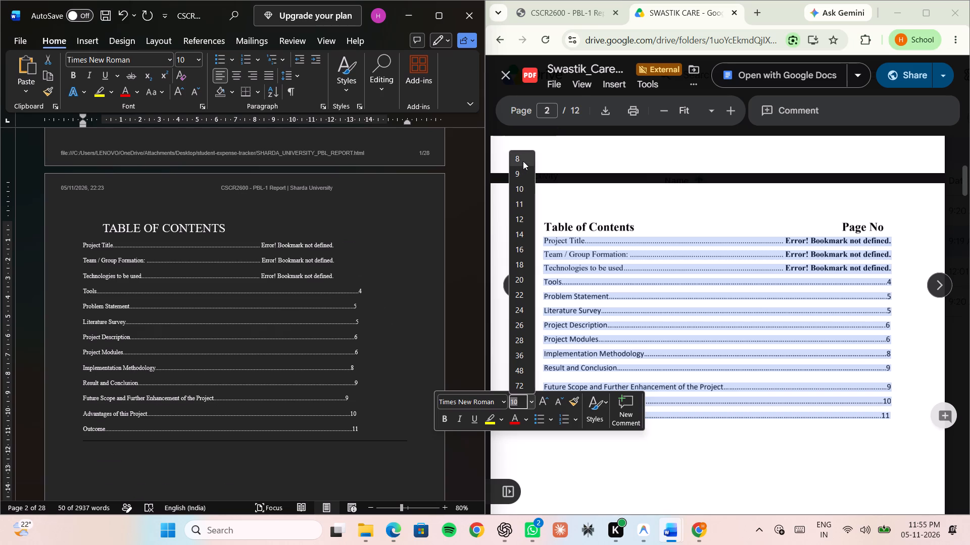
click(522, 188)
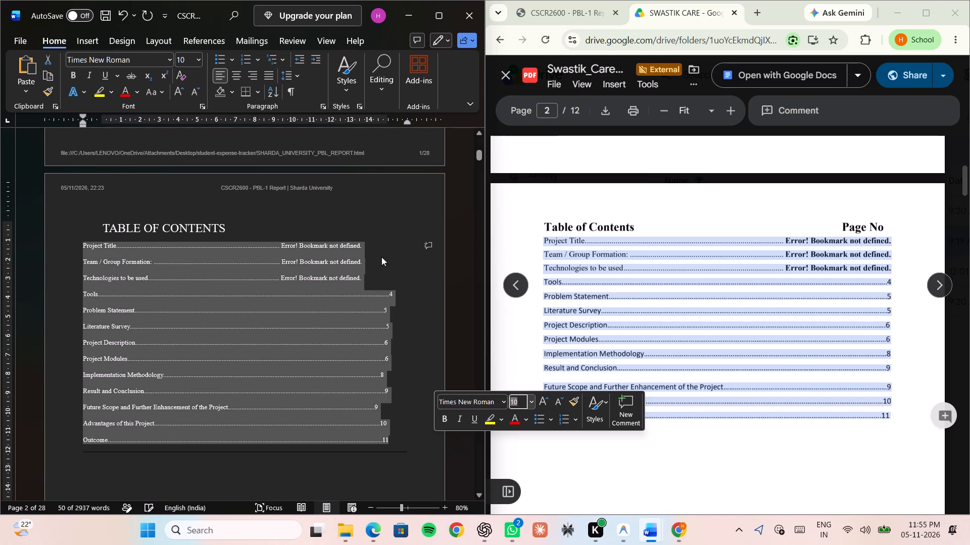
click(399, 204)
In the report's 1. PROJECT TITLE section, delete the subtitle "AN INTELLIGENT, STUDENT-CENTERED PERSONAL FINANCE & BUDGET MANAGEMENT COMPANION" after "STUDENT EXPENSE TRACKER:".
scroll(399, 204, down, 1)
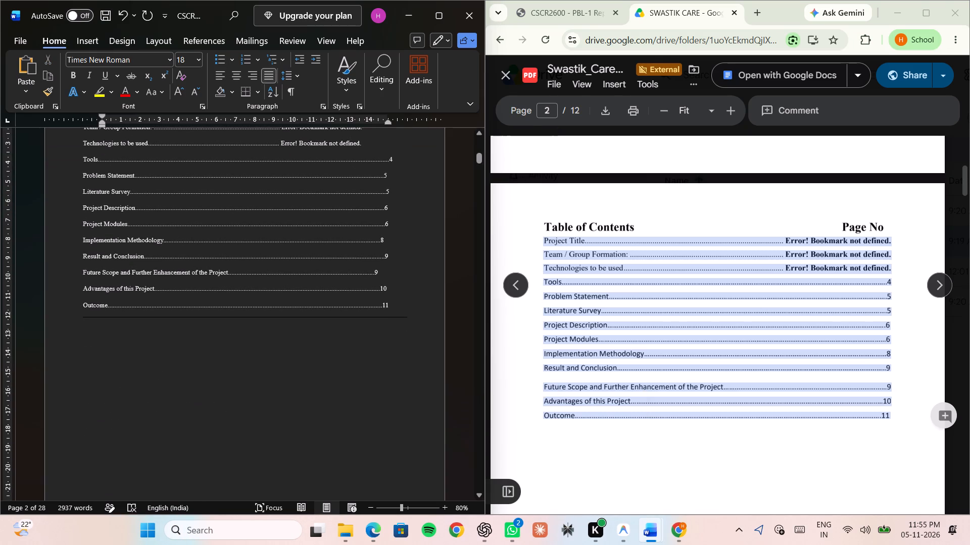
click(368, 346)
scroll(368, 346, down, 4)
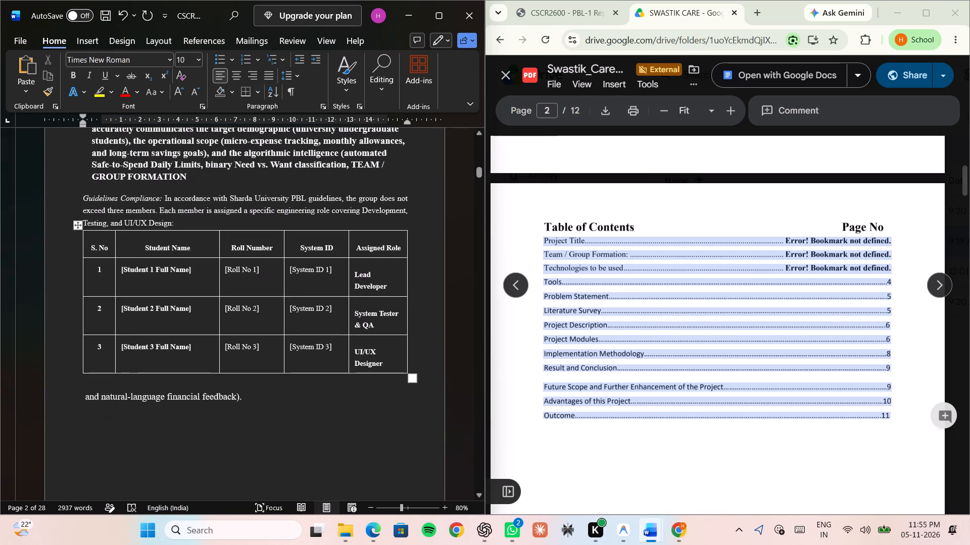
scroll(322, 328, up, 1)
scroll(637, 322, down, 3)
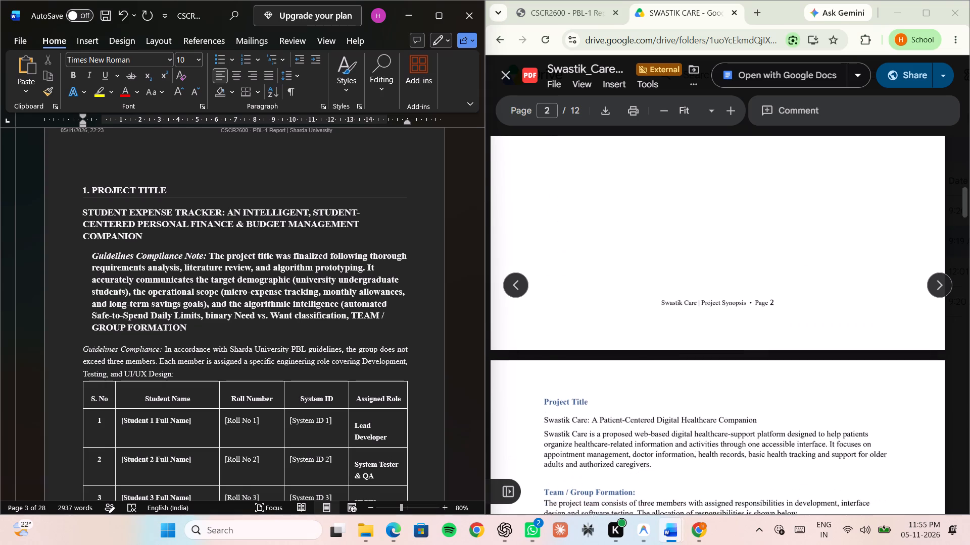
scroll(637, 322, down, 2)
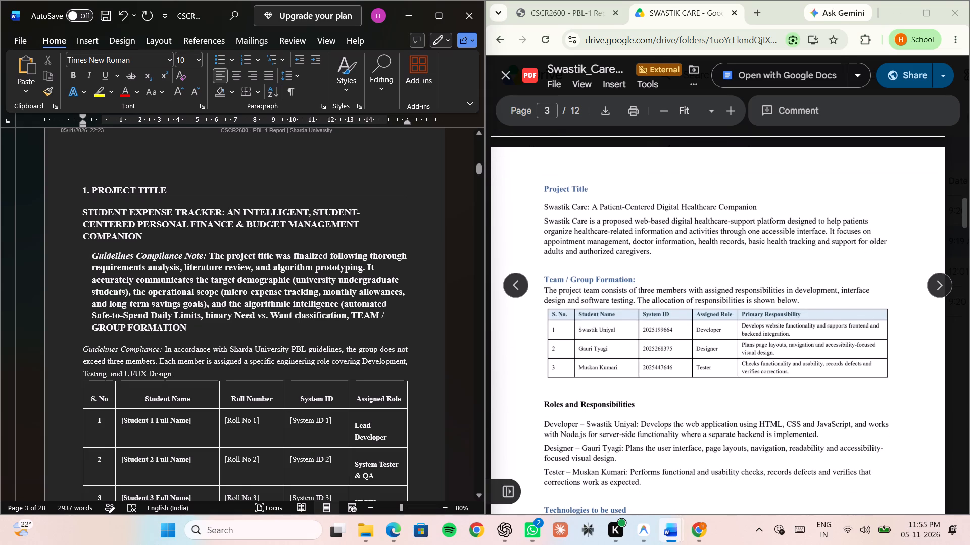
drag(227, 212, 269, 233)
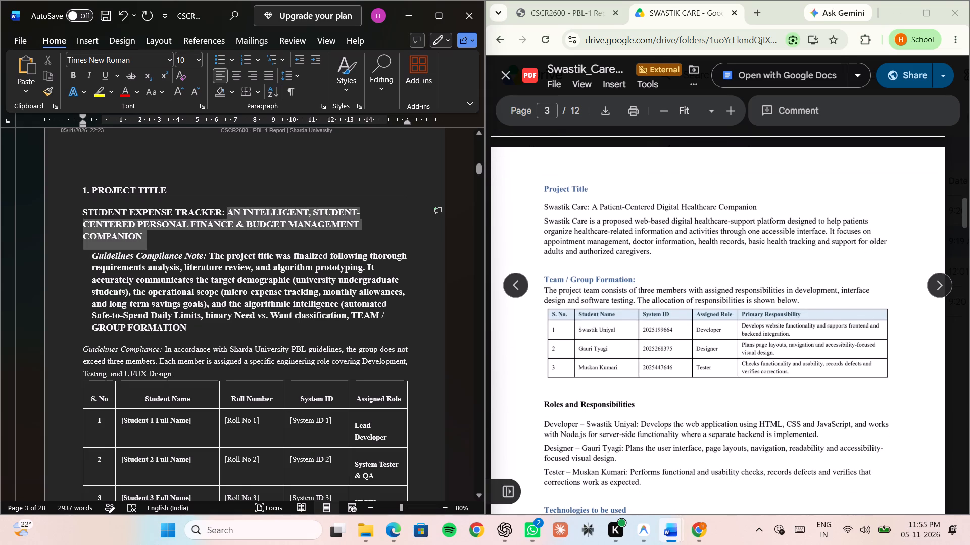
drag(269, 233, 229, 232)
key(BackSpace)
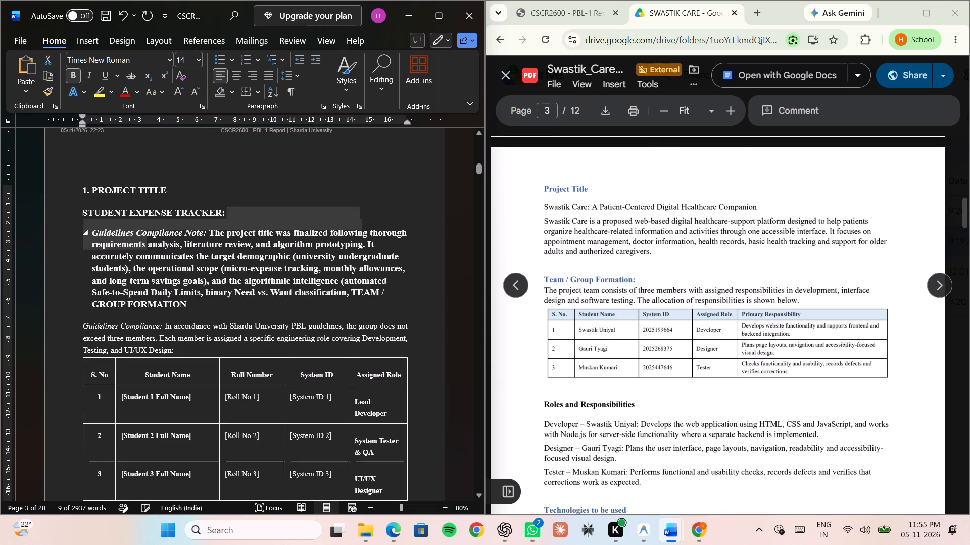
Copy "A Student-Centered Digital Finance Companion" from the cover page and paste it after "STUDENT EXPENSE TRACKER:" in the 1. PROJECT TITLE section.
scroll(271, 199, up, 2)
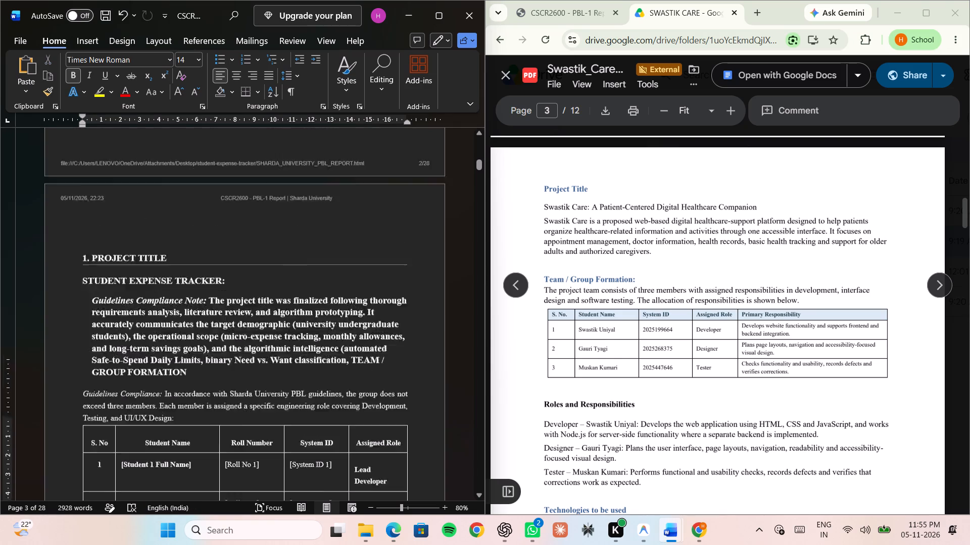
scroll(271, 199, up, 6)
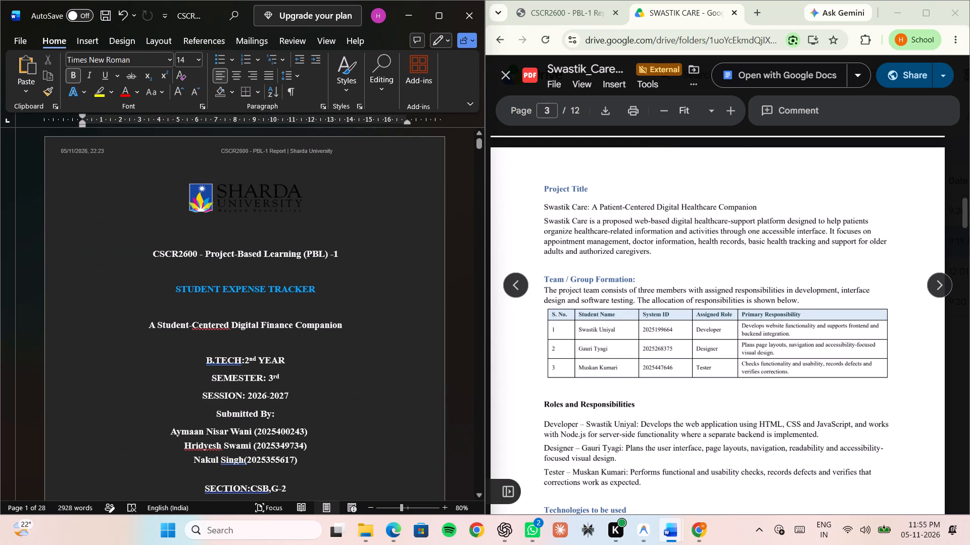
drag(147, 328, 351, 320)
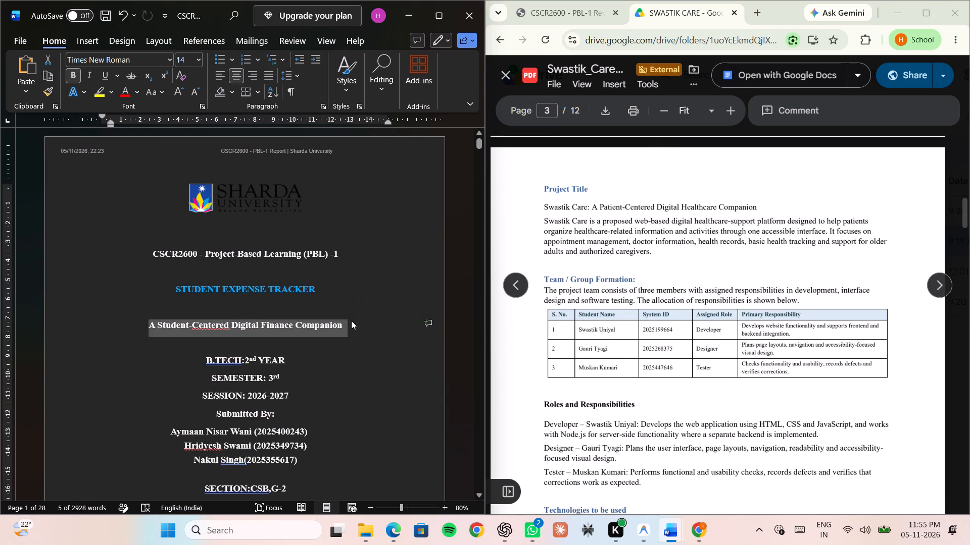
key(ctrl+c)
scroll(351, 320, down, 6)
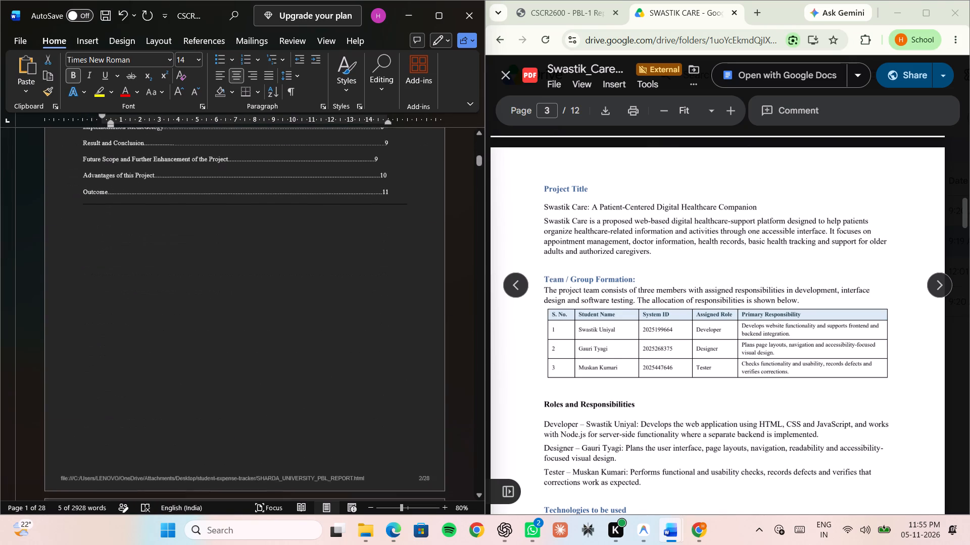
scroll(351, 320, down, 1)
scroll(285, 251, up, 2)
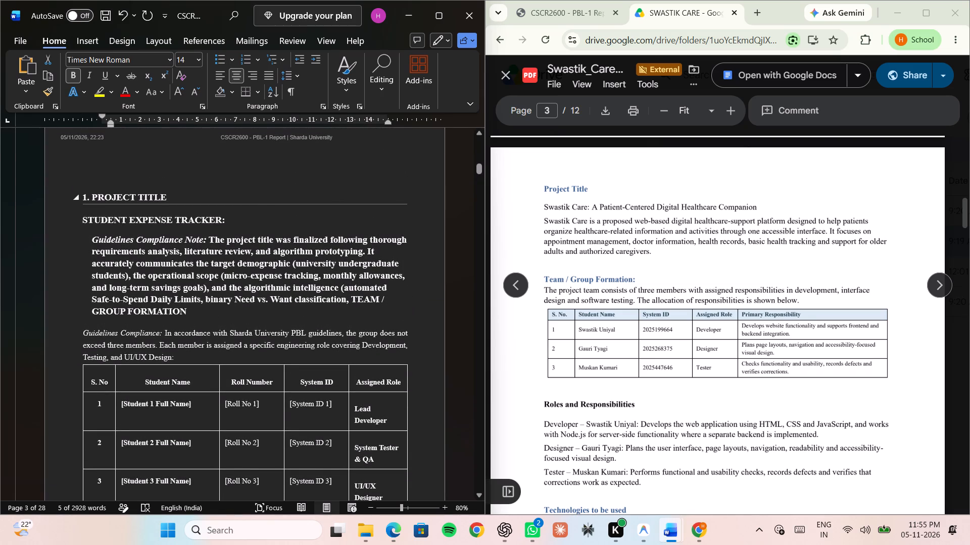
click(253, 213)
click(247, 215)
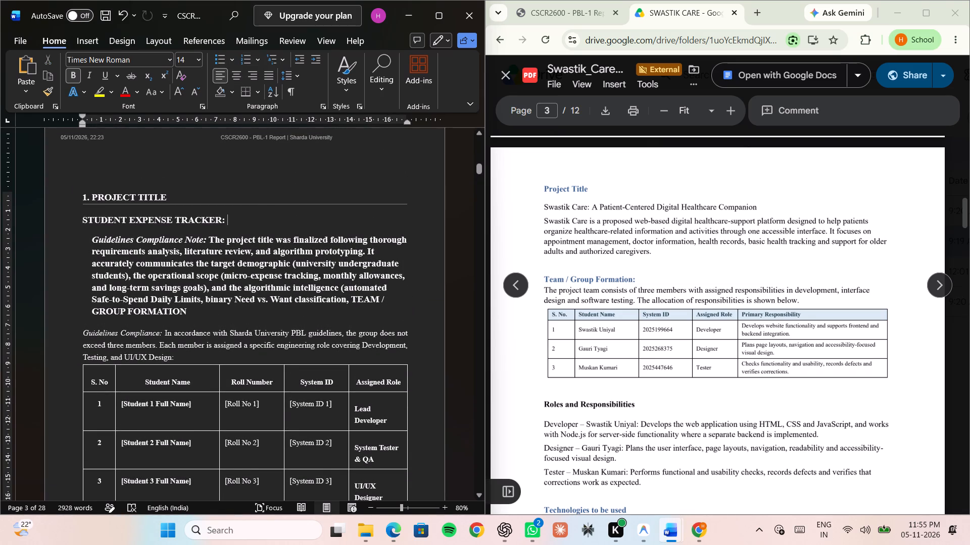
key(ctrl+v)
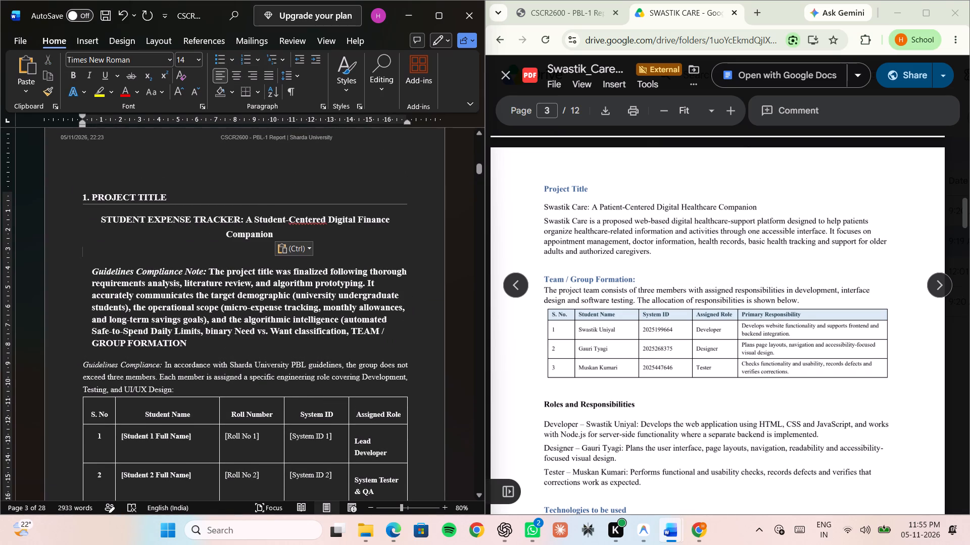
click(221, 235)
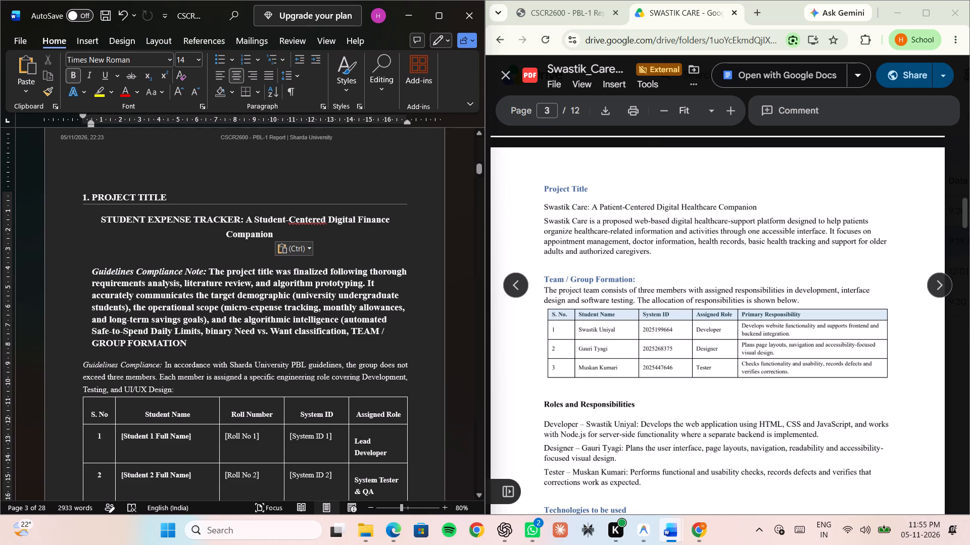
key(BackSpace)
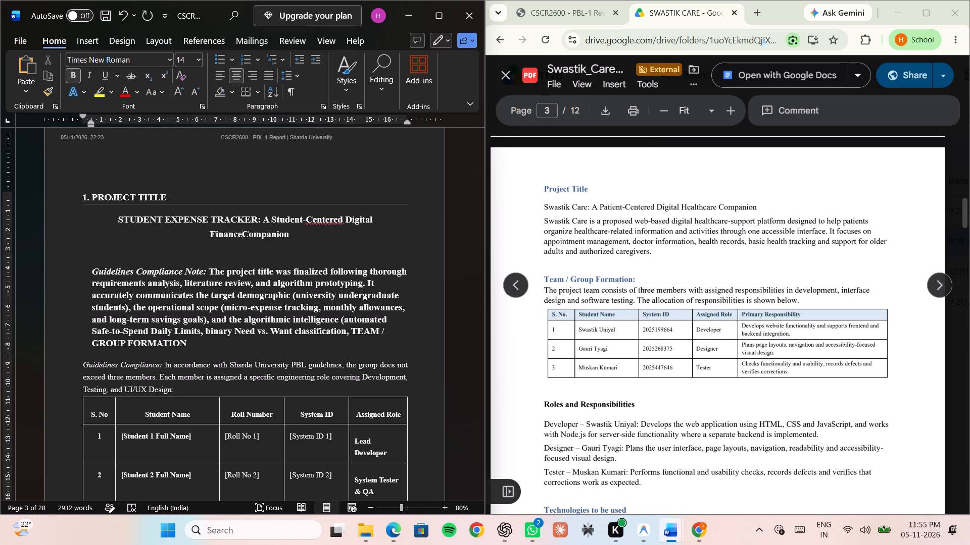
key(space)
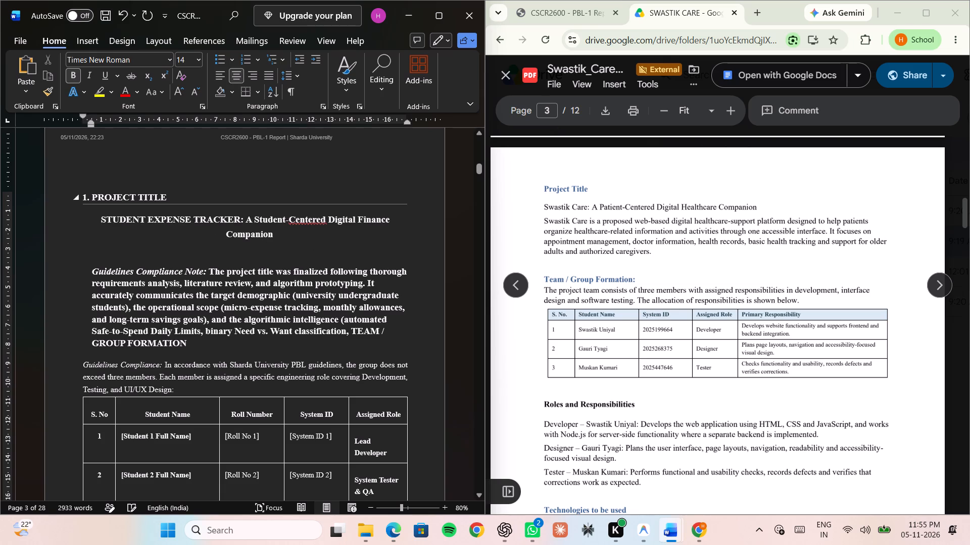
Set the font size of the full "STUDENT EXPENSE TRACKER: A Student-Centered Digital Finance Companion" line in the Project Title section to 12.
drag(95, 220, 267, 238)
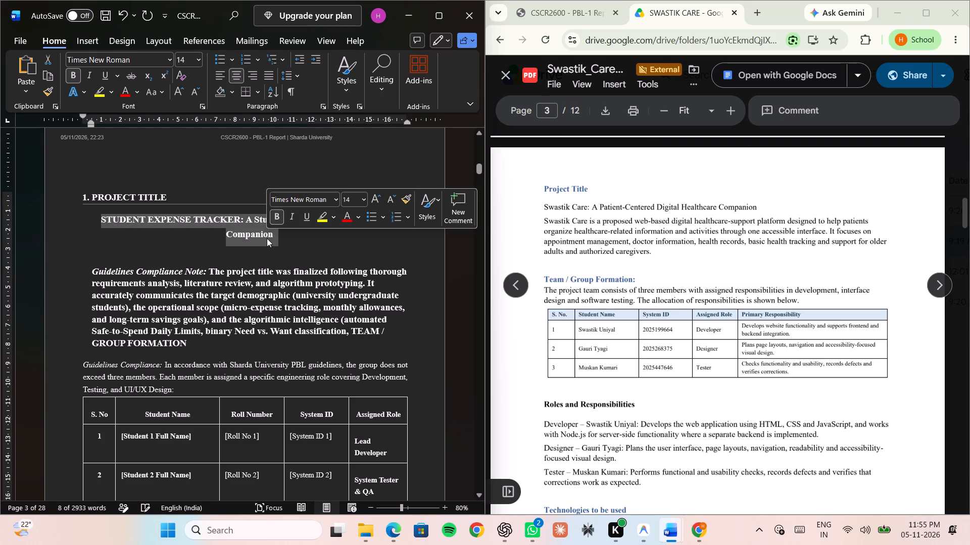
click(364, 202)
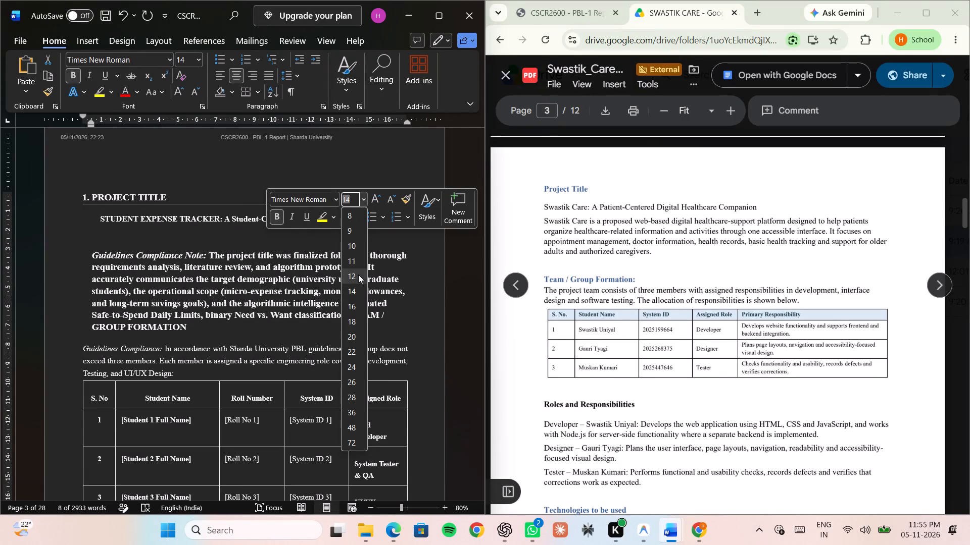
click(356, 280)
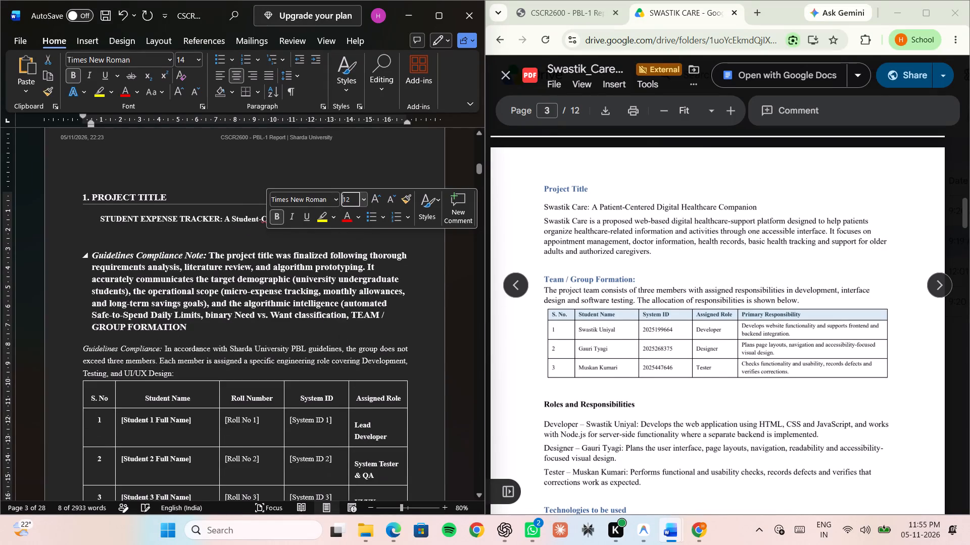
click(229, 235)
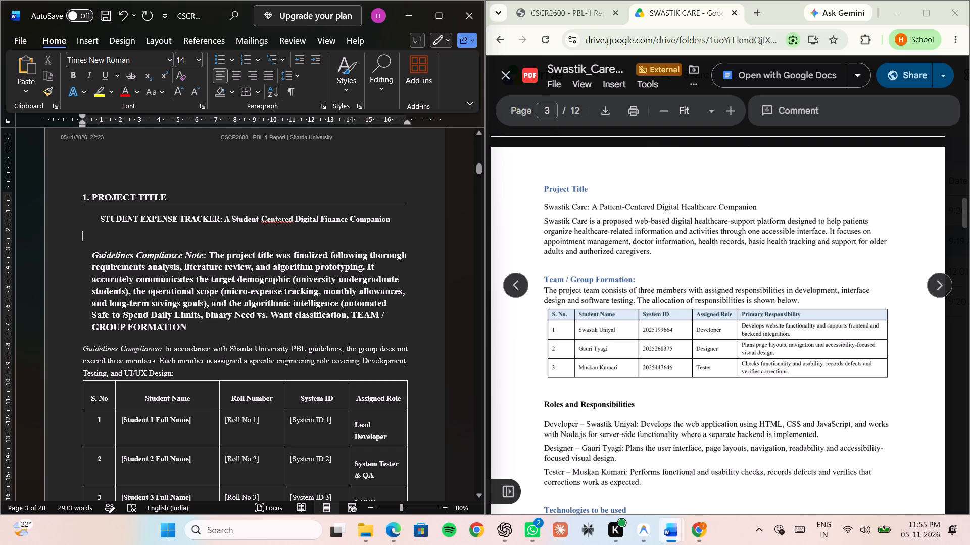
Collapse the content under the Guidelines Compliance Note heading in the Project Title section.
click(83, 256)
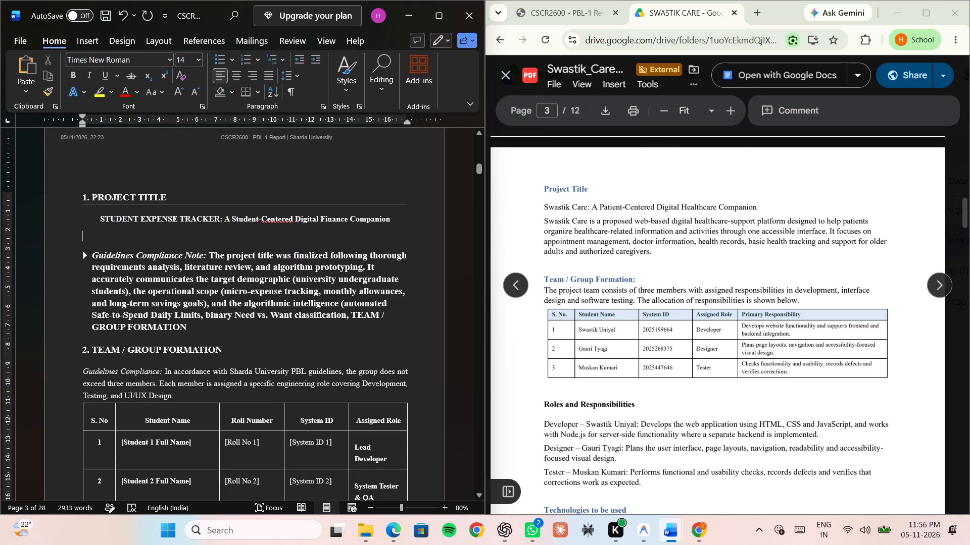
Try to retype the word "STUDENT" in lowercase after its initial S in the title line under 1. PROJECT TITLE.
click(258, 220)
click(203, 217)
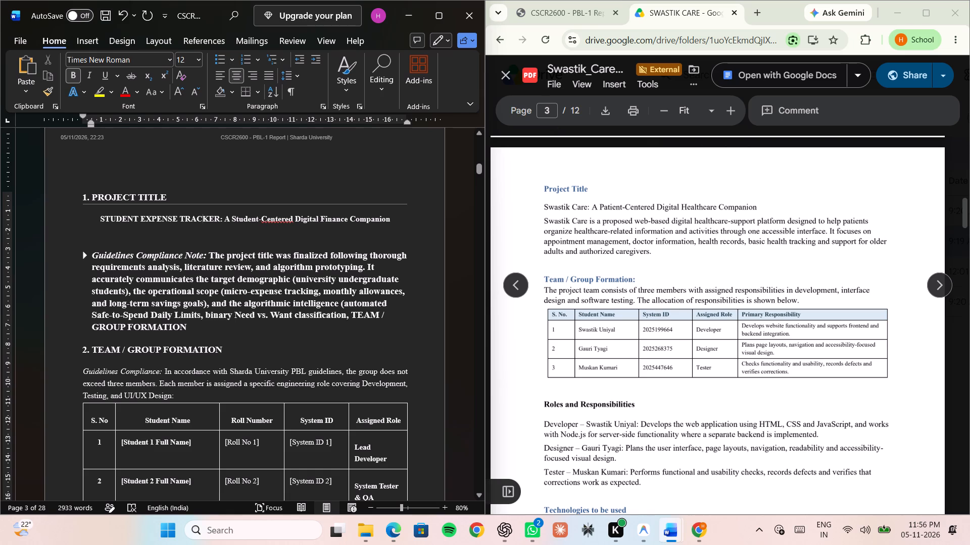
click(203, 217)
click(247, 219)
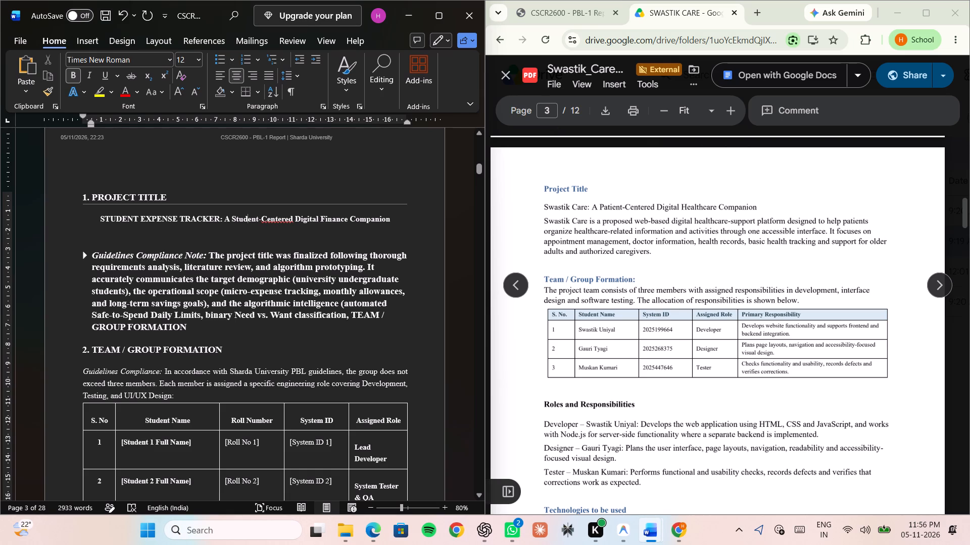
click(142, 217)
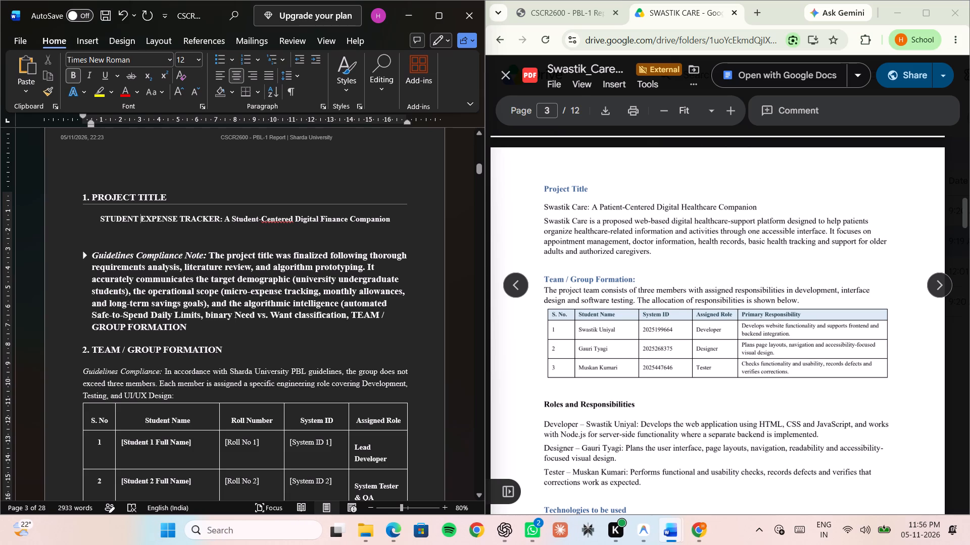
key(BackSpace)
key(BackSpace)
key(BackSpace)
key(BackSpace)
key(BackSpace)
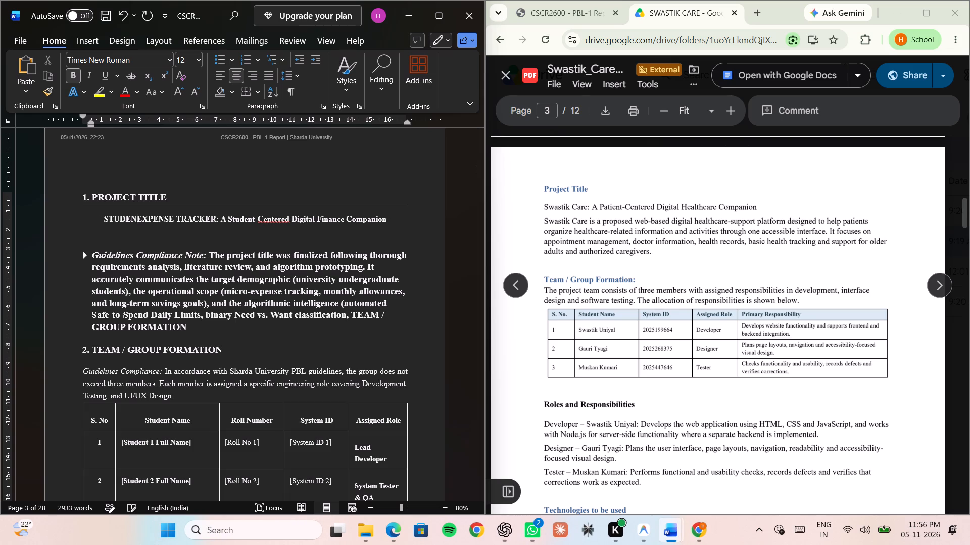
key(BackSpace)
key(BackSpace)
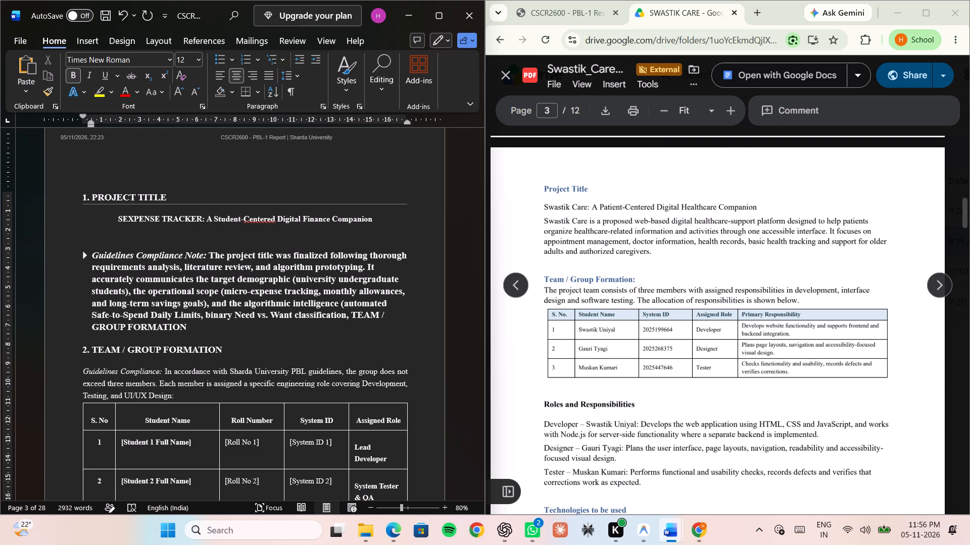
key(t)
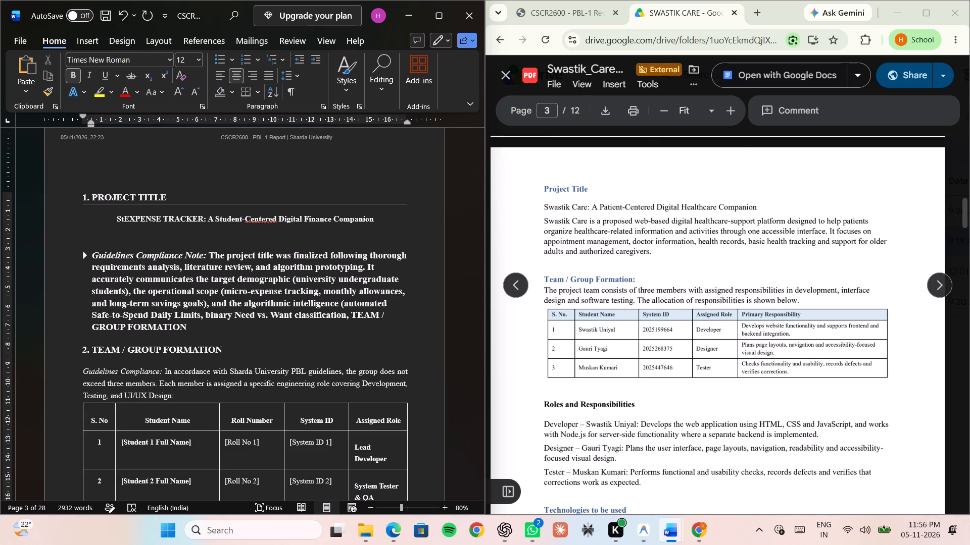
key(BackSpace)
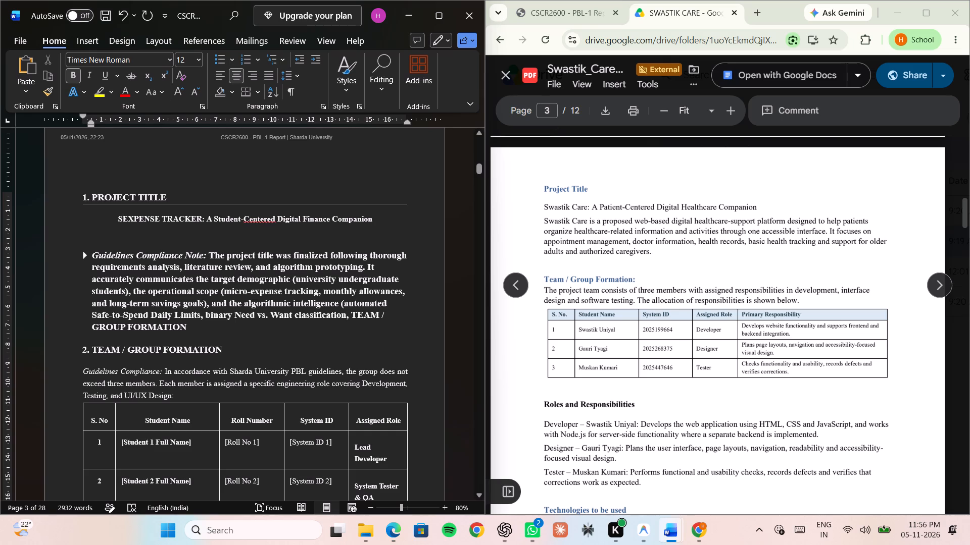
Delete the whole "EXPENSE TRACKER: A Student-Centered Digital Finance Companion" title line under the 1. PROJECT TITLE heading.
drag(109, 219, 300, 224)
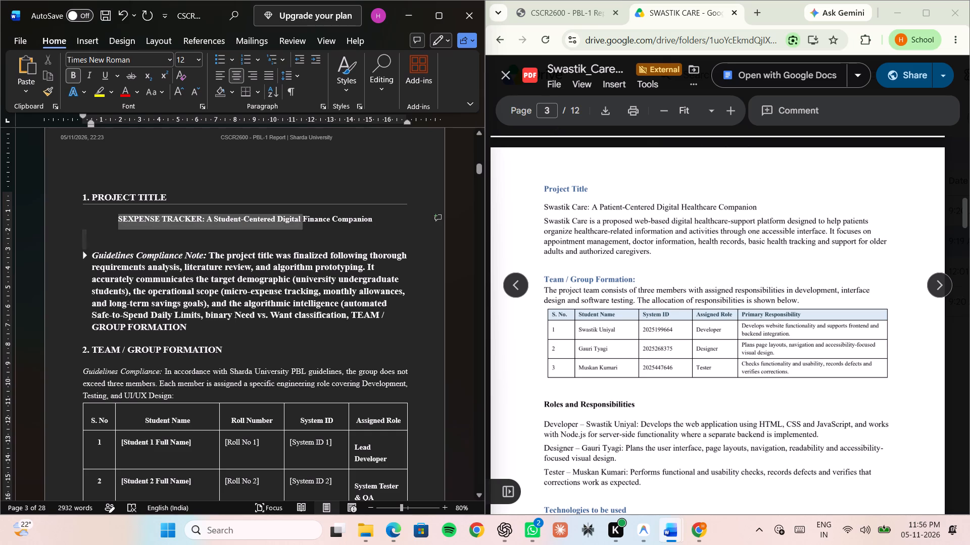
drag(300, 224, 373, 222)
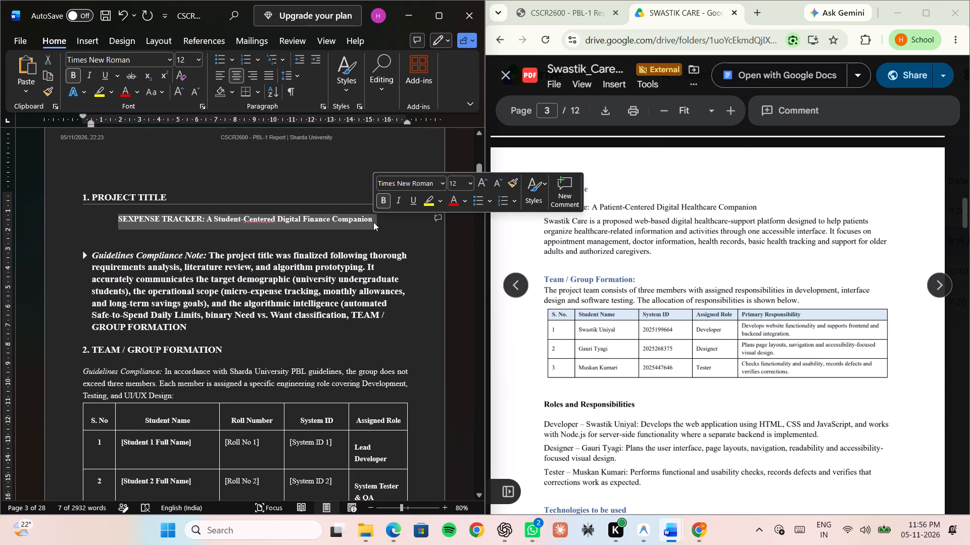
key(BackSpace)
Review the report's cover page and table of contents through to the 1. PROJECT TITLE section.
scroll(347, 259, up, 15)
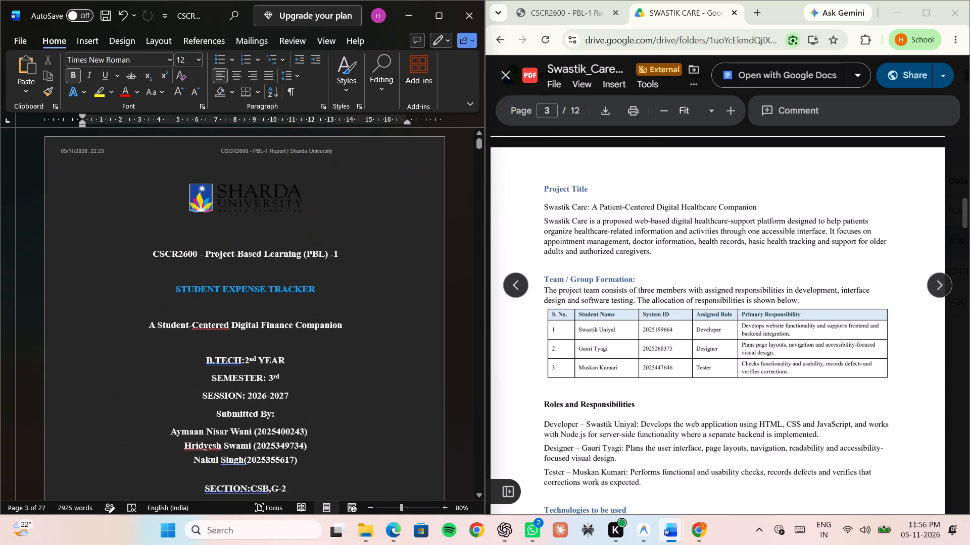
scroll(347, 259, down, 4)
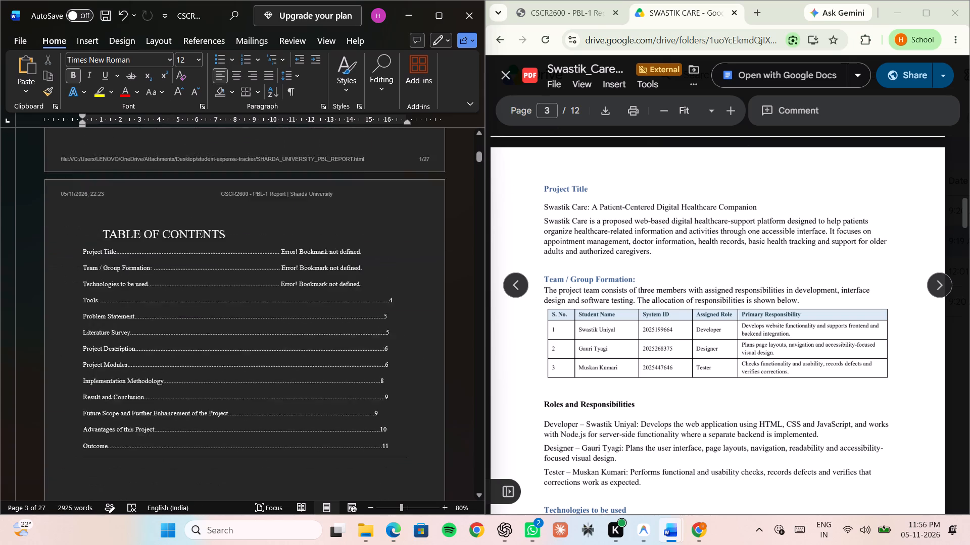
scroll(347, 259, down, 1)
scroll(347, 259, up, 4)
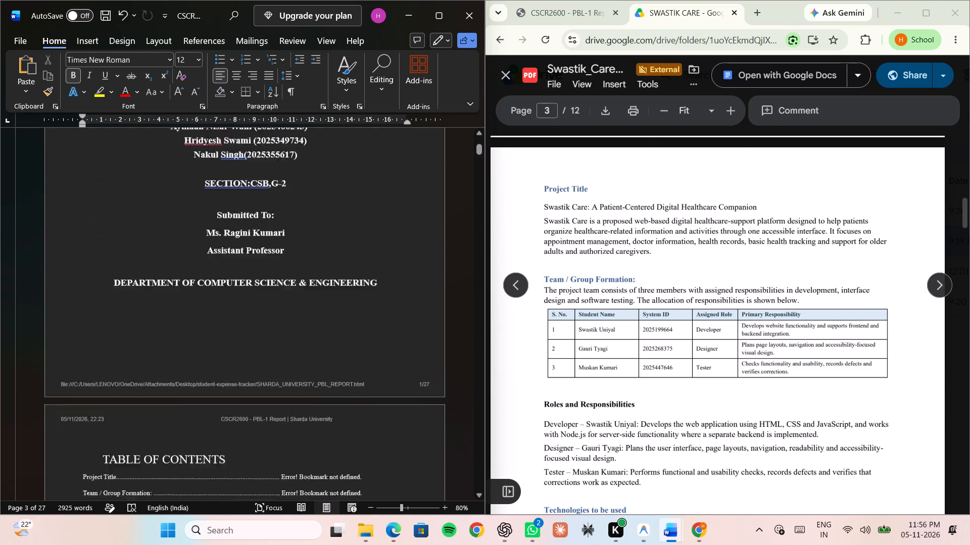
scroll(347, 259, up, 2)
scroll(347, 259, down, 5)
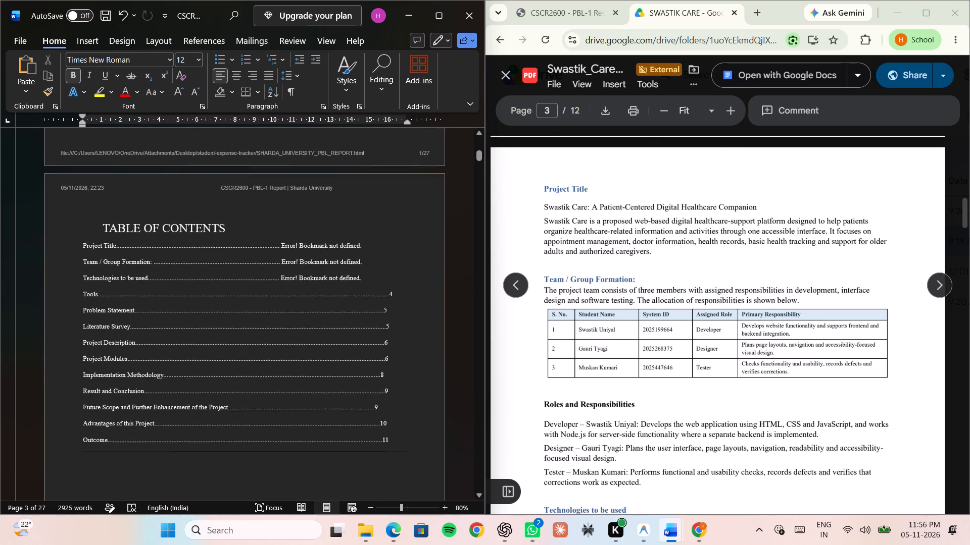
scroll(347, 259, down, 4)
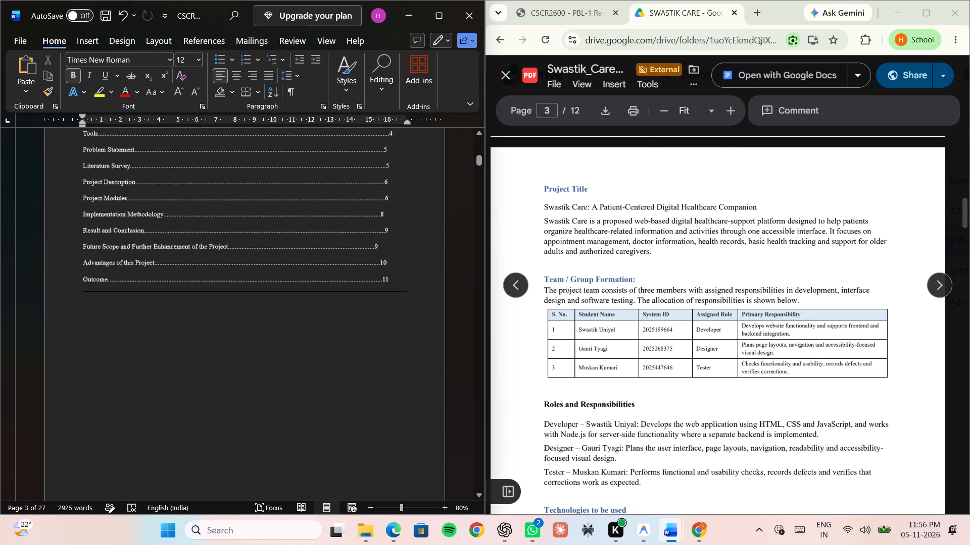
scroll(347, 259, down, 3)
Look through the Swastik Care synopsis's later sections and its cover page for reference on wording and layout.
scroll(690, 273, down, 10)
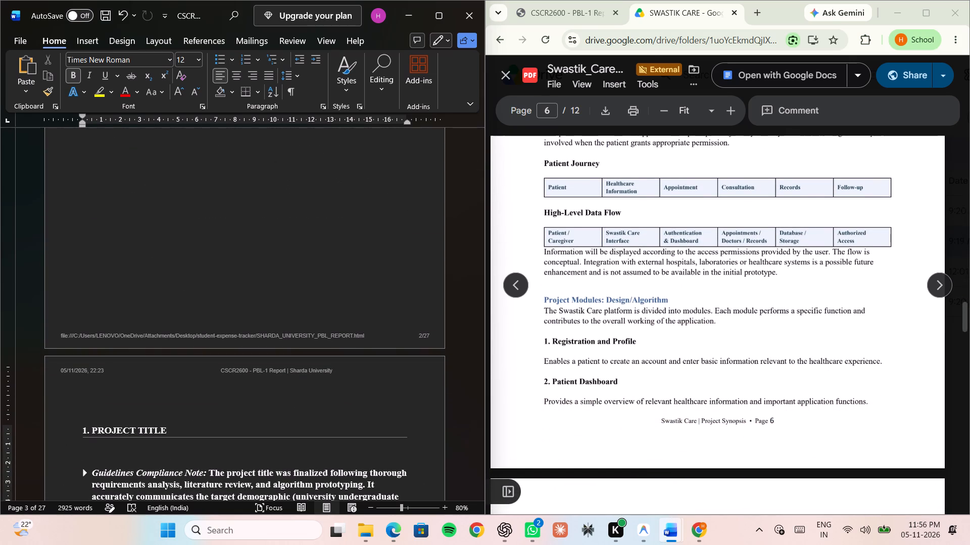
scroll(690, 273, down, 12)
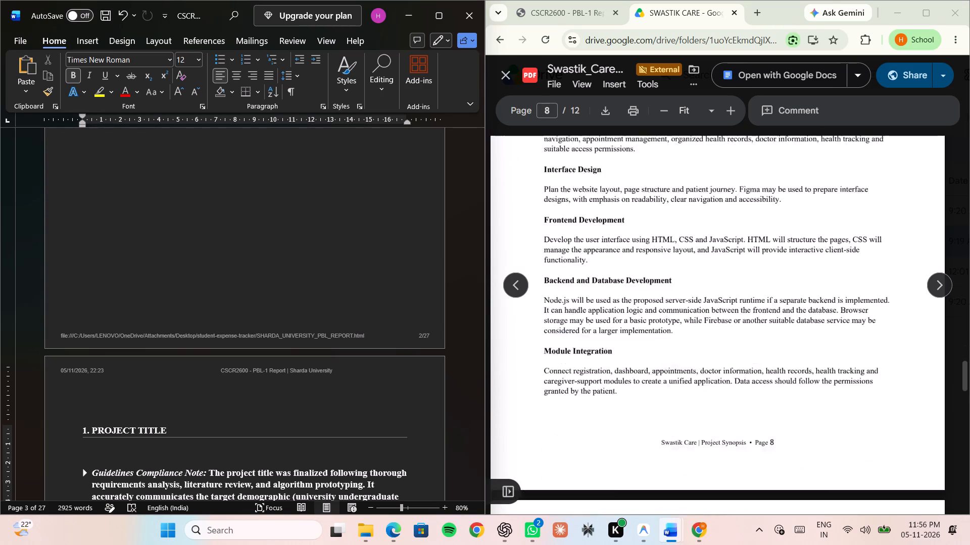
scroll(690, 273, down, 13)
scroll(690, 273, up, 13)
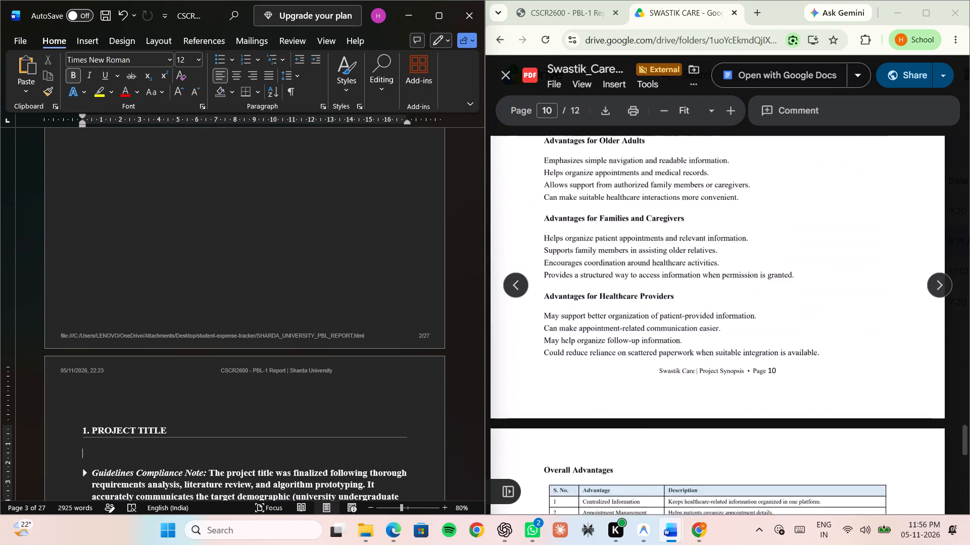
scroll(690, 273, up, 13)
scroll(690, 273, up, 9)
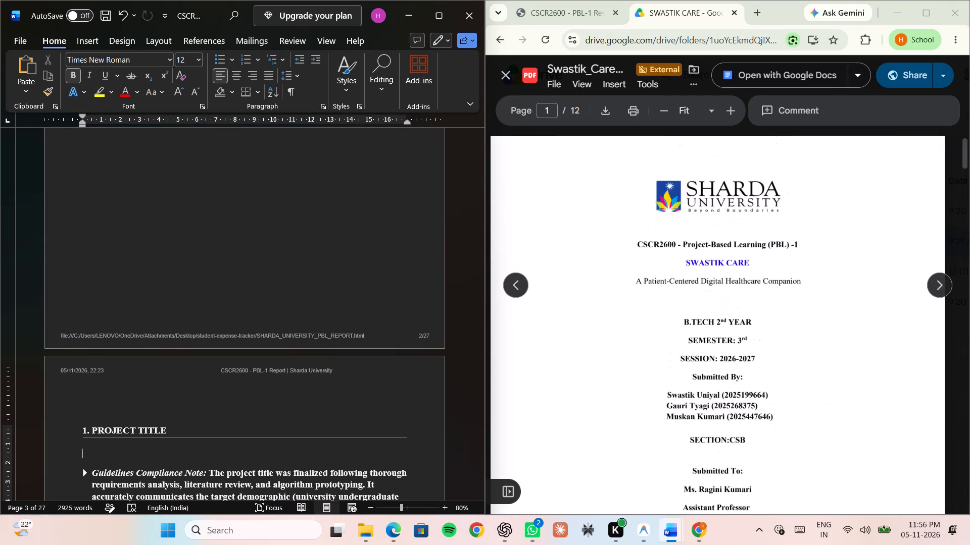
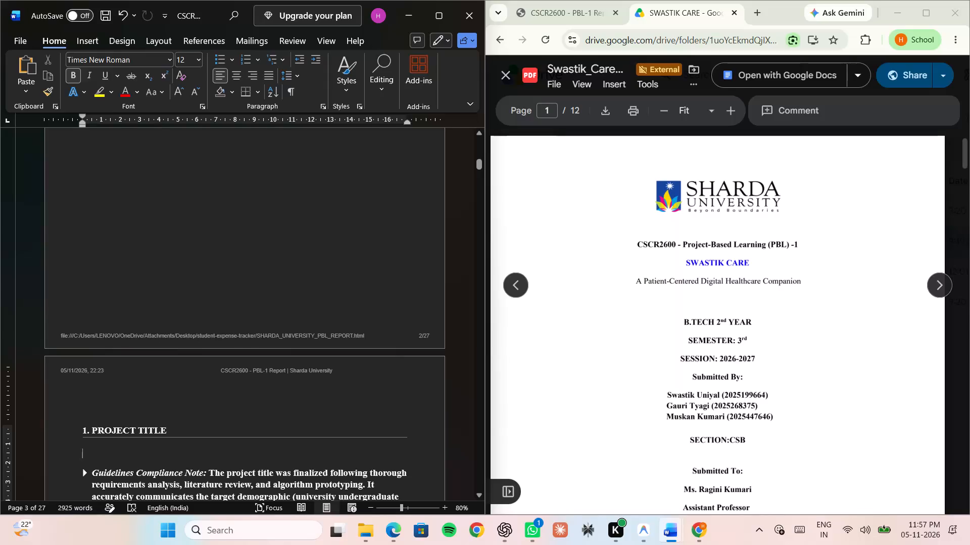
Read through the Swastik Care synopsis's Project Title, Team / Group Formation, Technologies and Tools sections for reference on wording and layout.
scroll(726, 378, down, 6)
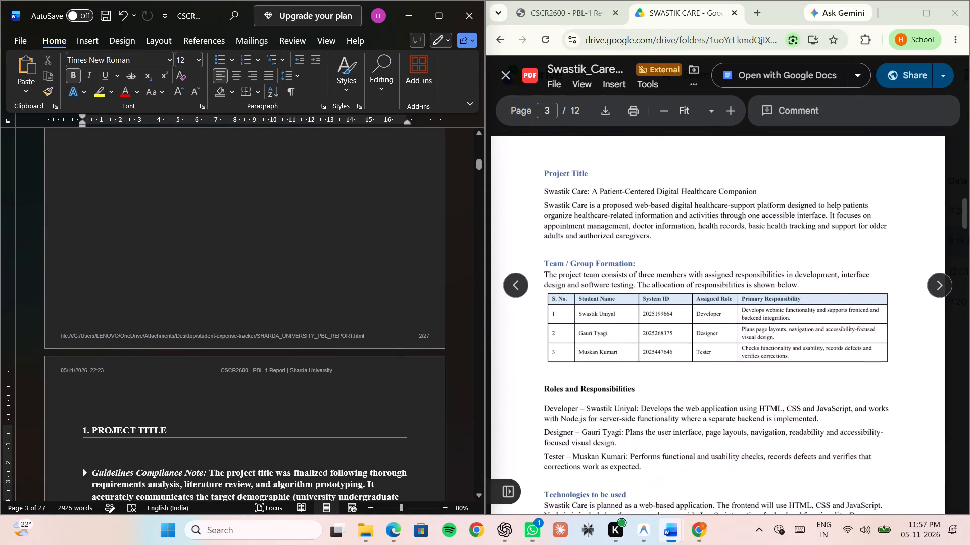
scroll(726, 378, down, 9)
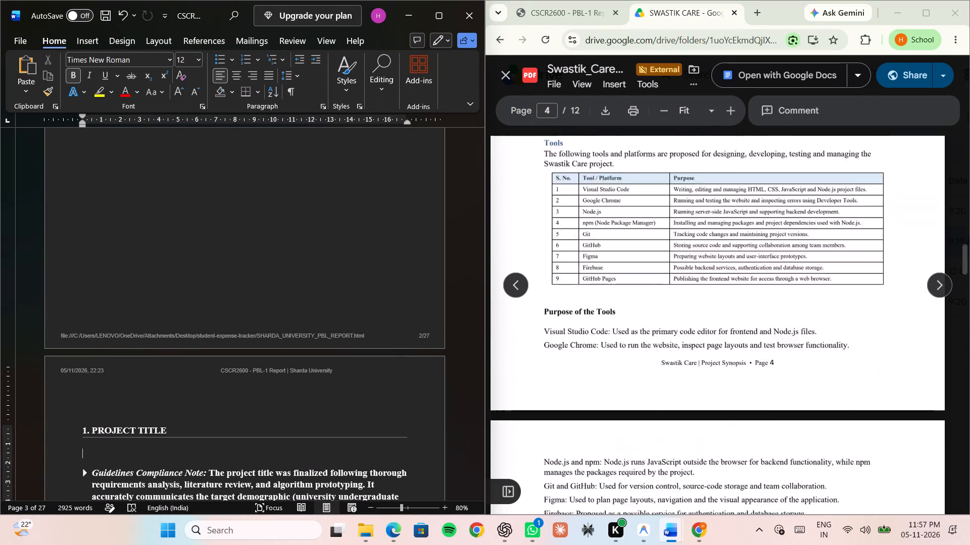
scroll(726, 378, down, 15)
scroll(726, 378, up, 18)
scroll(726, 378, up, 14)
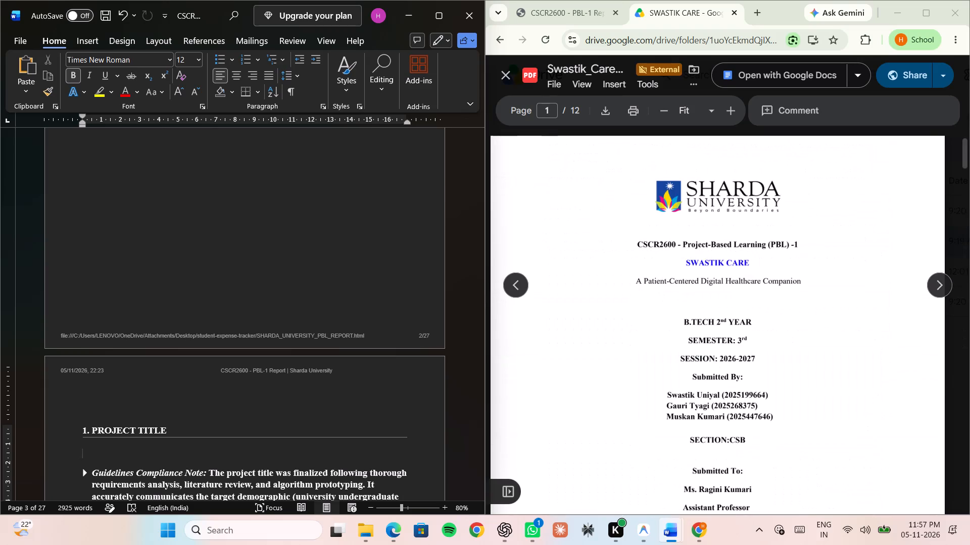
Examine the Swastik Care synopsis's cover page and Table of Contents for reference on layout.
scroll(726, 378, down, 2)
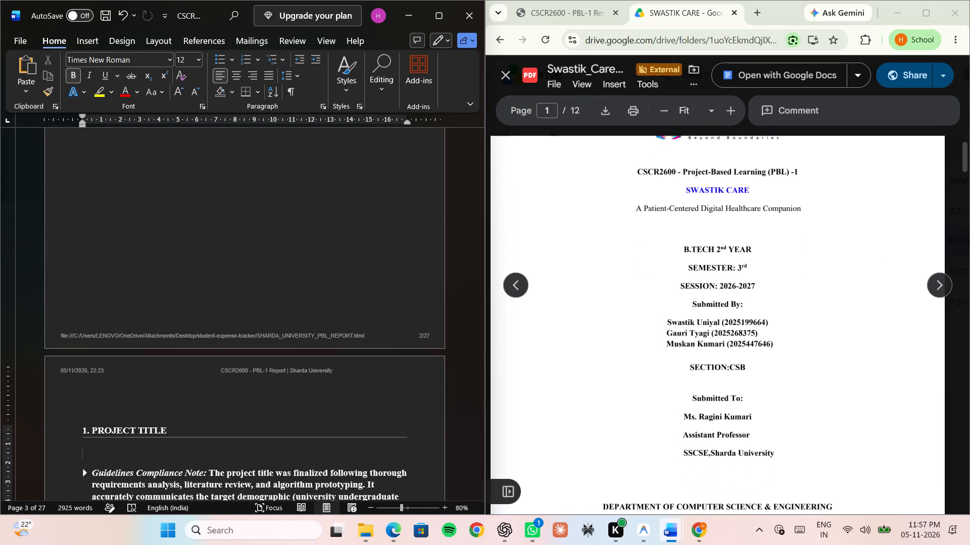
scroll(726, 378, down, 6)
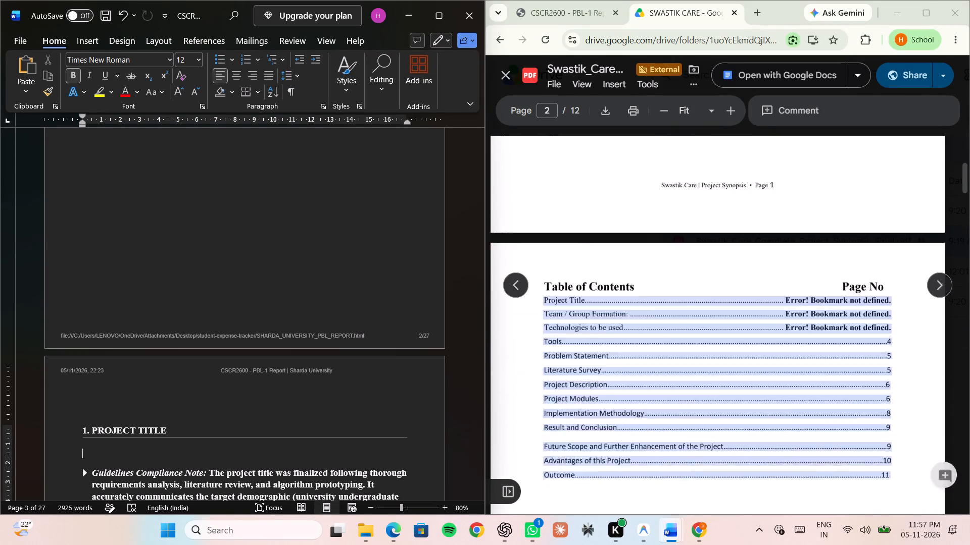
scroll(726, 378, down, 1)
scroll(726, 378, up, 10)
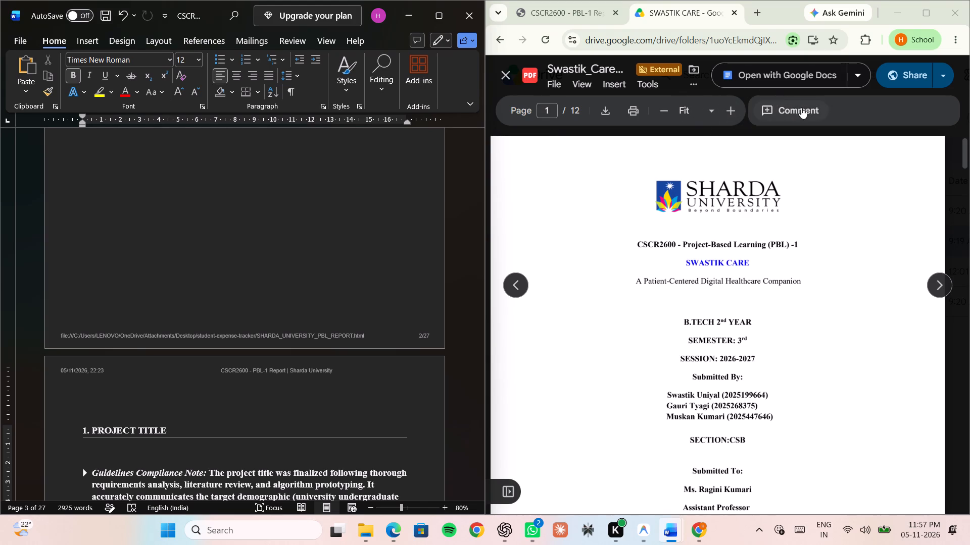
Open the Swastik Care synopsis PDF from Drive with Google Docs.
click(696, 85)
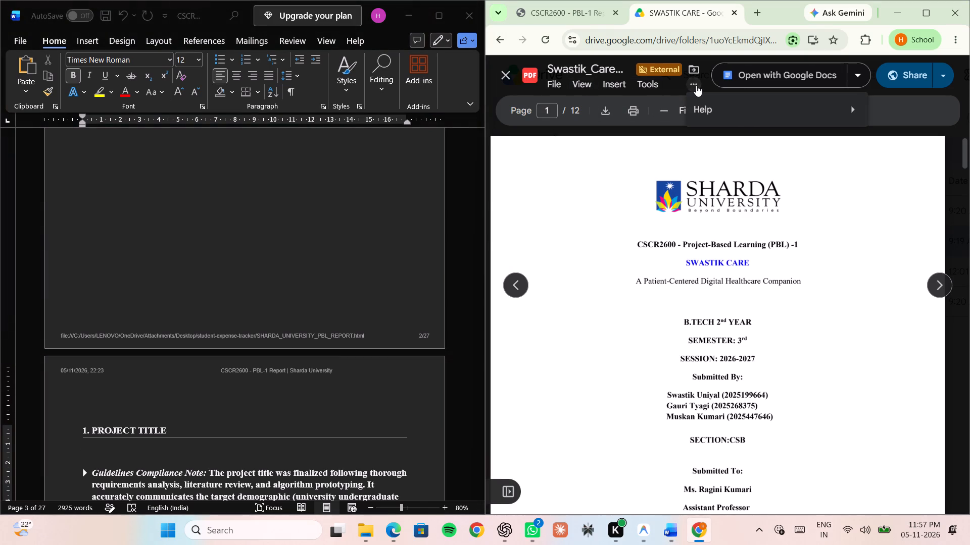
click(696, 85)
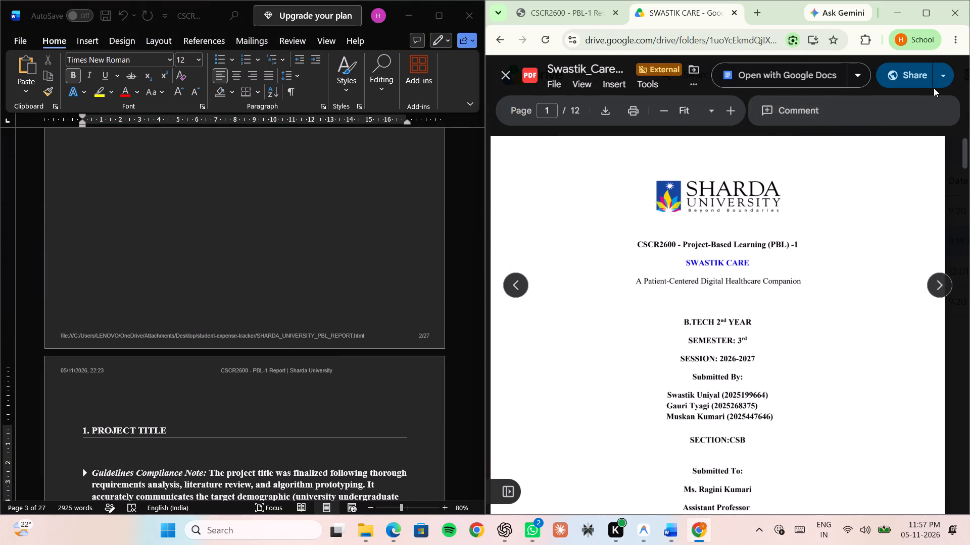
click(943, 81)
click(943, 81)
click(864, 77)
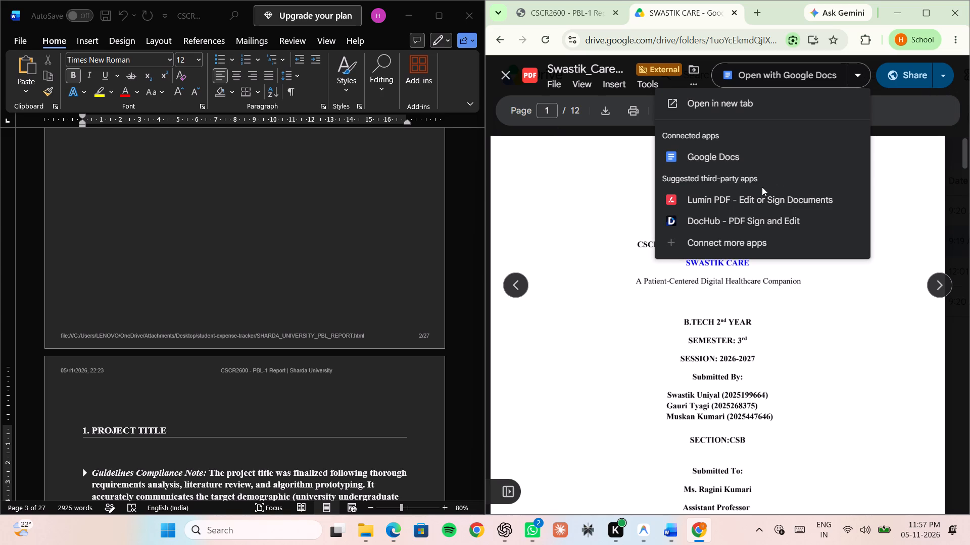
click(767, 154)
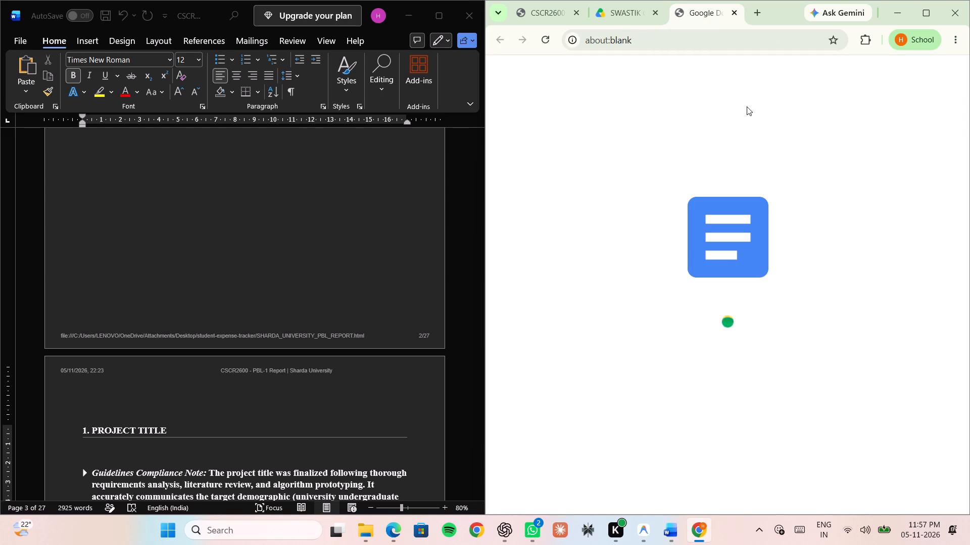
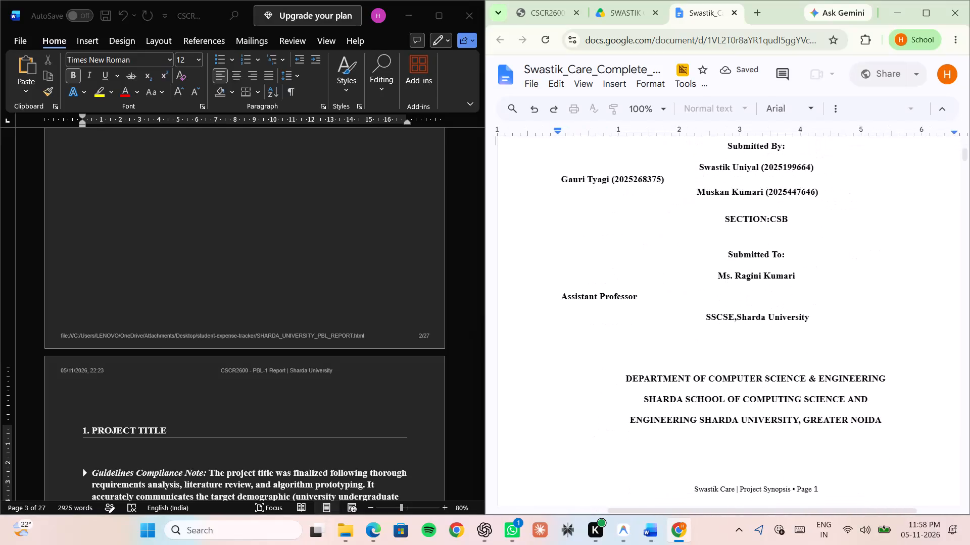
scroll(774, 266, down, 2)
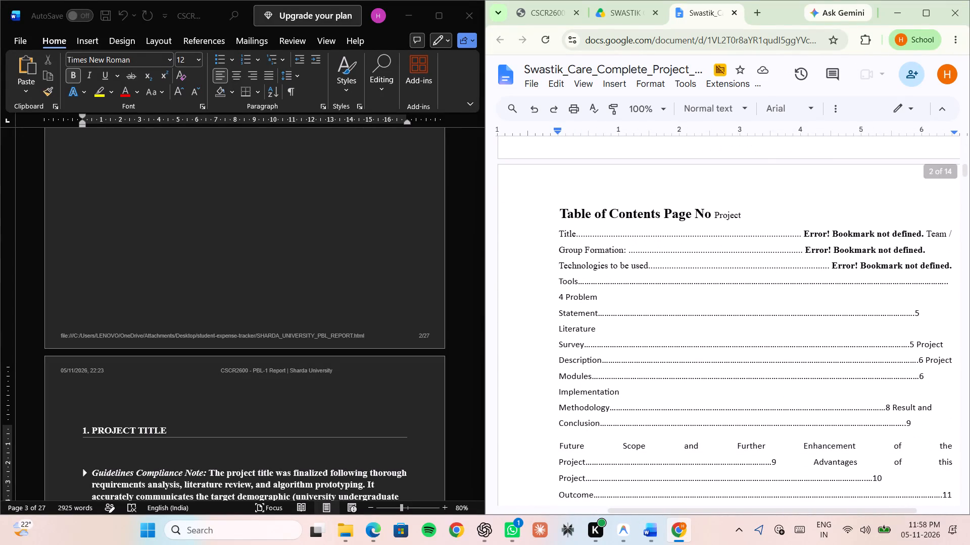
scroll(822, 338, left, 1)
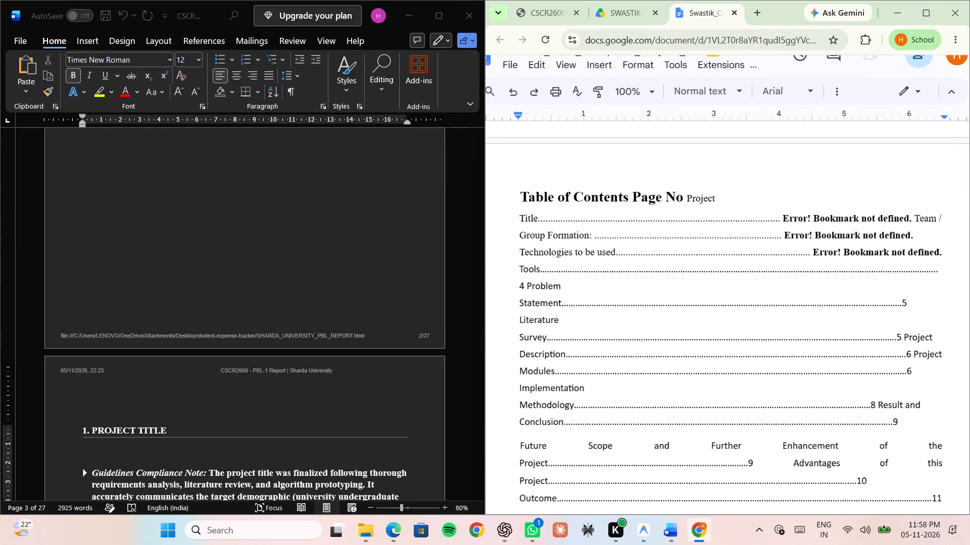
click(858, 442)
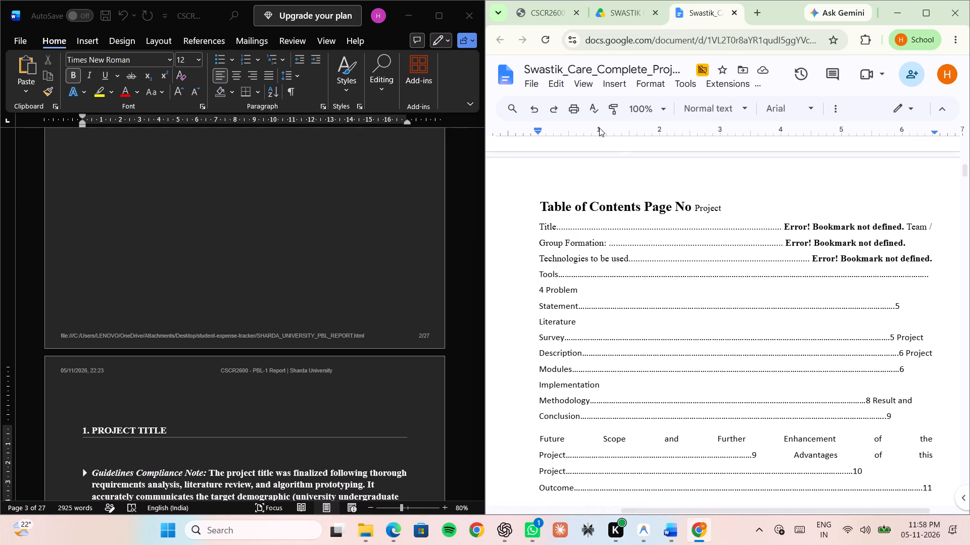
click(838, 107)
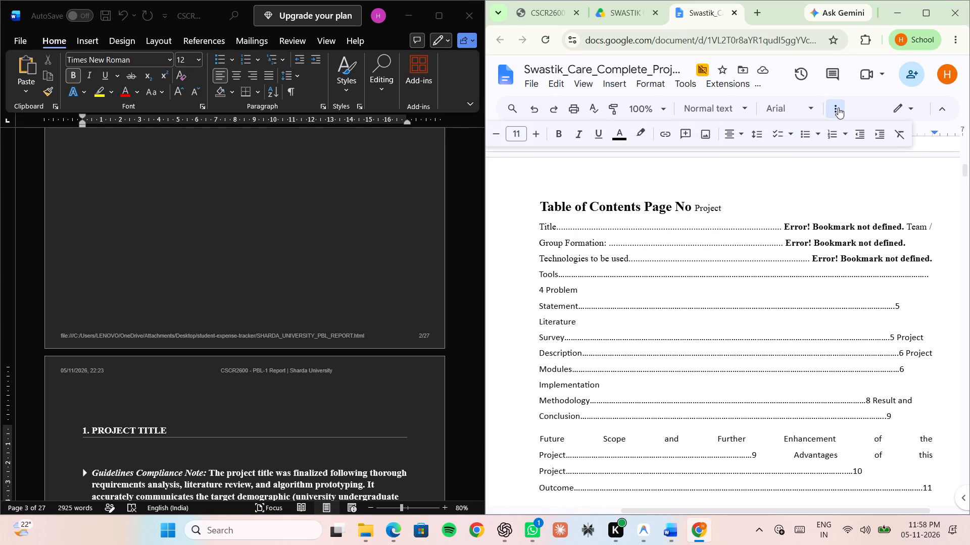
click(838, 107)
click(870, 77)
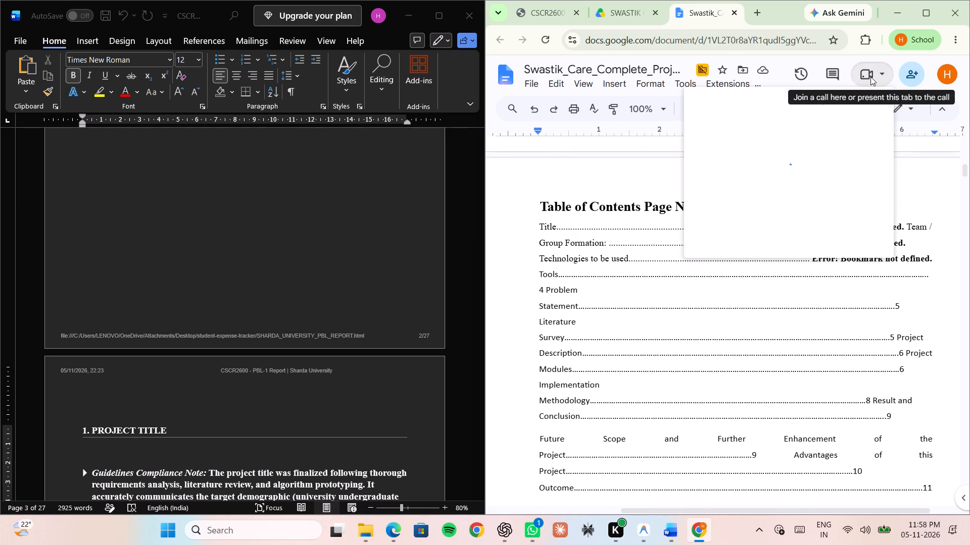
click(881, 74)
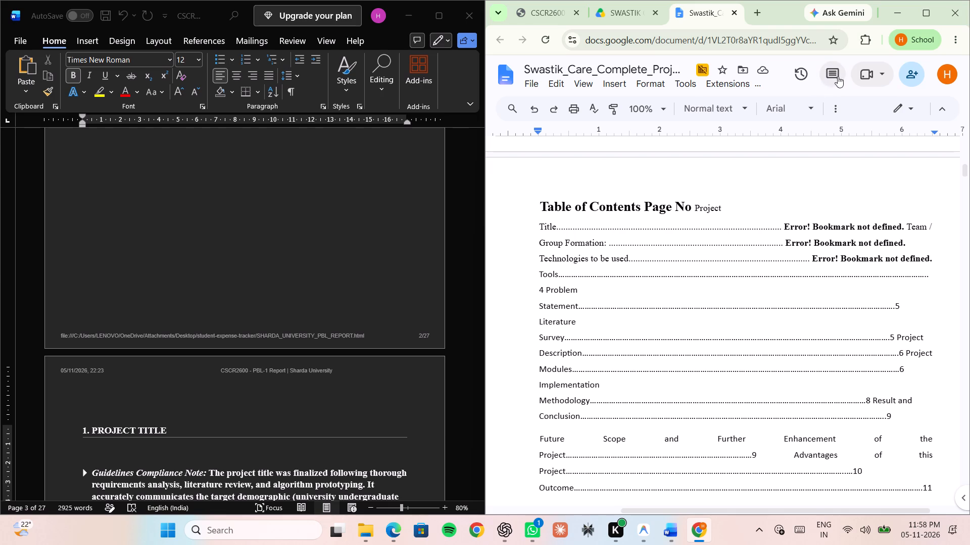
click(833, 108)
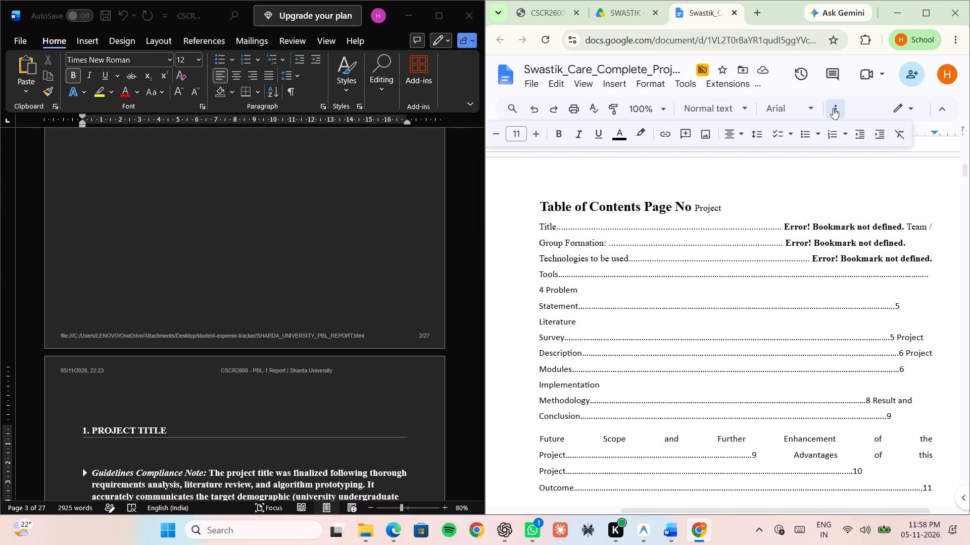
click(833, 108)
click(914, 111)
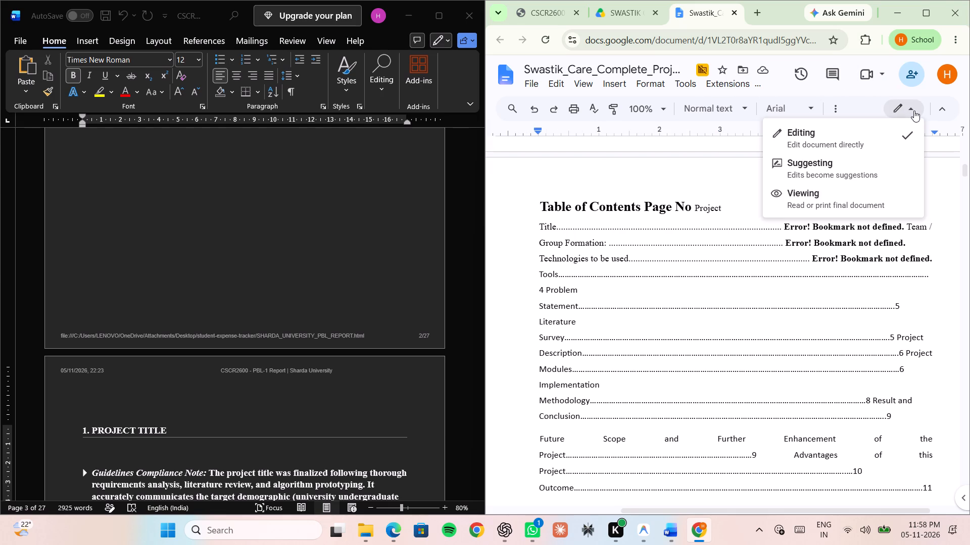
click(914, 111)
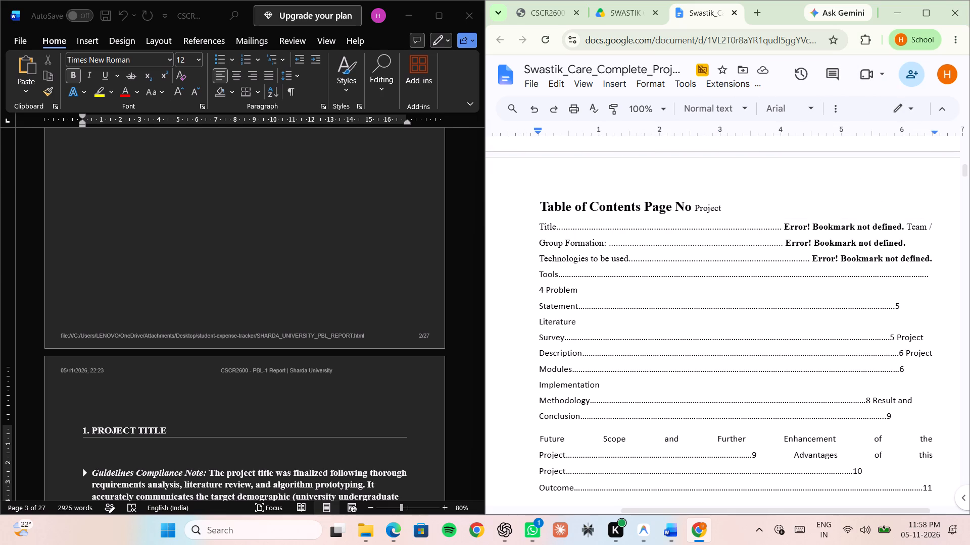
Examine the converted synopsis's cover page, Table of Contents, Project Title, Team / Group Formation and Technologies sections for reference on layout.
click(662, 110)
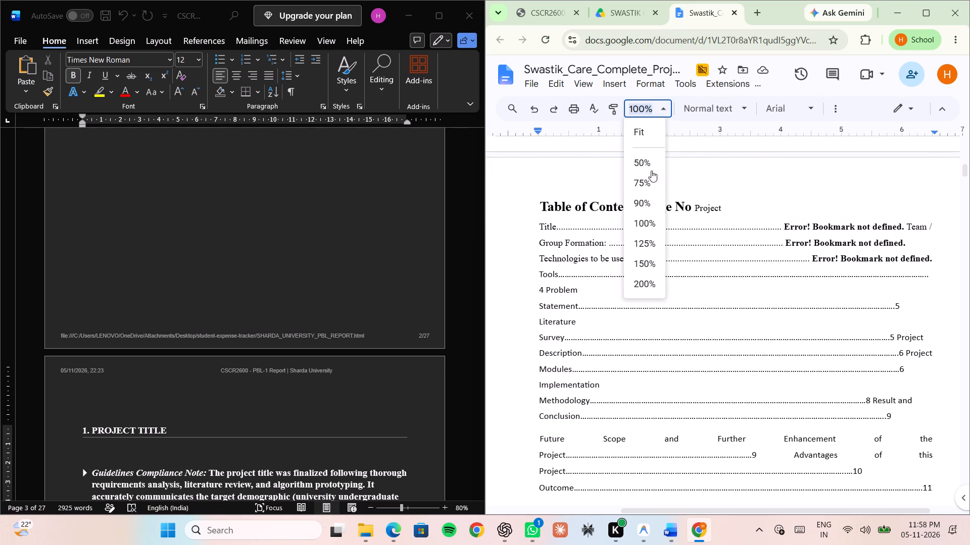
click(648, 198)
scroll(754, 264, down, 1)
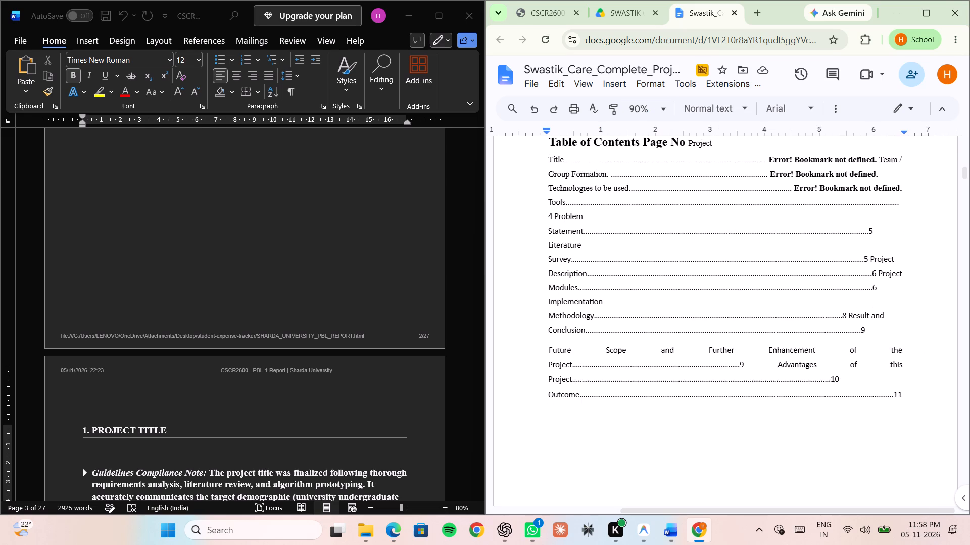
scroll(754, 264, down, 8)
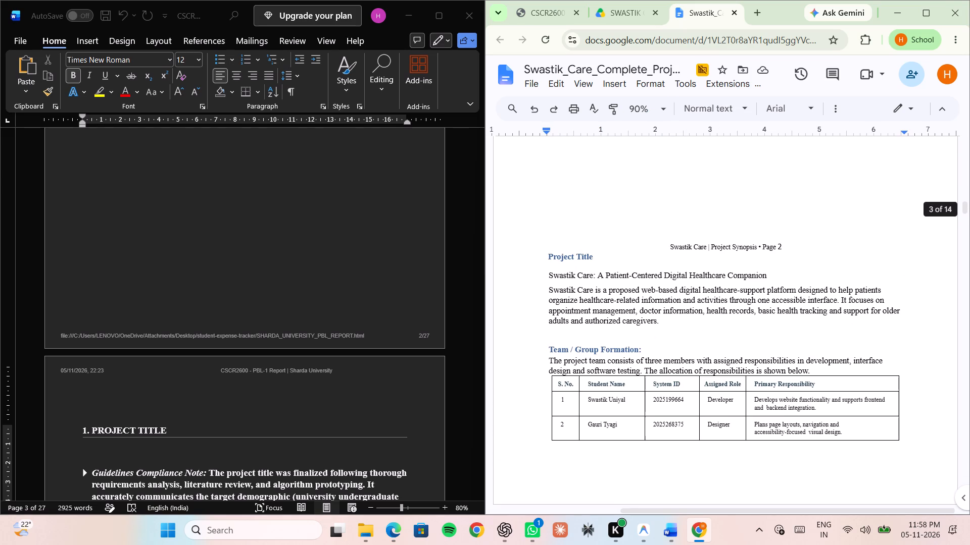
scroll(754, 264, down, 2)
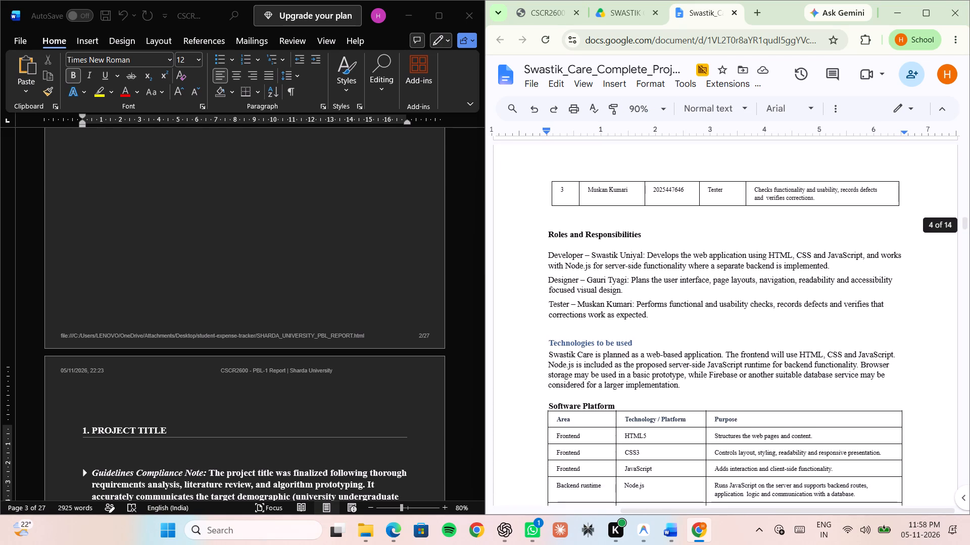
scroll(754, 264, up, 1)
scroll(754, 264, left, 2)
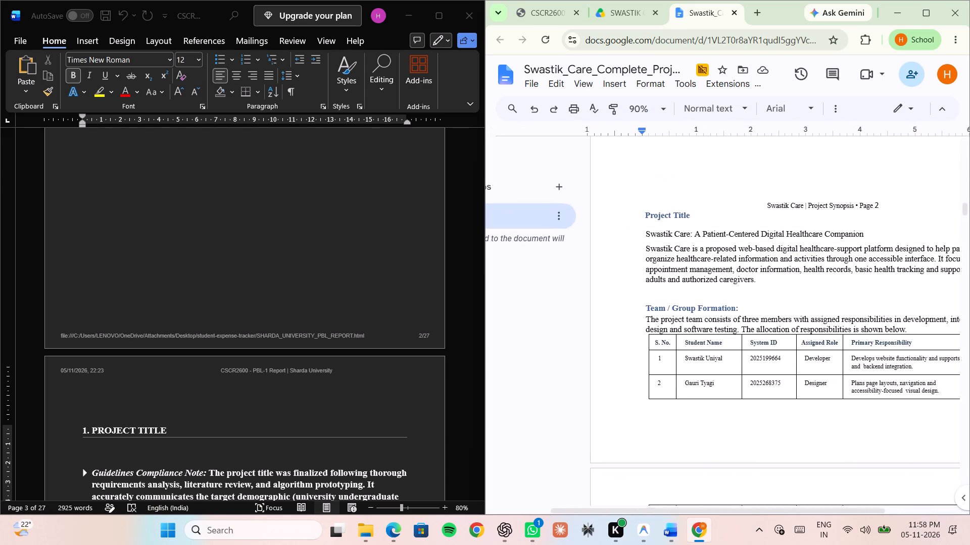
scroll(754, 264, left, 2)
scroll(754, 264, up, 1)
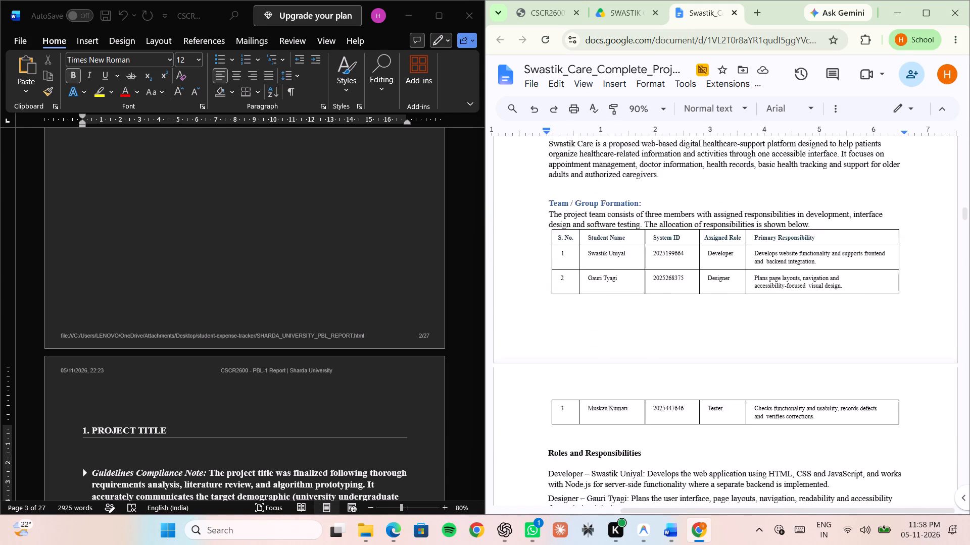
scroll(754, 264, up, 1)
scroll(754, 264, left, 3)
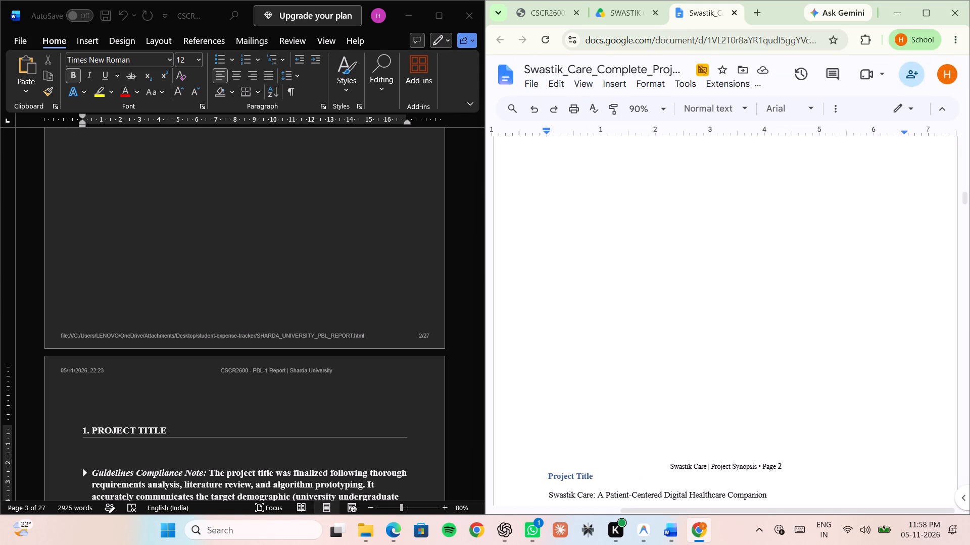
scroll(754, 264, up, 10)
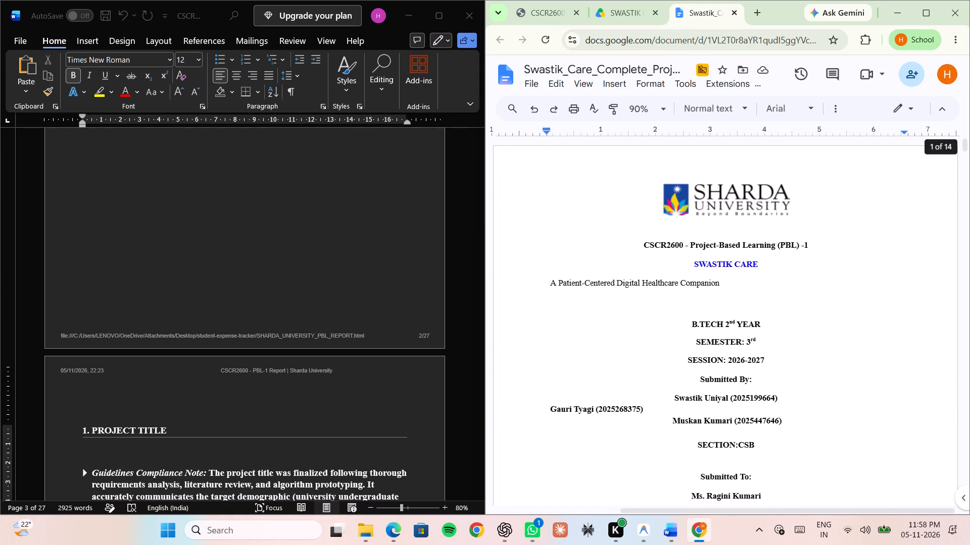
scroll(748, 235, down, 8)
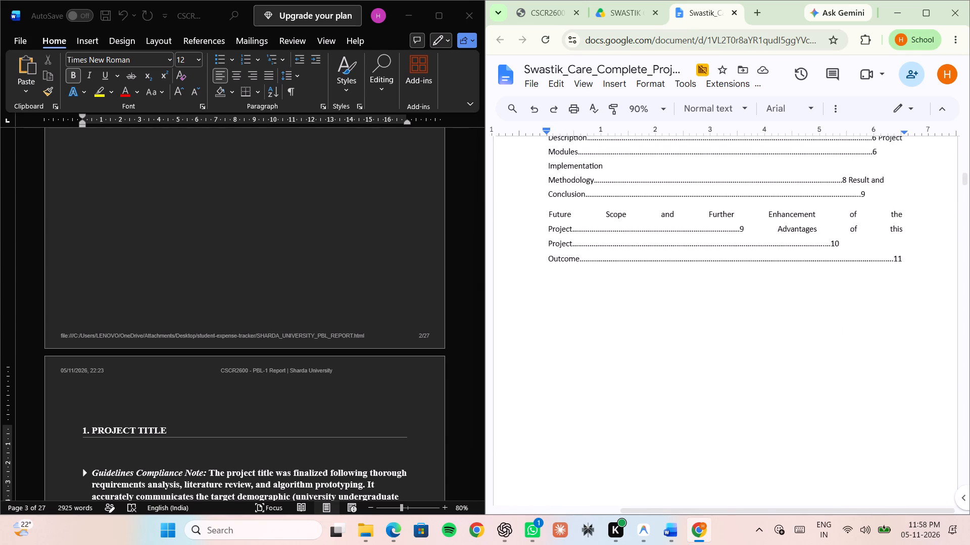
scroll(748, 235, down, 5)
scroll(748, 235, up, 3)
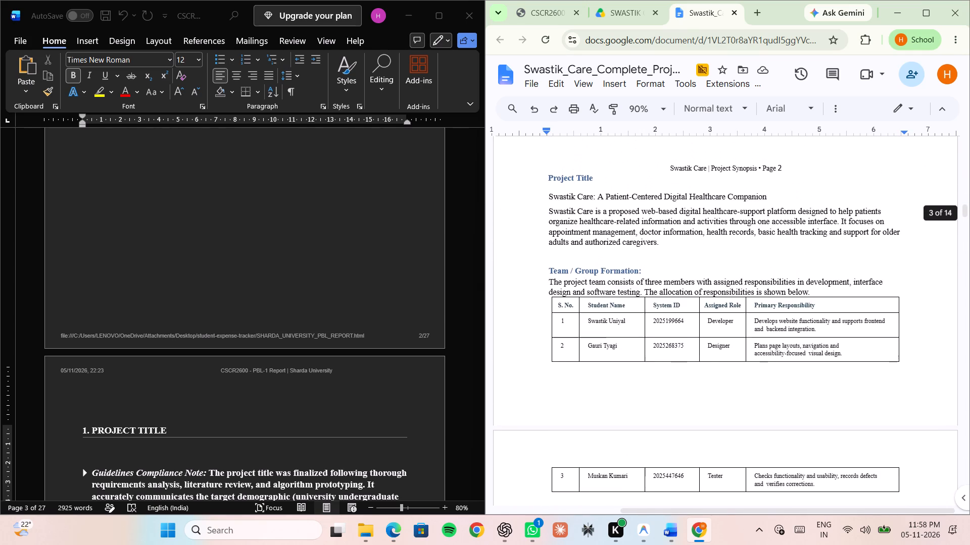
scroll(748, 235, up, 4)
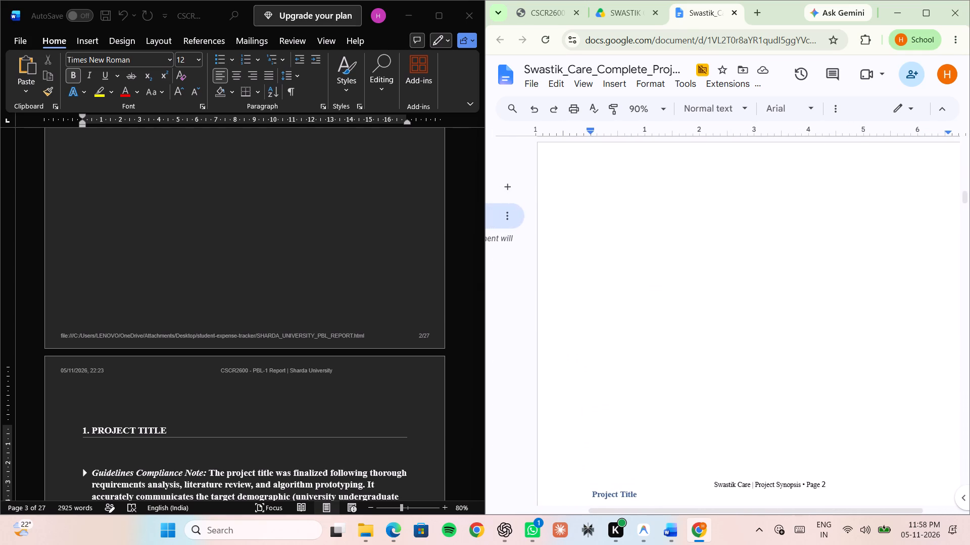
scroll(748, 235, up, 6)
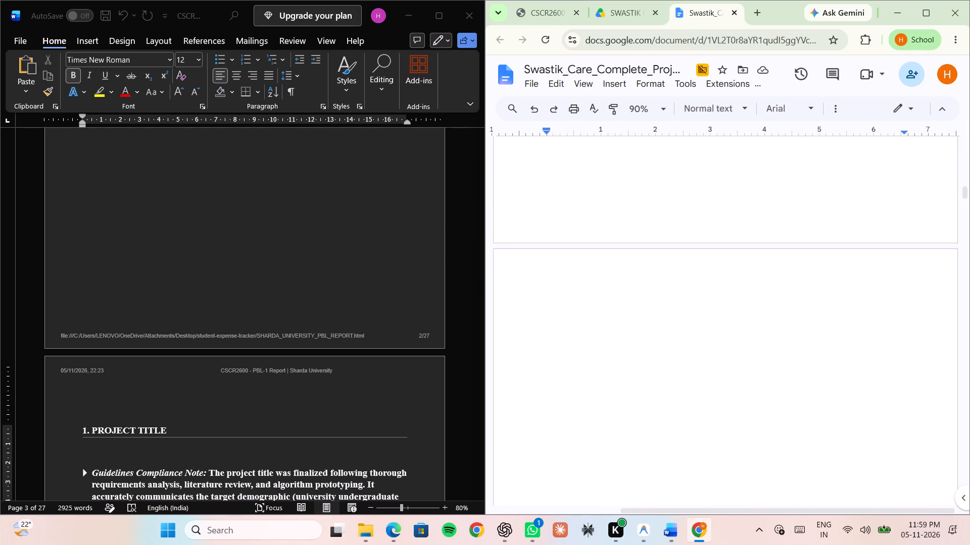
scroll(748, 235, up, 3)
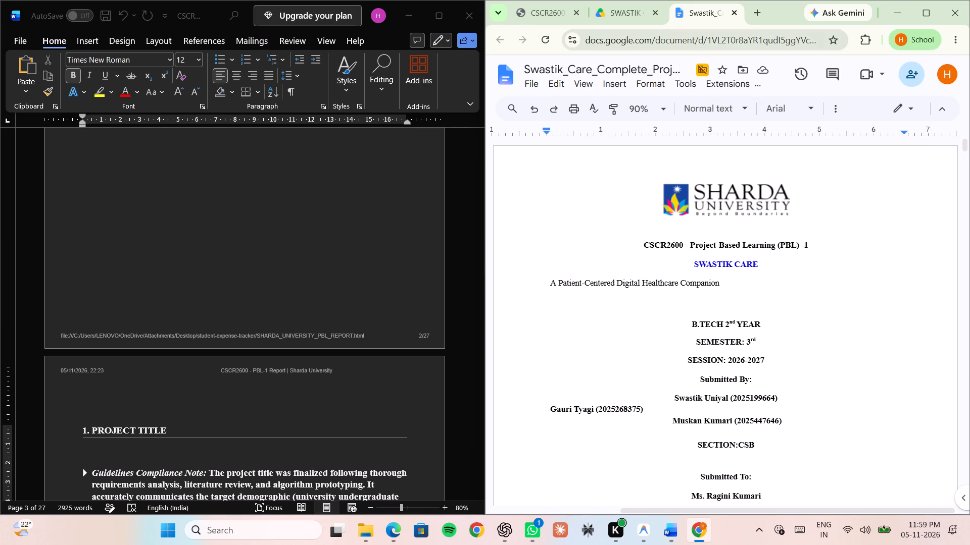
Close the Google Docs version of the Swastik Care synopsis and return to its PDF preview in Drive.
click(737, 14)
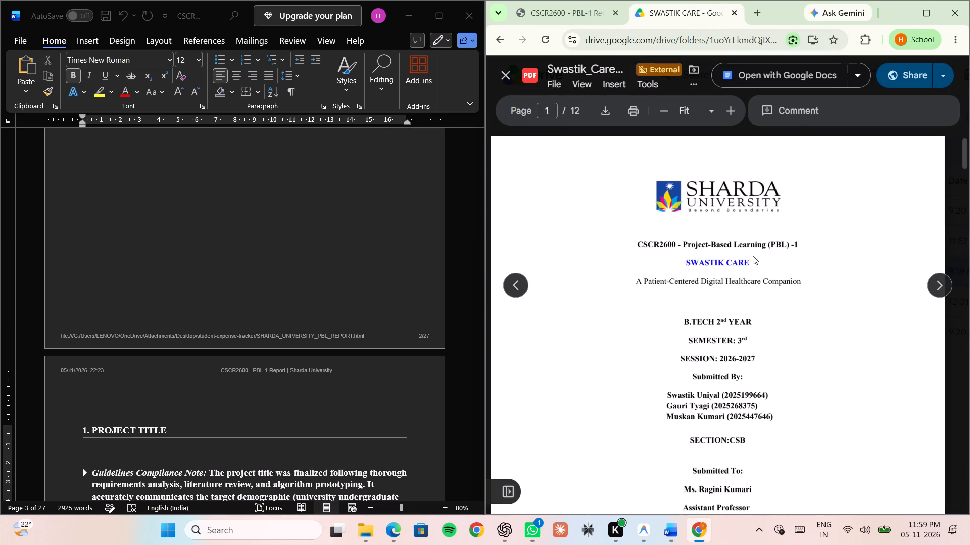
click(694, 66)
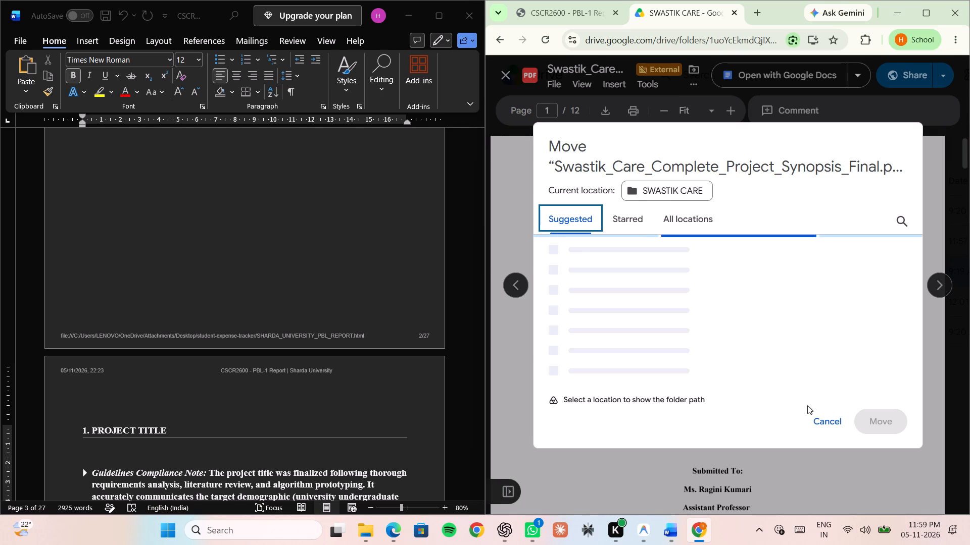
click(819, 418)
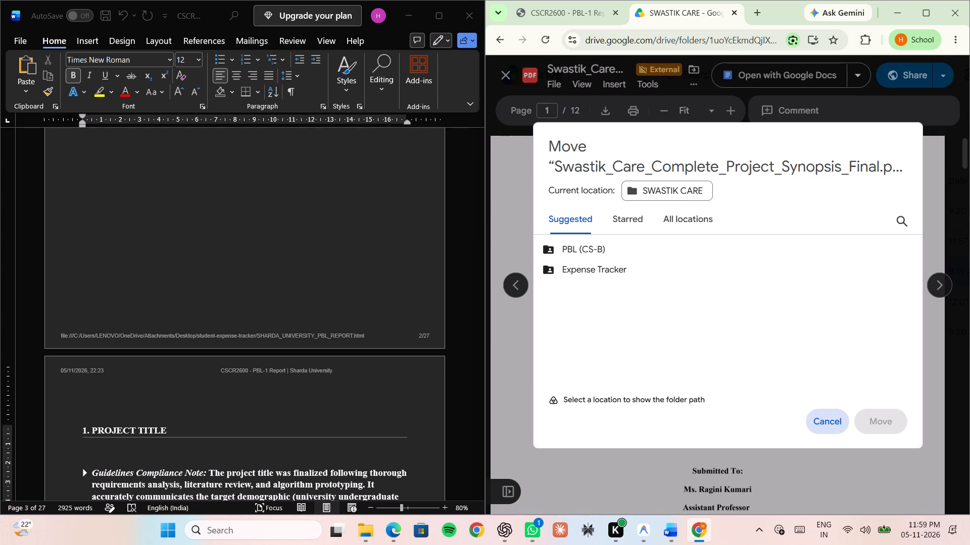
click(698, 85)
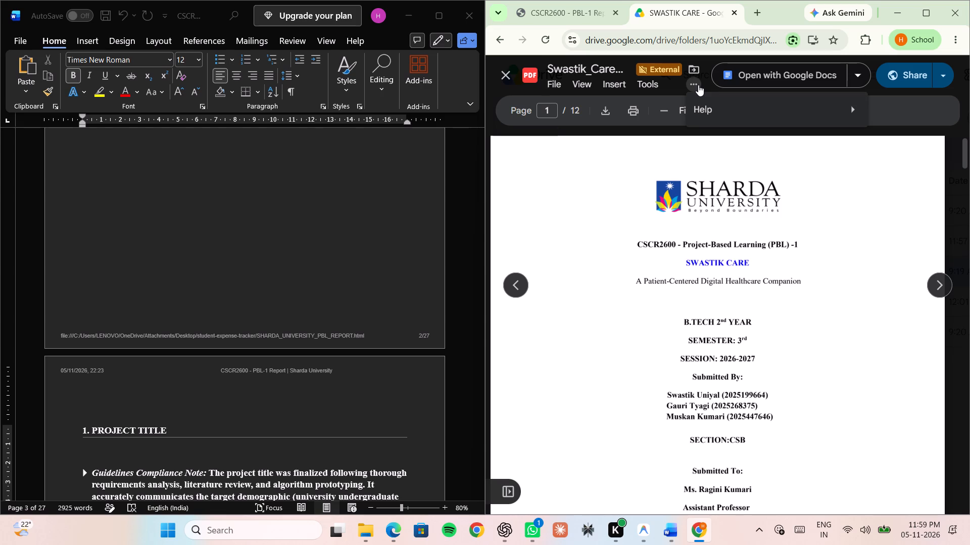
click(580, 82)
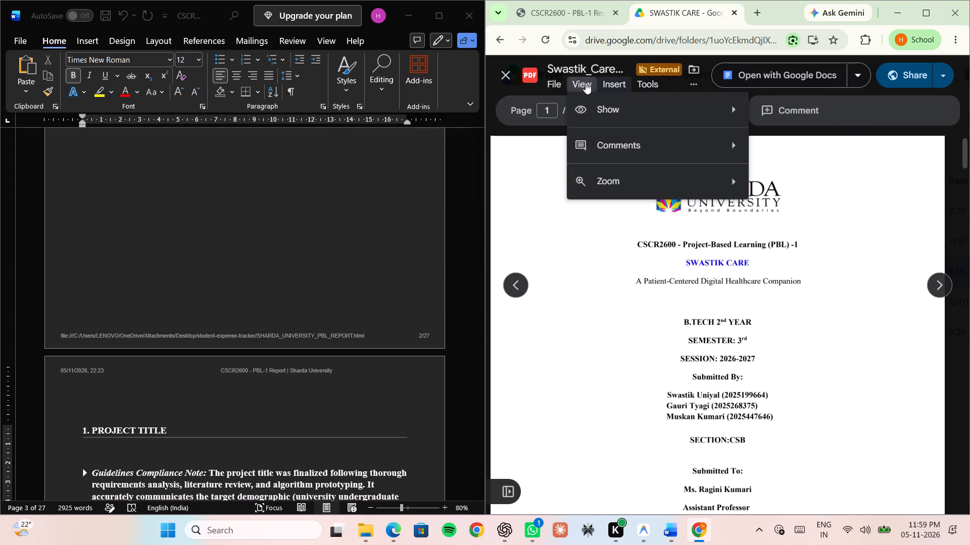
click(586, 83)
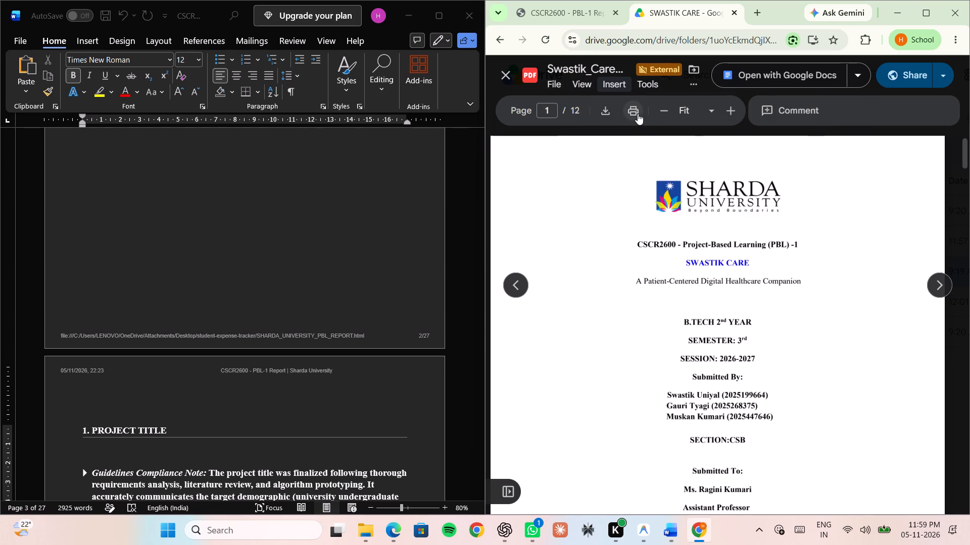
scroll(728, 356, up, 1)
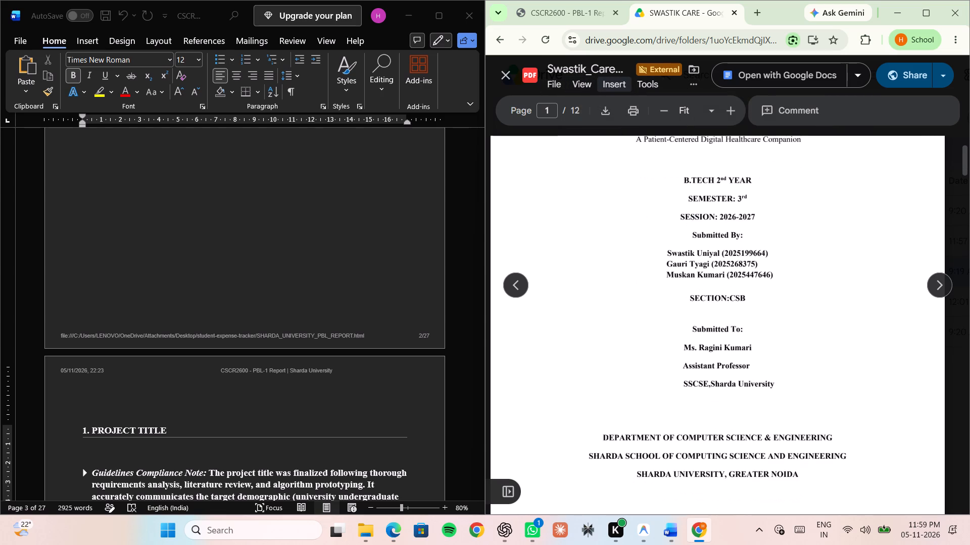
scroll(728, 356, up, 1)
click(940, 70)
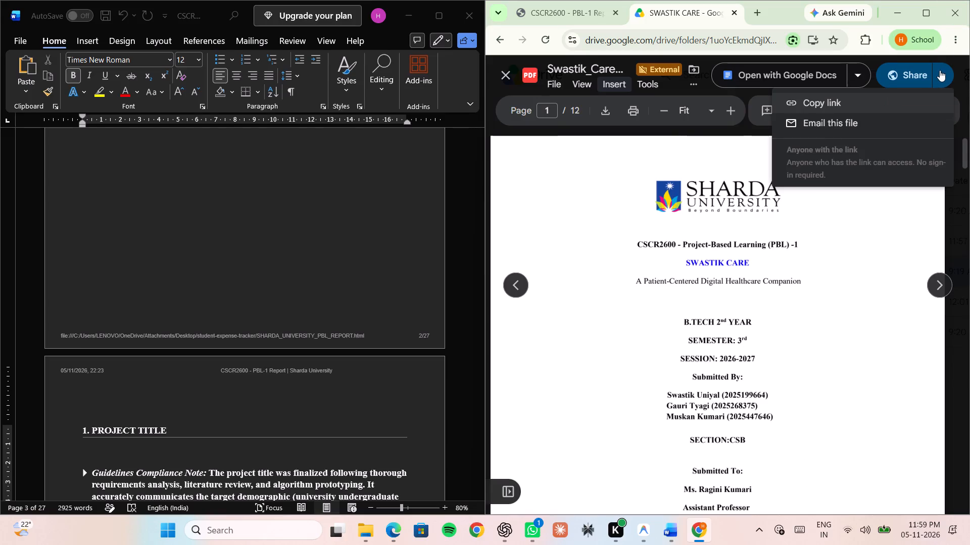